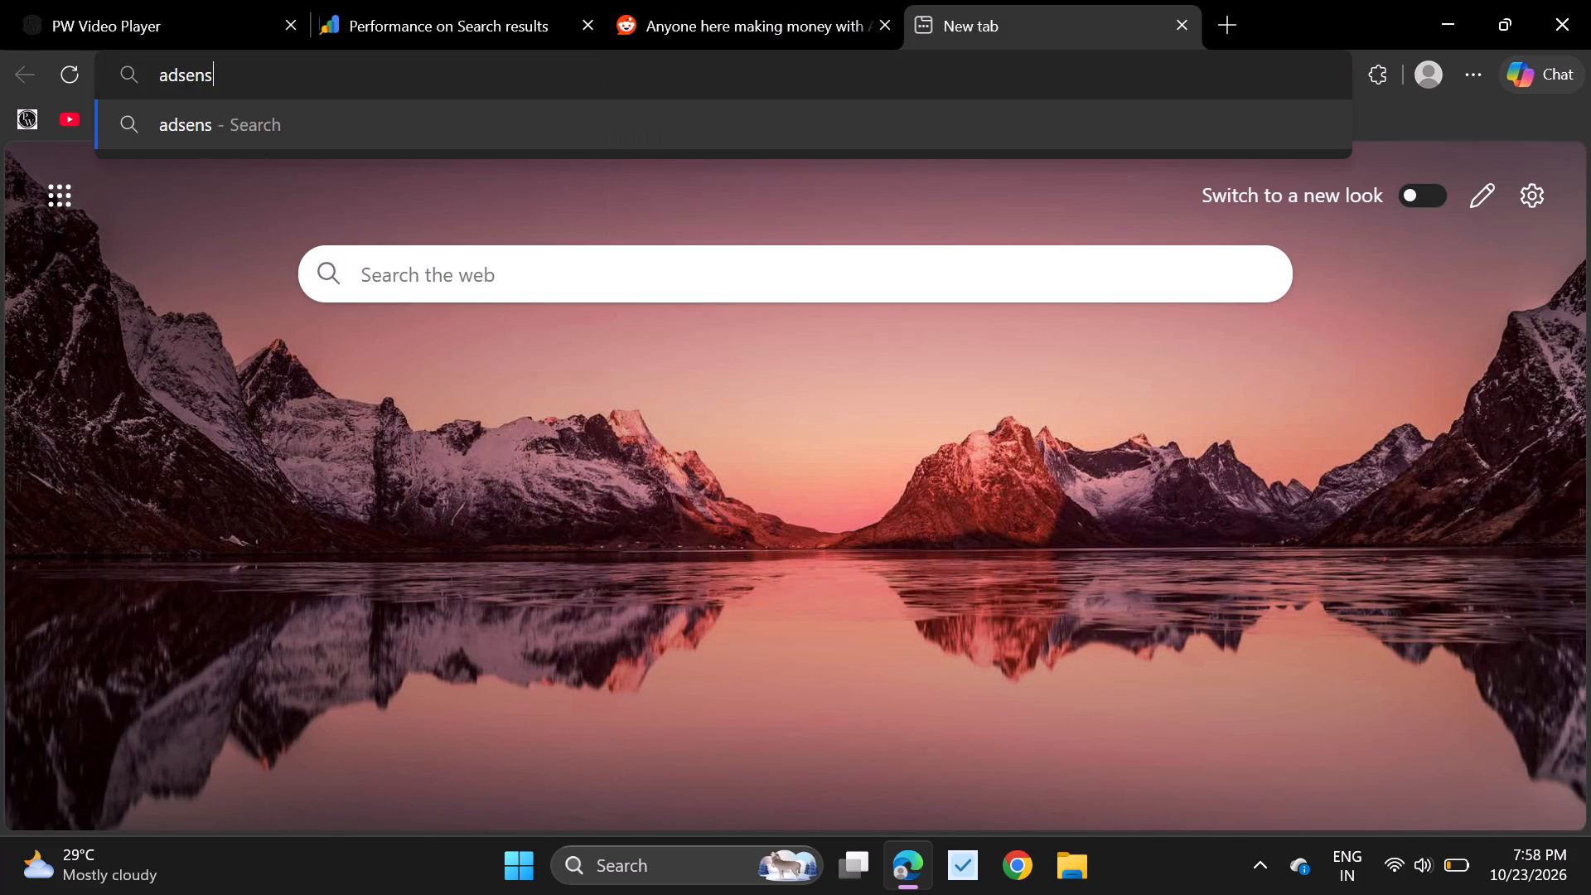
Go to adsense.google.com in the new browser tab.
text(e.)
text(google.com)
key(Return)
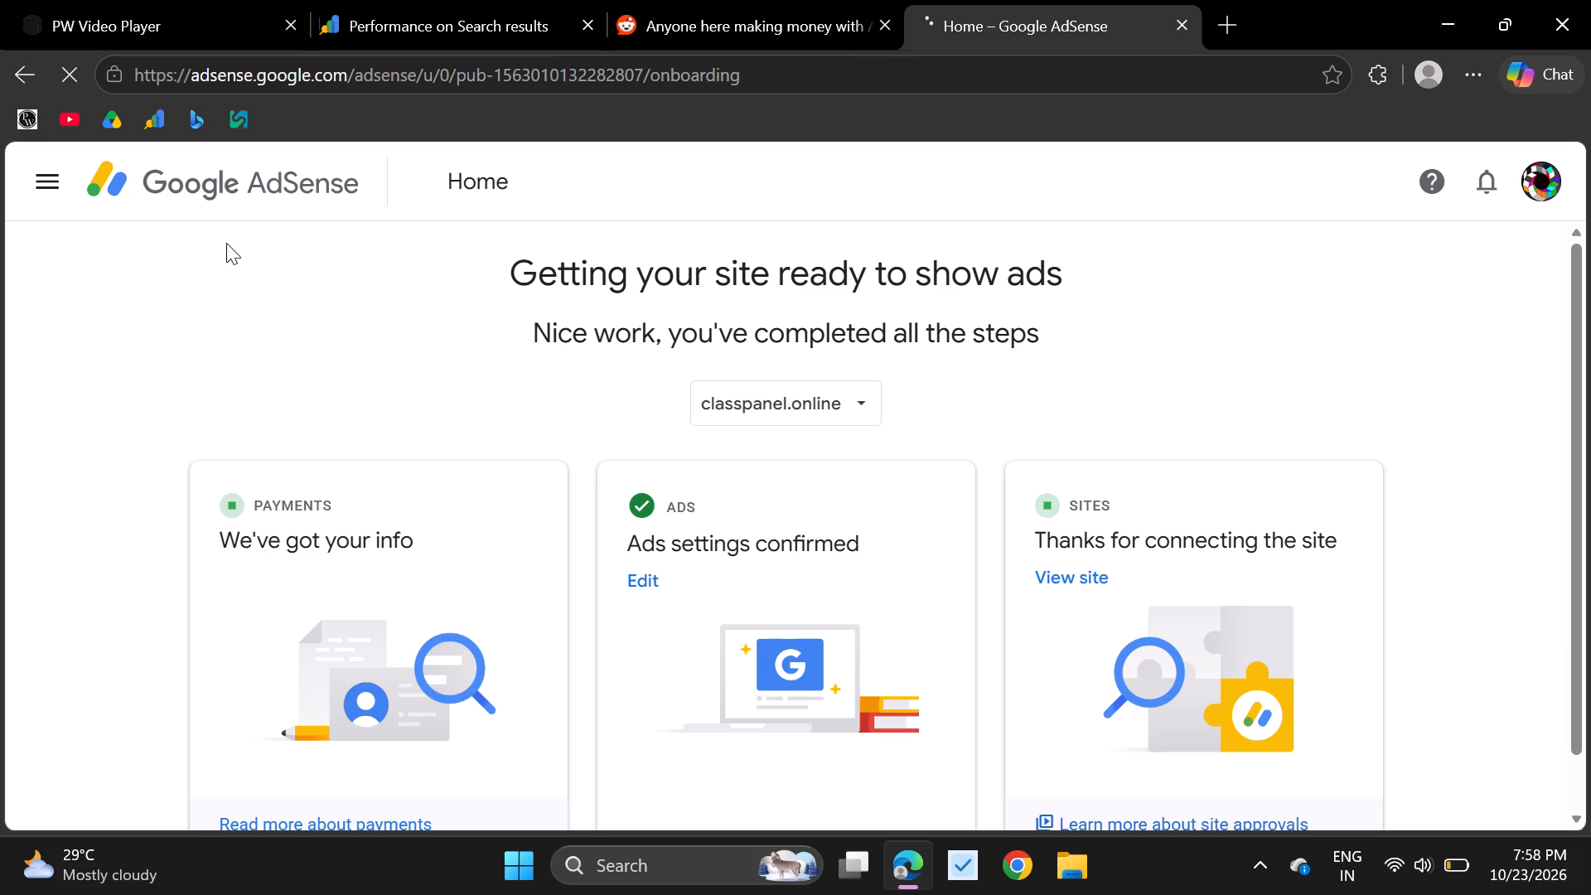
Open the Sites list and examine the approval and ads.txt status of each site.
click(65, 181)
click(139, 380)
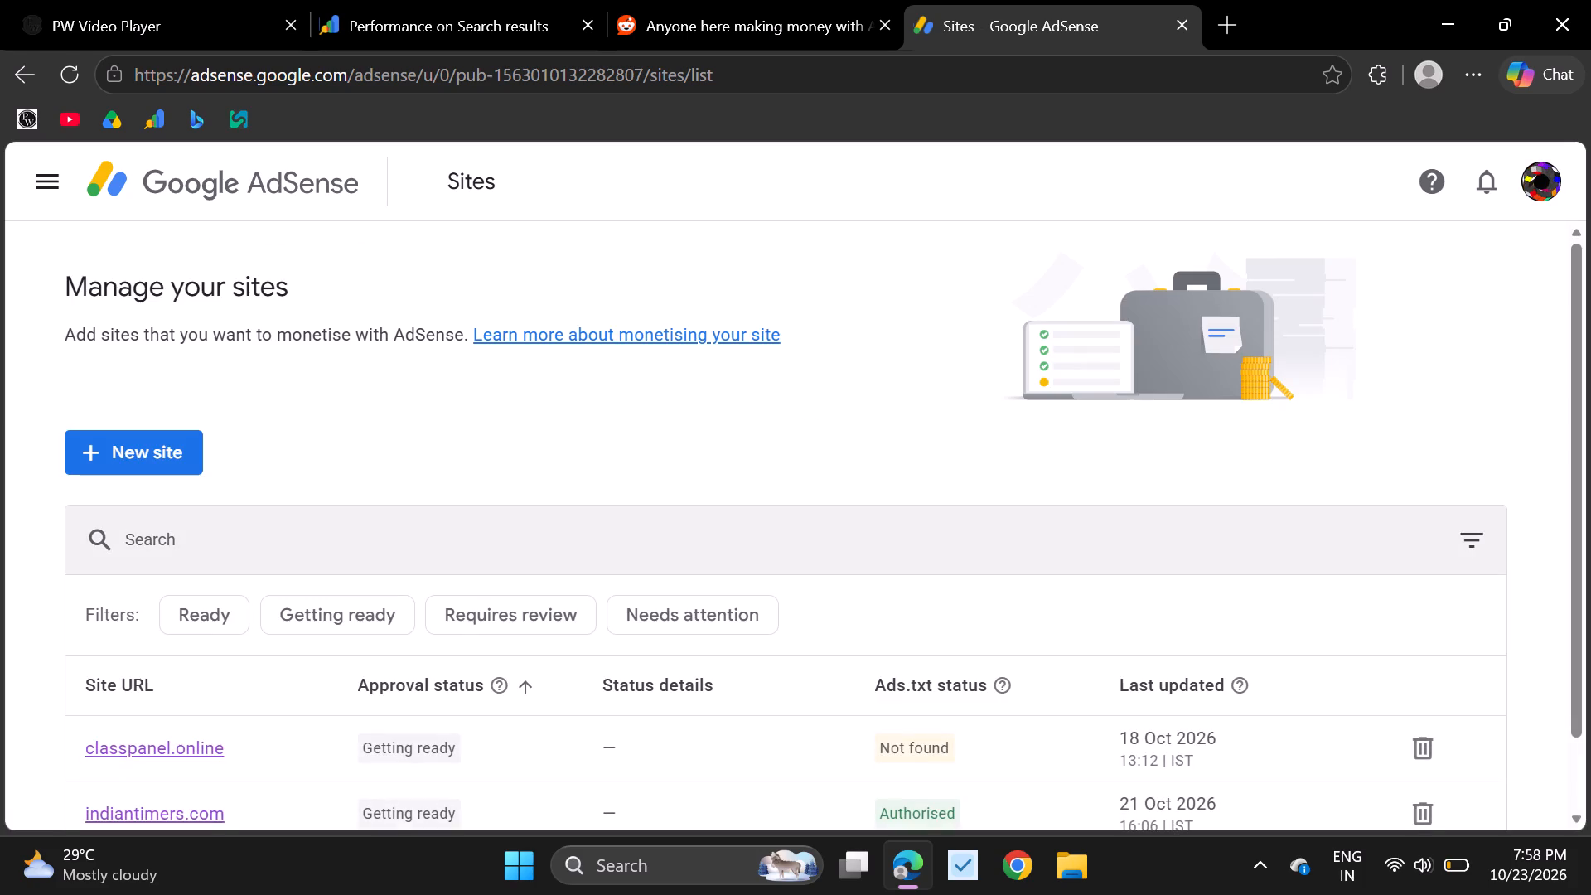
scroll(1001, 530, down, 1)
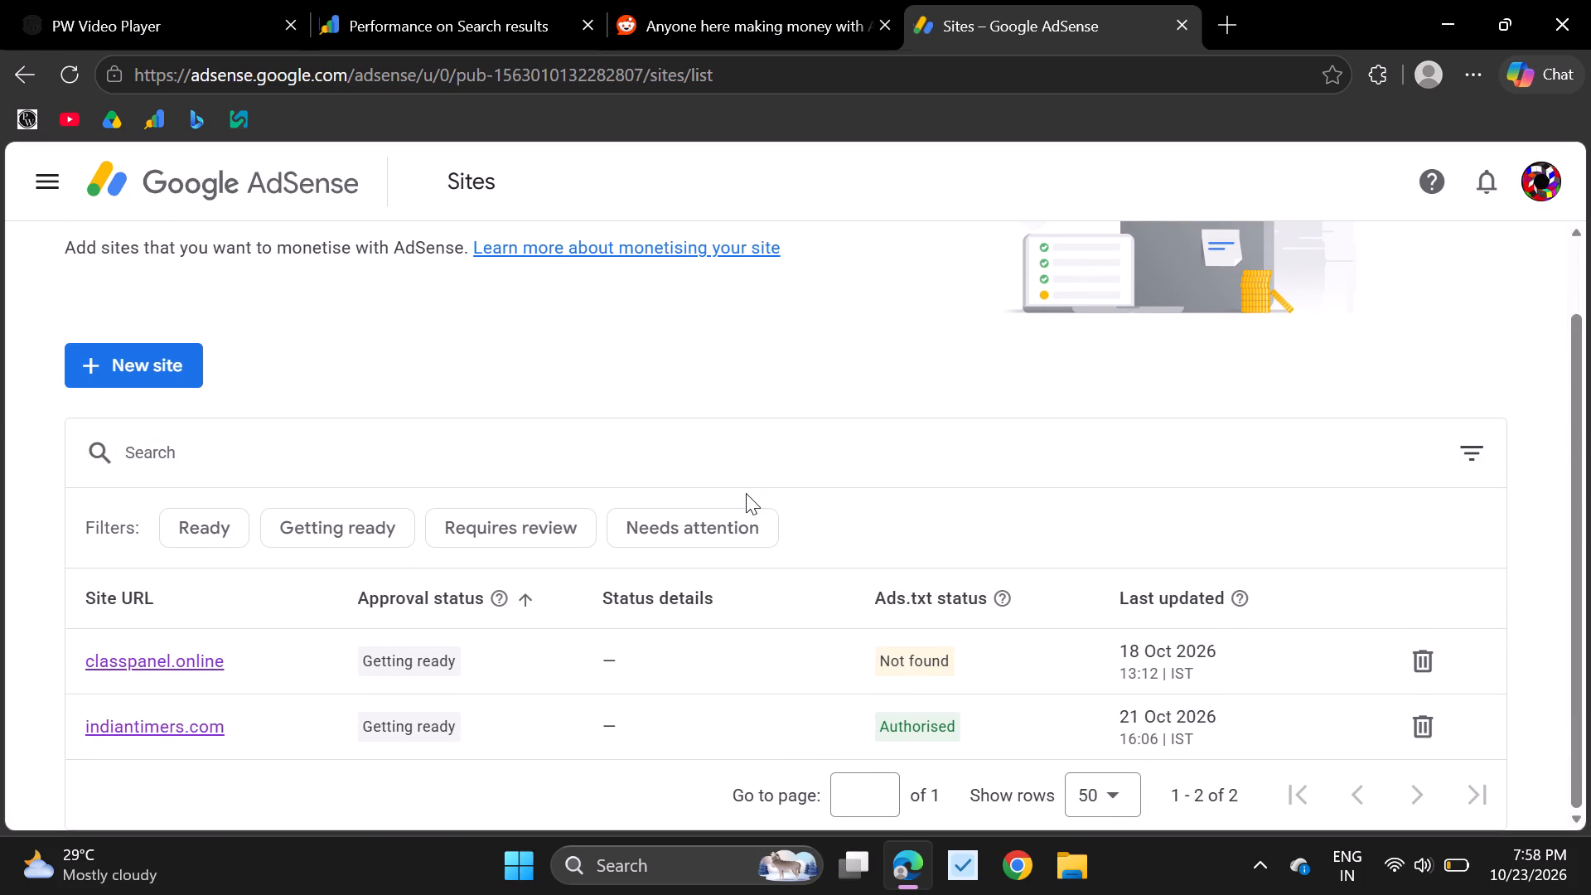
scroll(746, 493, up, 3)
Return to the AdSense home page, select indiantimers.com as the site and open its ad settings preview.
click(228, 161)
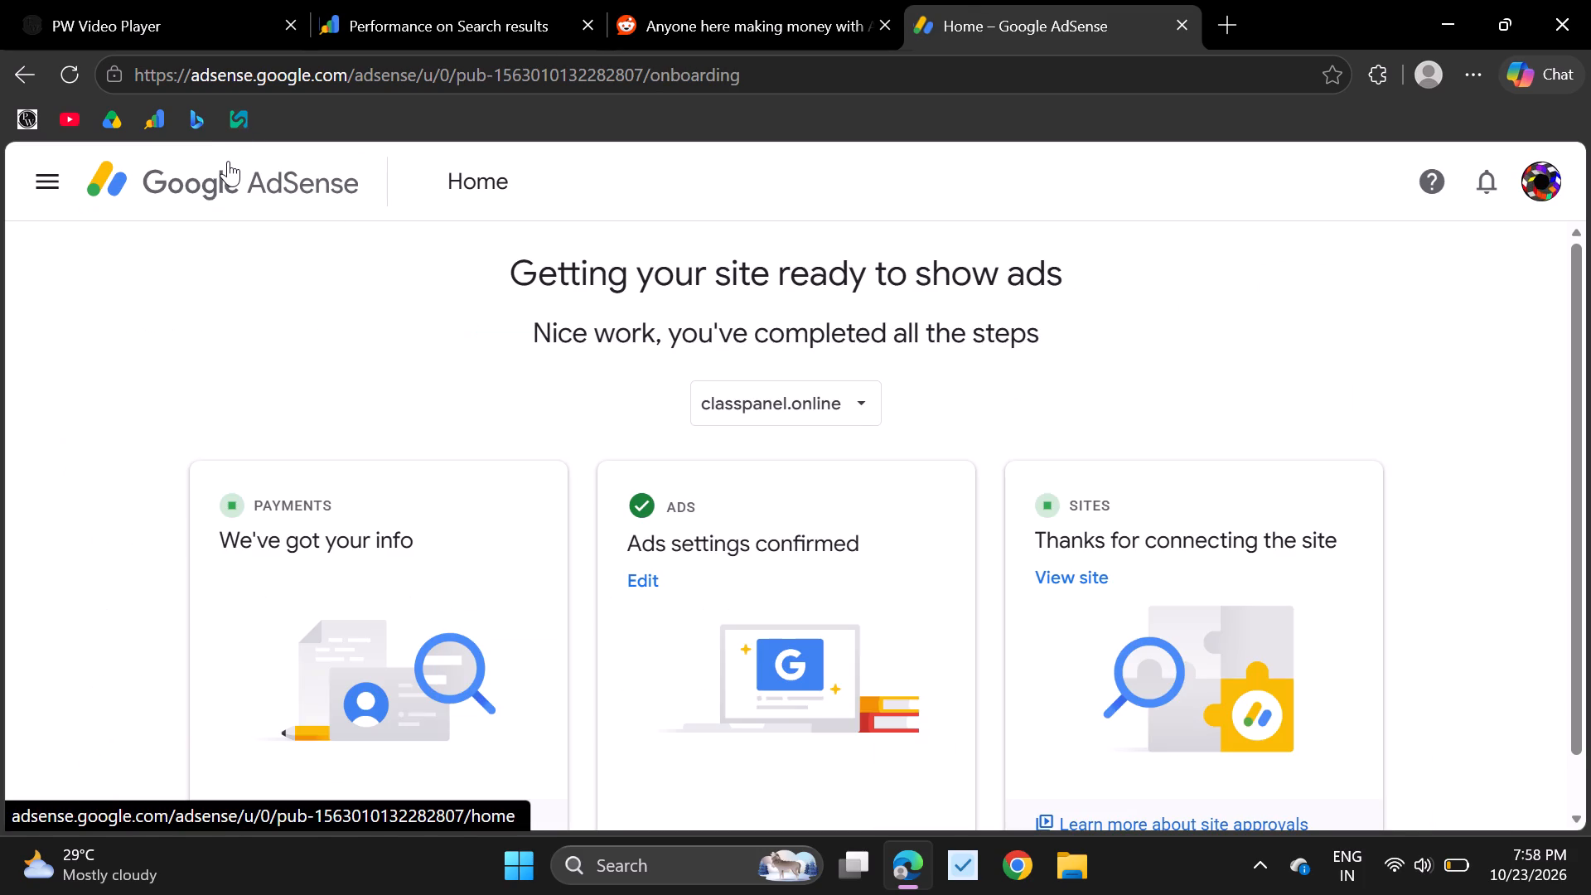
scroll(1116, 694, down, 1)
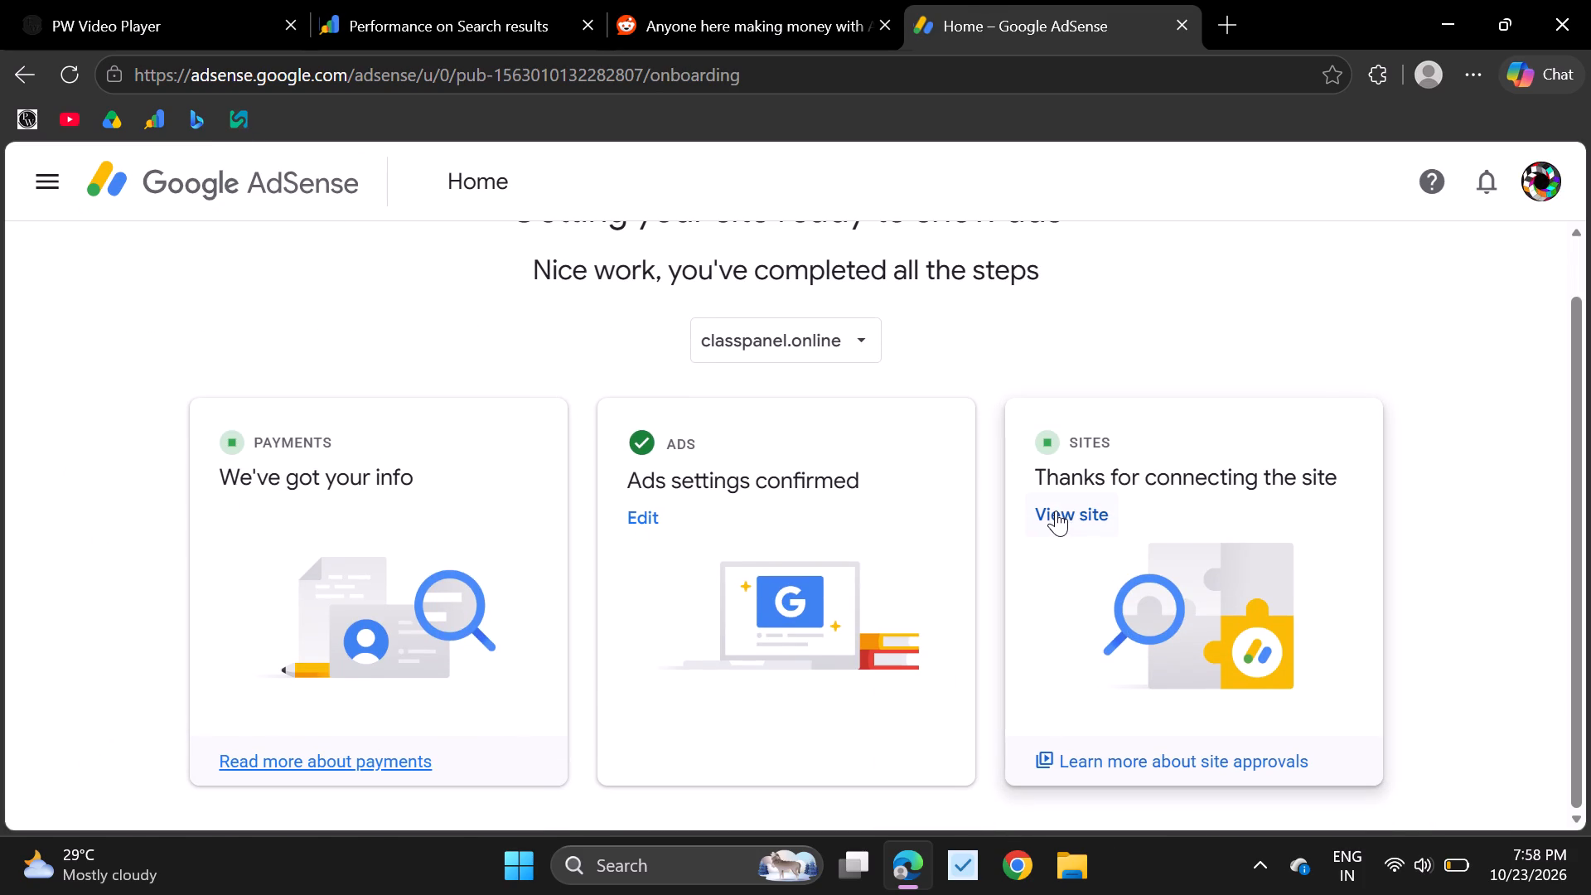
click(808, 348)
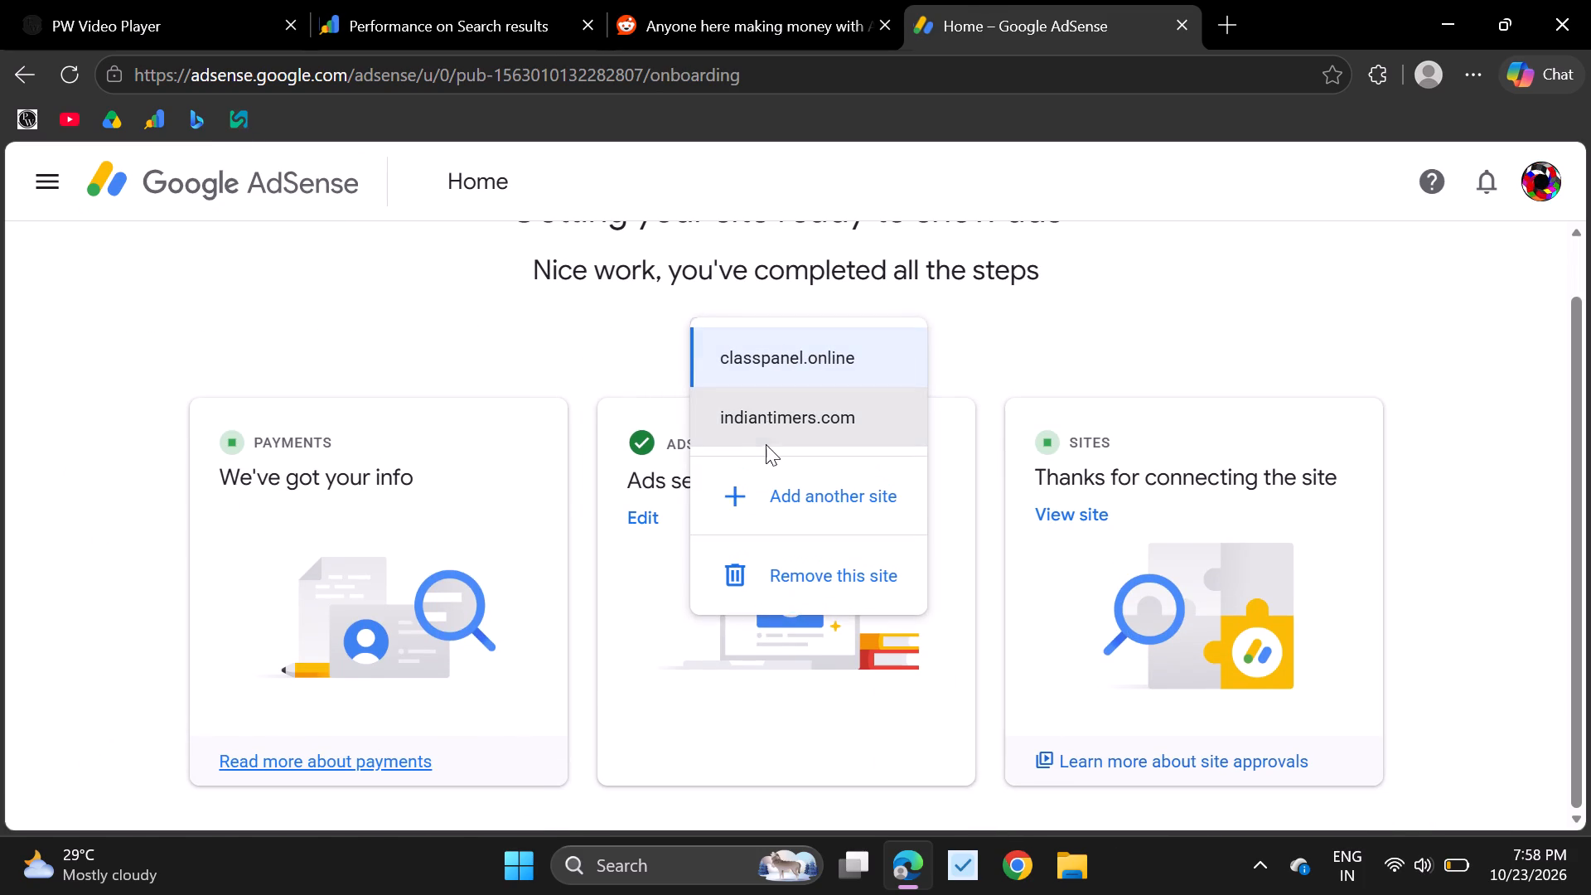
click(769, 428)
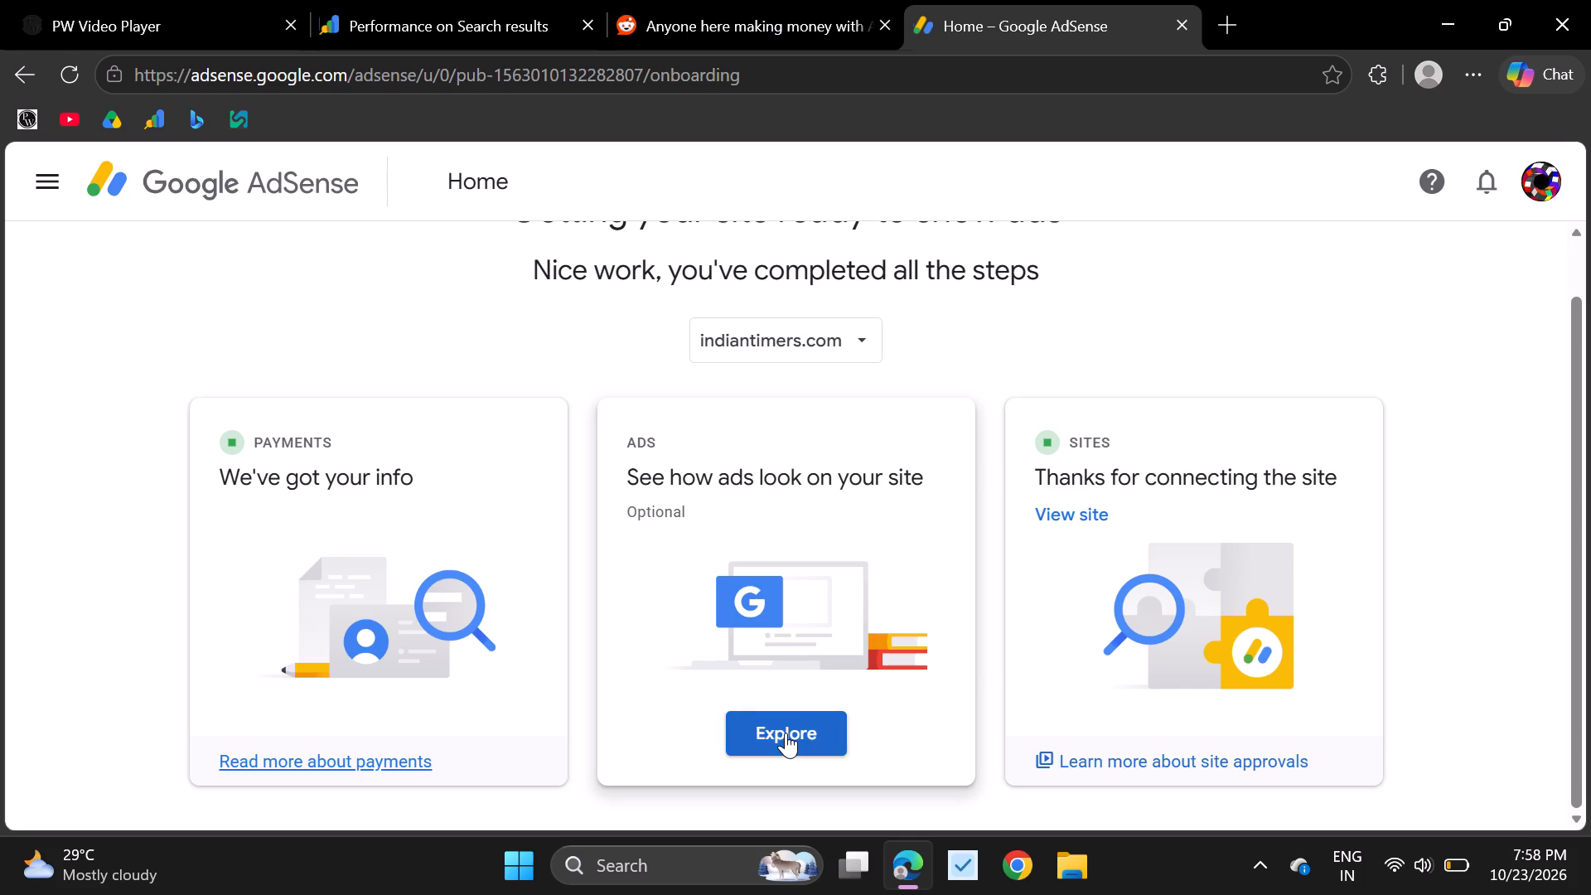
click(786, 733)
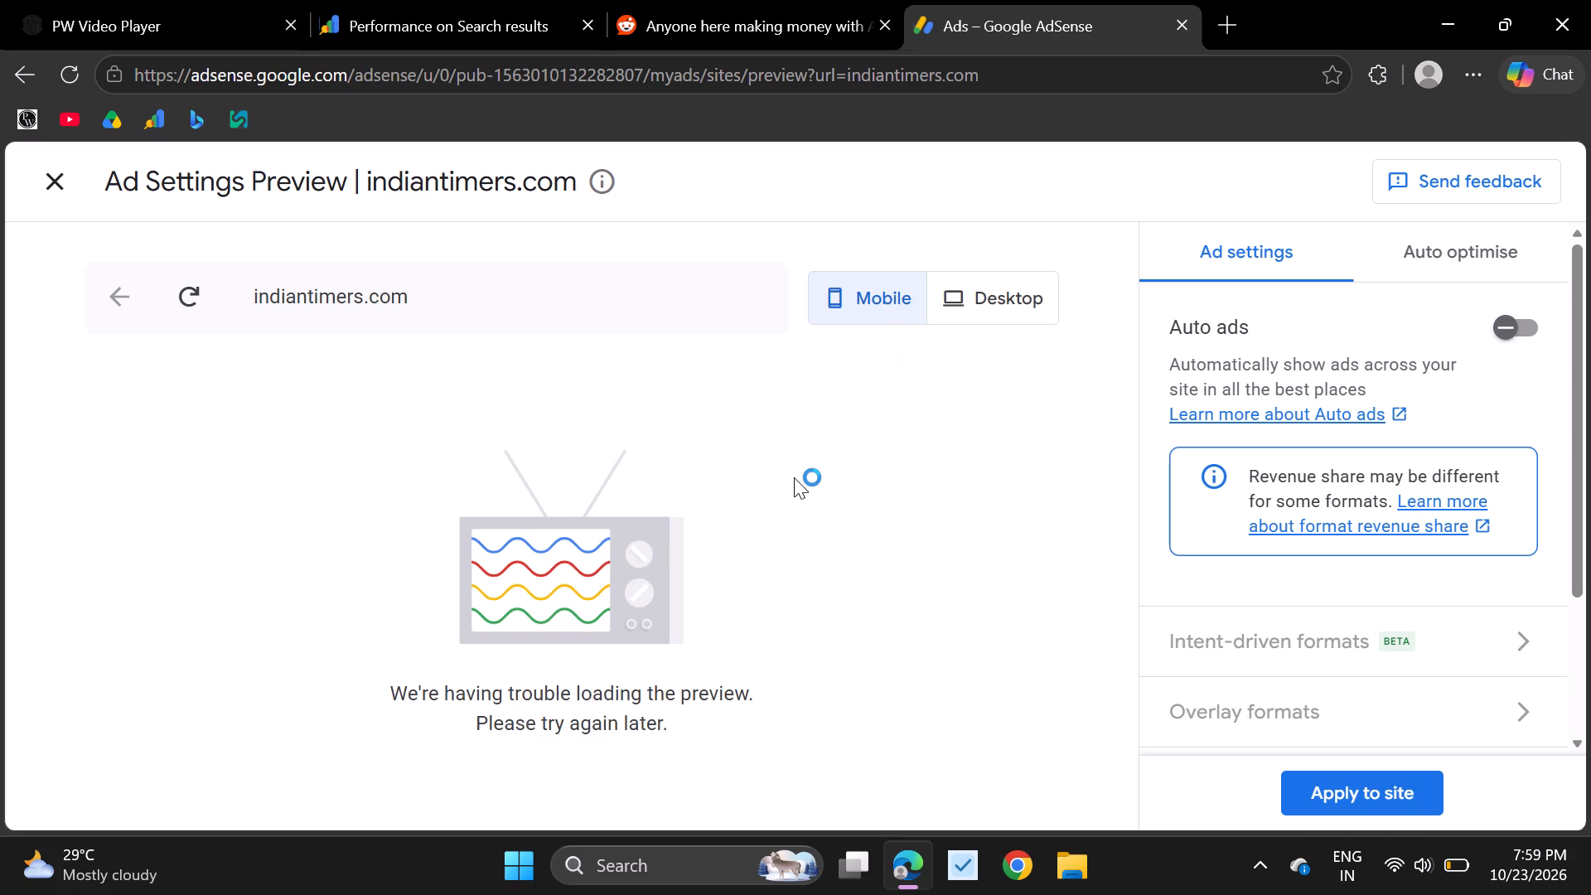
Compare the desktop and mobile ad previews for indiantimers.com.
scroll(794, 477, down, 1)
click(987, 286)
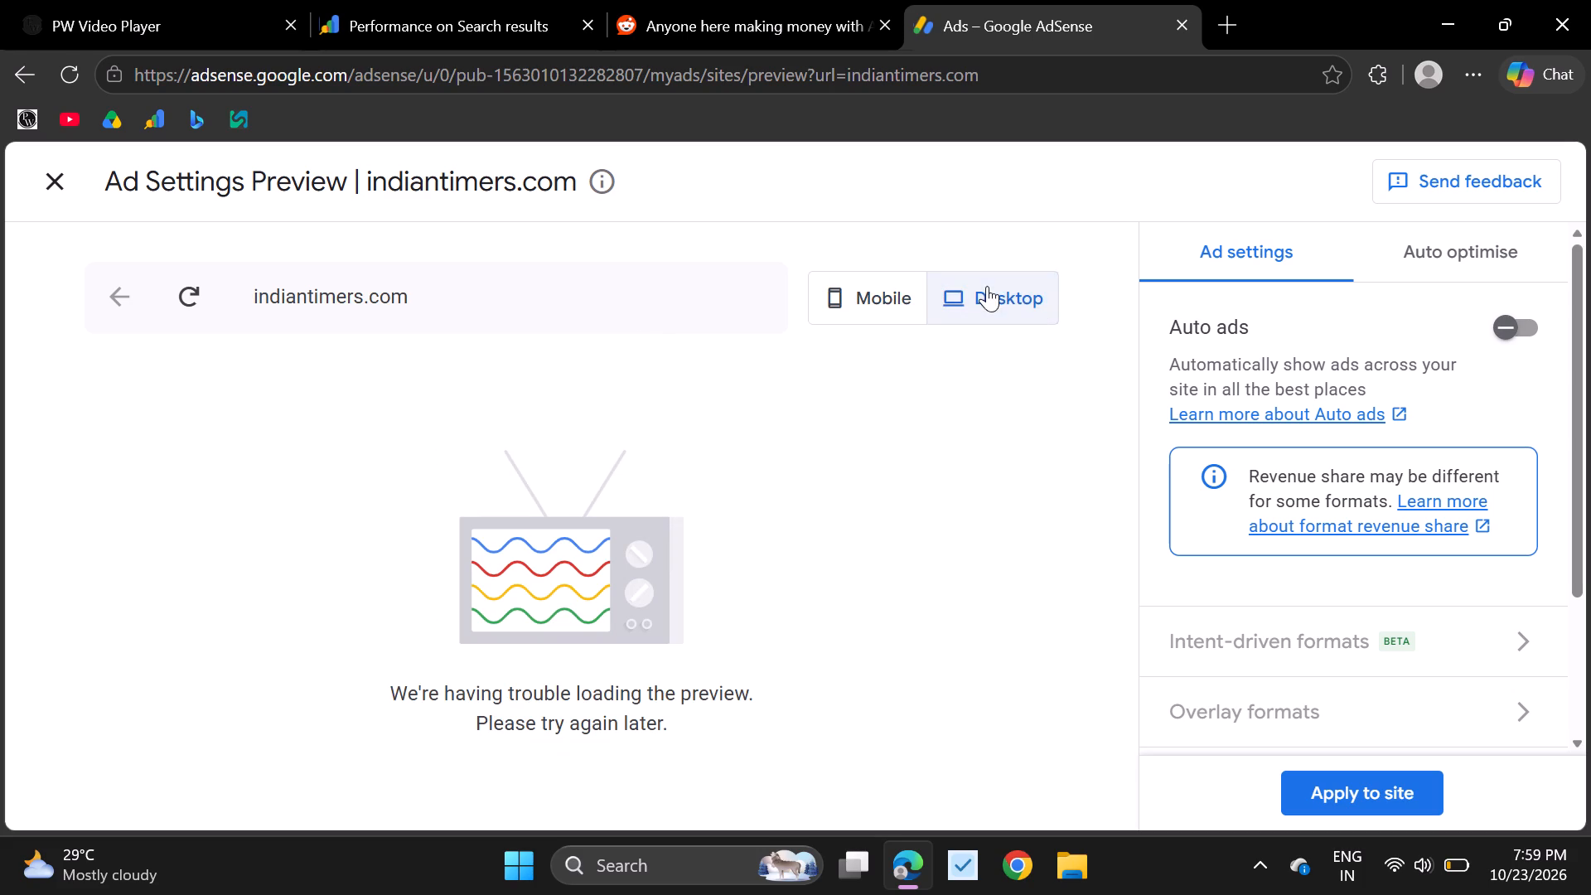
click(843, 298)
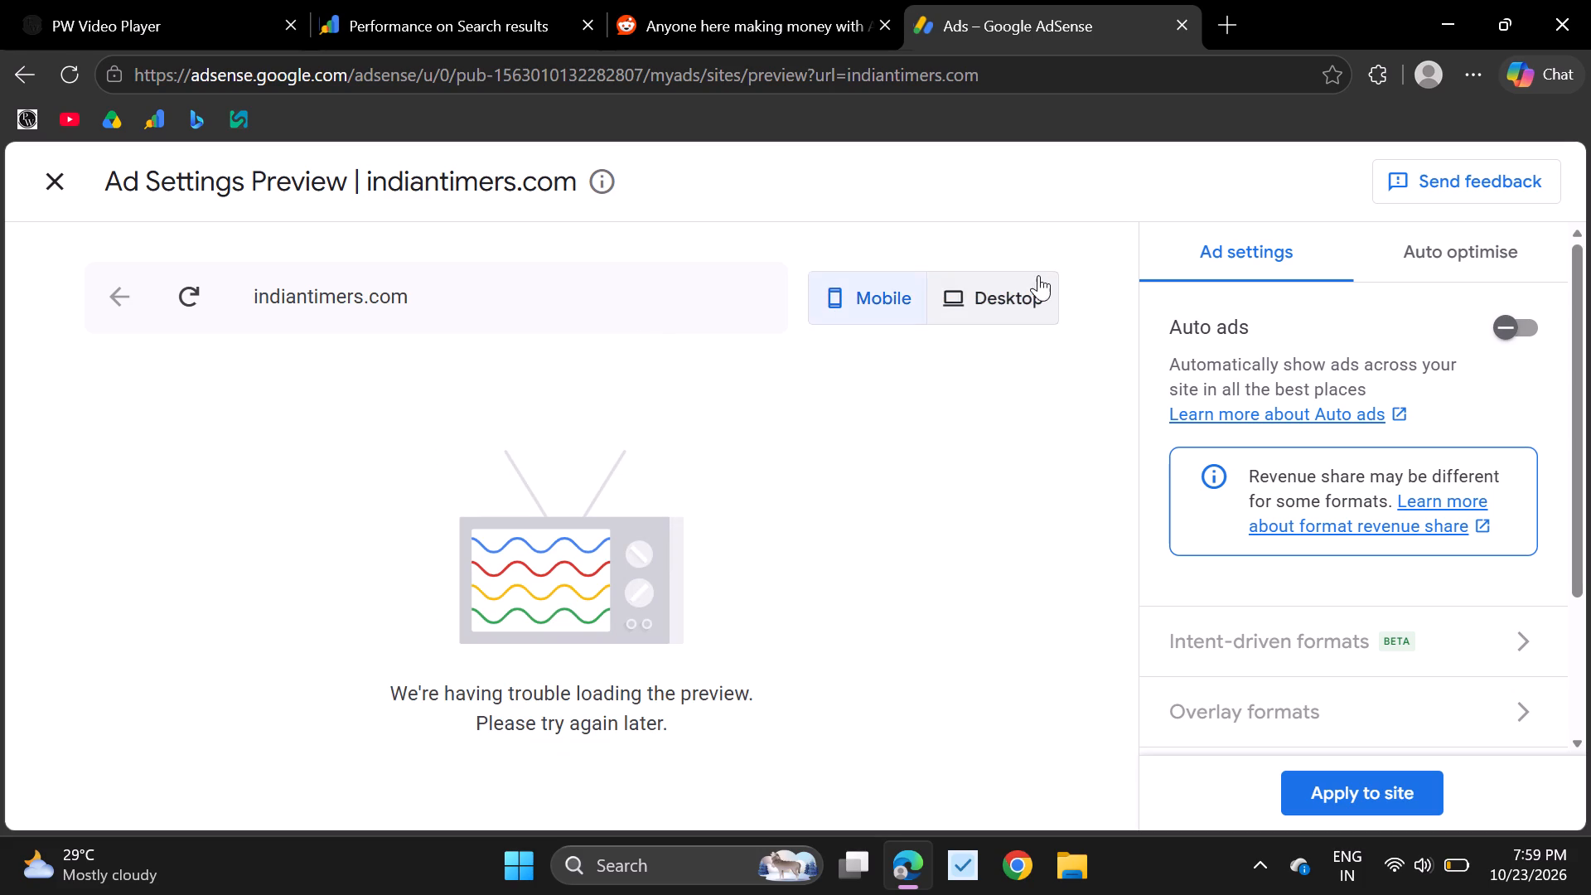
click(1050, 275)
click(873, 286)
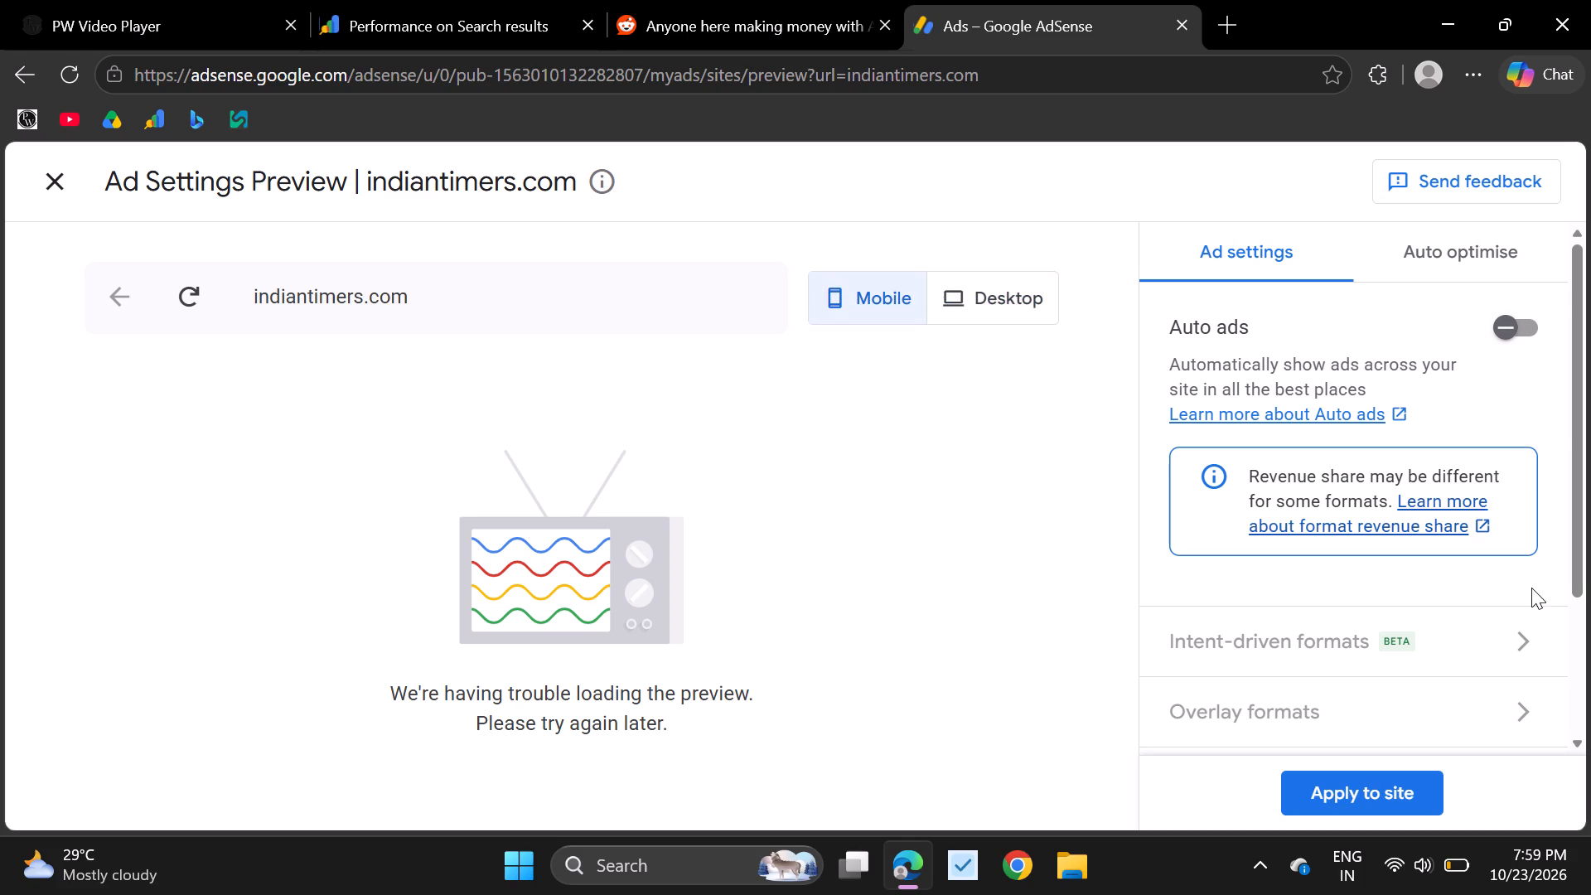
Turn on Auto ads for indiantimers.com and check the desktop and mobile previews again.
click(1513, 321)
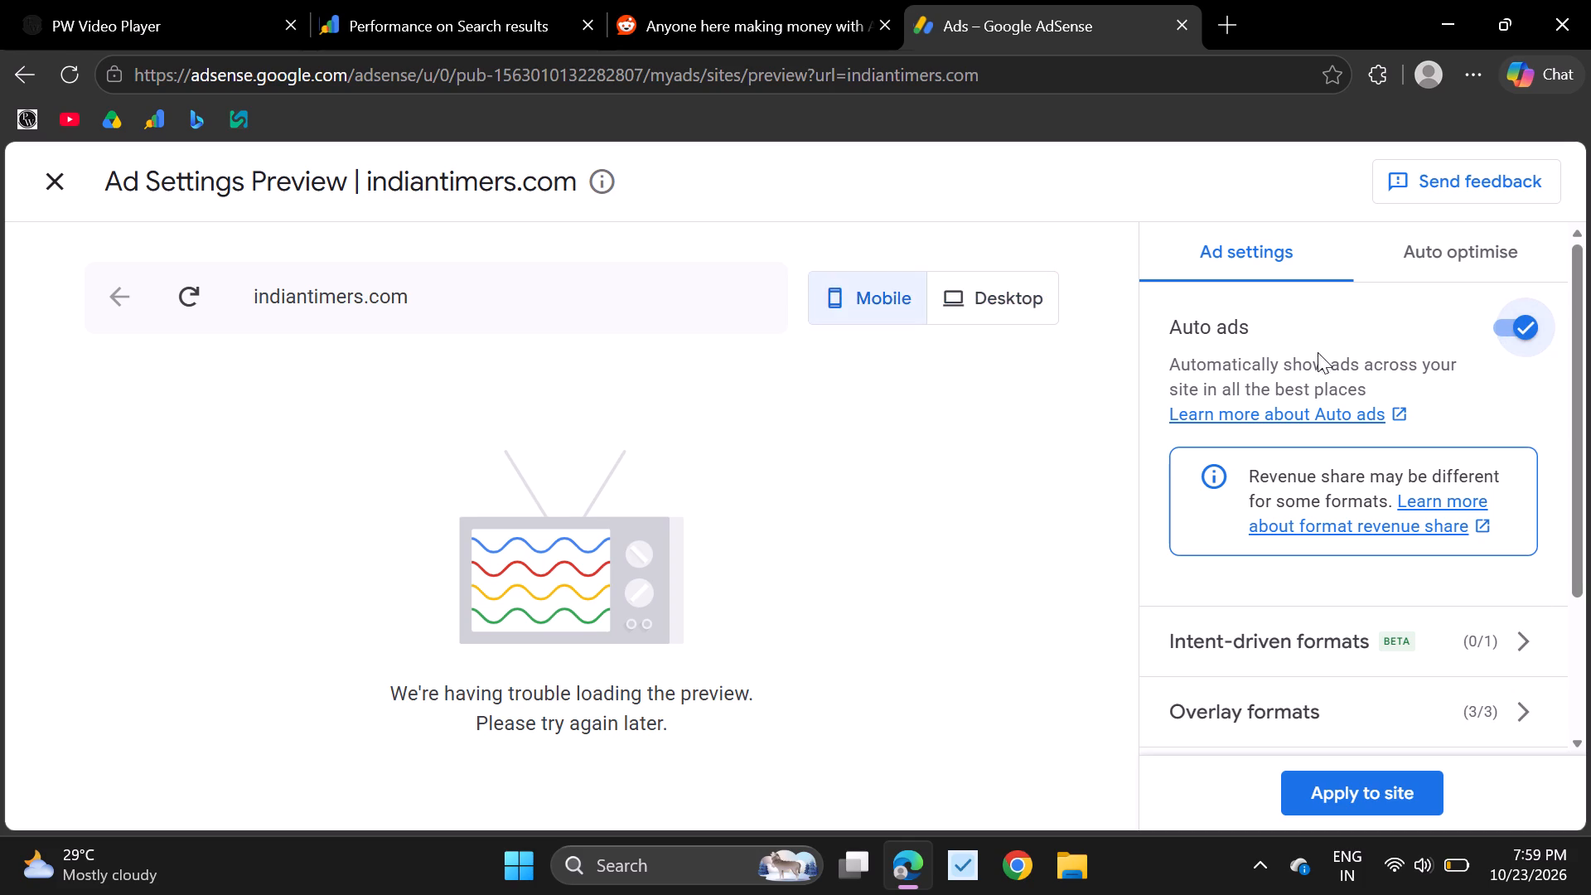
click(1023, 290)
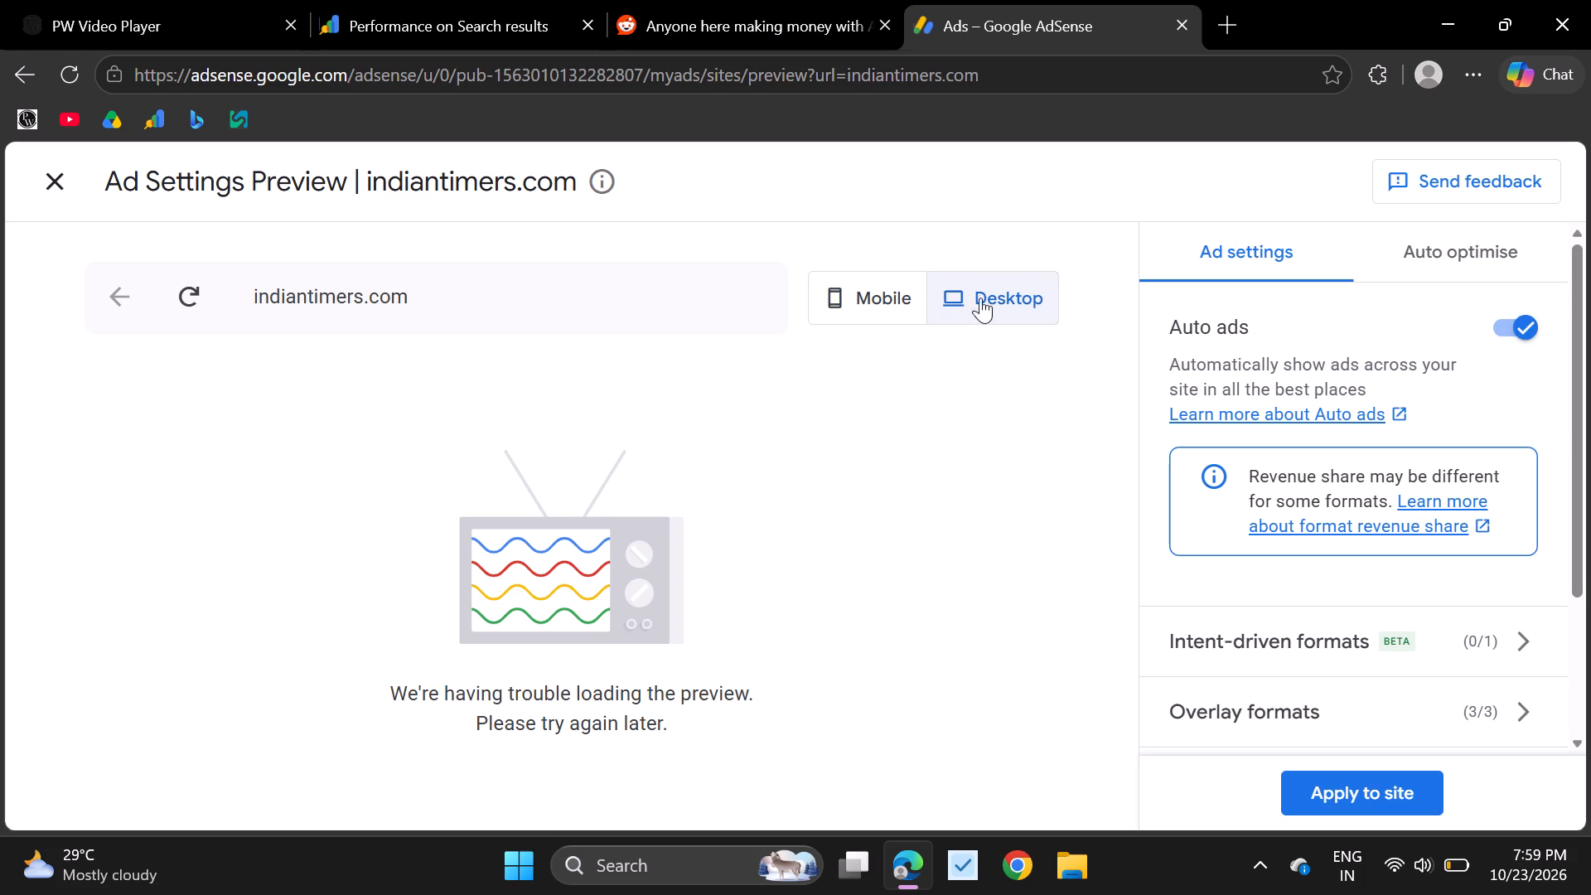
click(923, 302)
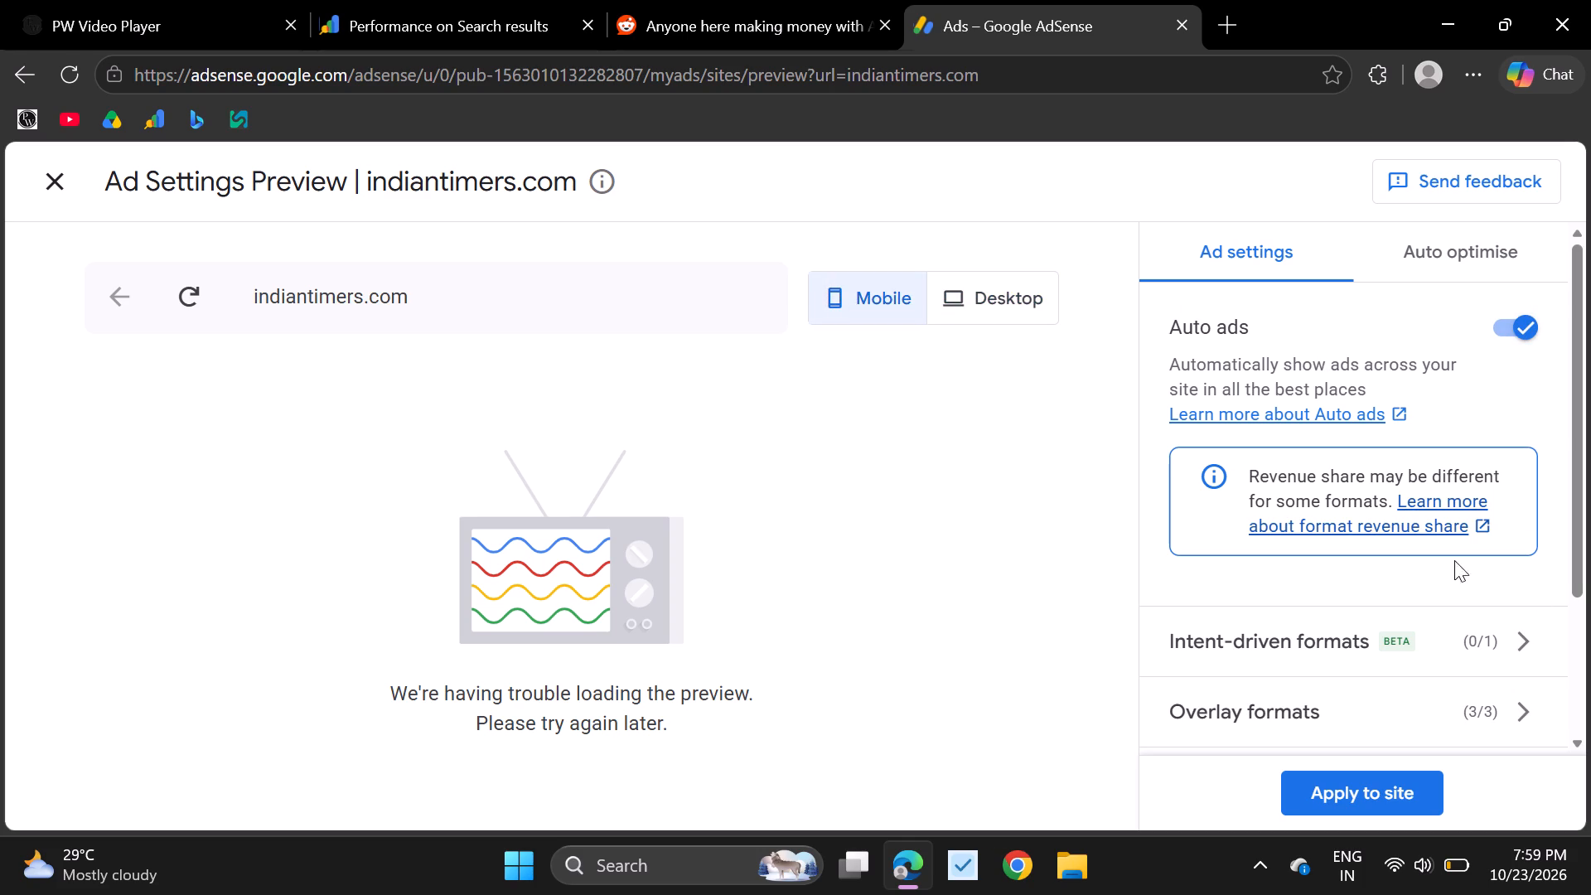
Enable the Ad intents format under Intent-driven formats and expand its advanced settings.
click(1461, 629)
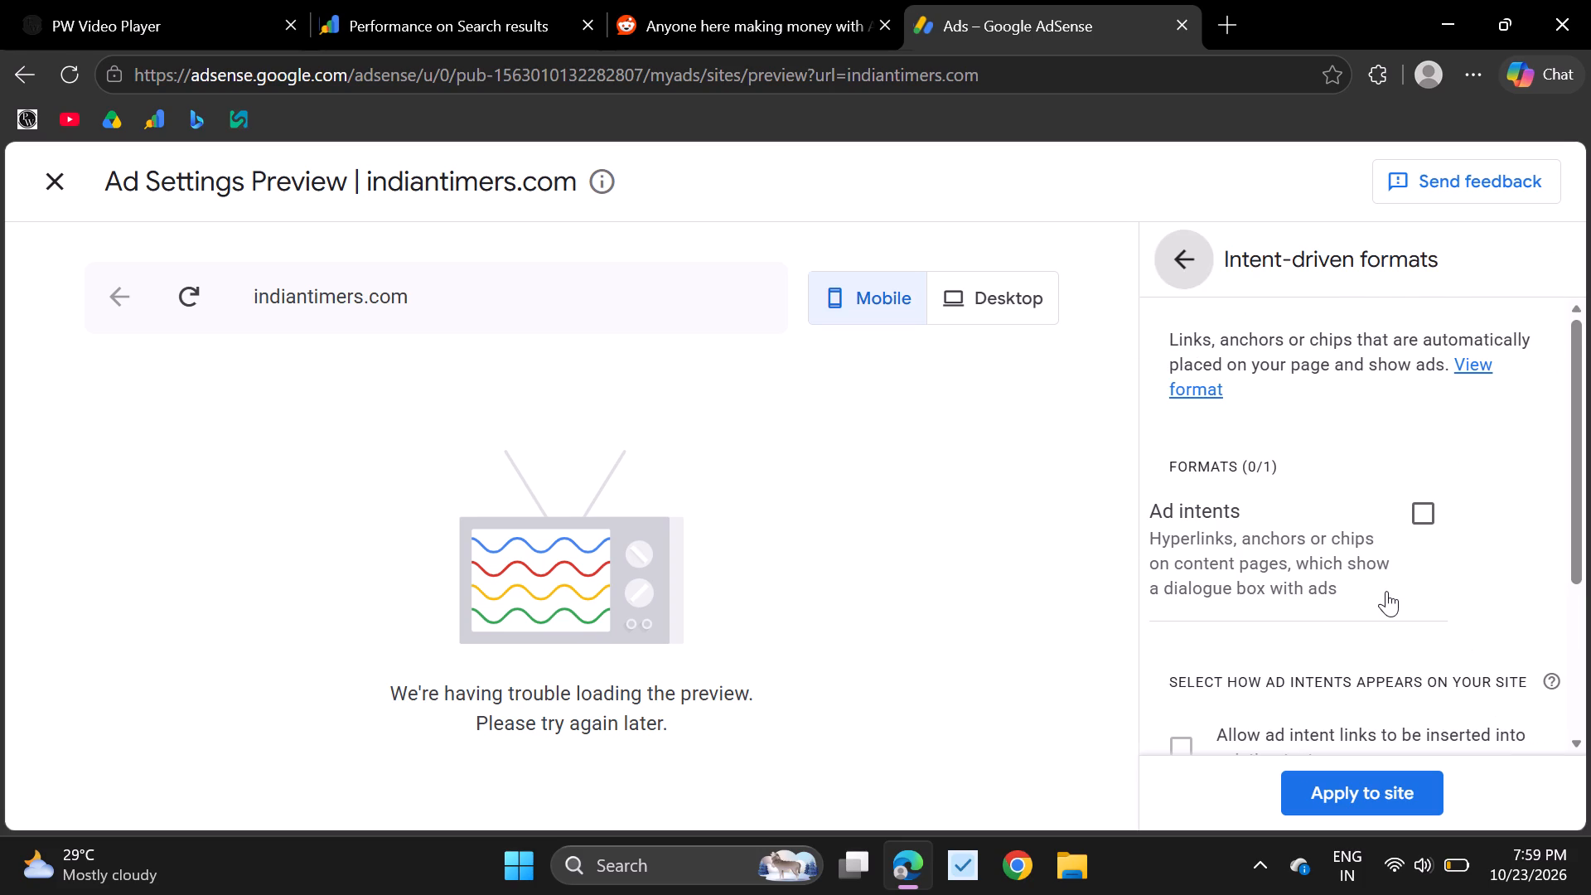
scroll(1386, 591, down, 1)
scroll(1386, 591, up, 1)
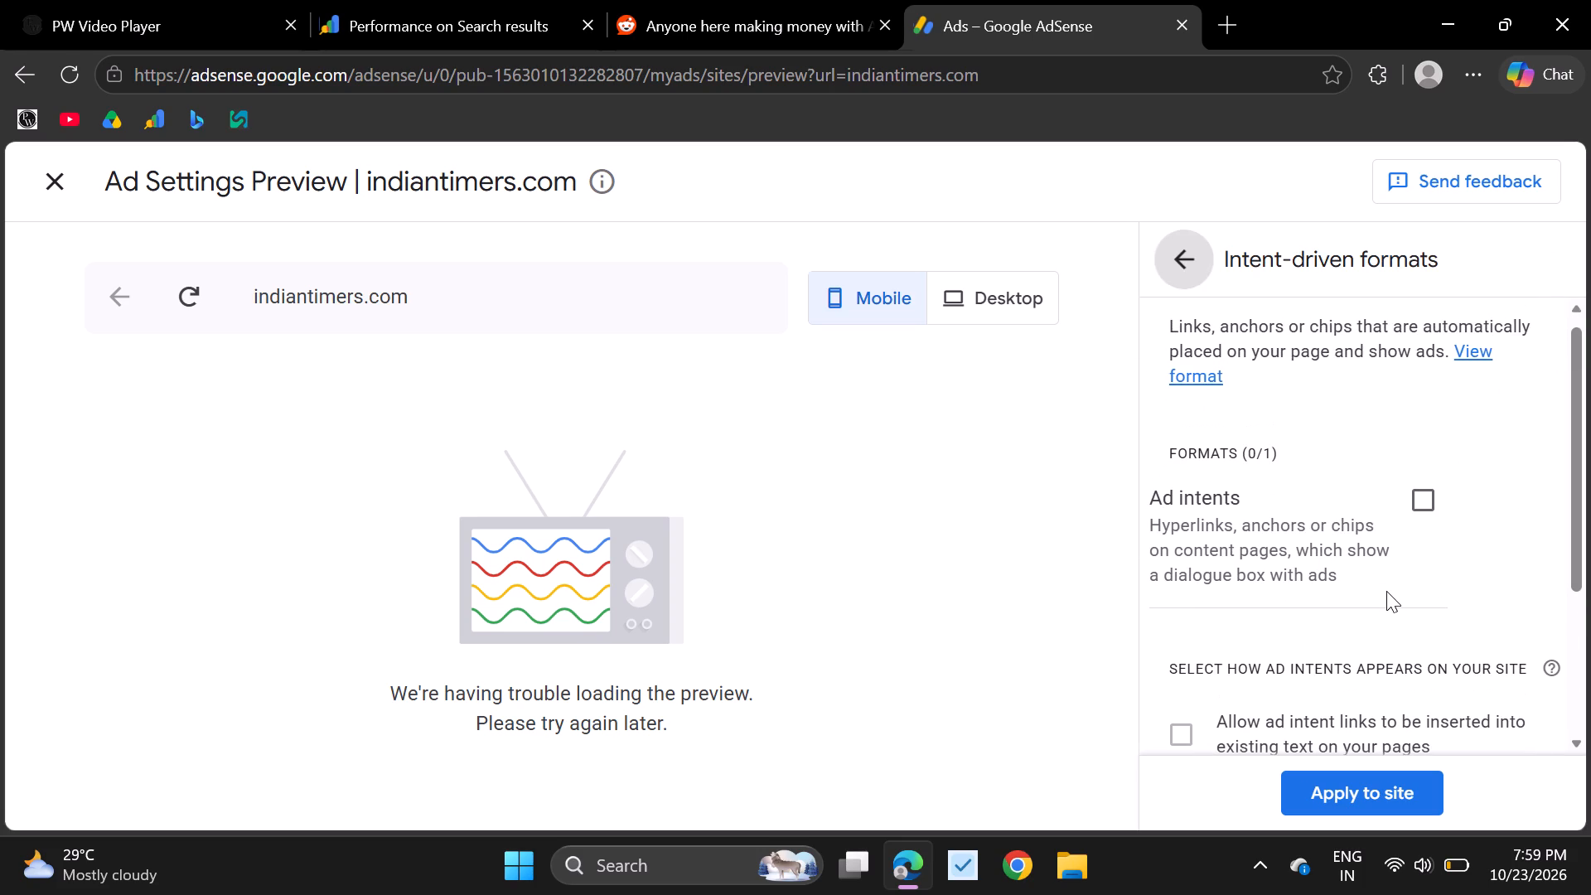
click(1410, 506)
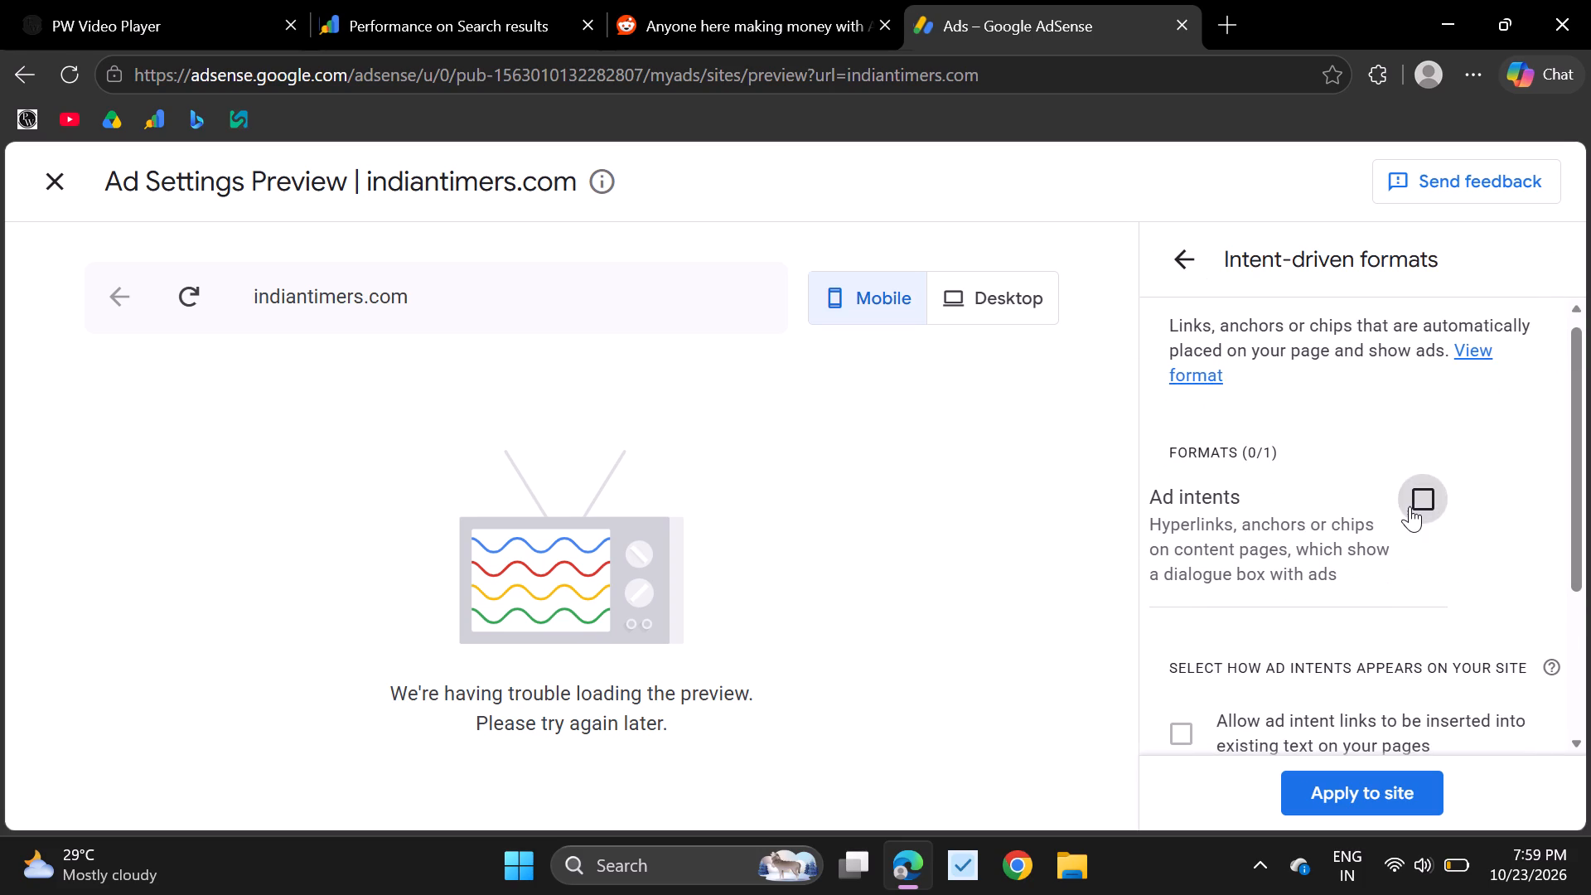
scroll(1281, 588, down, 2)
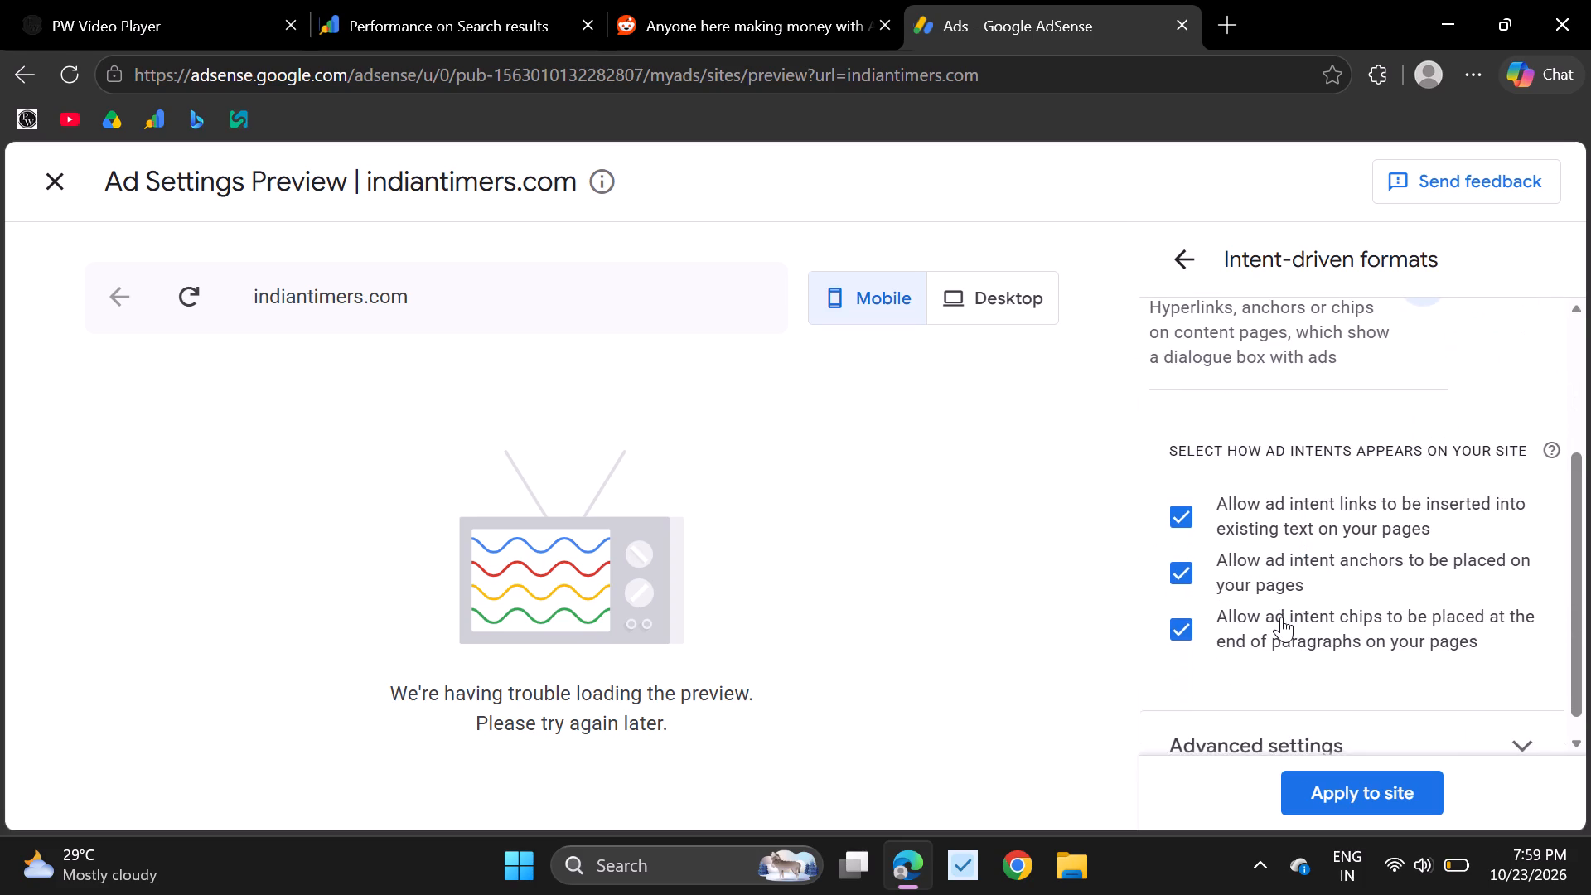
scroll(1281, 617, down, 1)
click(1345, 721)
scroll(1345, 721, down, 3)
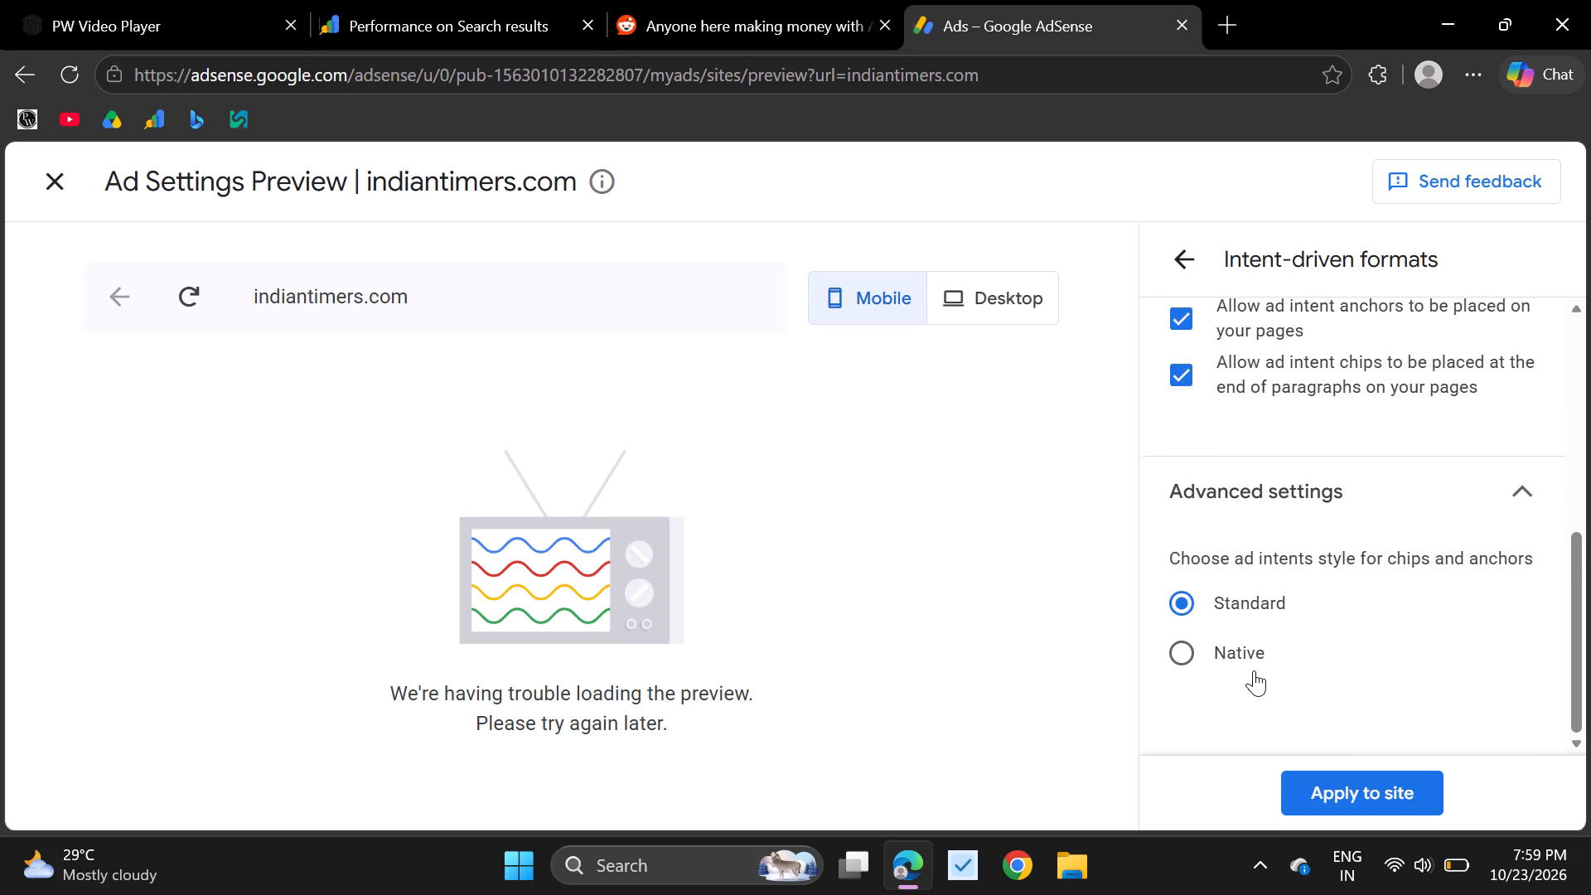
Search the web in a new tab for "what is standar and native ads" and read the full summary answer.
click(1226, 2)
text(what is standar and native ads)
key(Return)
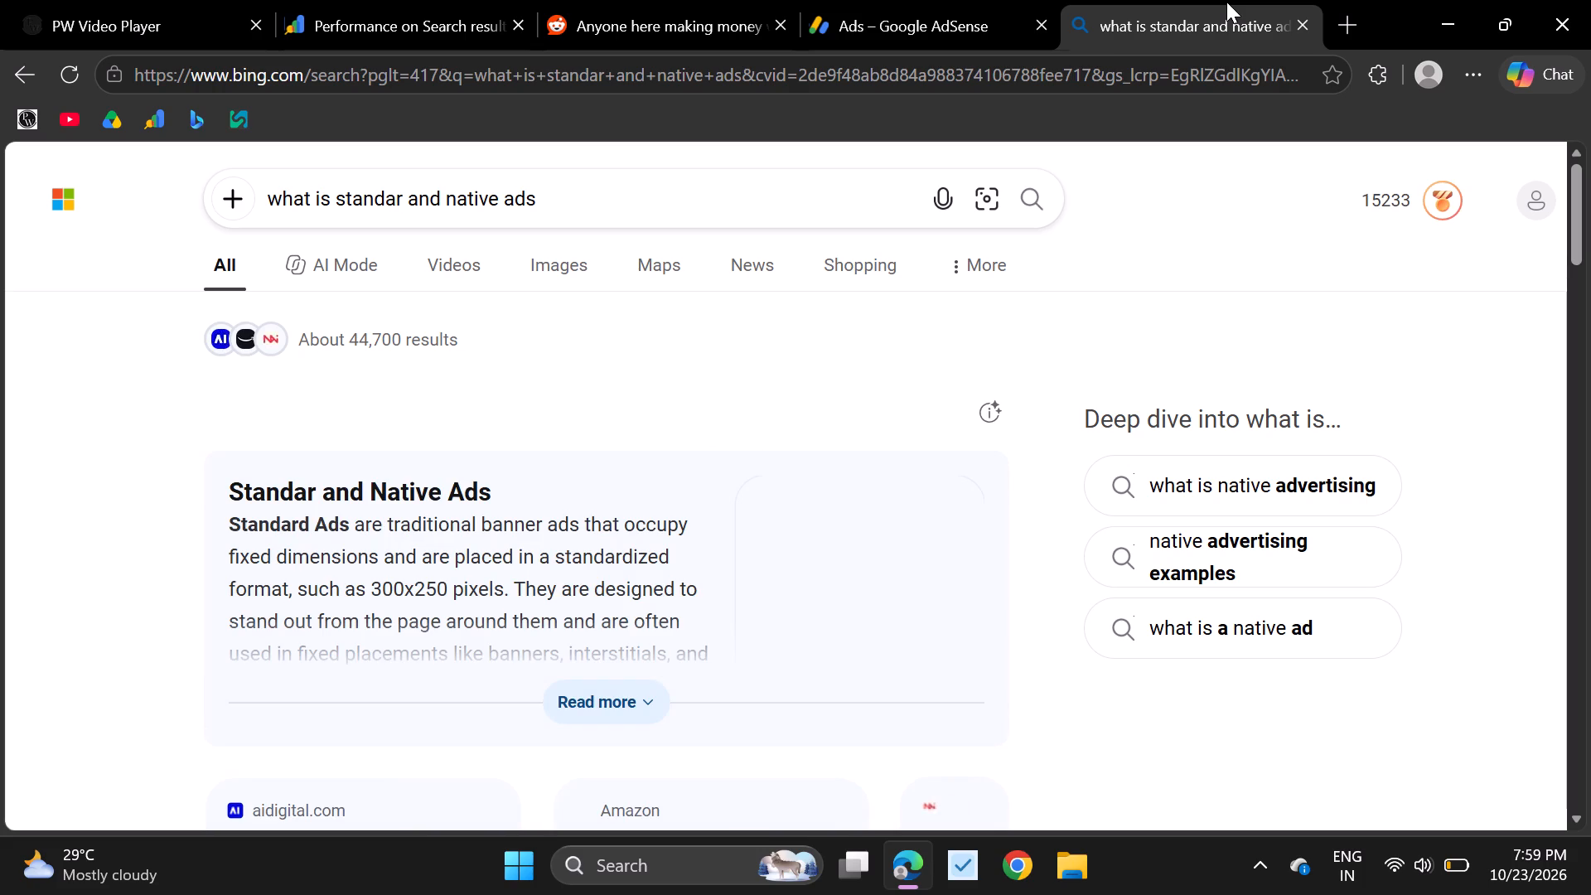
click(602, 730)
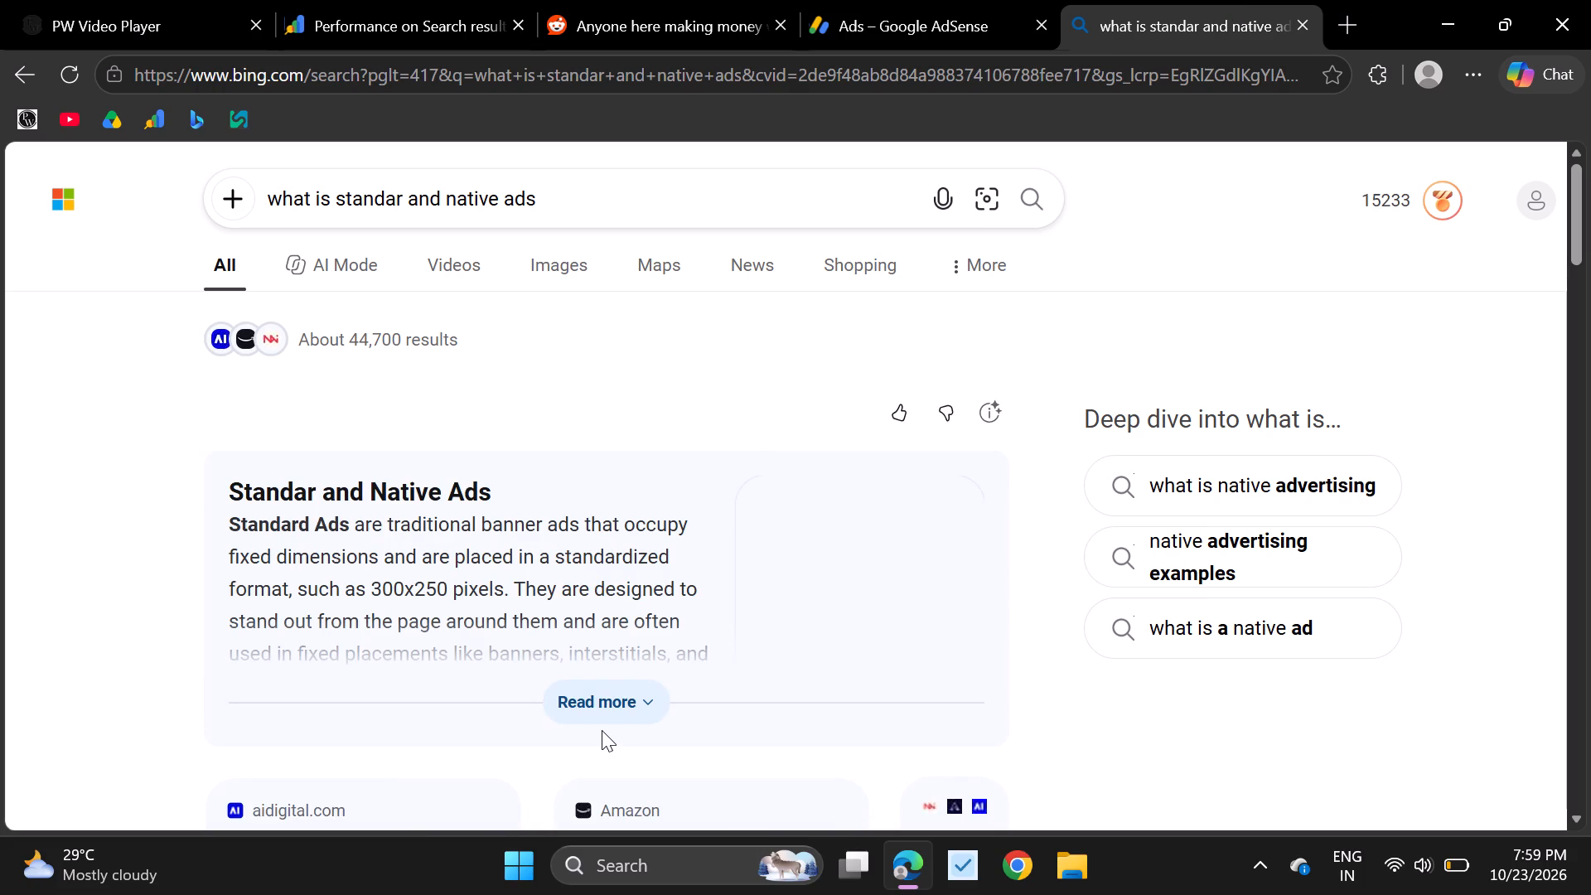
click(606, 718)
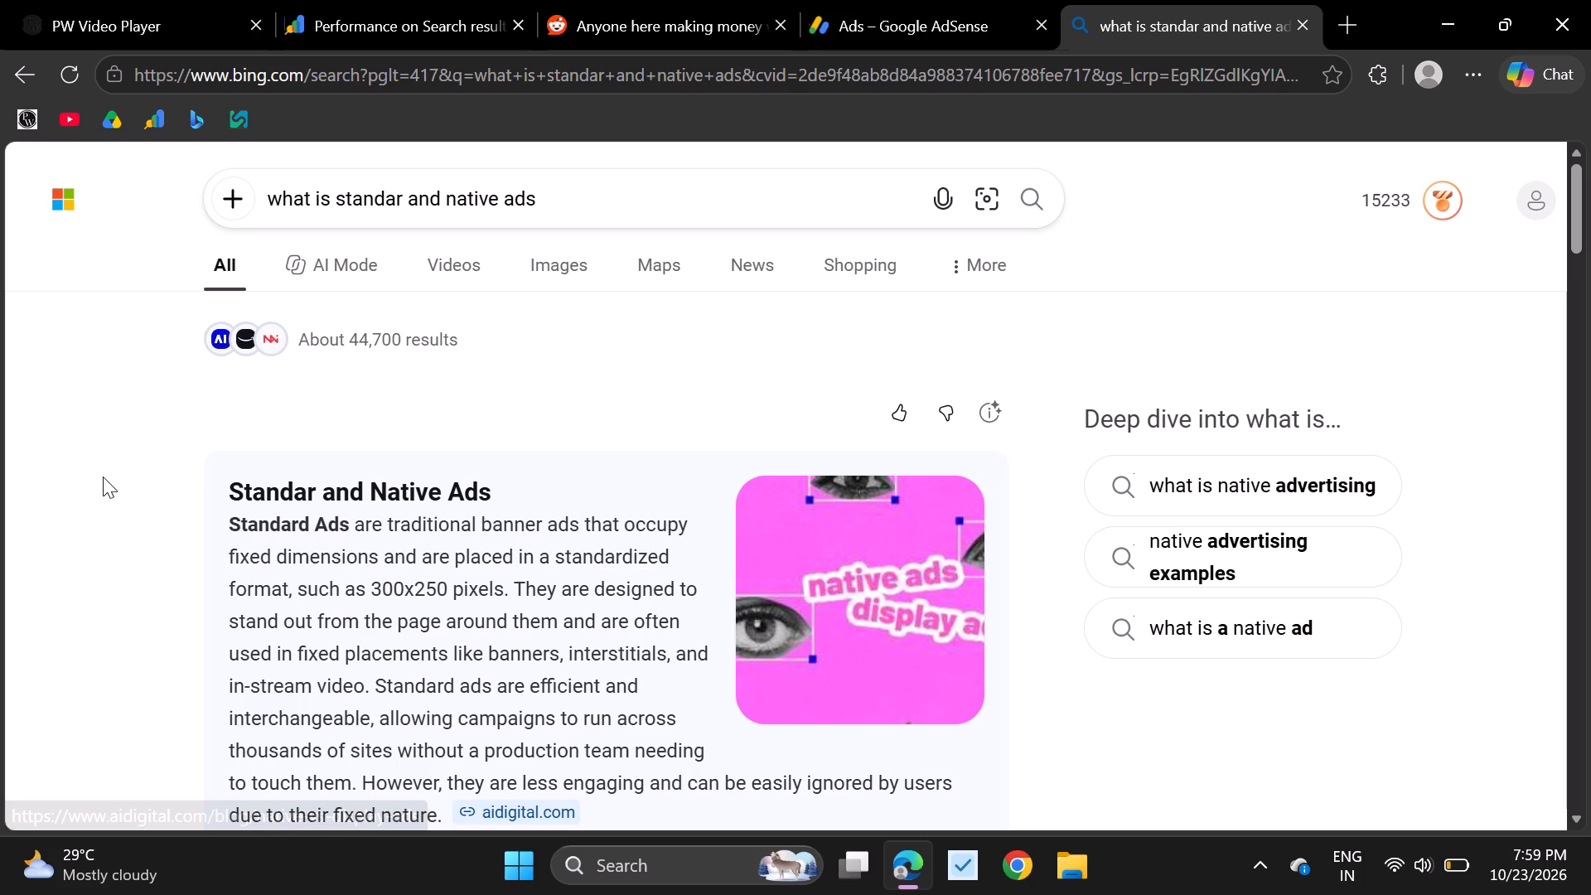
scroll(103, 477, down, 1)
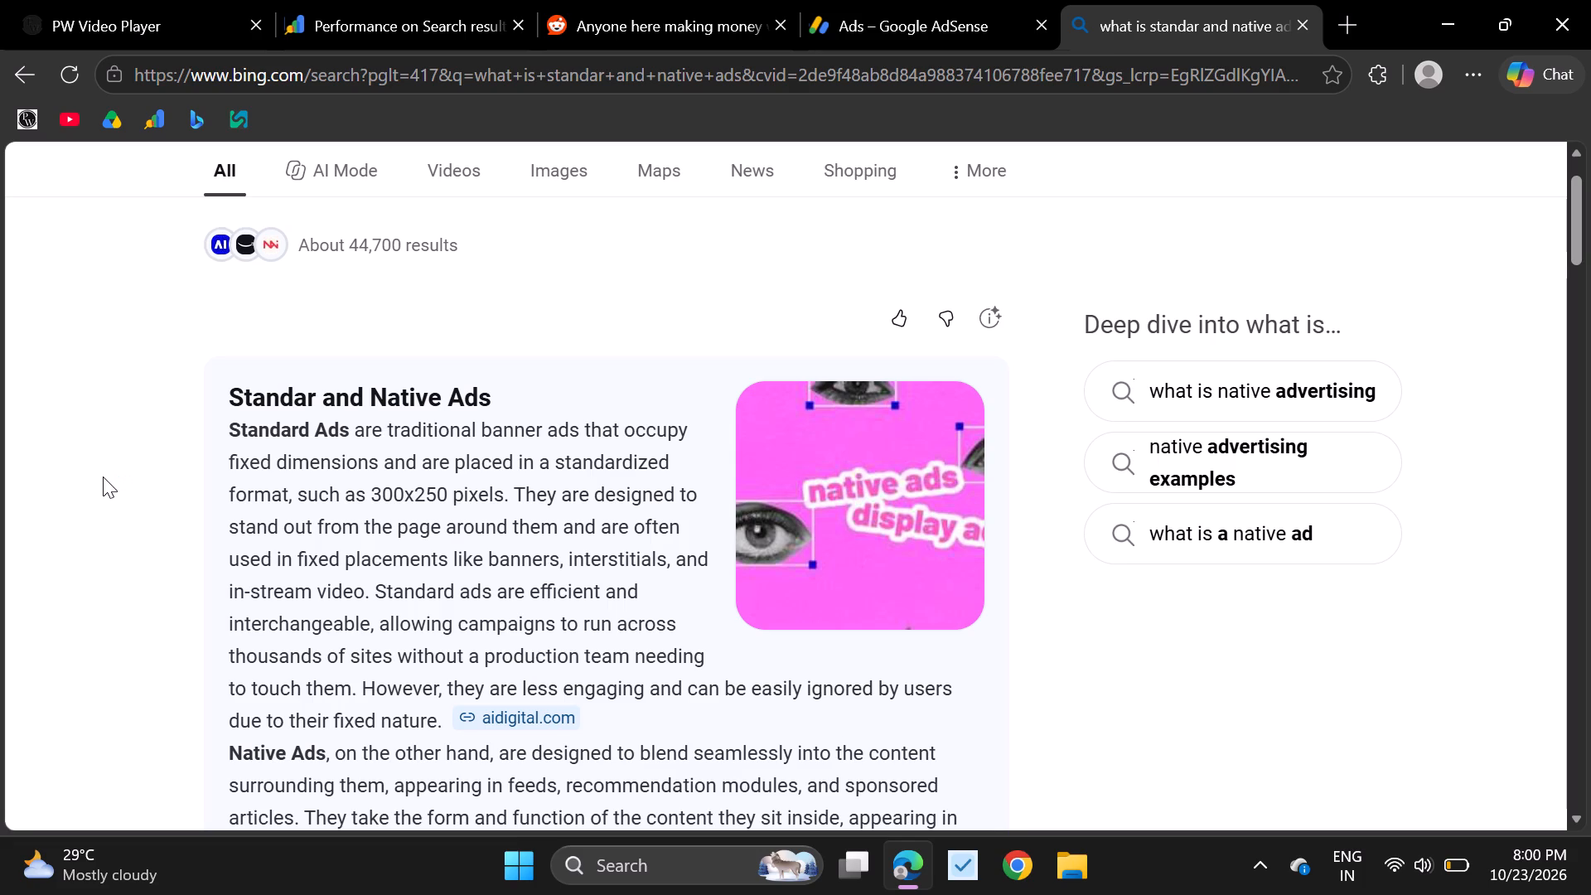
scroll(103, 477, down, 1)
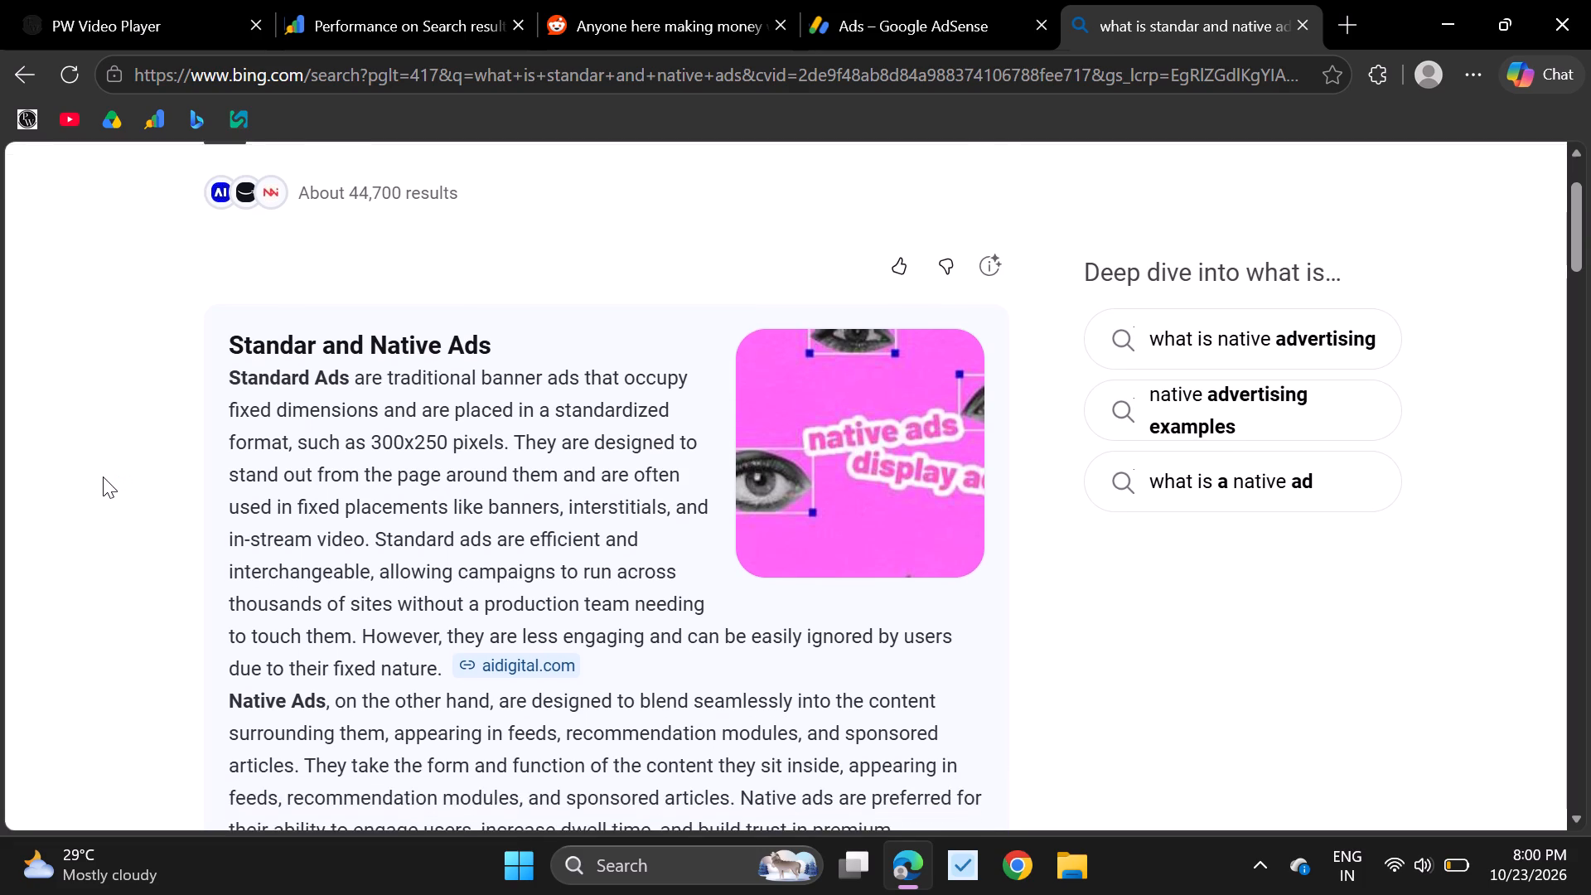
scroll(103, 477, down, 1)
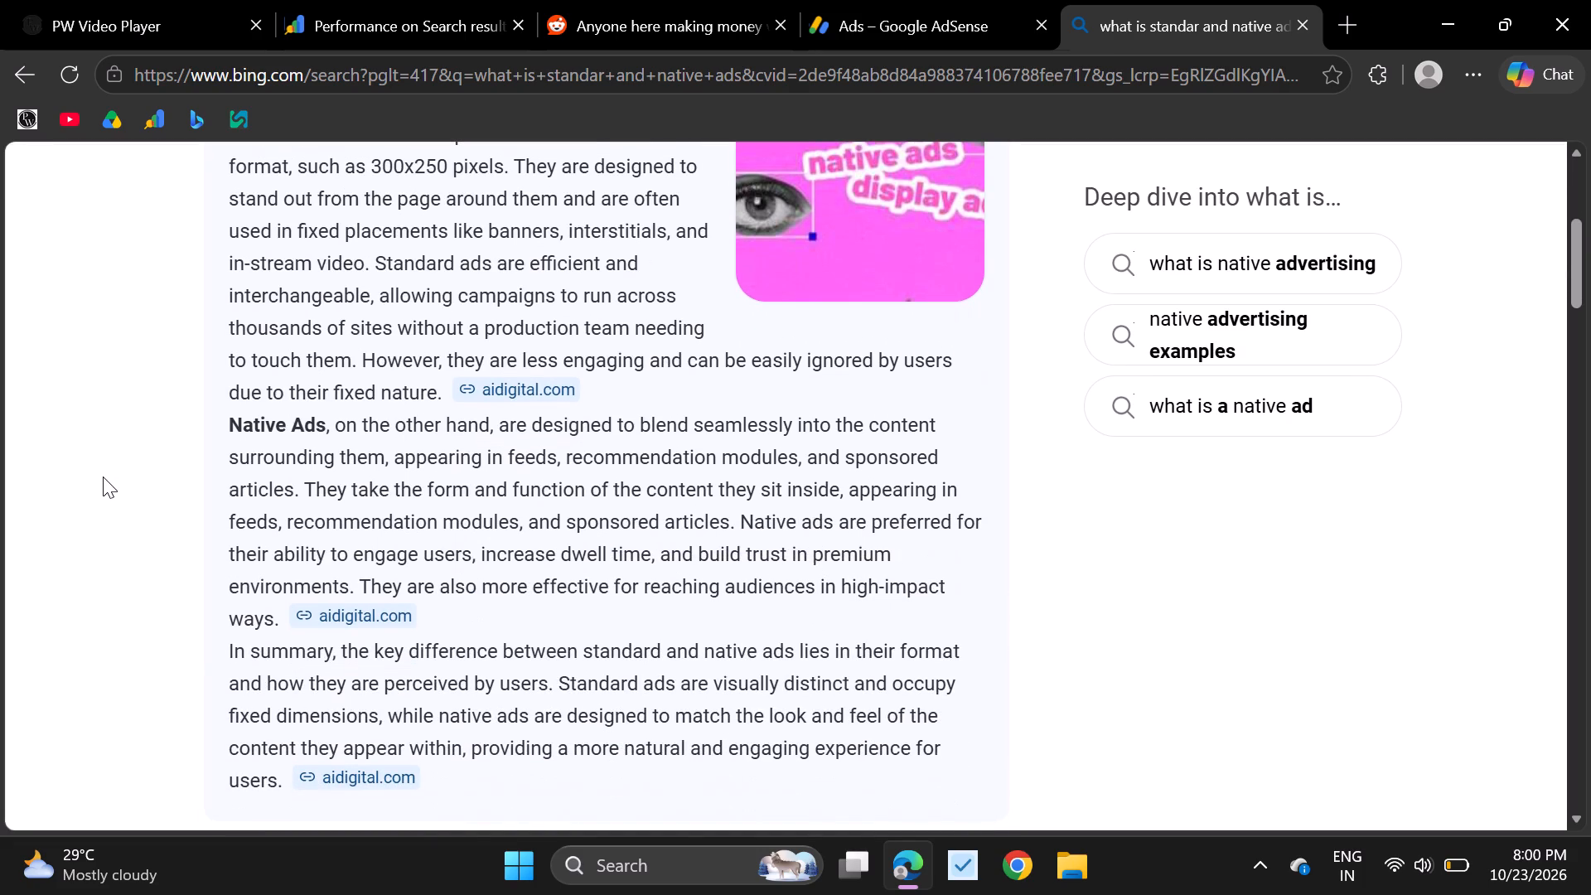
scroll(103, 477, down, 1)
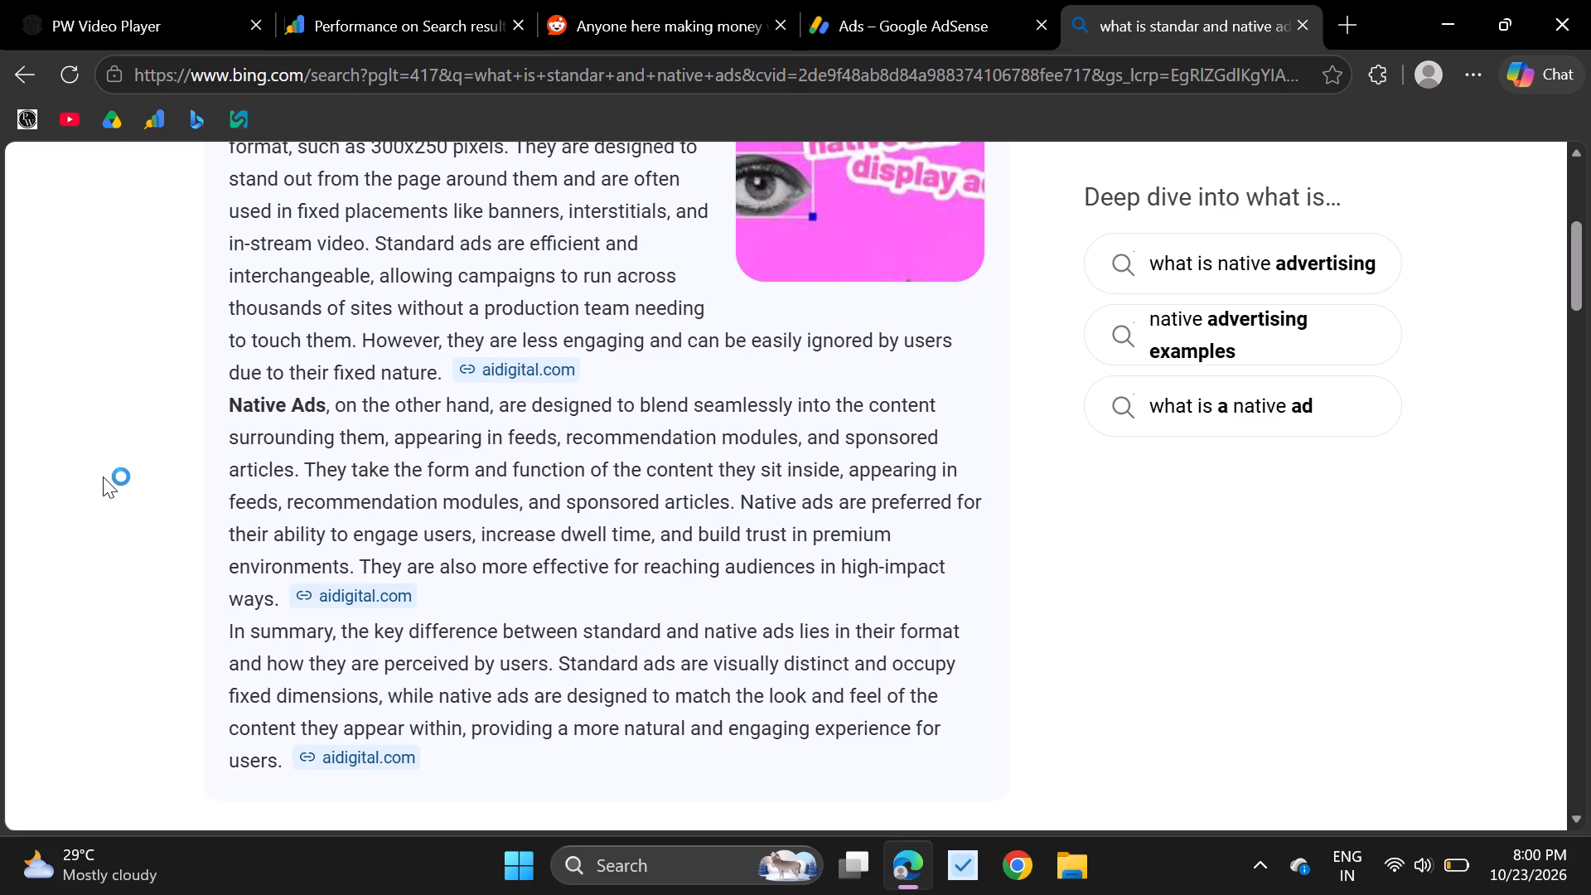
scroll(103, 477, down, 1)
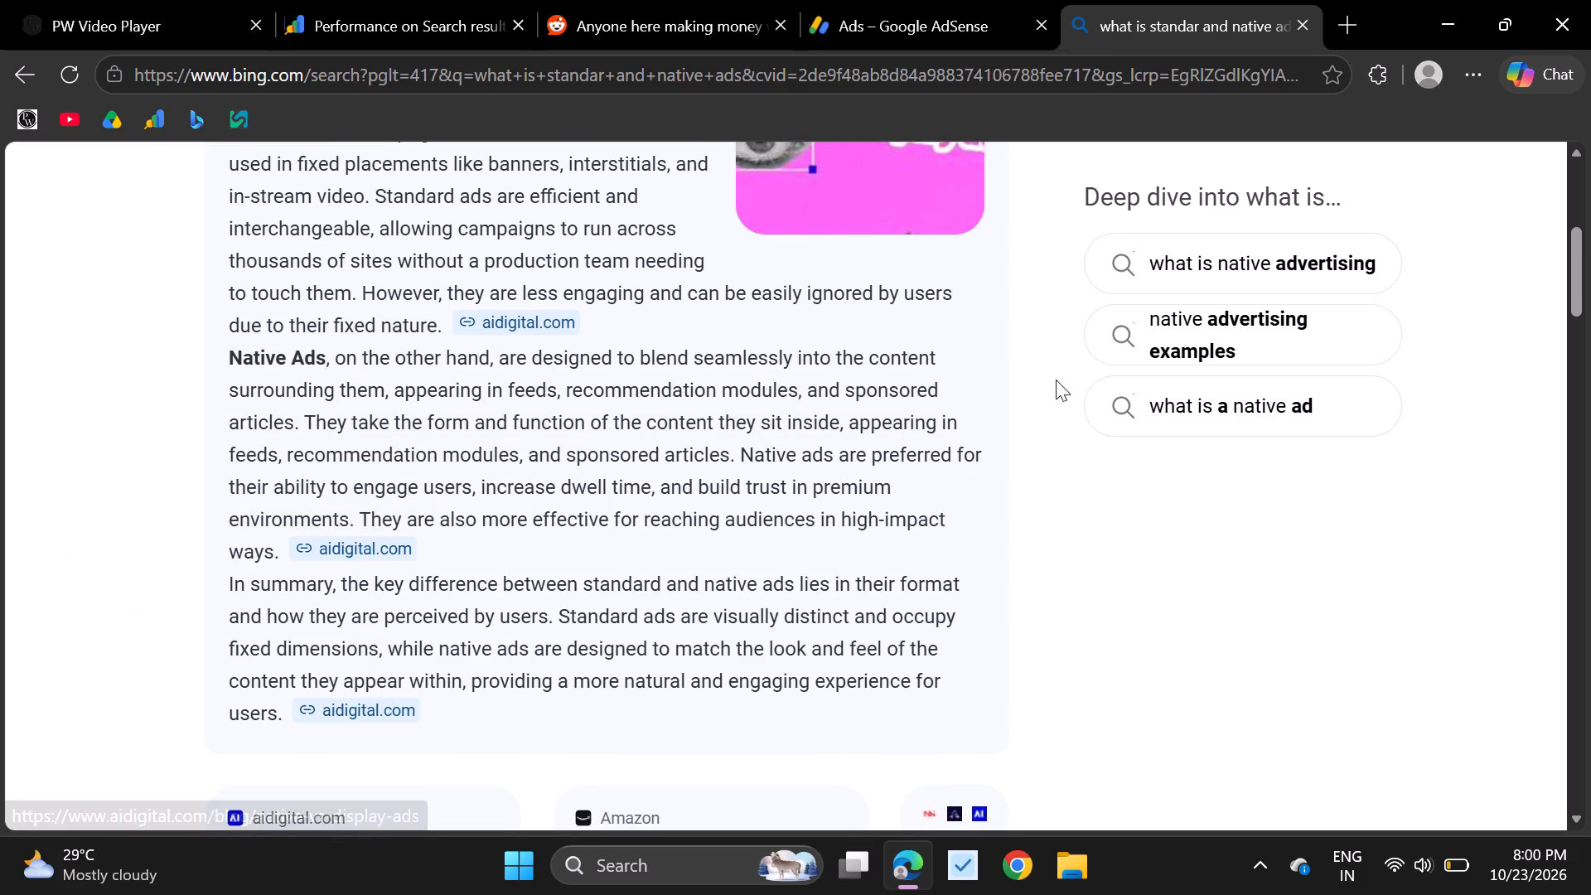
Close the search results, set the ad intents style for chips and anchors to Native, and return to the main ad settings.
click(989, 30)
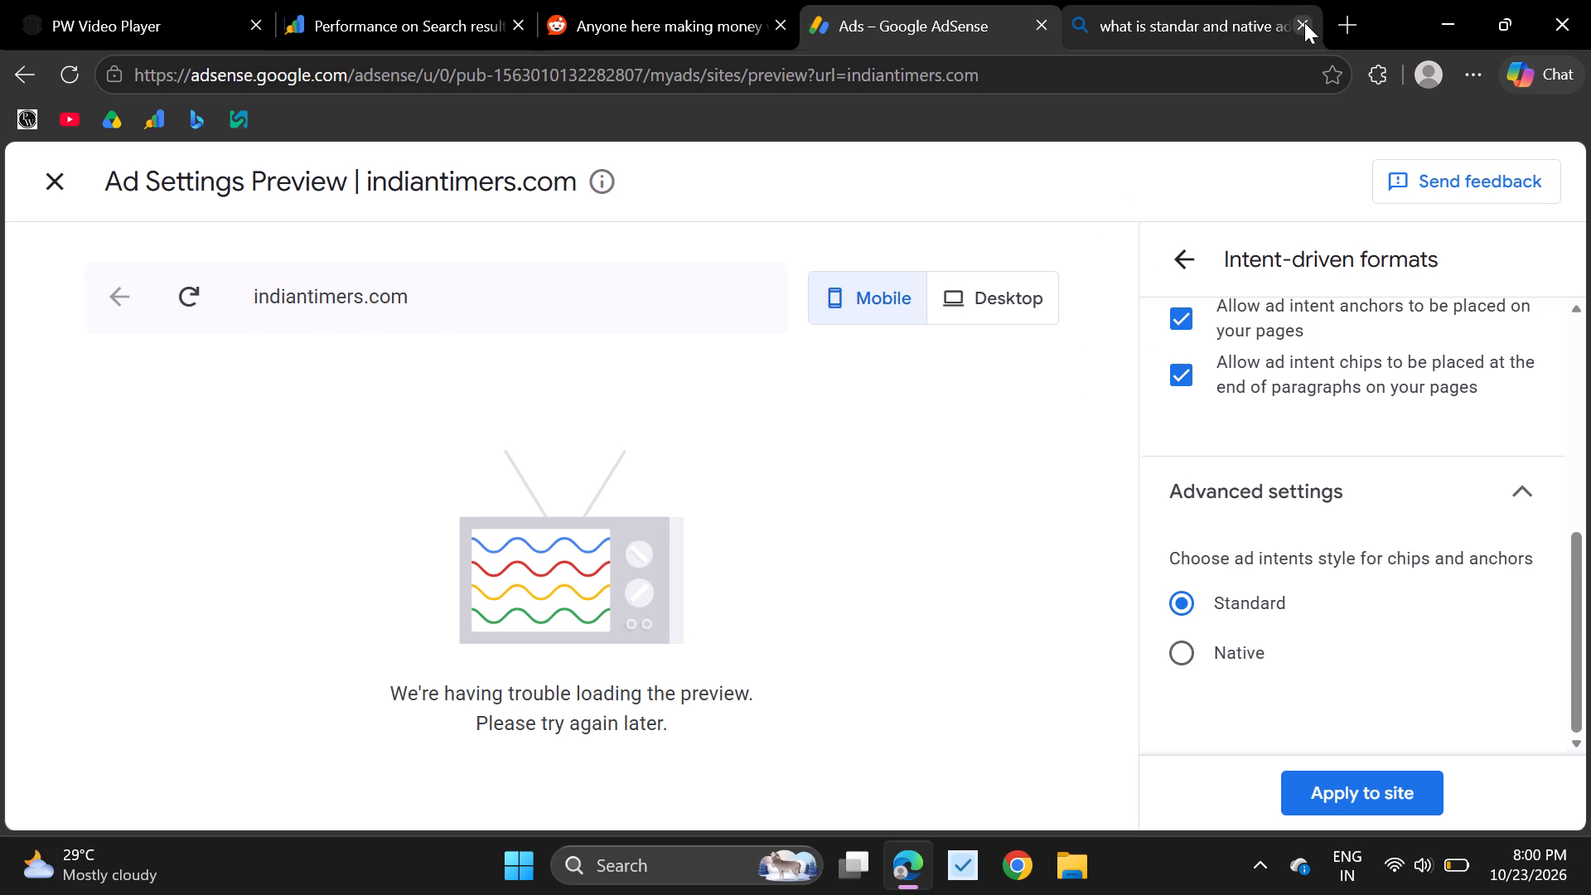
click(1304, 22)
click(1214, 656)
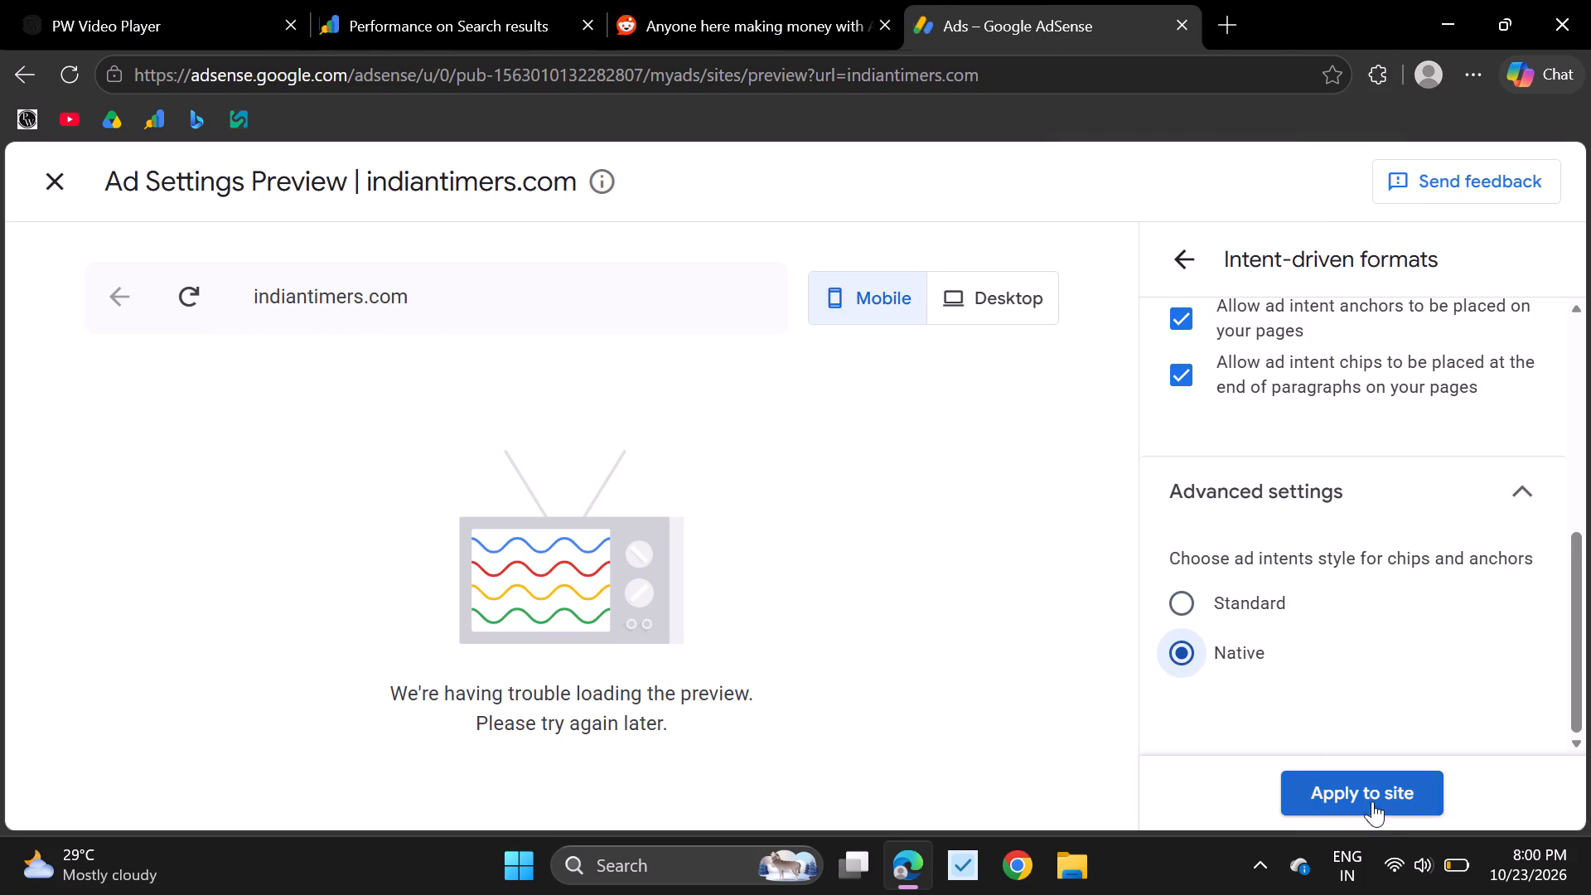
click(1371, 799)
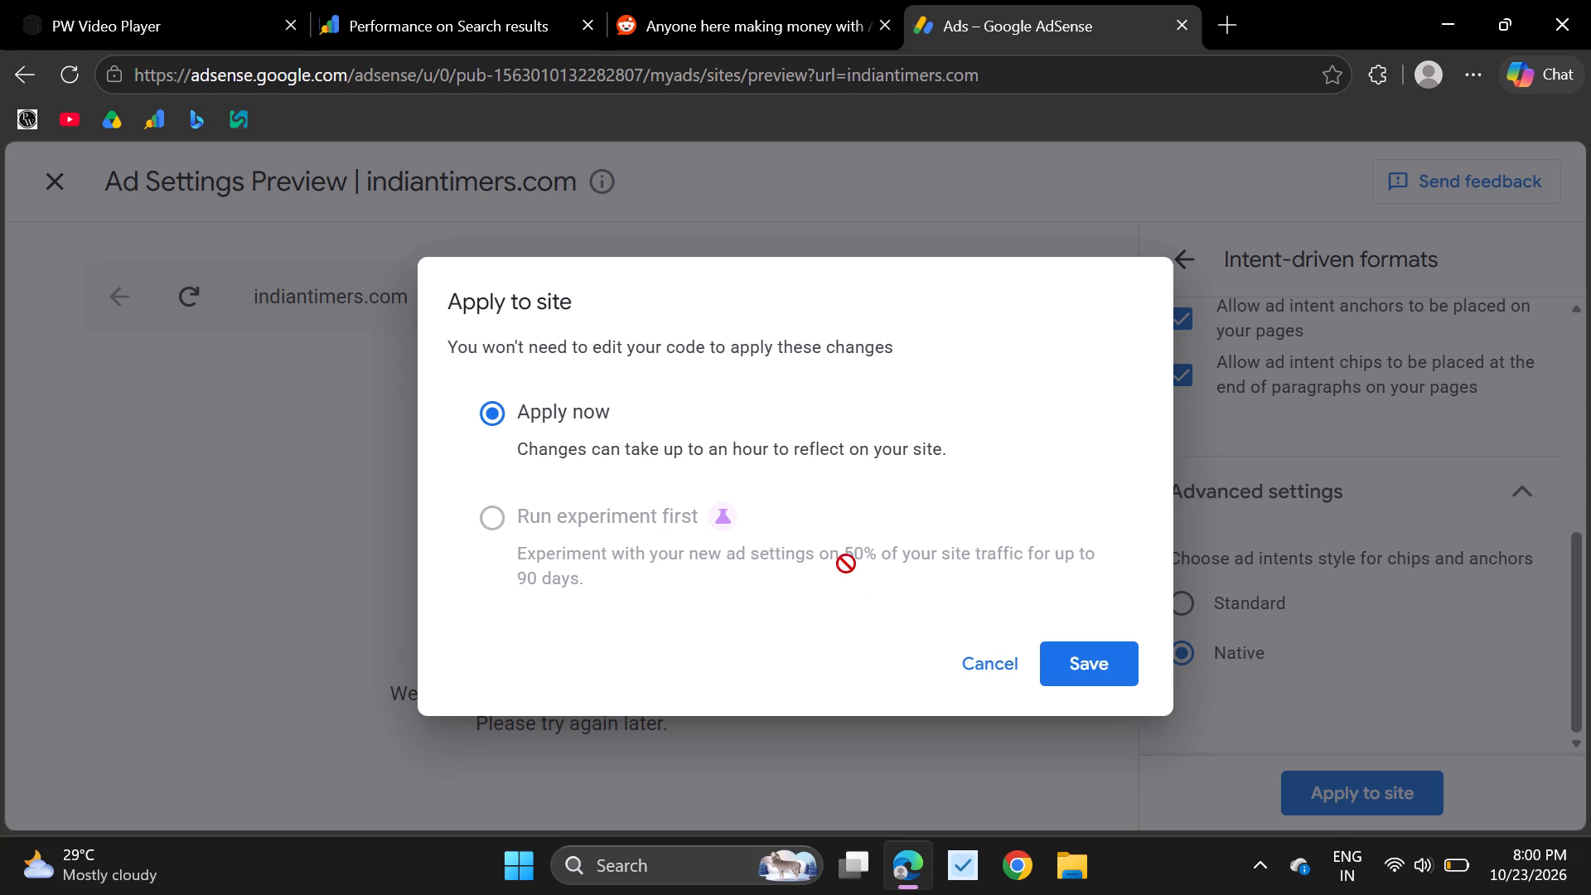
click(1005, 671)
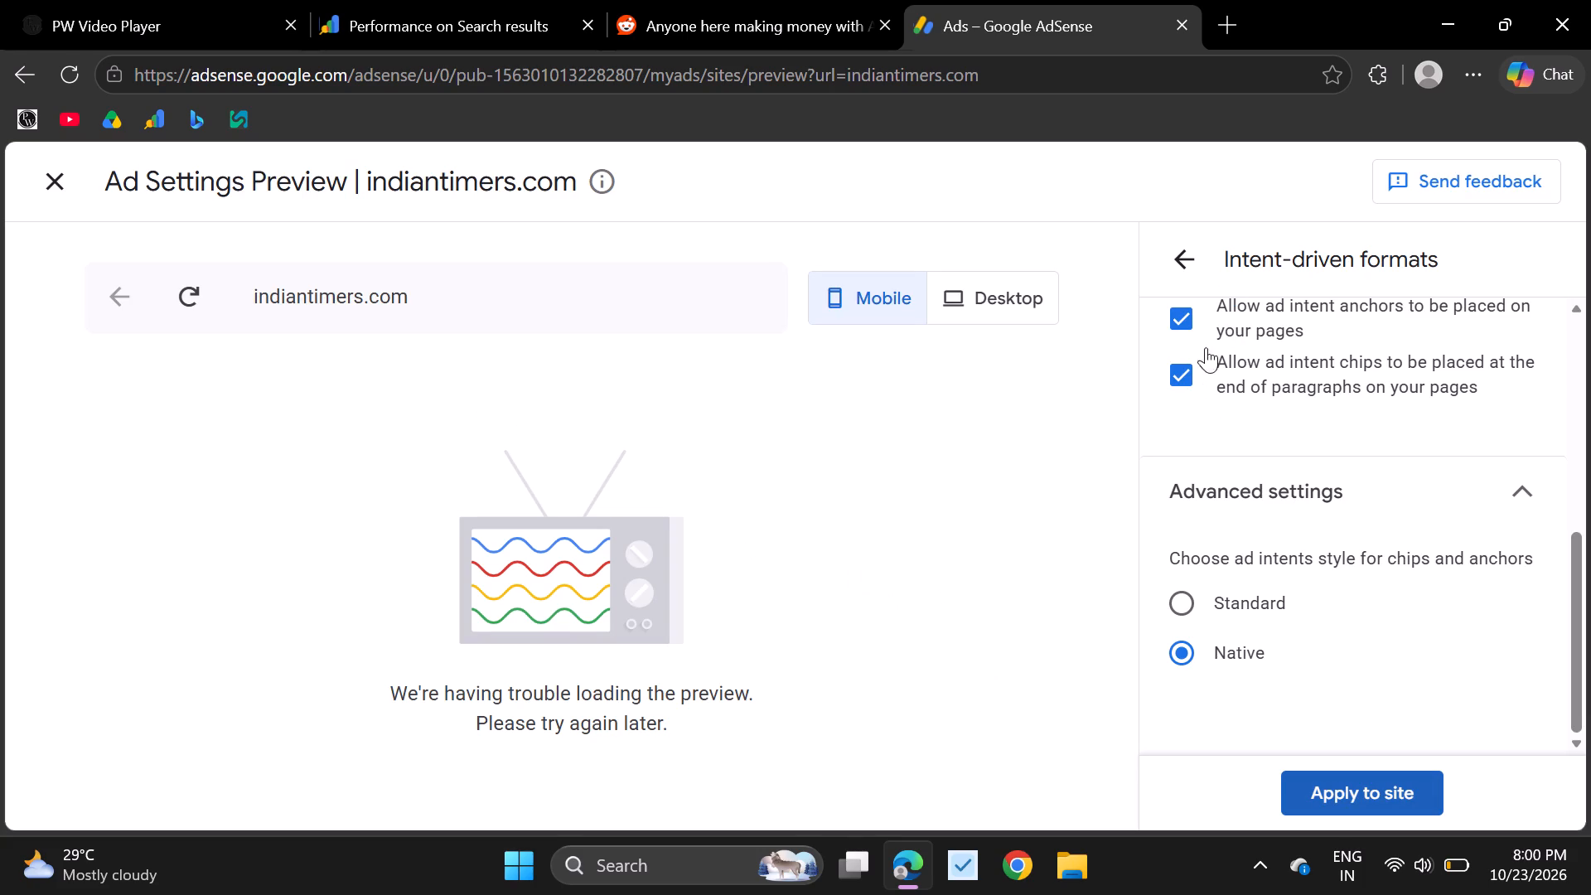
click(1186, 260)
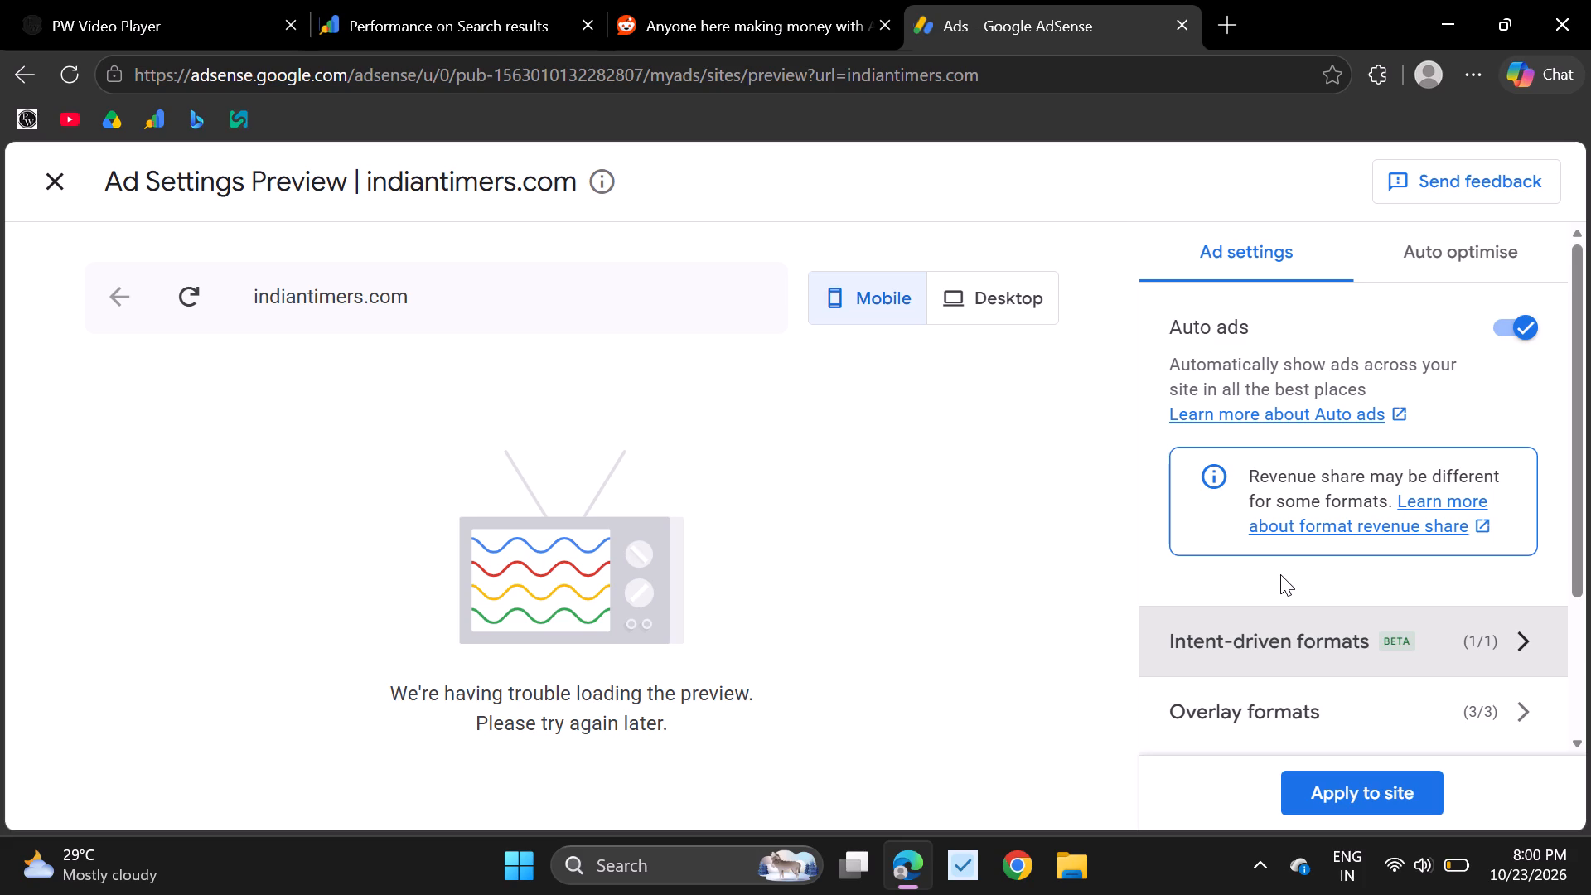
Set the Auto optimise experiment traffic for indiantimers.com to 33%.
scroll(1280, 574, down, 5)
scroll(1280, 574, up, 2)
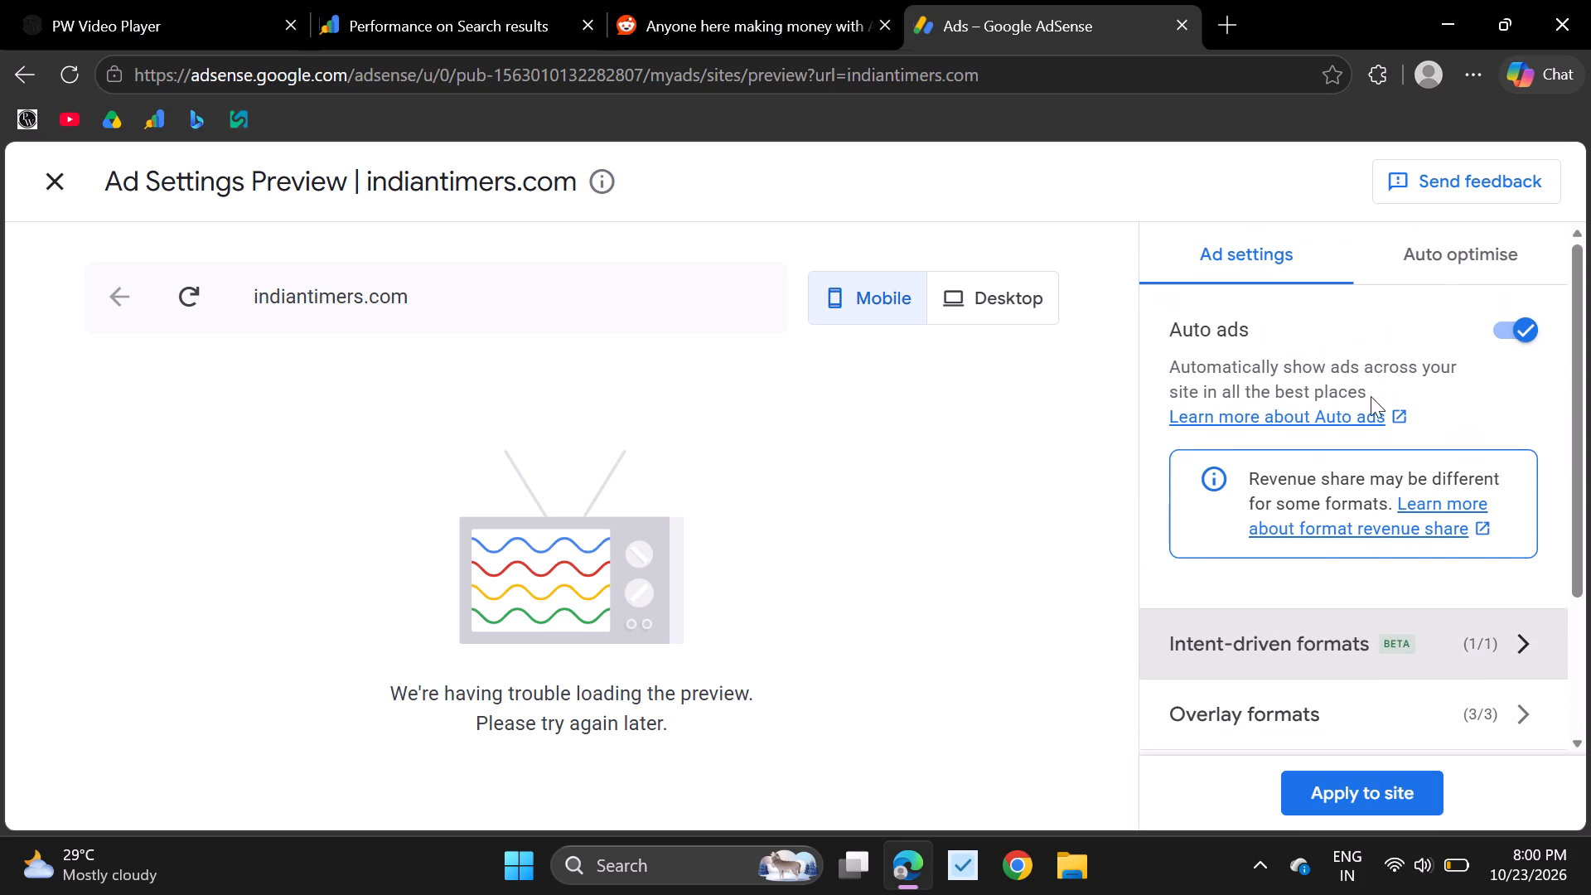
click(1442, 259)
scroll(1290, 367, down, 1)
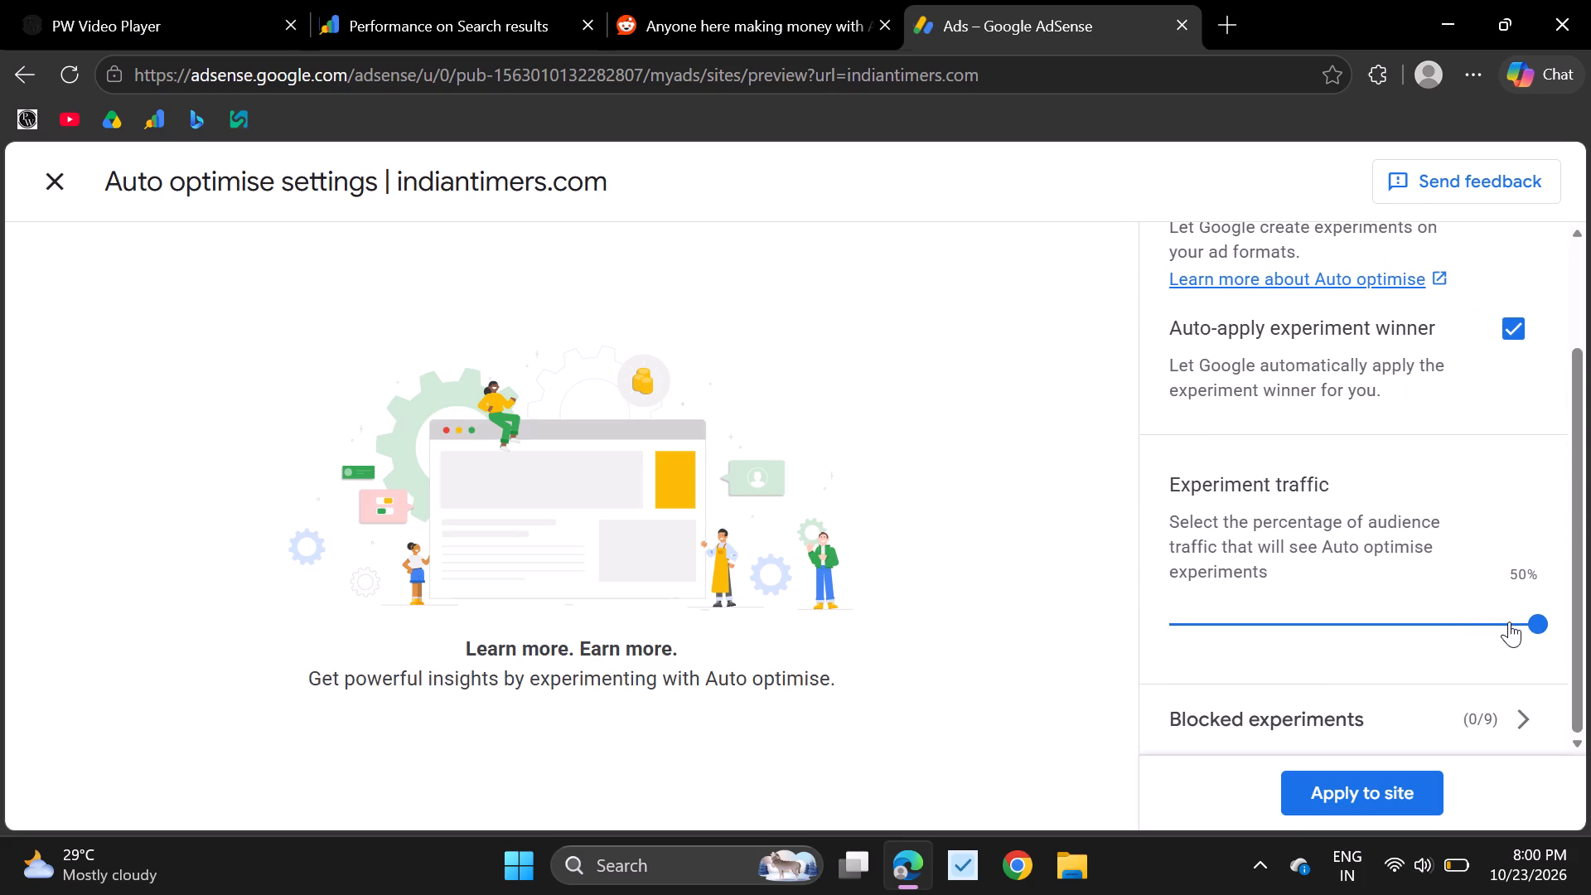
drag(1534, 620, 1533, 621)
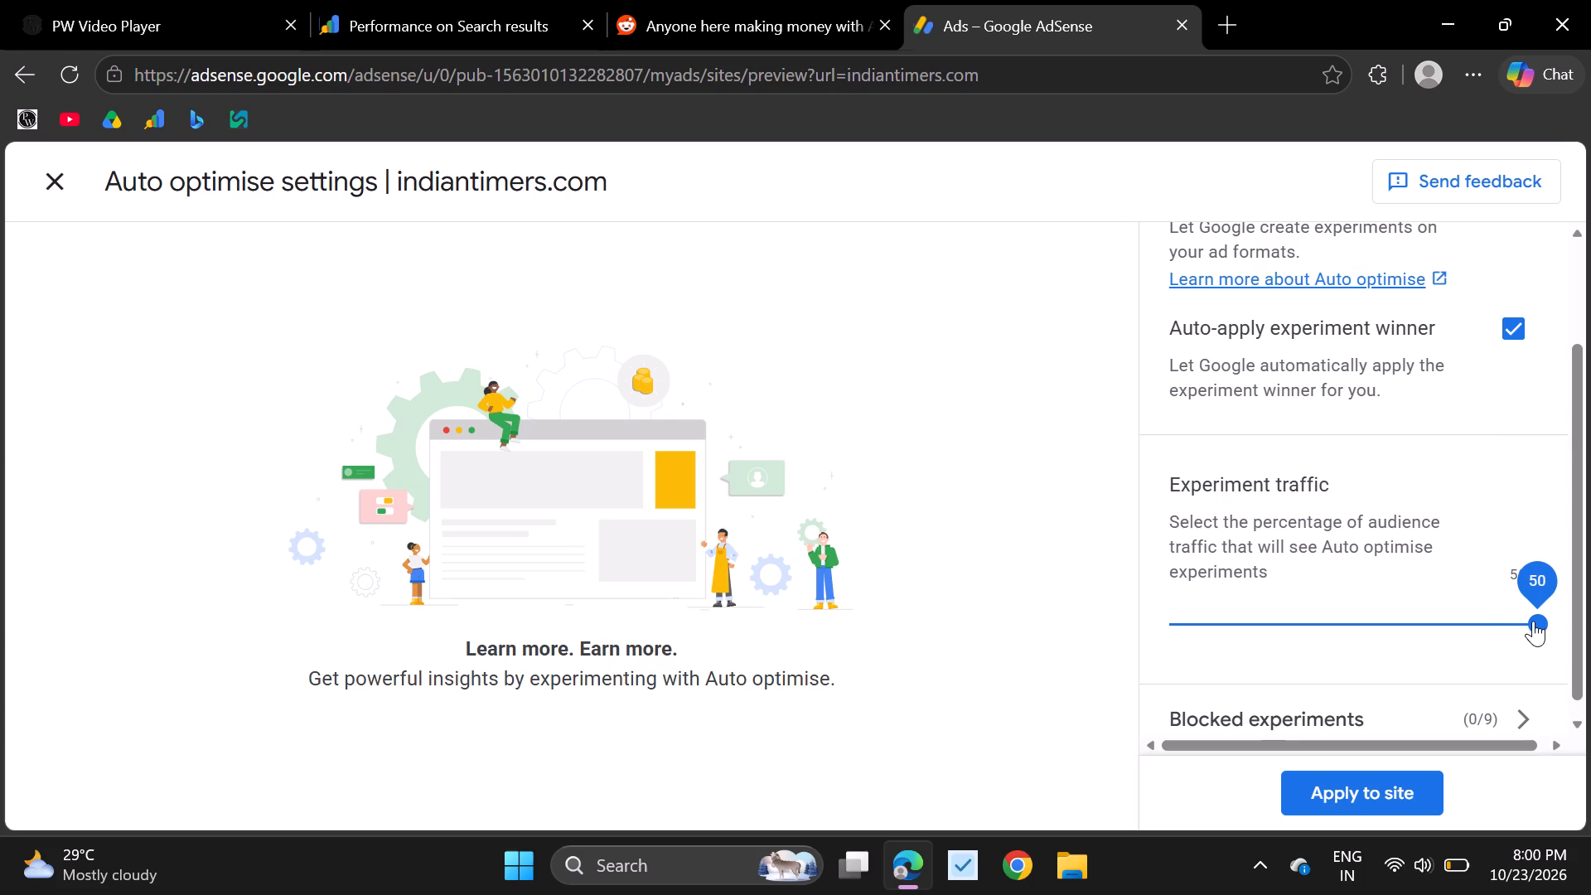
drag(1533, 621, 1412, 628)
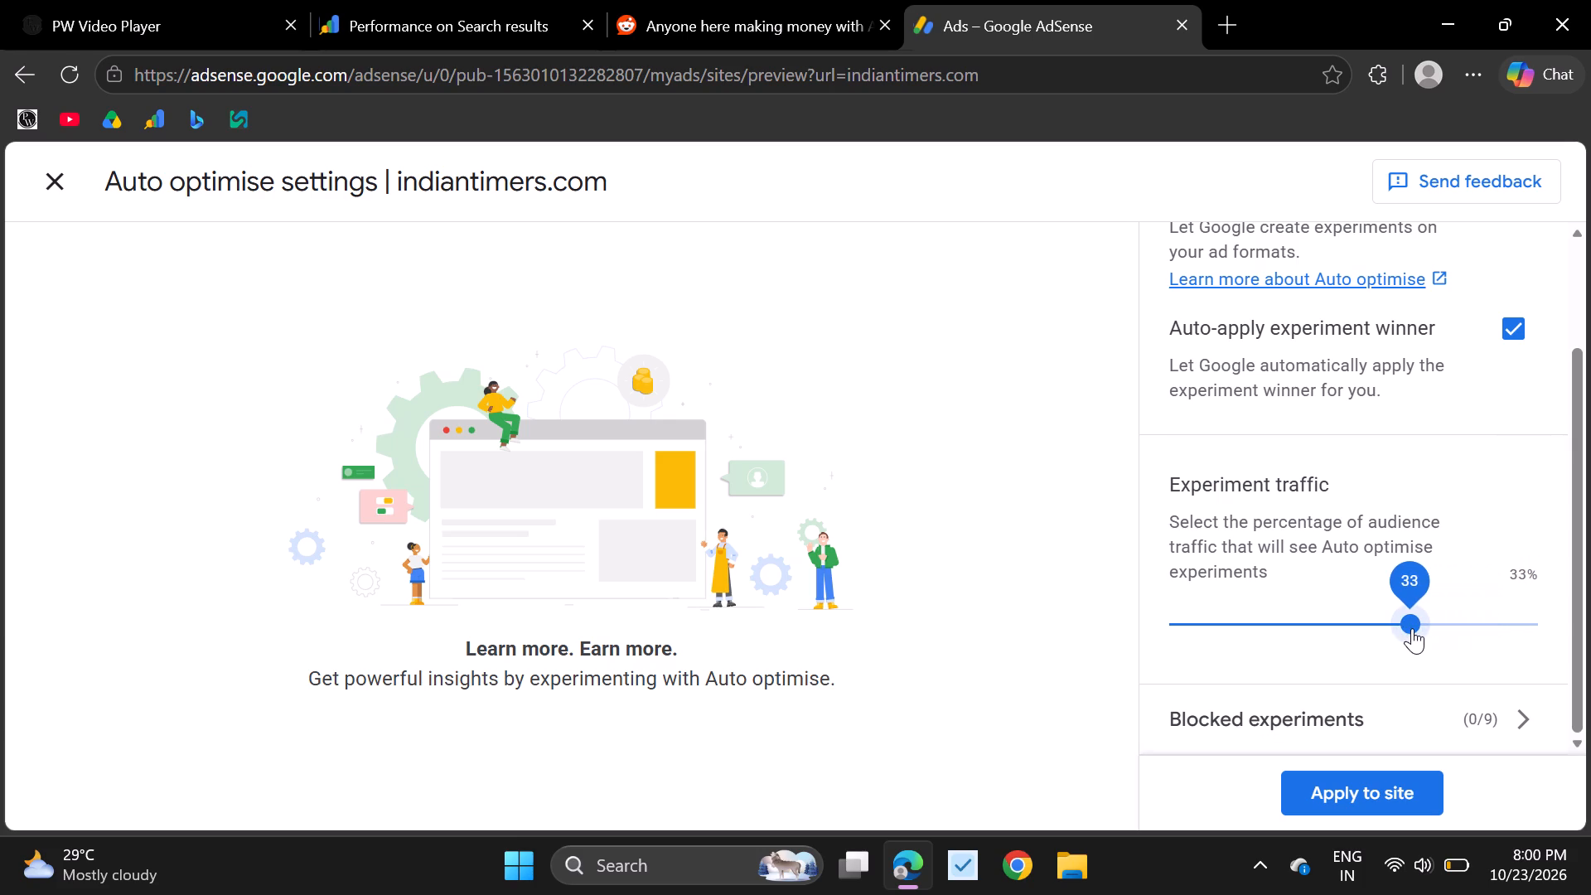
Set the Auto optimise experiment traffic for indiantimers.com to 40%.
drag(1412, 628, 1463, 618)
scroll(1346, 612, down, 2)
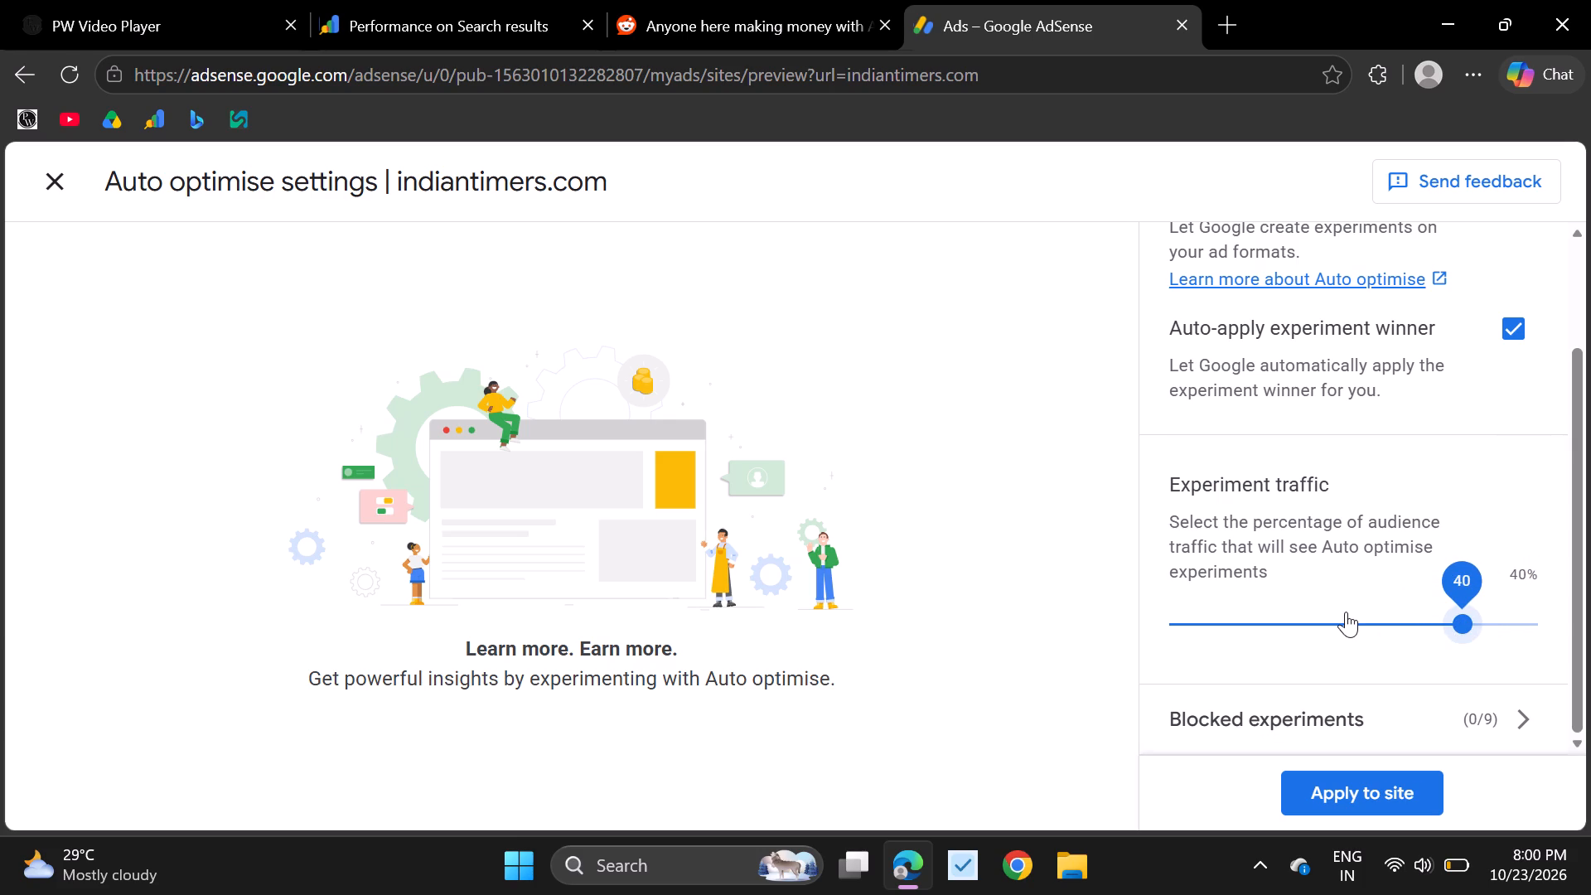
drag(1457, 619, 1412, 634)
click(1405, 636)
drag(1400, 636, 1387, 638)
click(1385, 638)
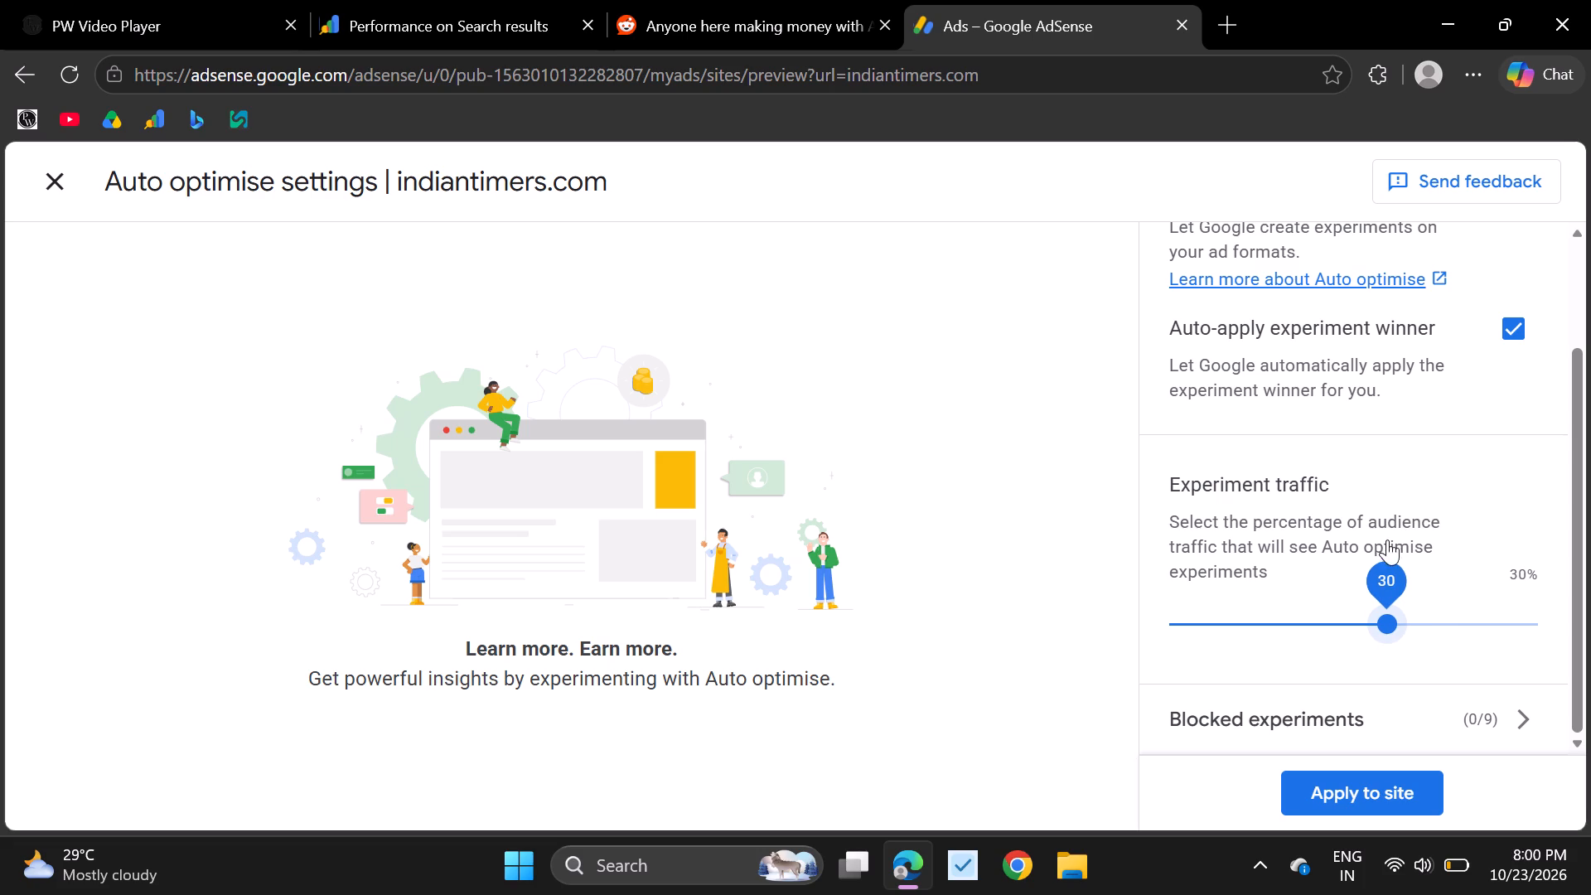
scroll(1387, 493, up, 2)
scroll(1387, 493, down, 1)
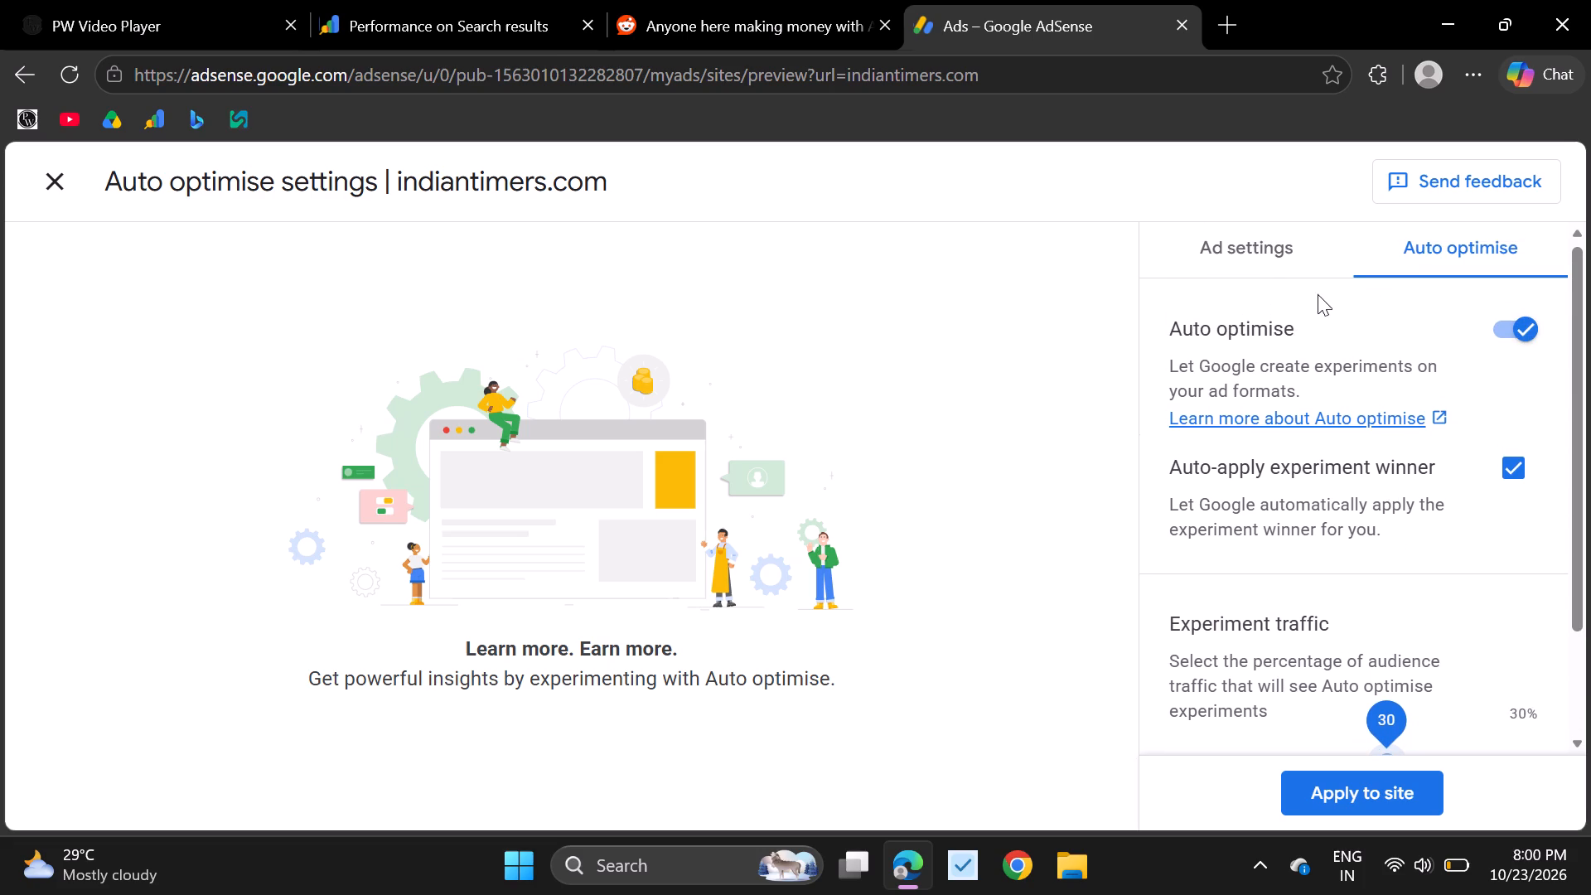
scroll(1357, 506, down, 2)
drag(1383, 603, 1403, 614)
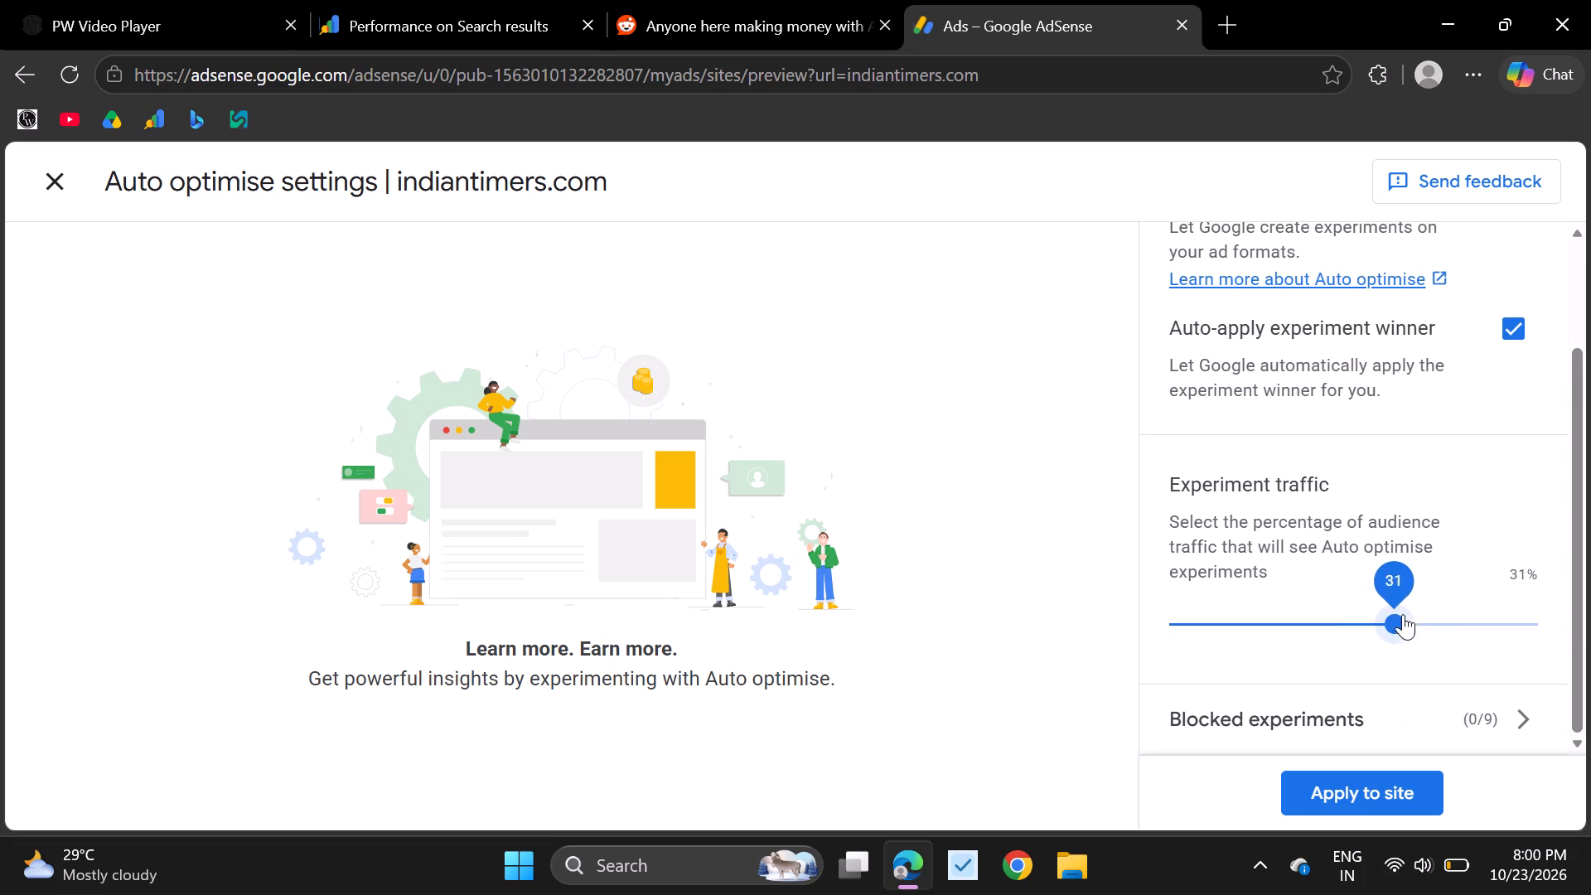
drag(1403, 614, 1477, 631)
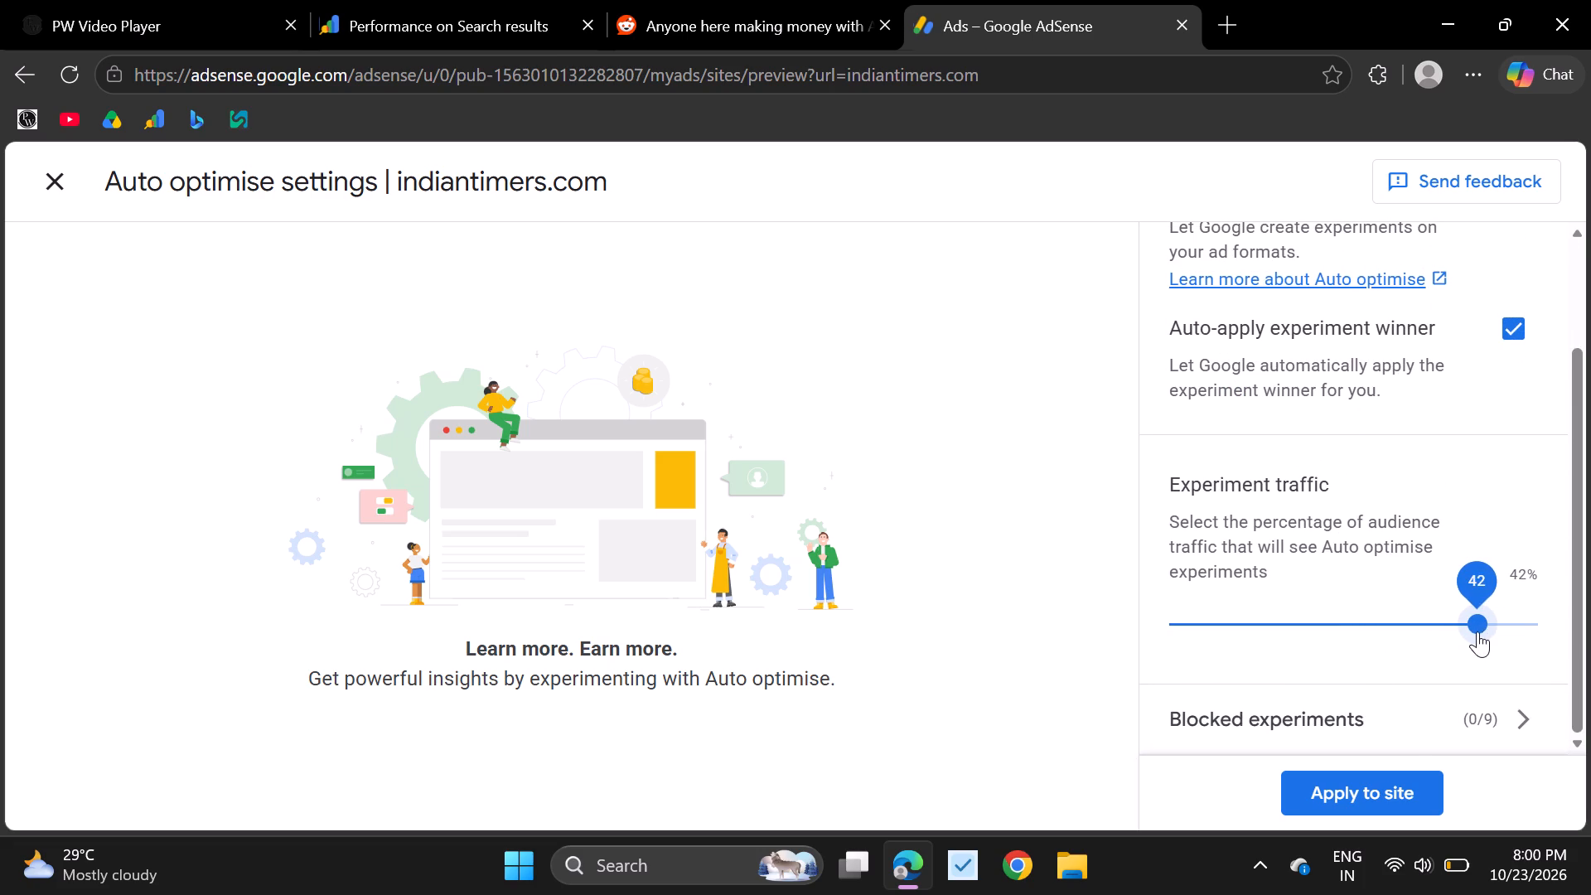
drag(1477, 631, 1467, 636)
Return to the main ad settings, open Overlay formats and expand its advanced settings.
scroll(1414, 509, up, 3)
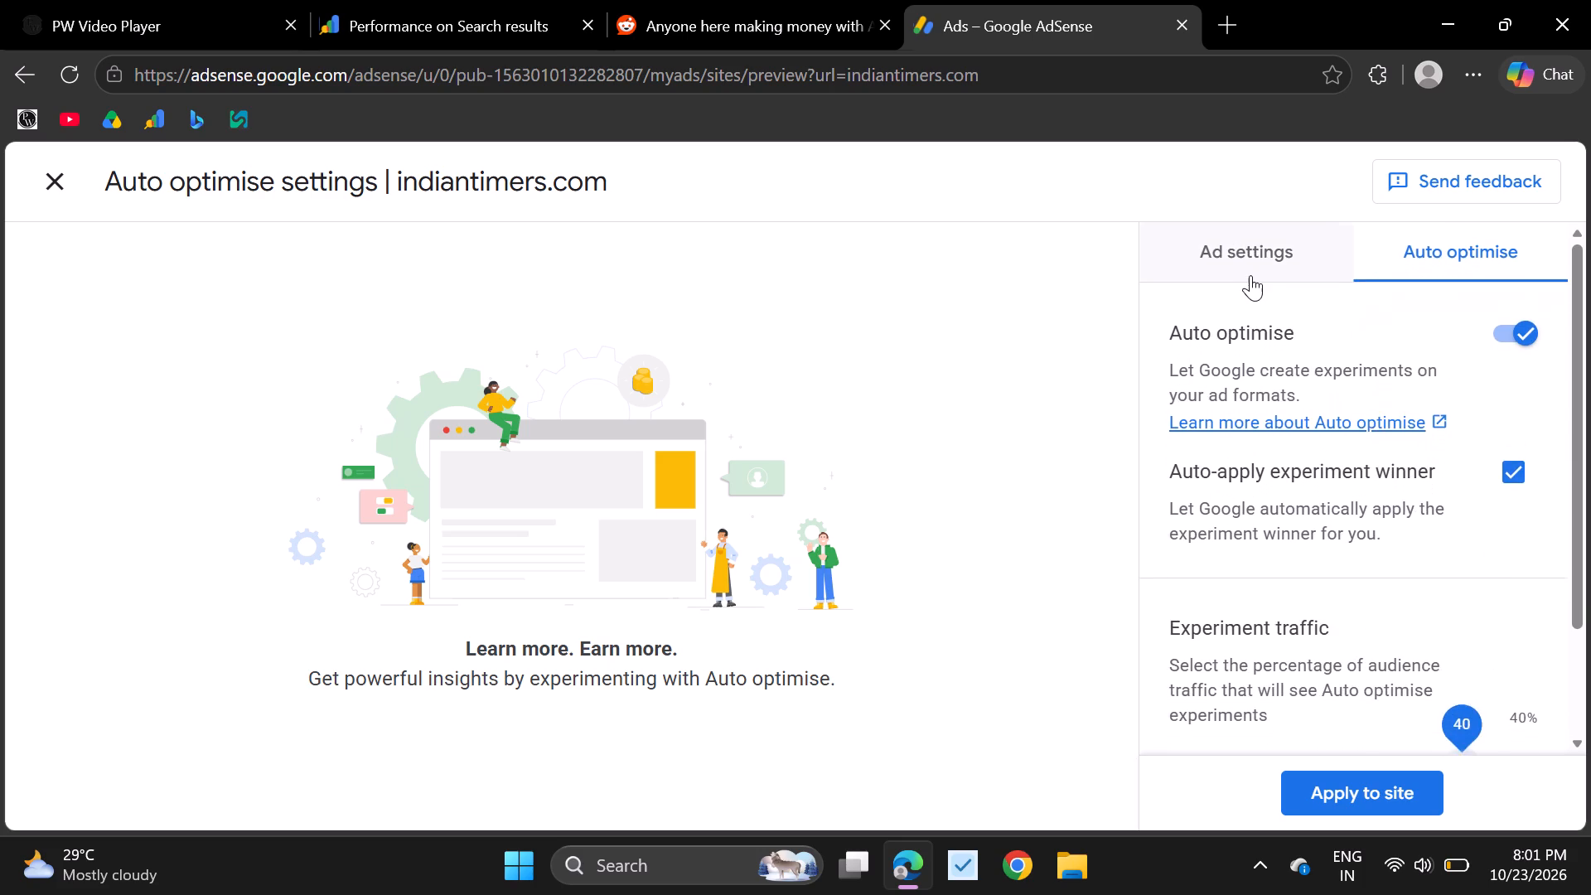
click(1250, 275)
scroll(1324, 459, down, 1)
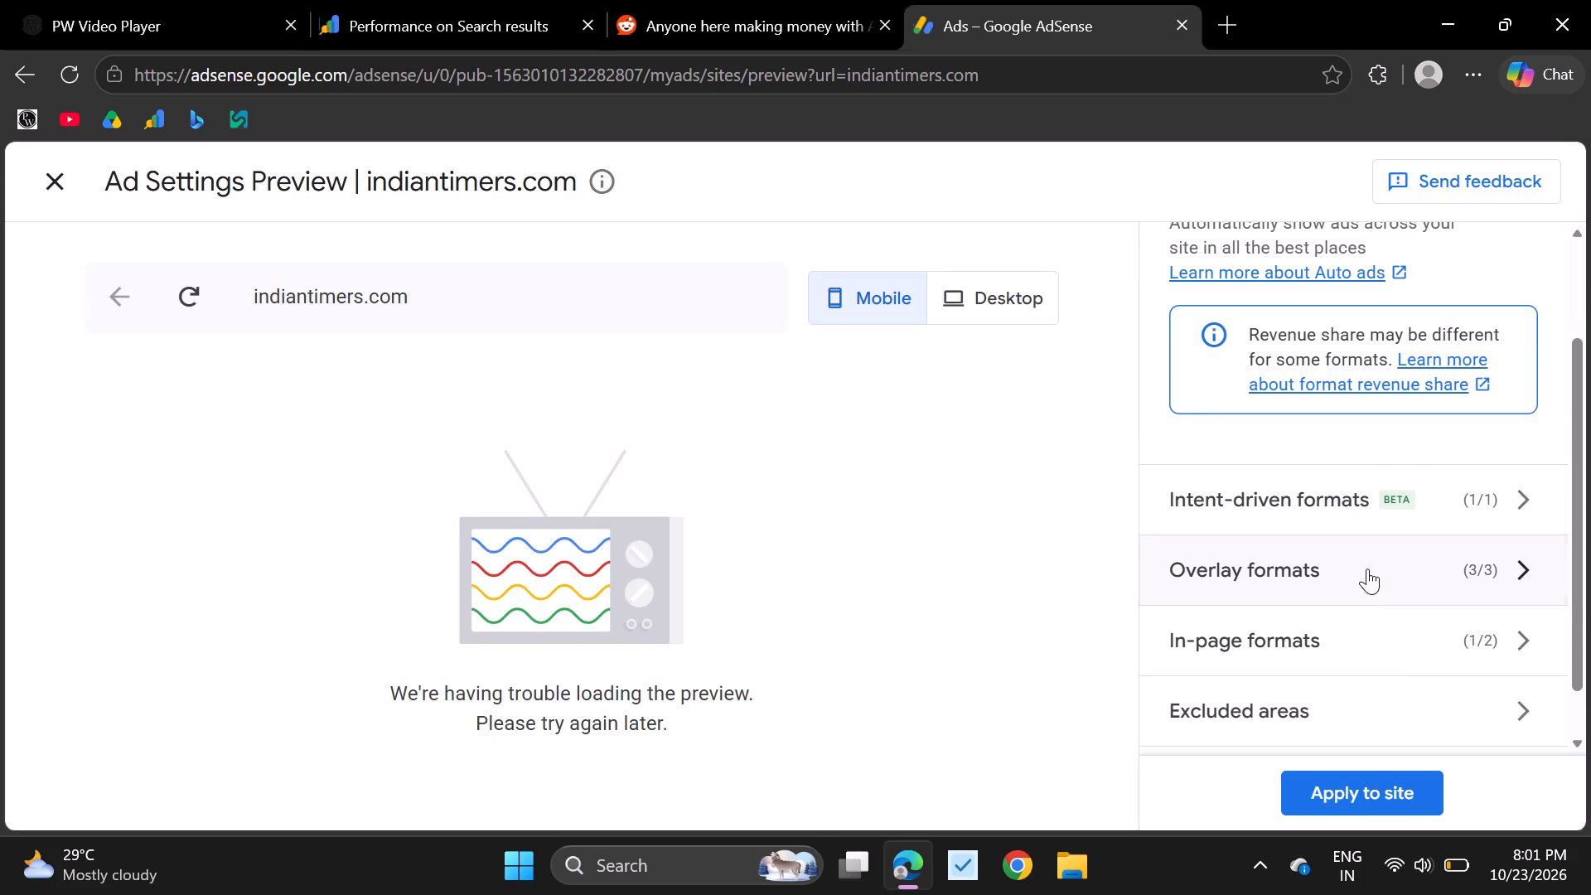
click(1367, 568)
scroll(1344, 503, down, 1)
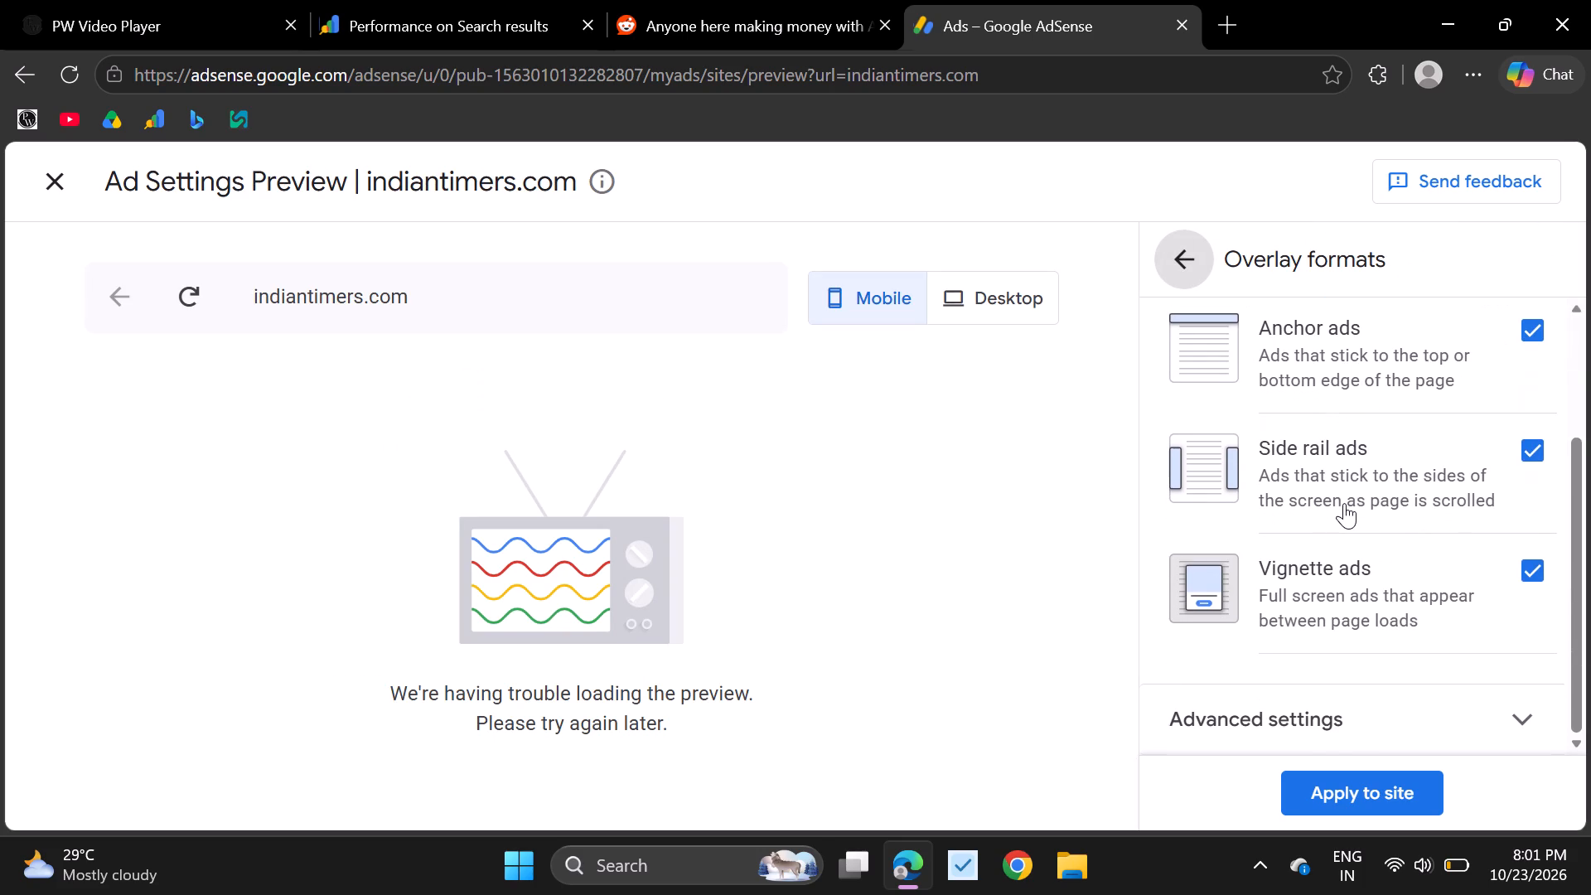
scroll(1344, 503, down, 1)
scroll(1344, 503, up, 1)
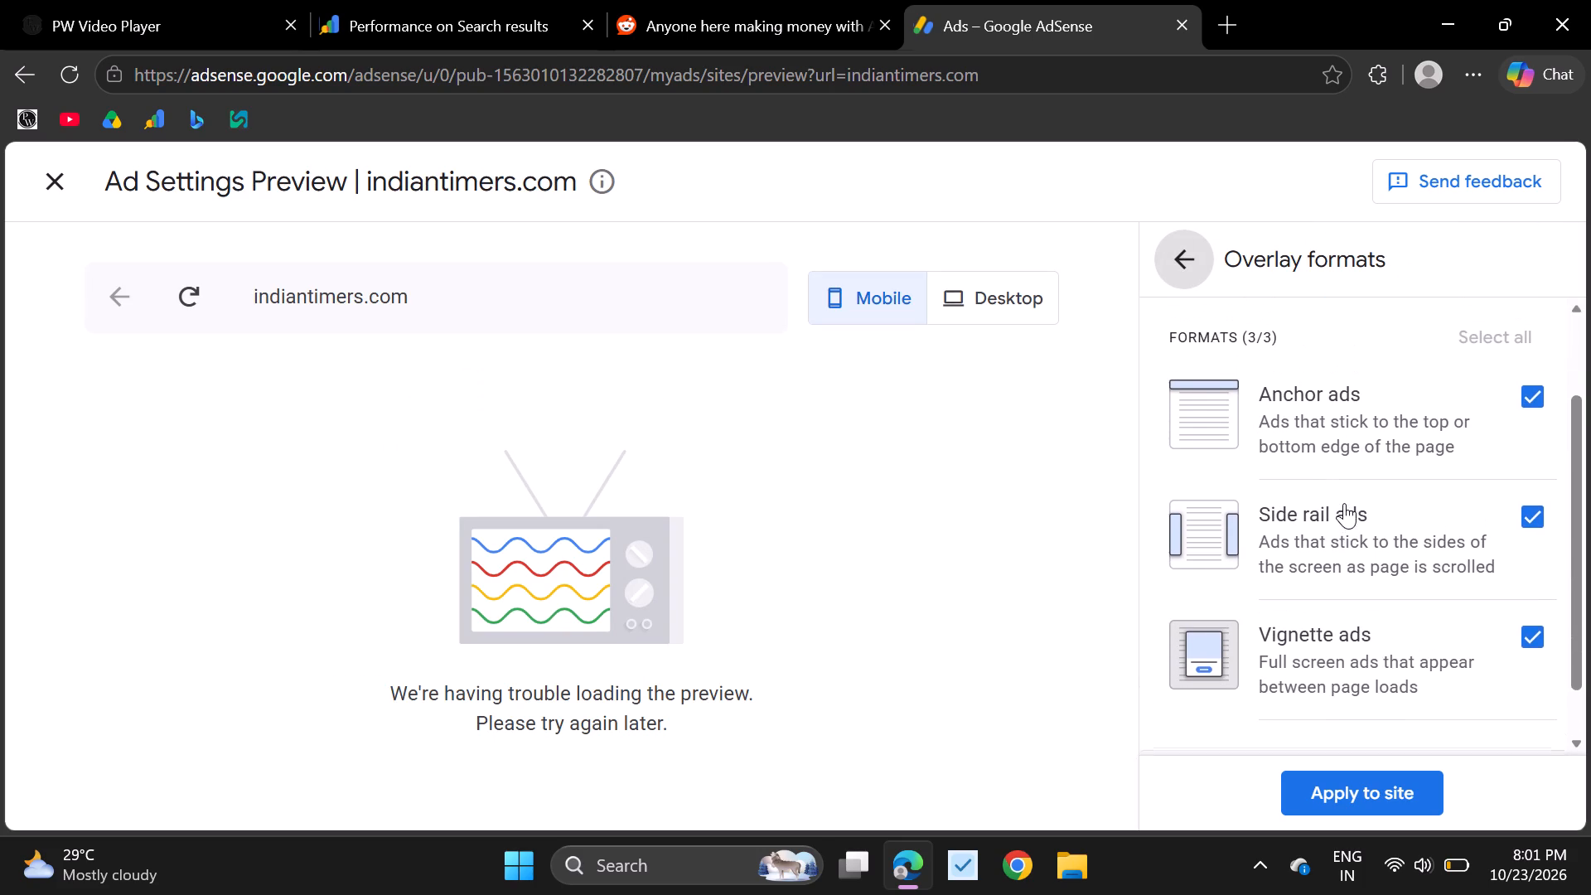
scroll(1344, 503, down, 1)
click(1528, 735)
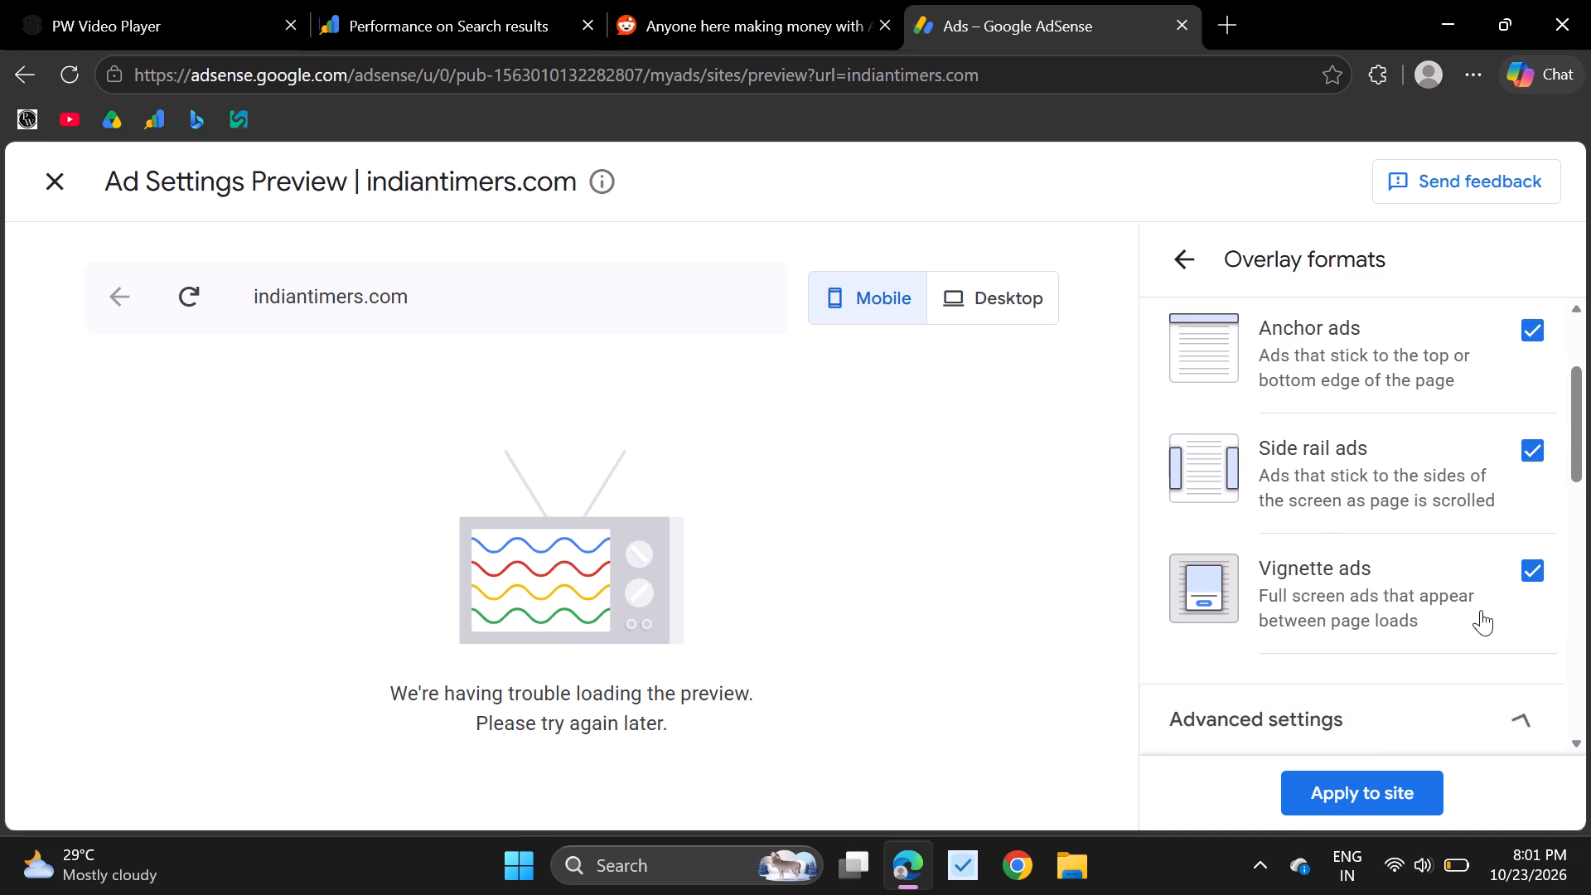
Examine the advanced options for anchor, side rail and vignette ads, including the available vignette ad frequencies.
scroll(1481, 610, down, 1)
scroll(1475, 543, down, 1)
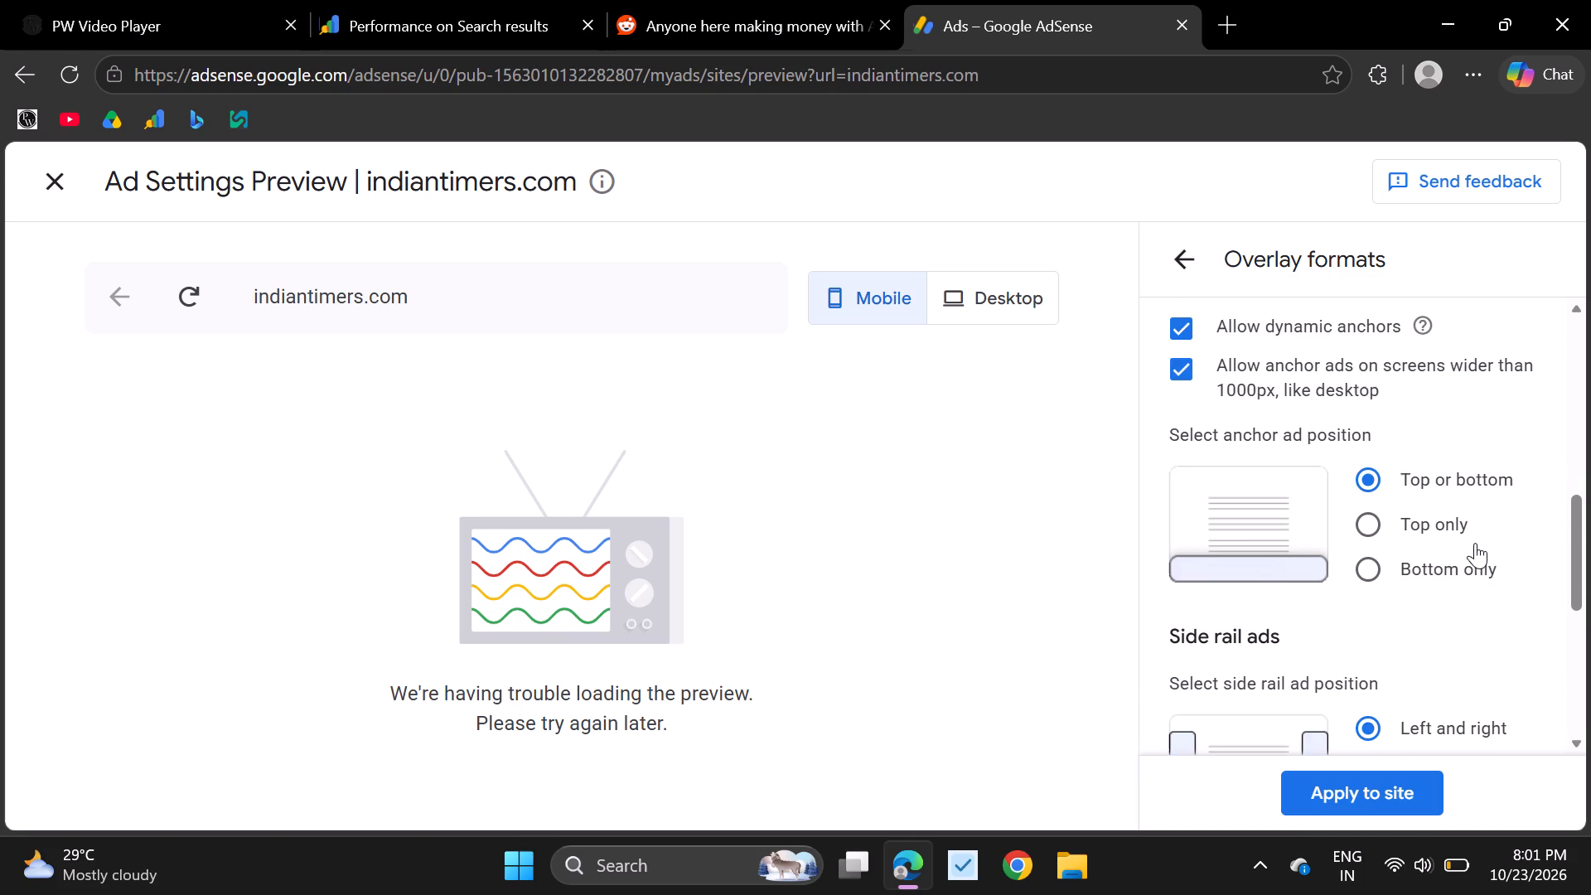
scroll(1475, 543, down, 1)
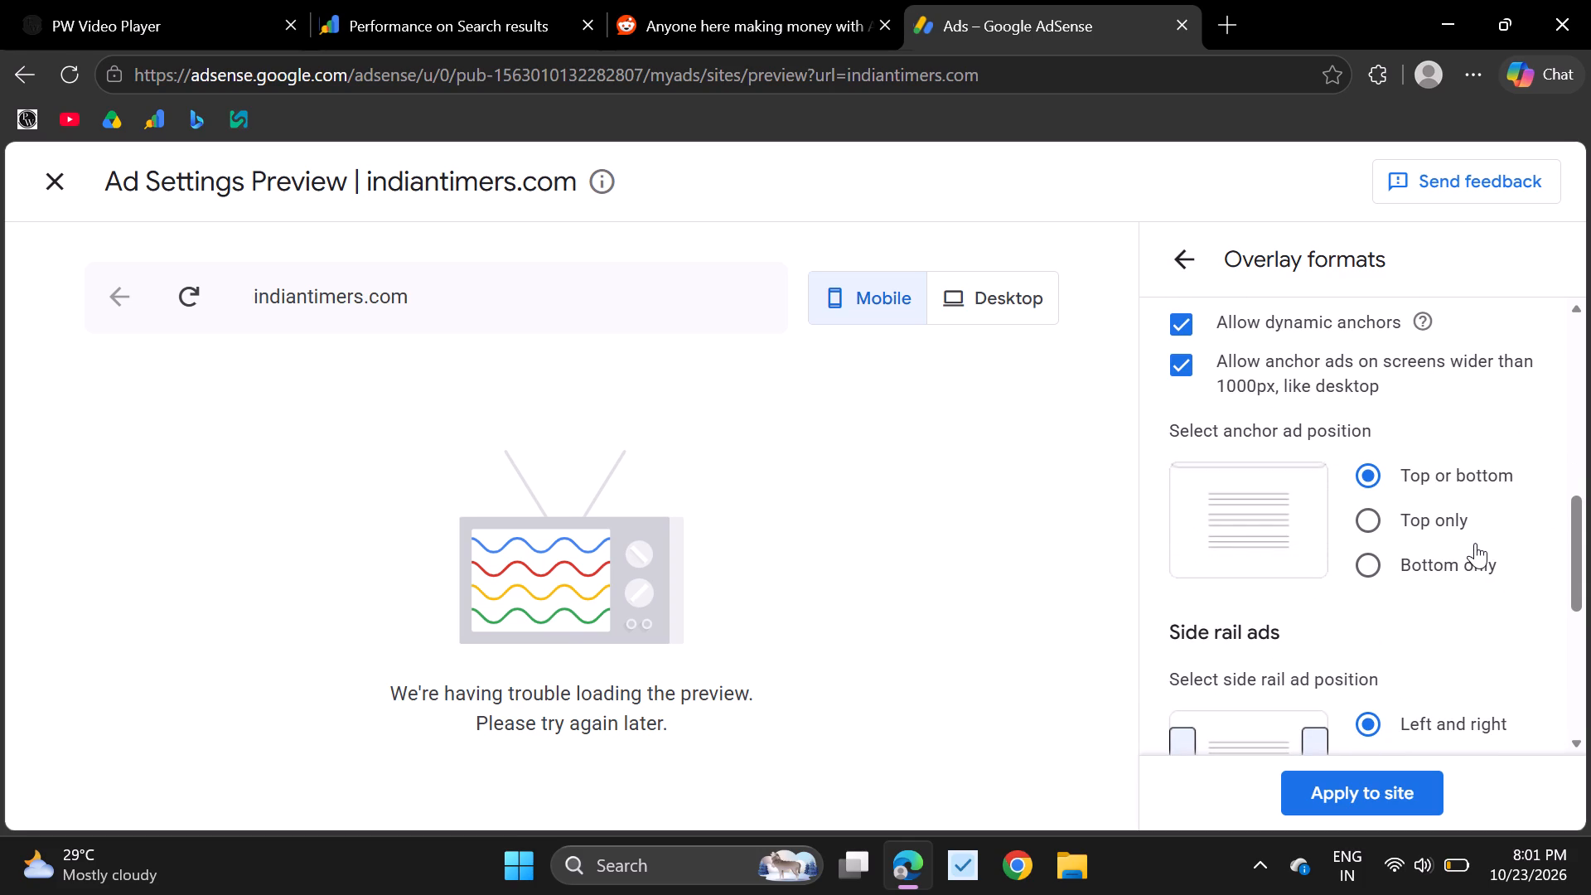
scroll(1475, 543, down, 1)
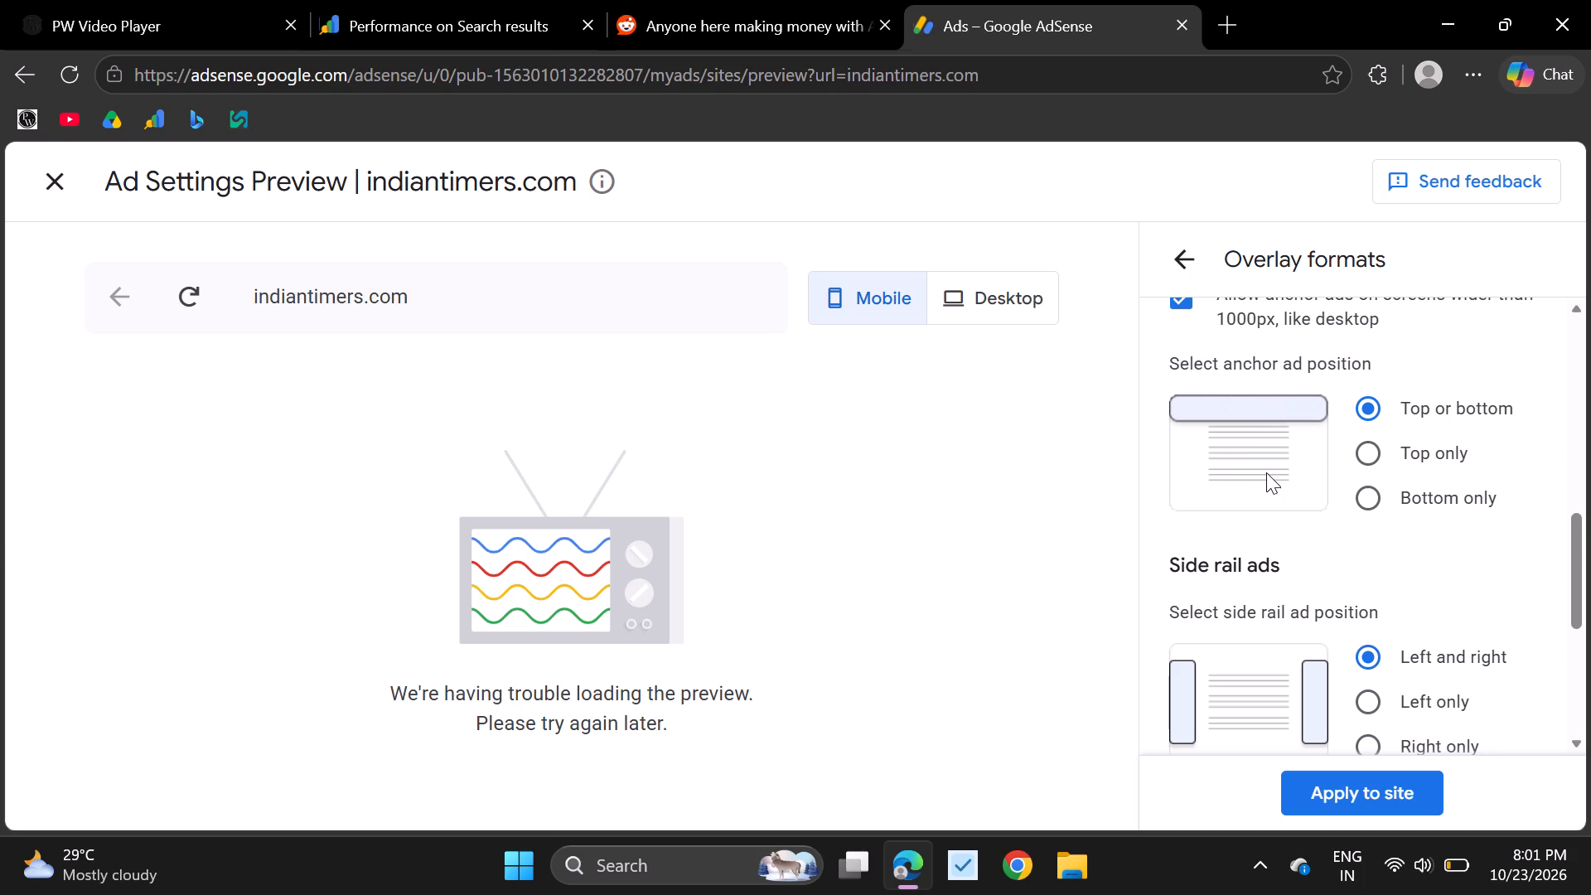
scroll(1222, 487, up, 1)
scroll(1262, 399, up, 1)
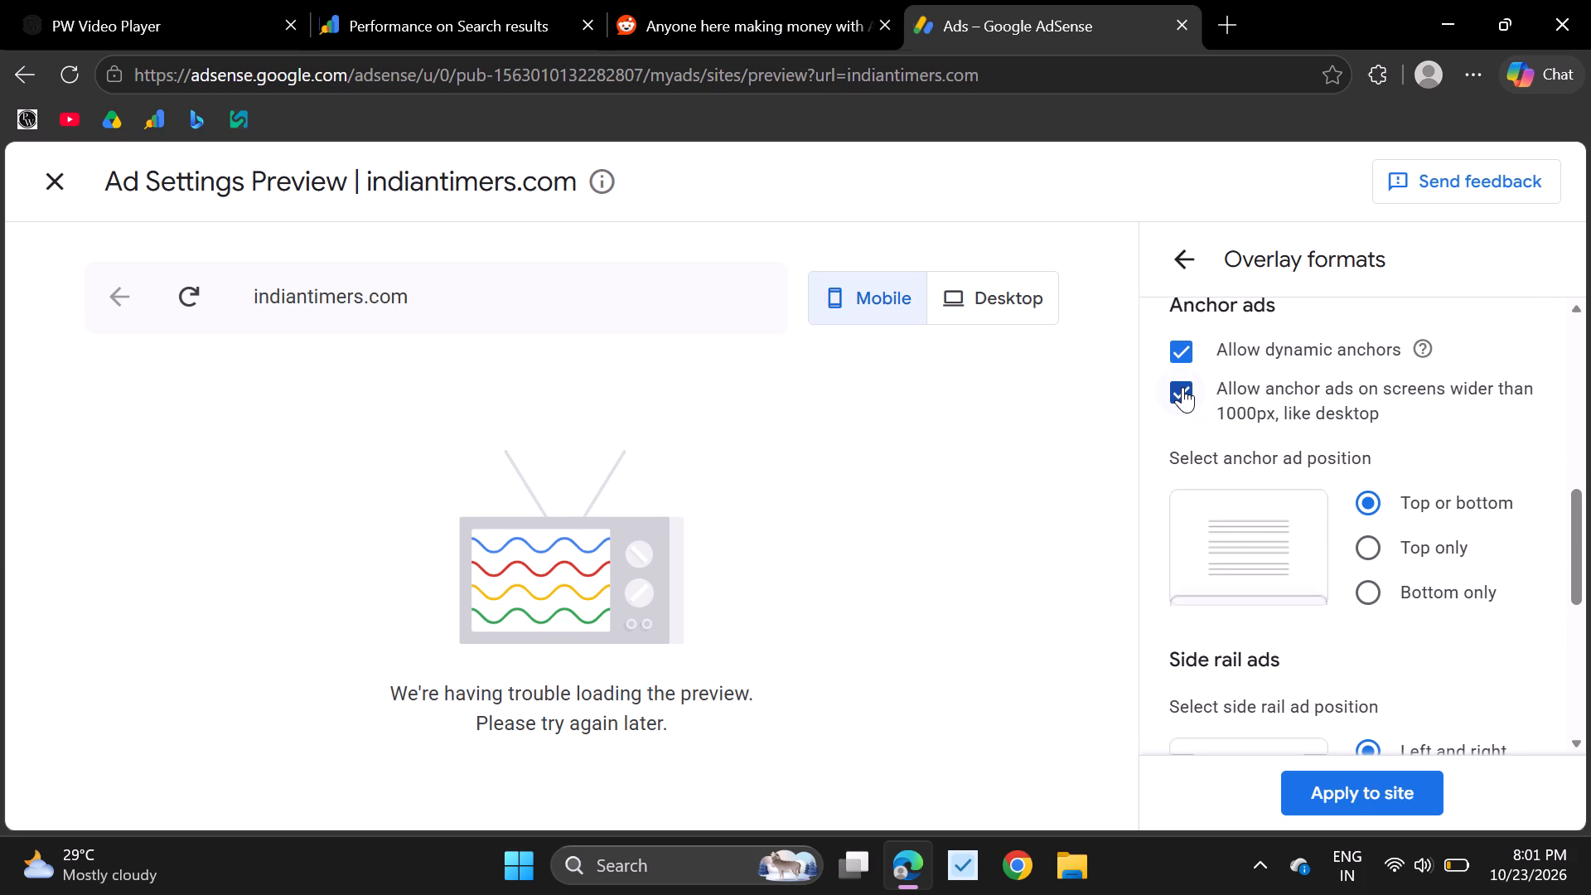
scroll(1229, 418, down, 2)
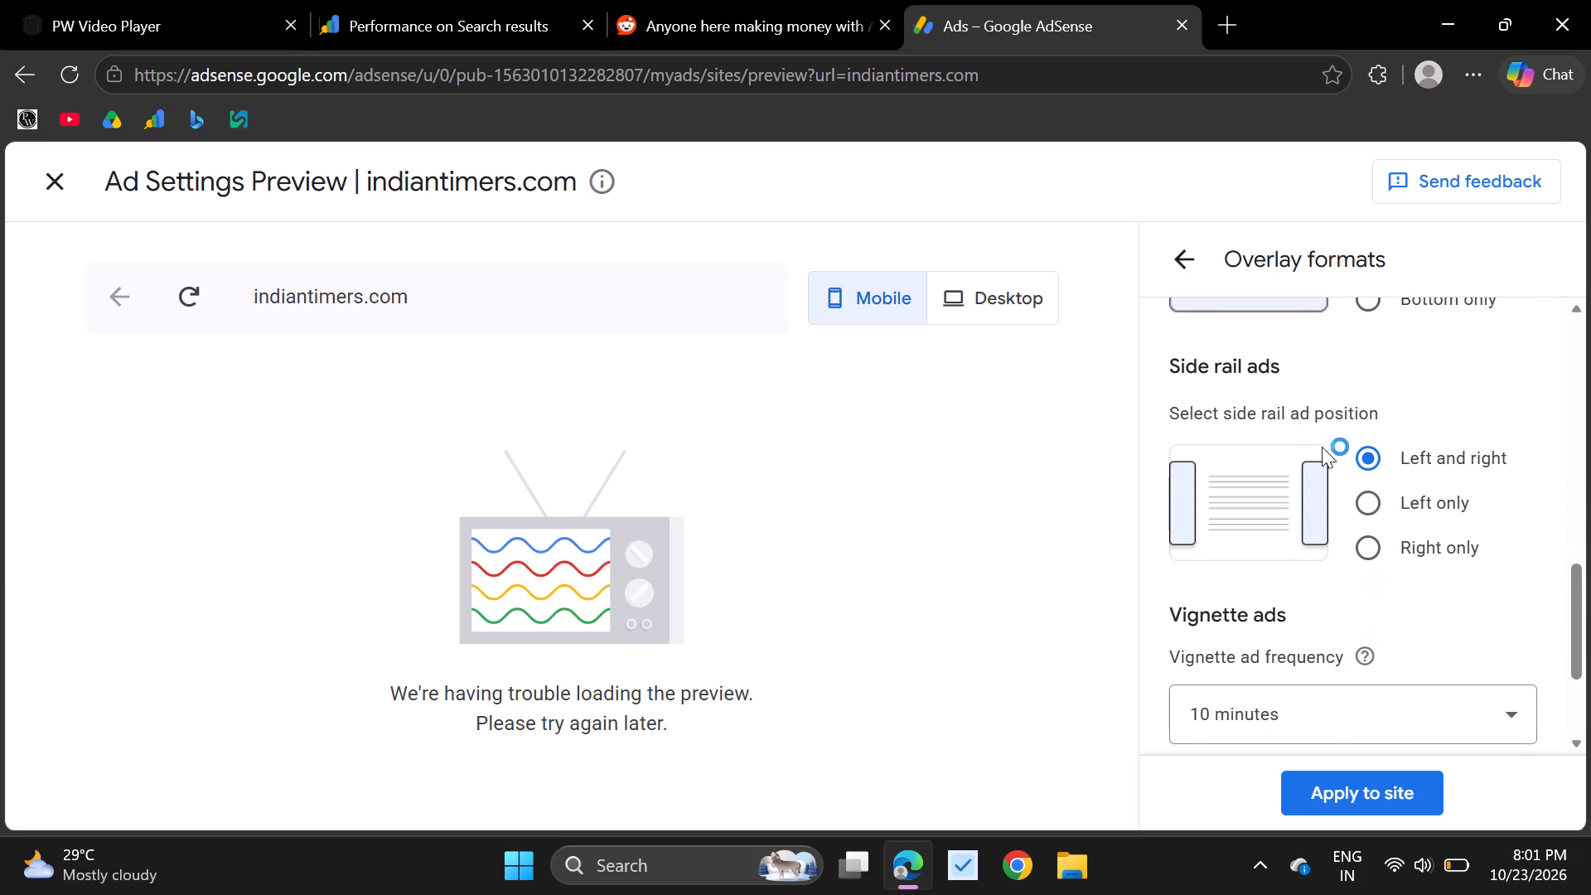
scroll(1396, 497, down, 1)
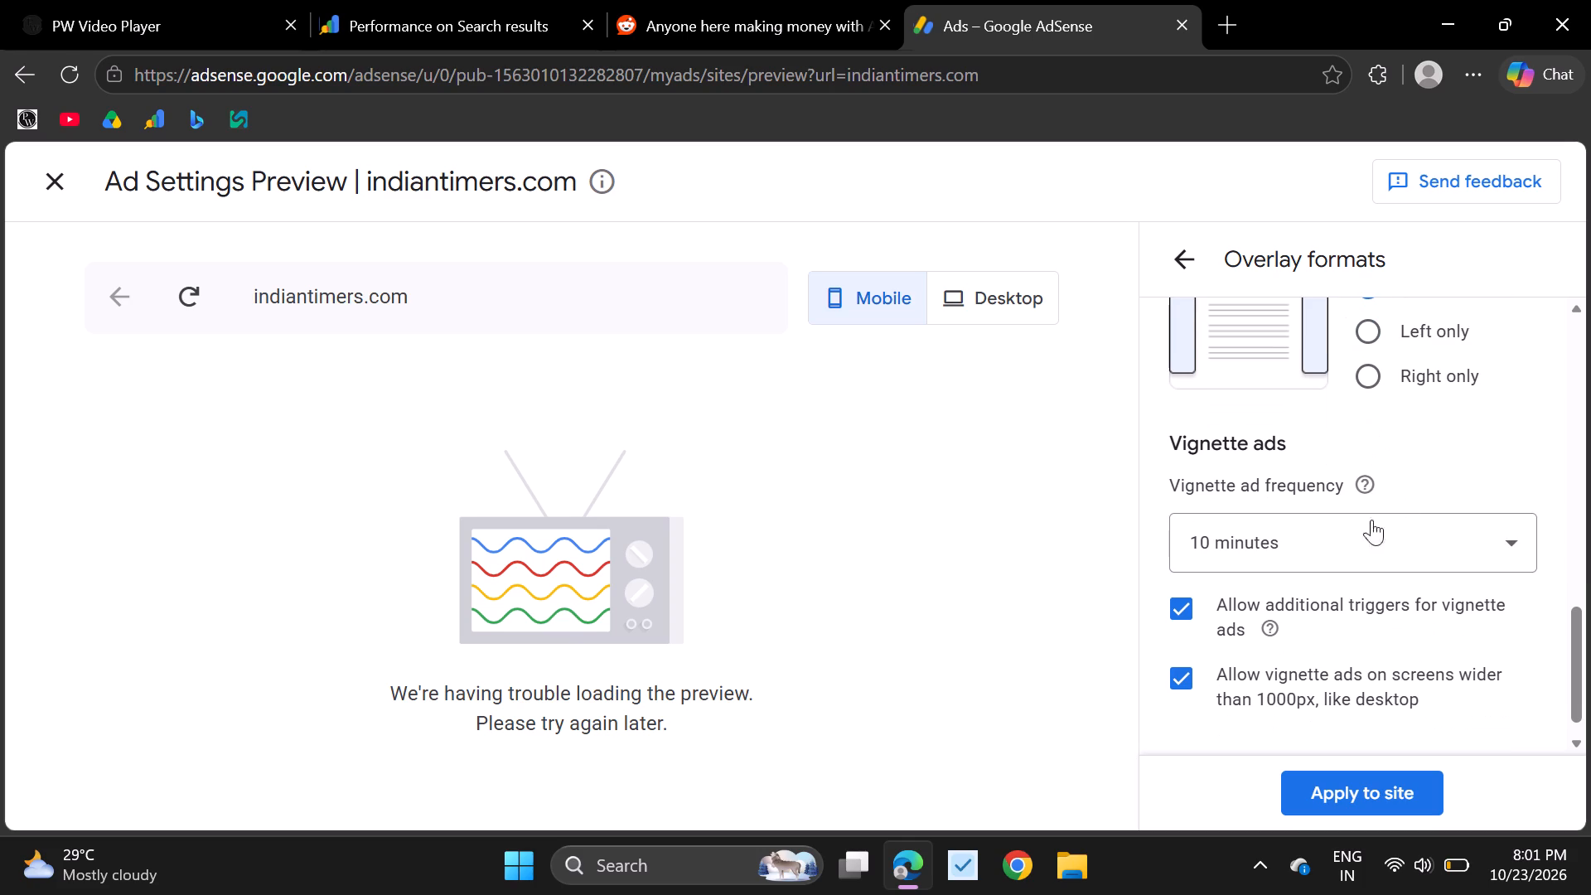
click(1356, 530)
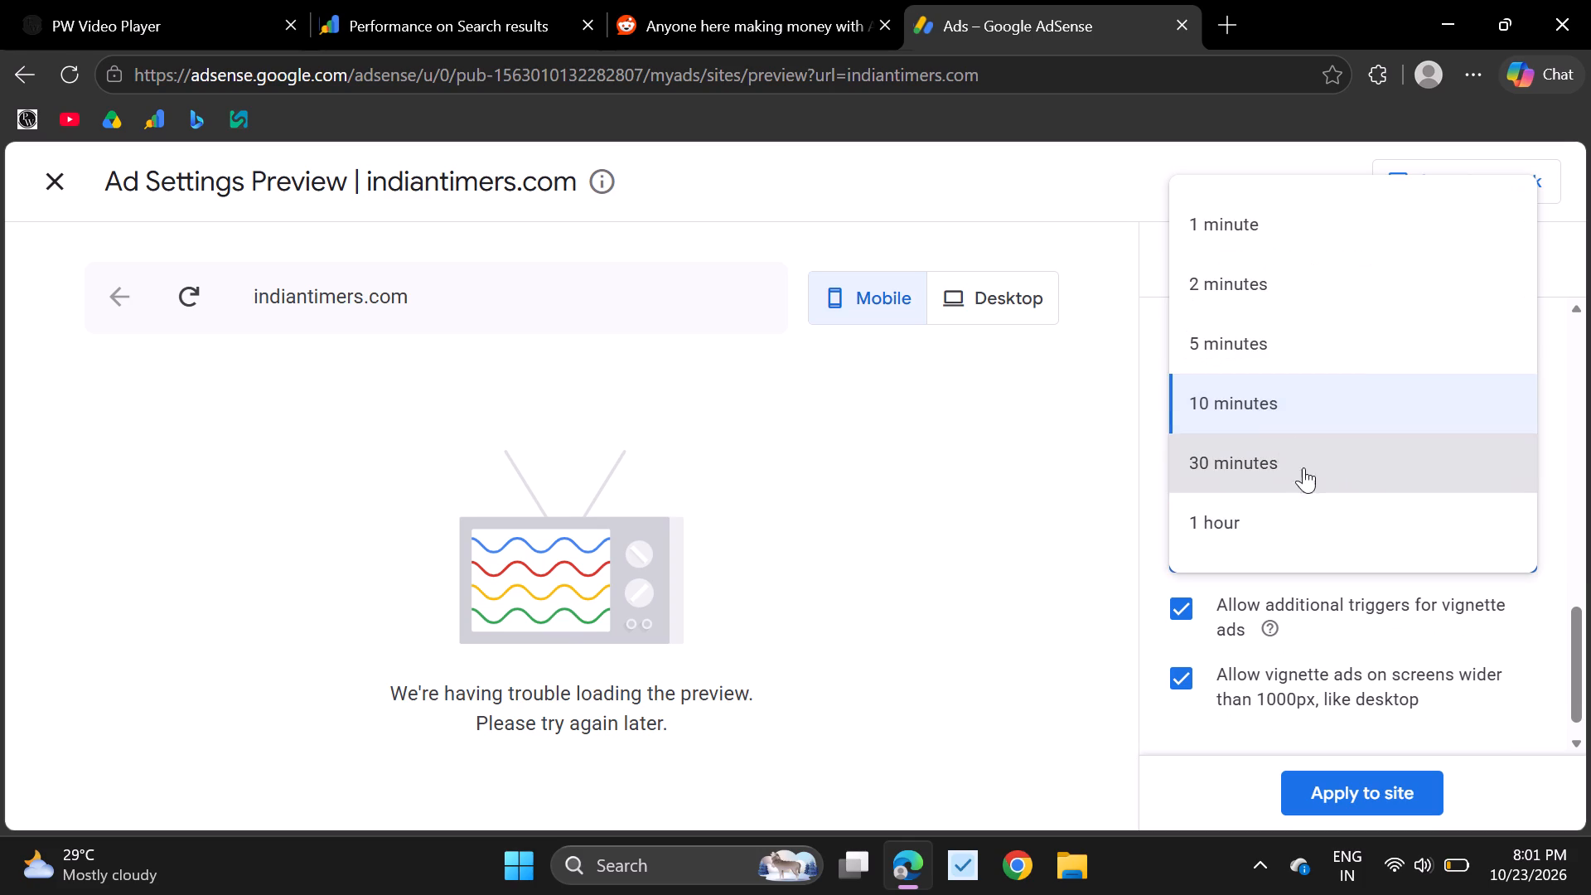
scroll(1214, 275, down, 1)
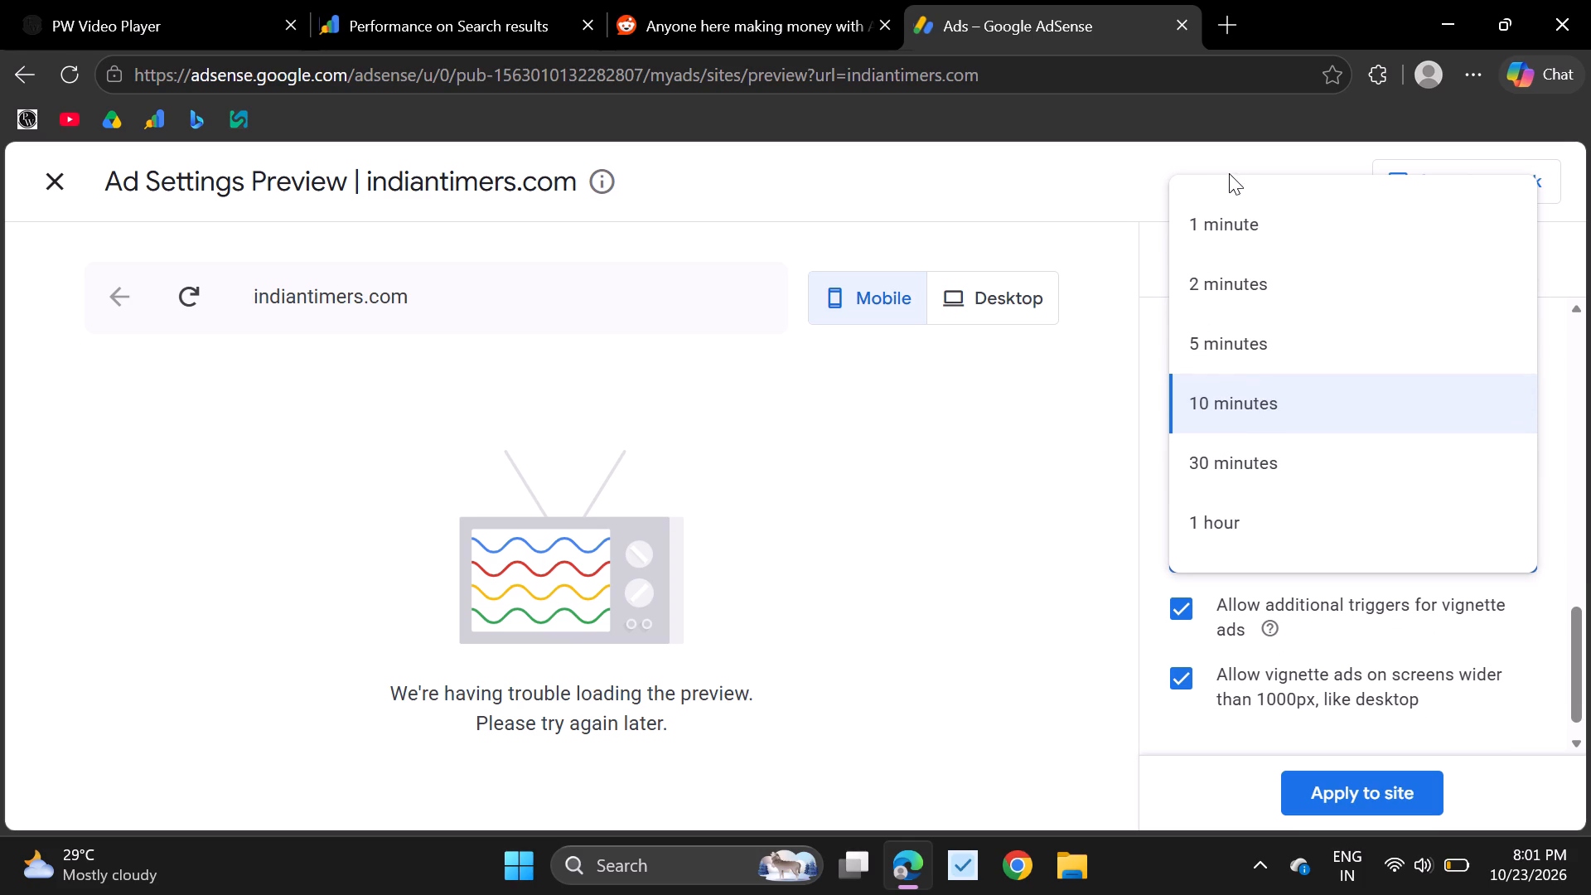
click(1054, 414)
Search the web in a new tab for "what is ads freuency in adsense and how it helpful in earning".
click(1219, 29)
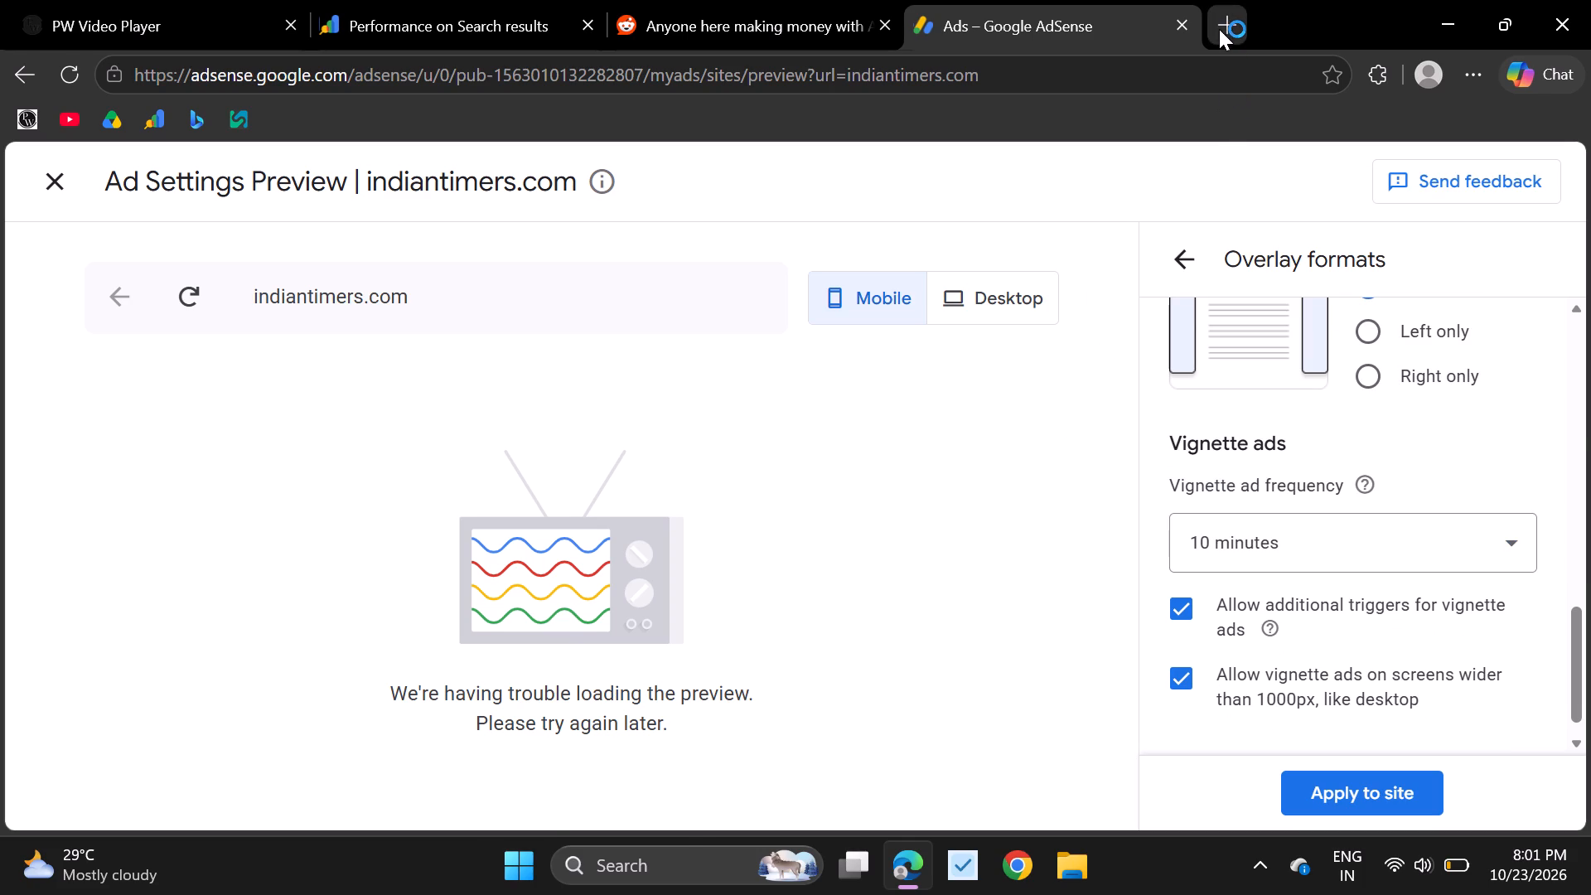
text(what us a)
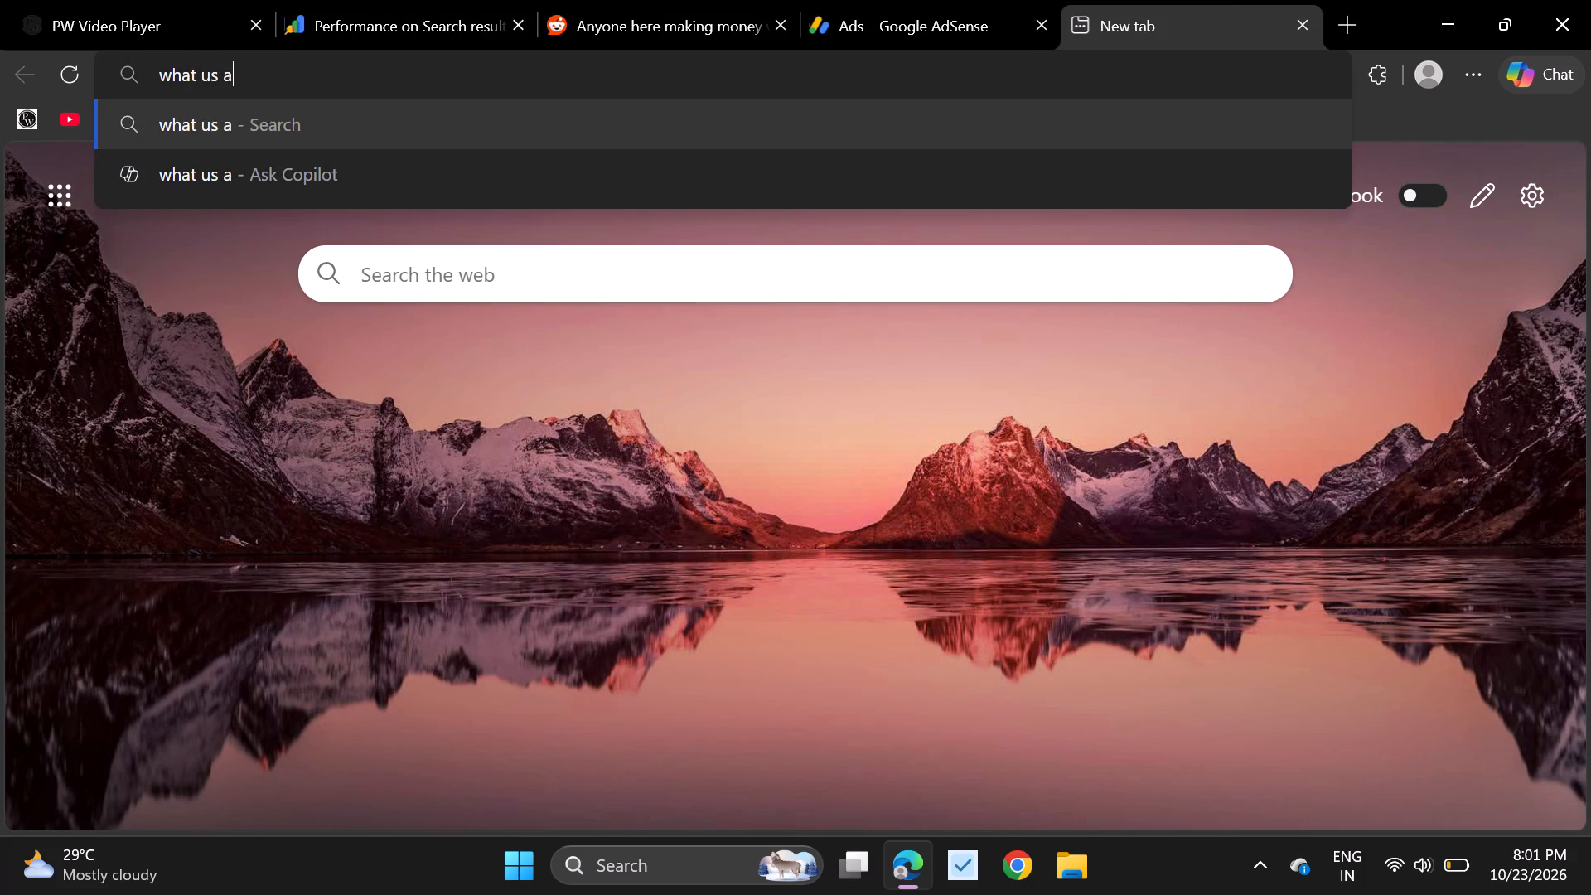
key(BackSpace)
key(BackSpace)
key(BackSpace)
key(BackSpace)
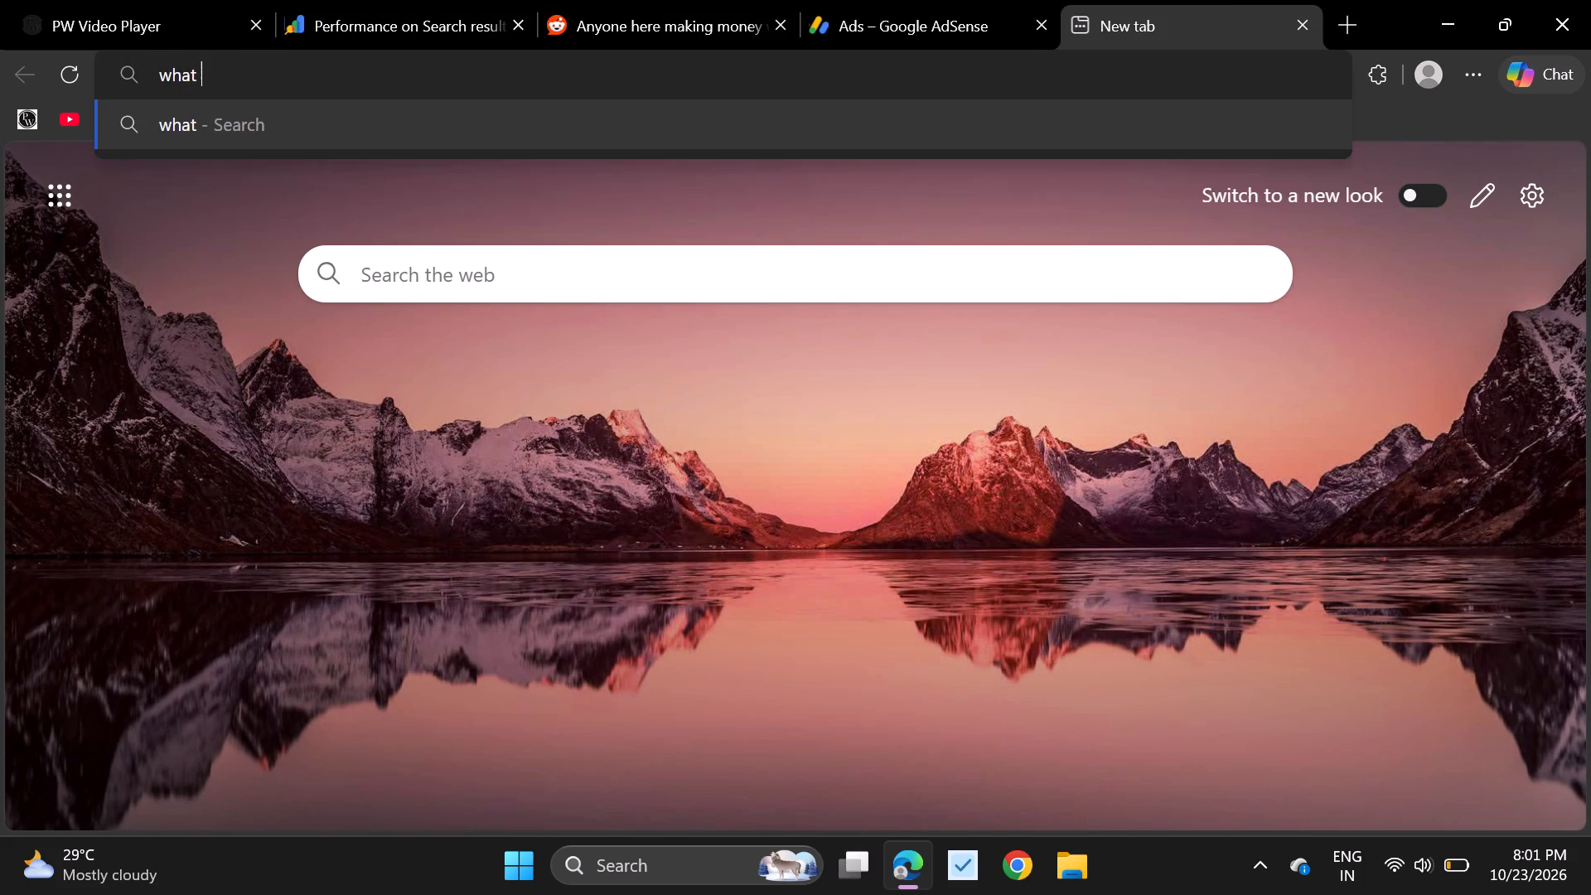
text(us)
key(BackSpace)
key(BackSpace)
text(is ads freue)
text(ncy)
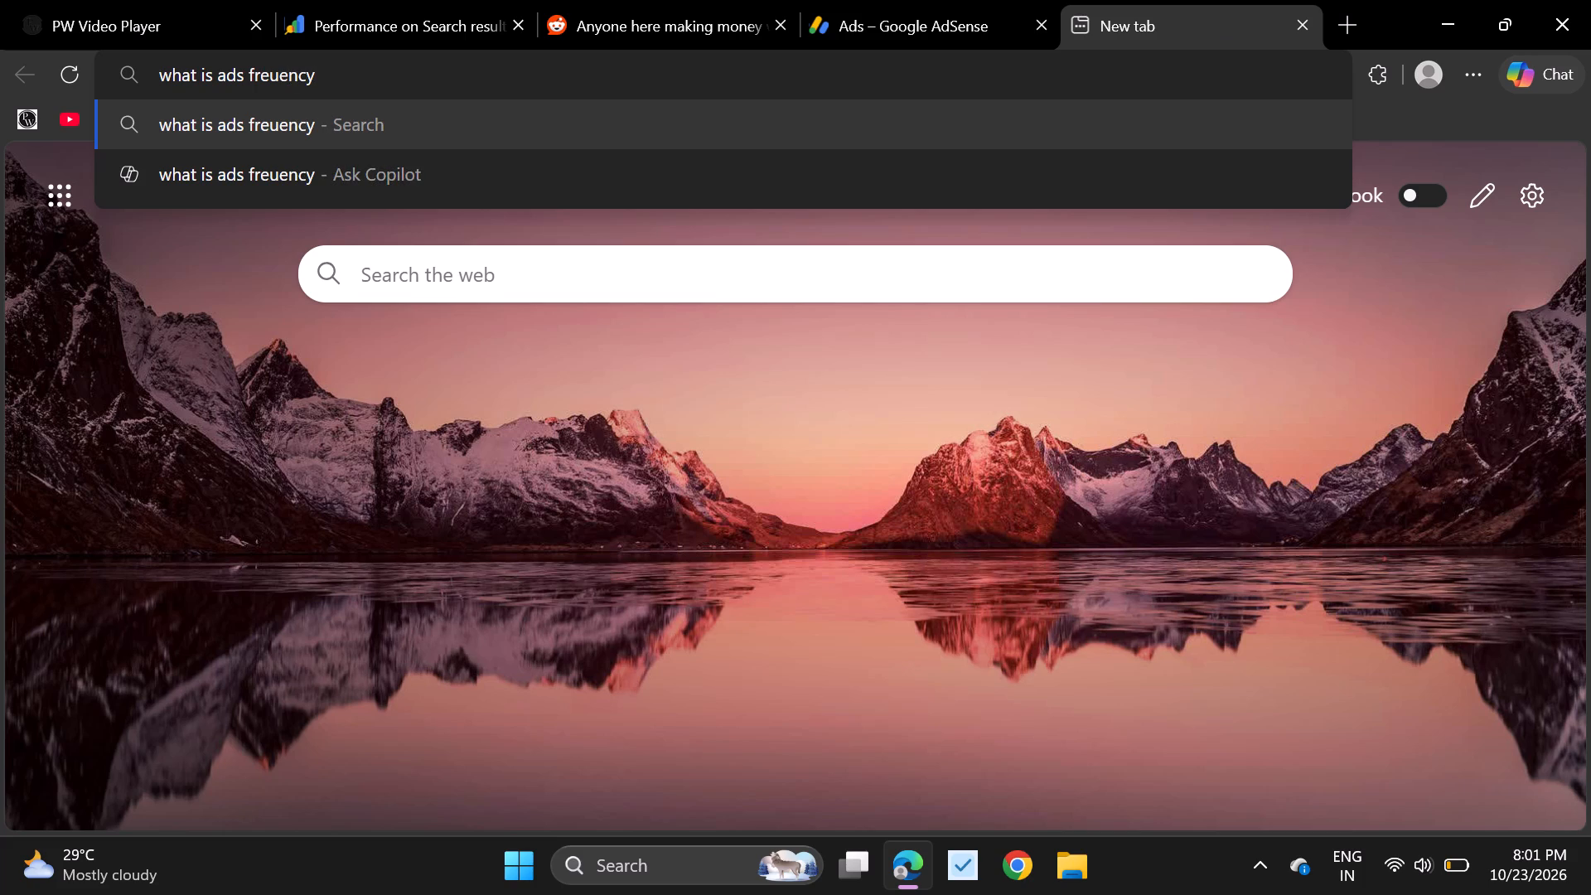
key(space)
text(in adsense and how it e)
key(BackSpace)
text(help)
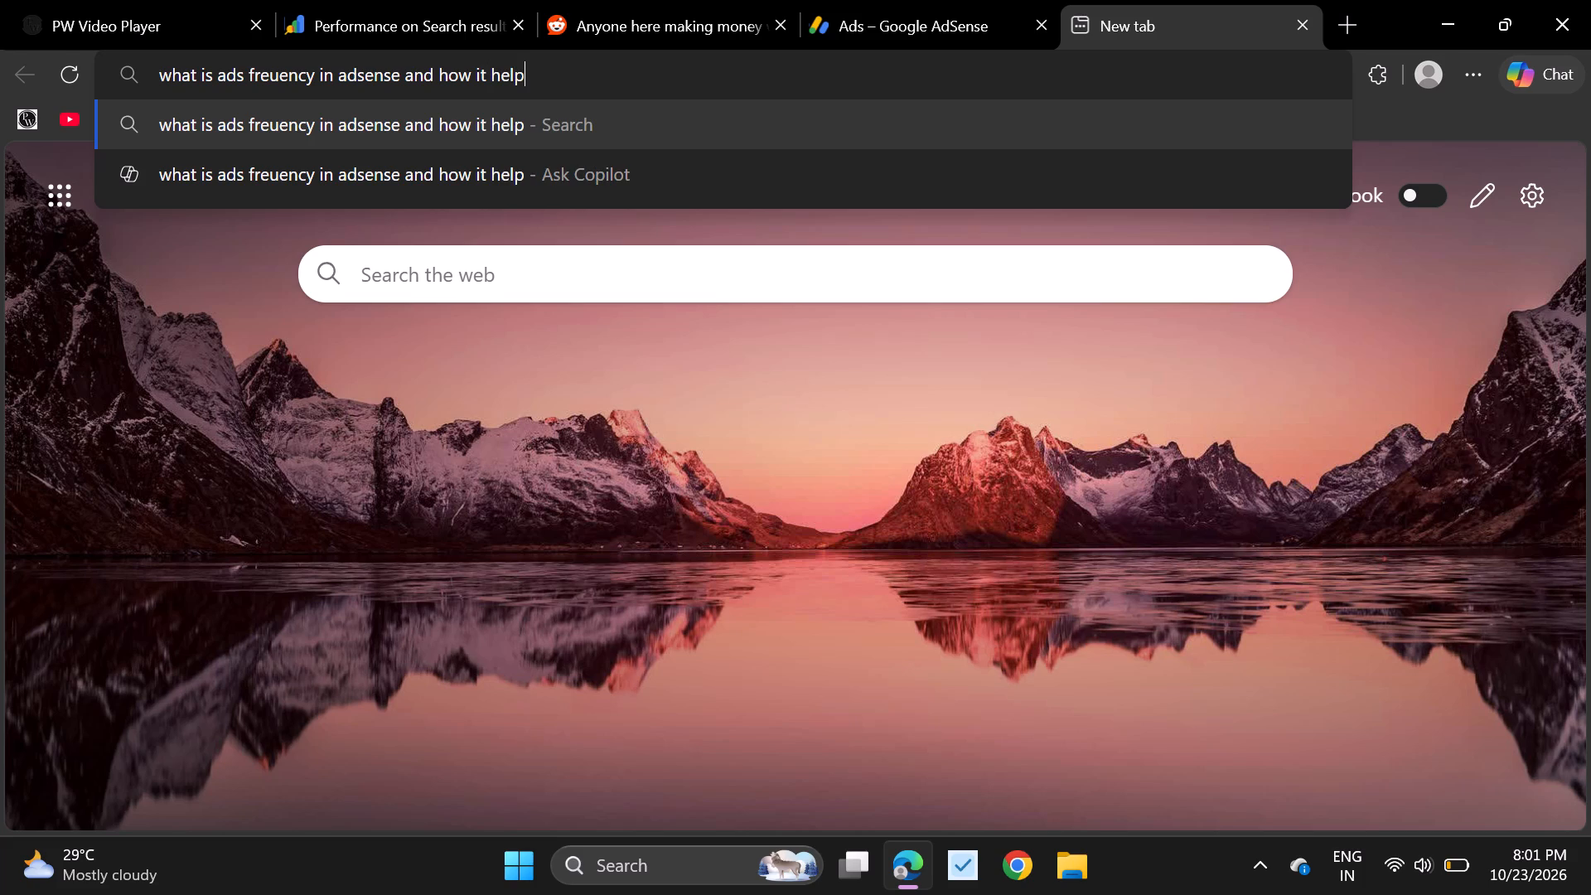
text(ful in earning)
key(Return)
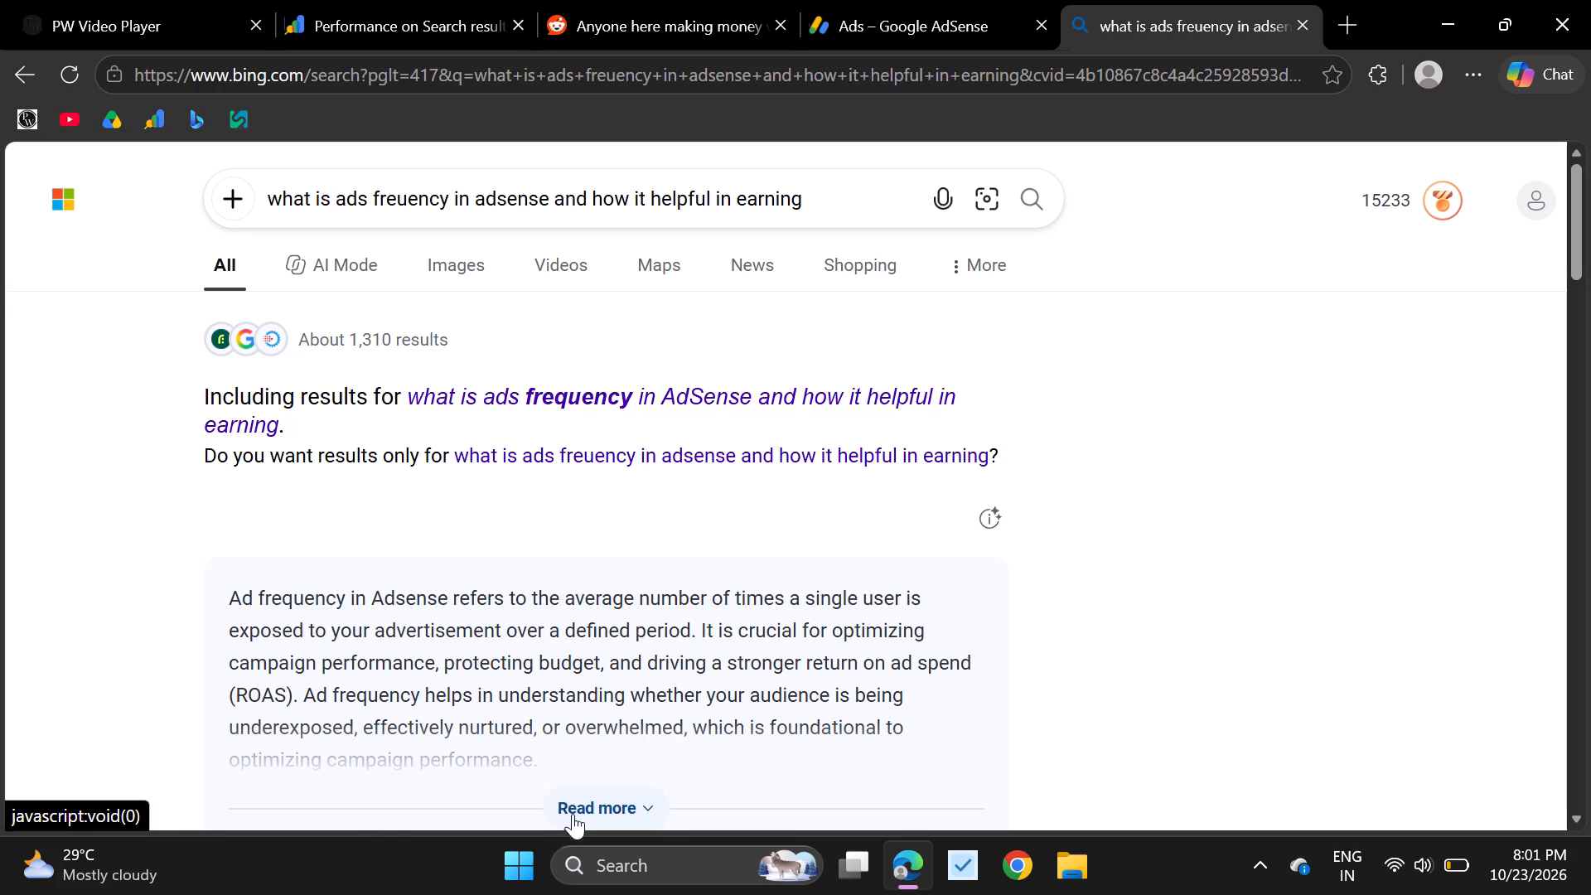
Expand the summary answer about ad frequency in AdSense and read it.
click(608, 793)
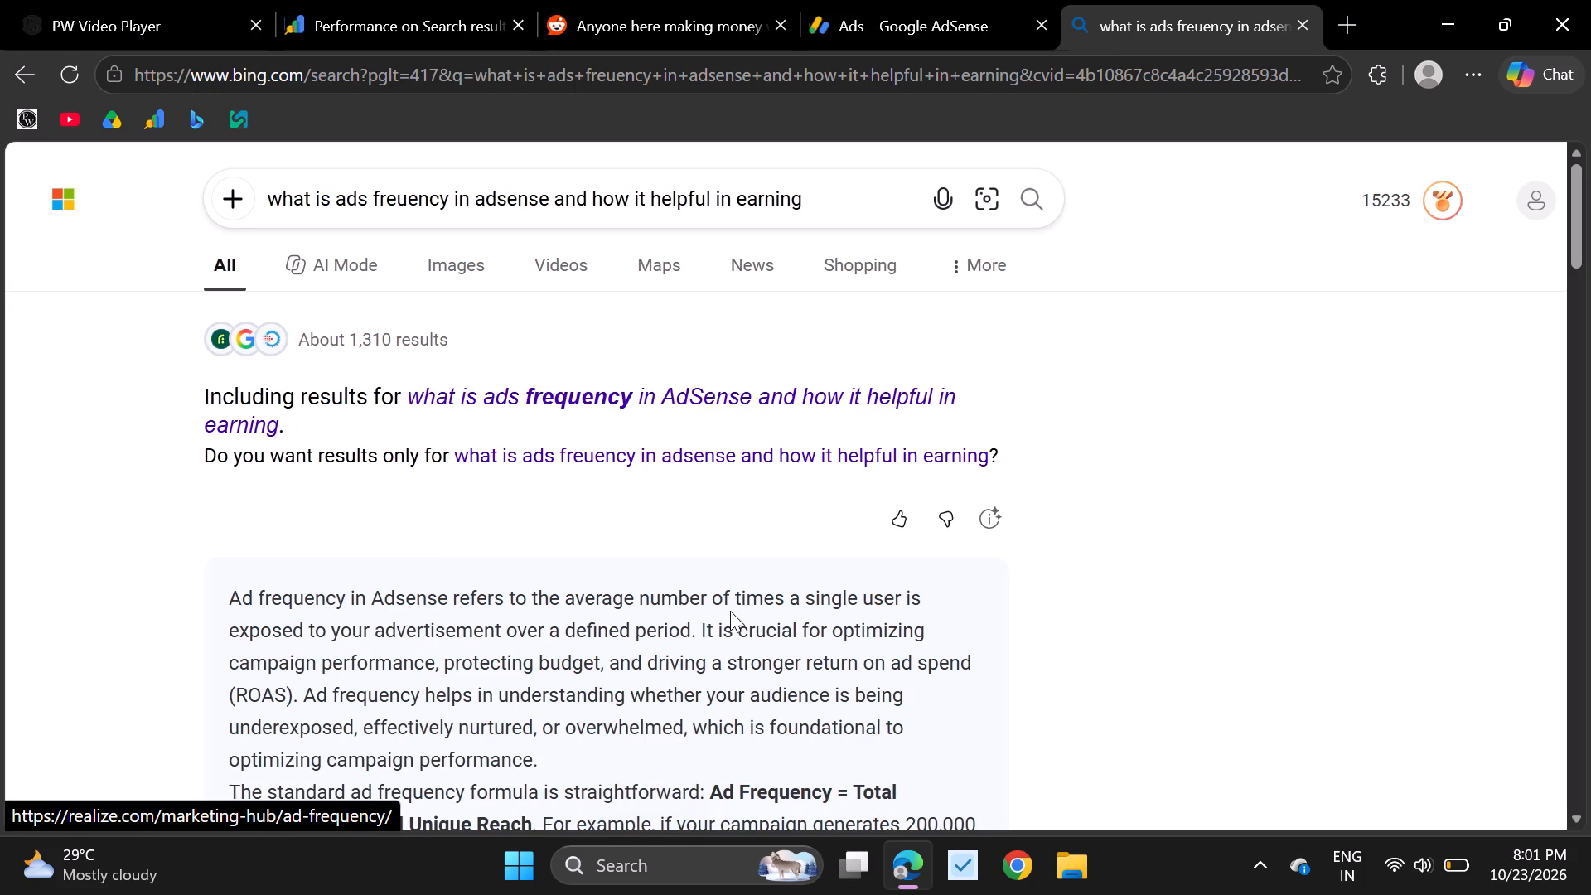
scroll(582, 510, down, 1)
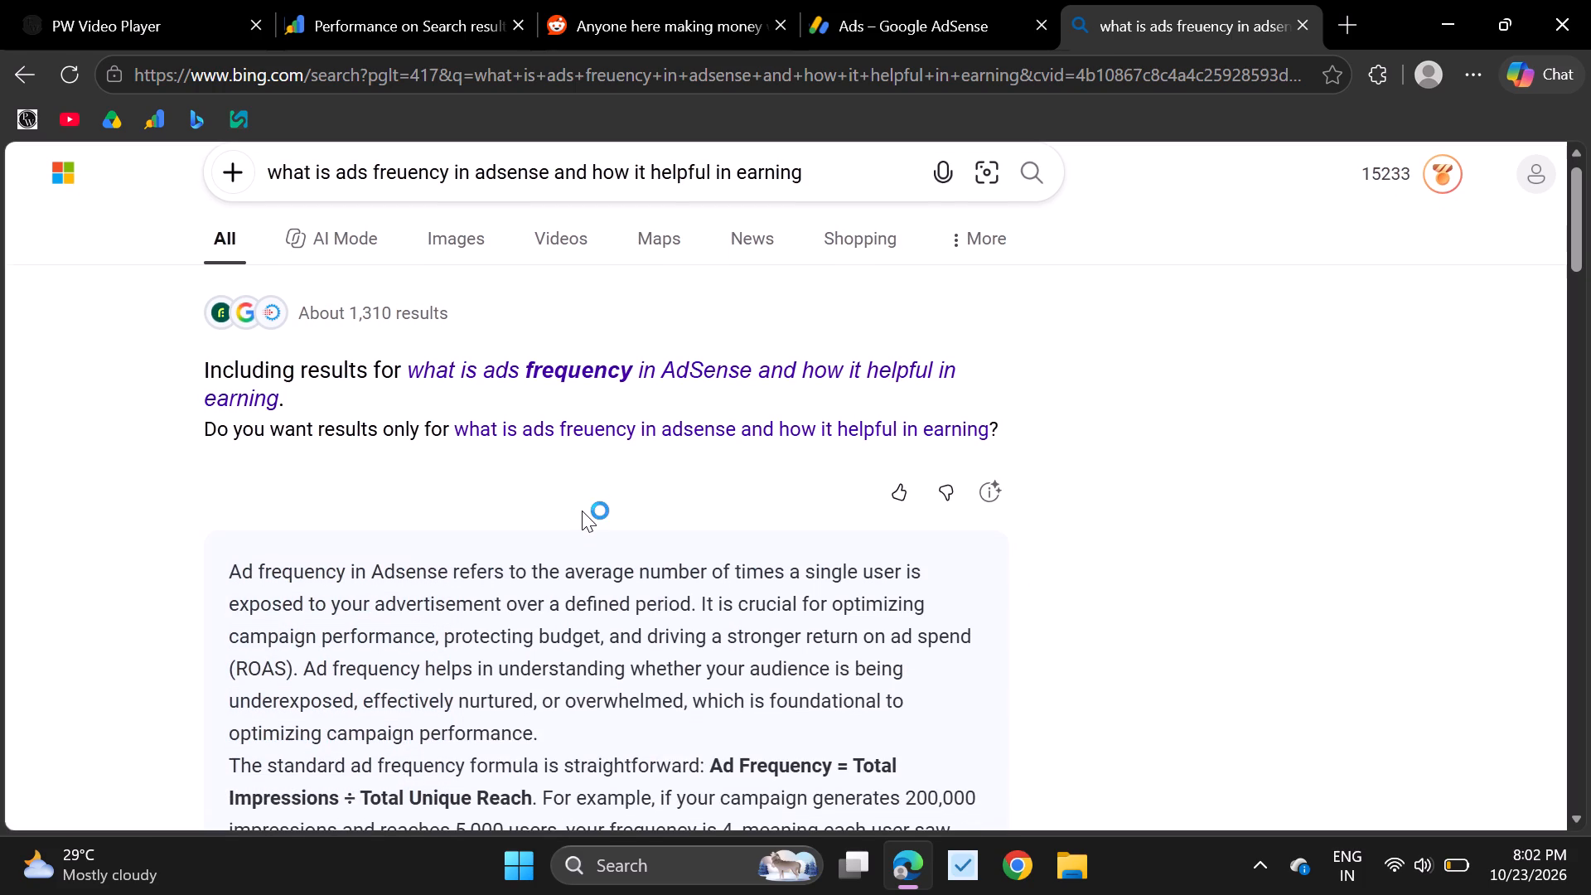
scroll(582, 510, down, 1)
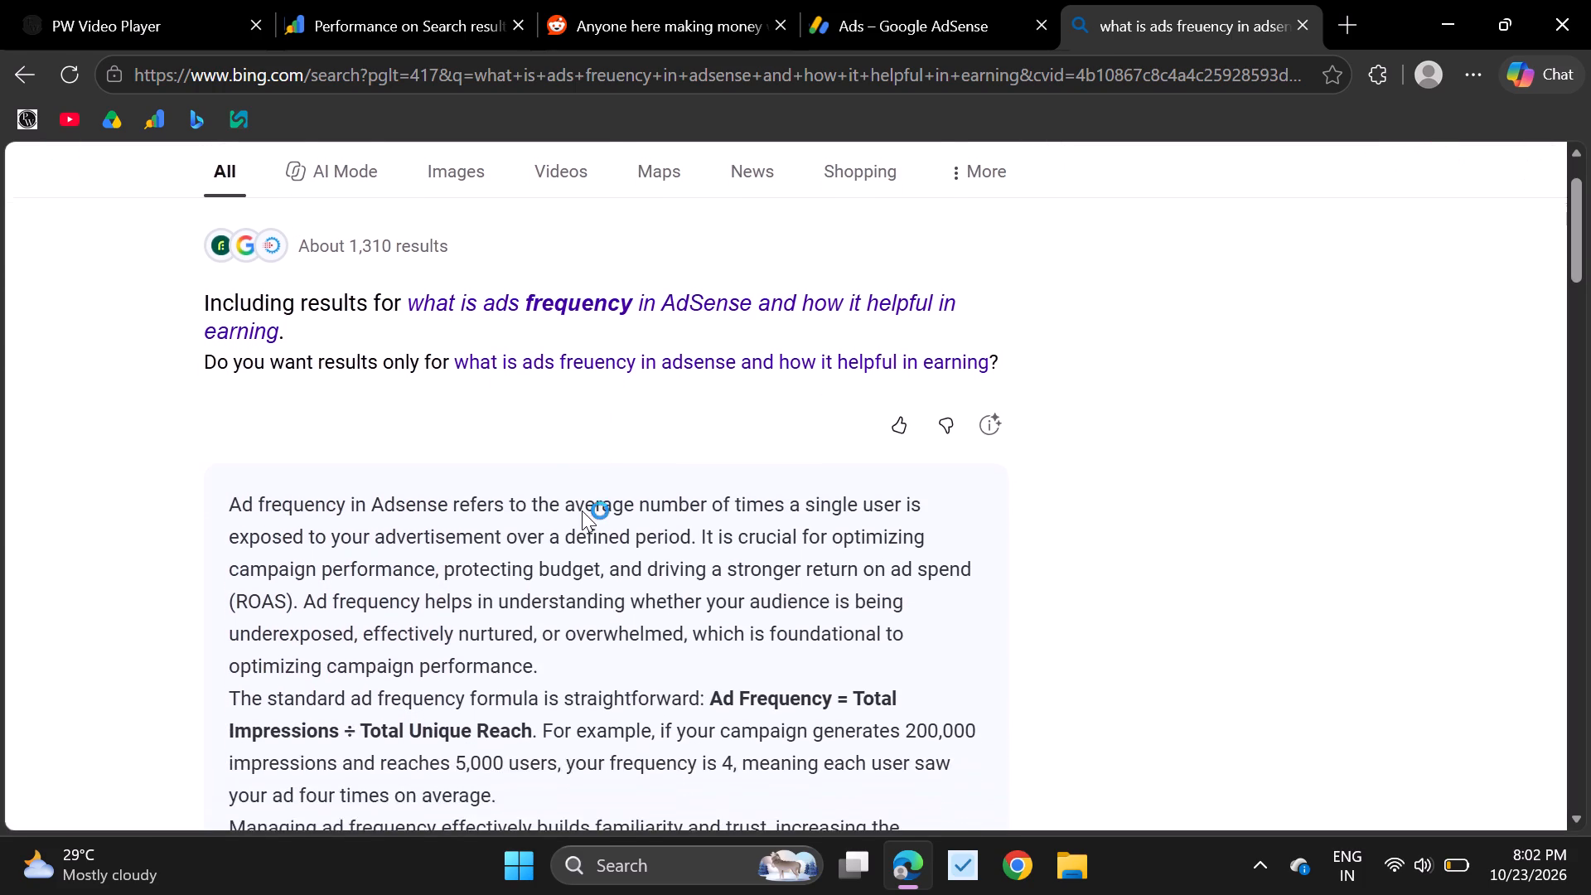
scroll(582, 510, down, 2)
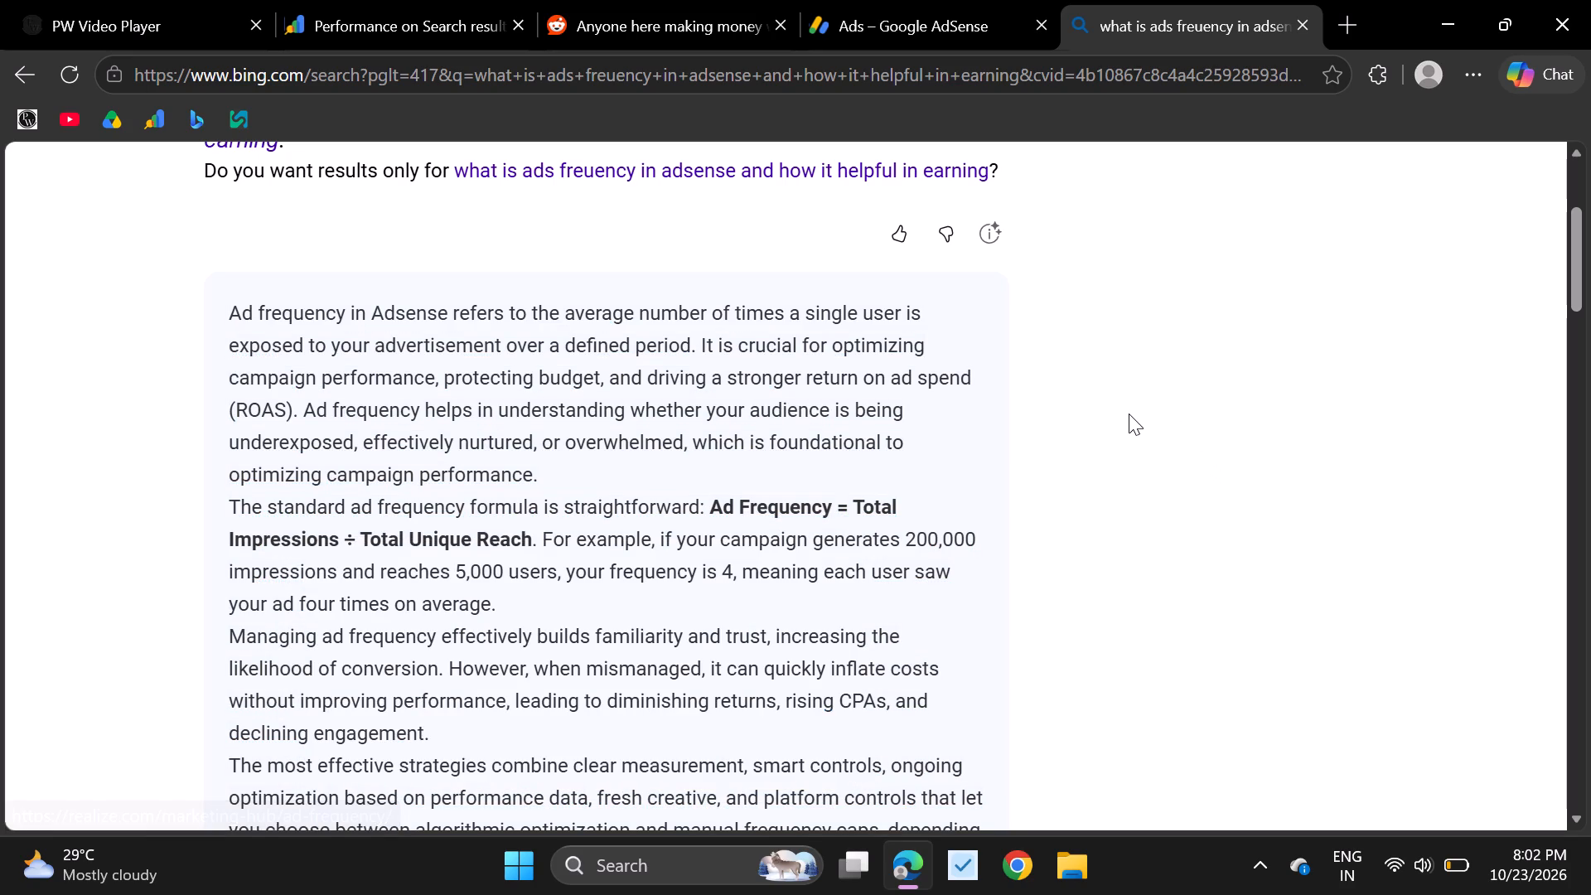
Return to the AdSense ad settings and set the vignette ad frequency to 1 minute.
click(890, 1)
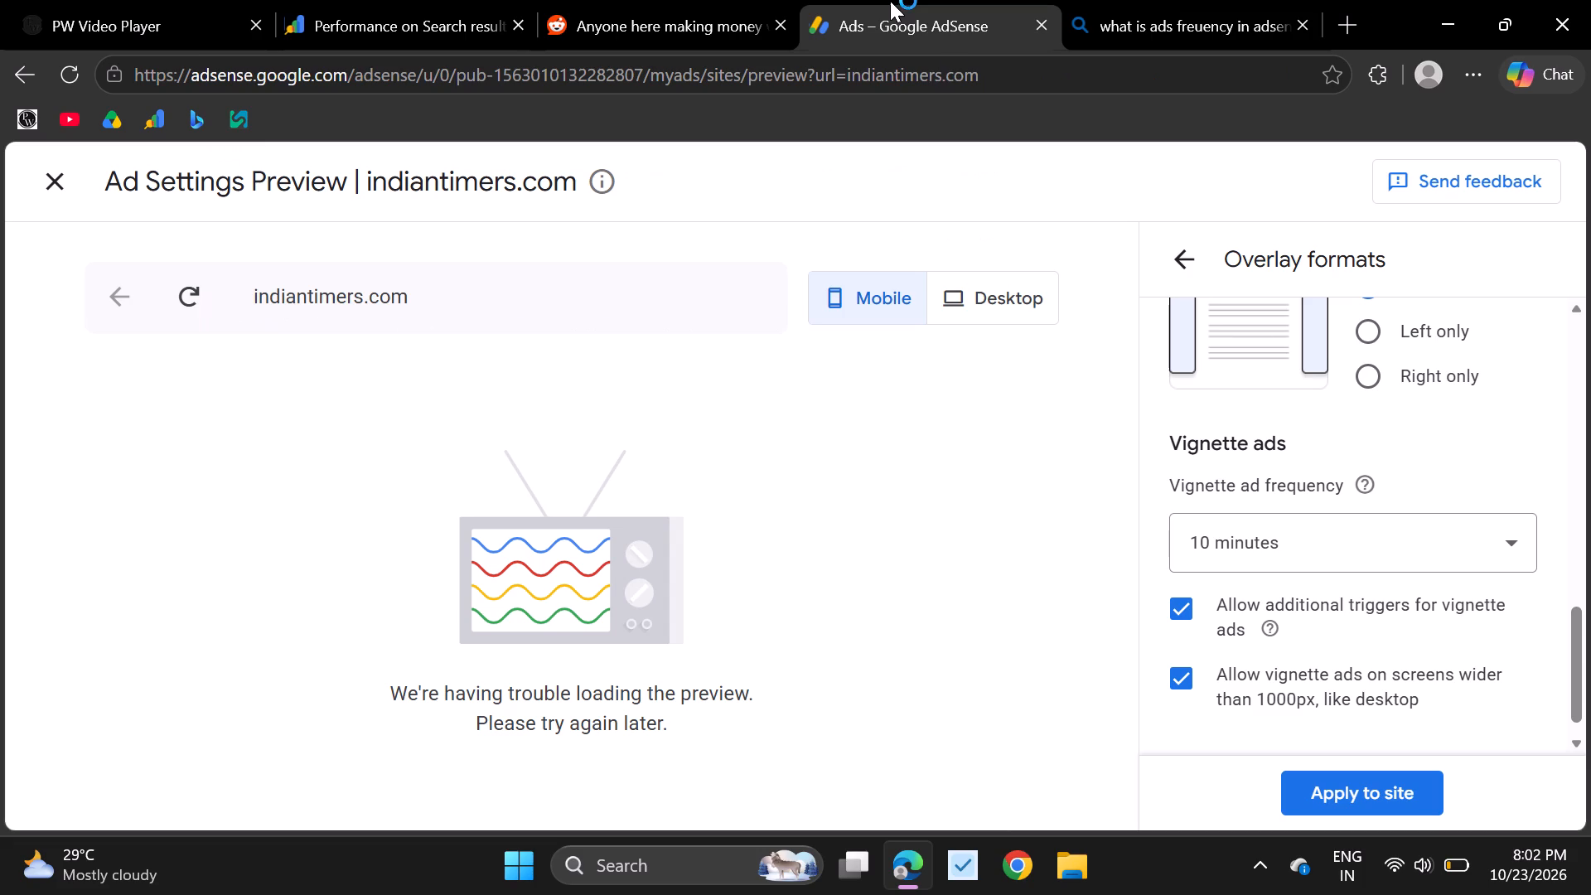
click(1247, 532)
click(1287, 220)
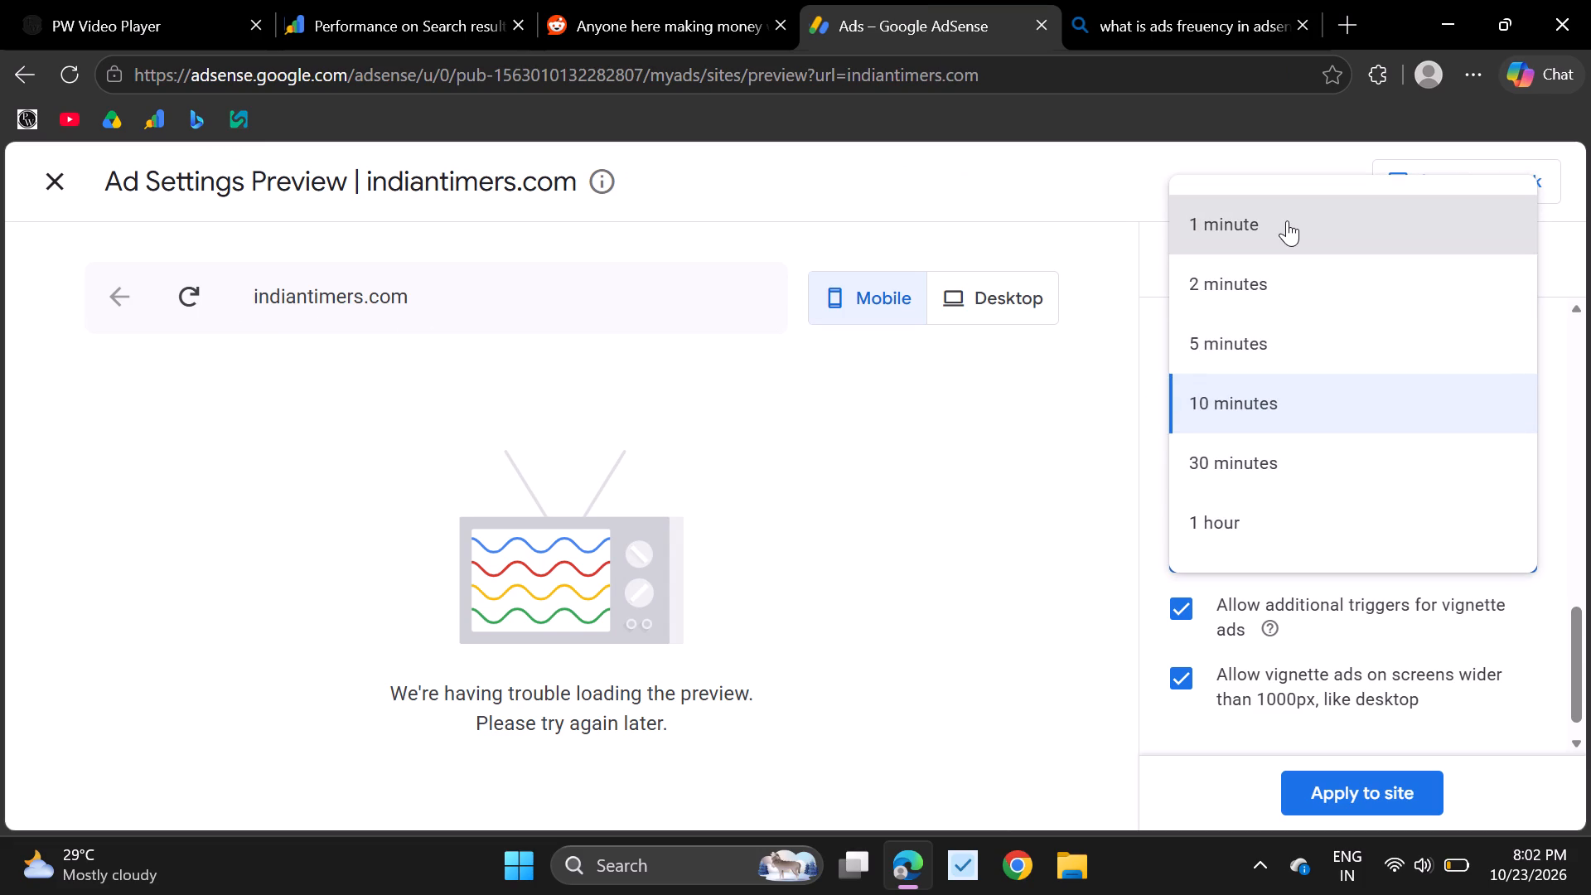
Review the overlay format settings again, from the side rail and anchor options back to the list of enabled formats.
scroll(1284, 402, down, 1)
scroll(1284, 402, up, 3)
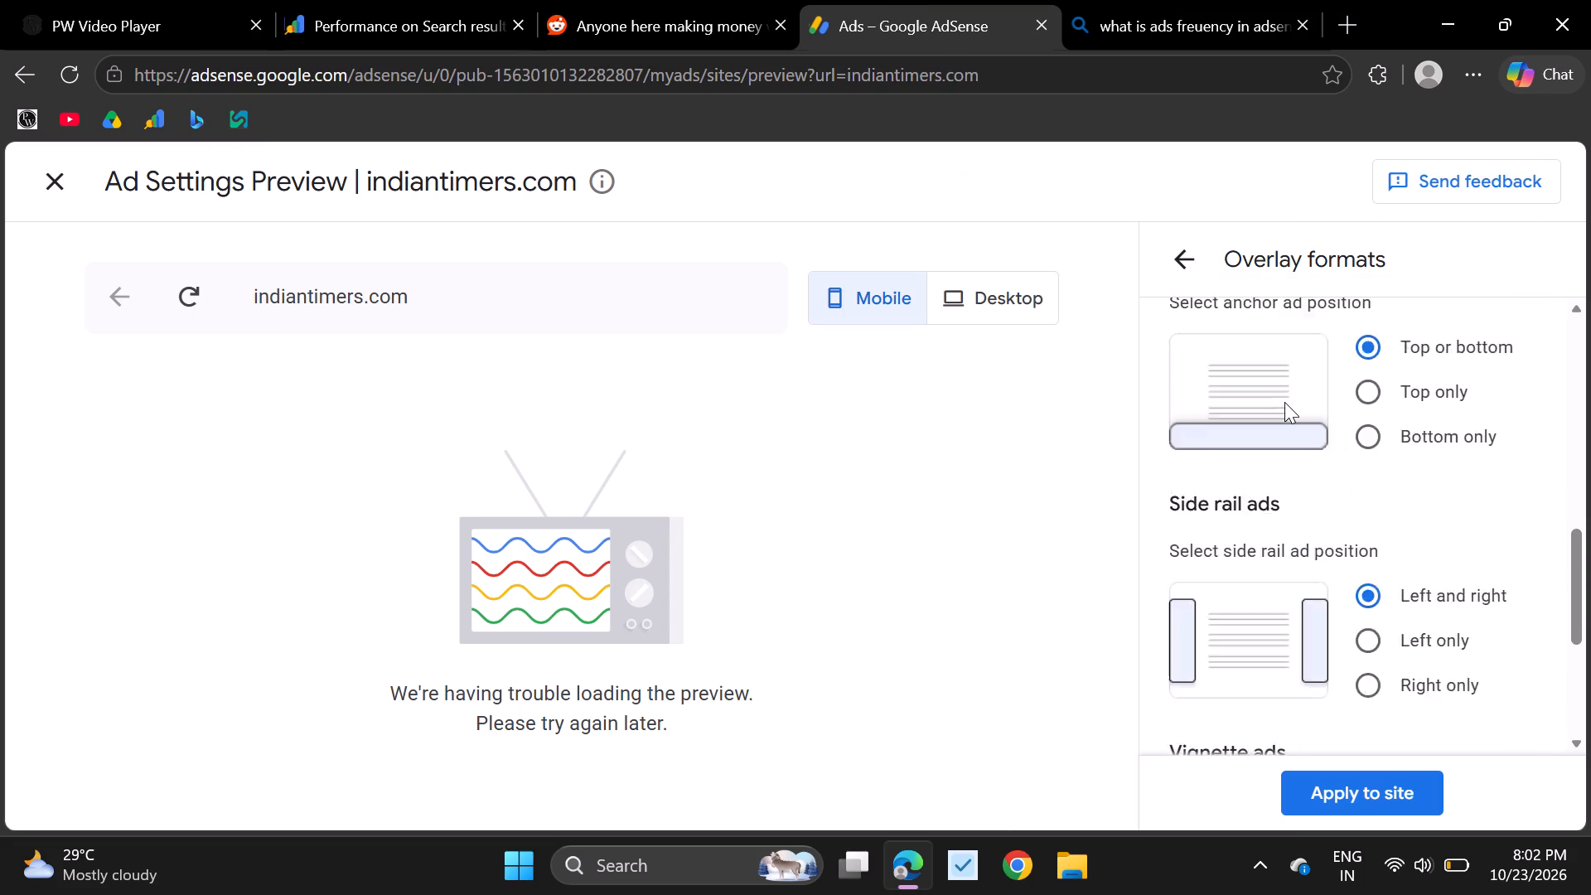
scroll(1284, 402, up, 2)
scroll(1275, 433, down, 1)
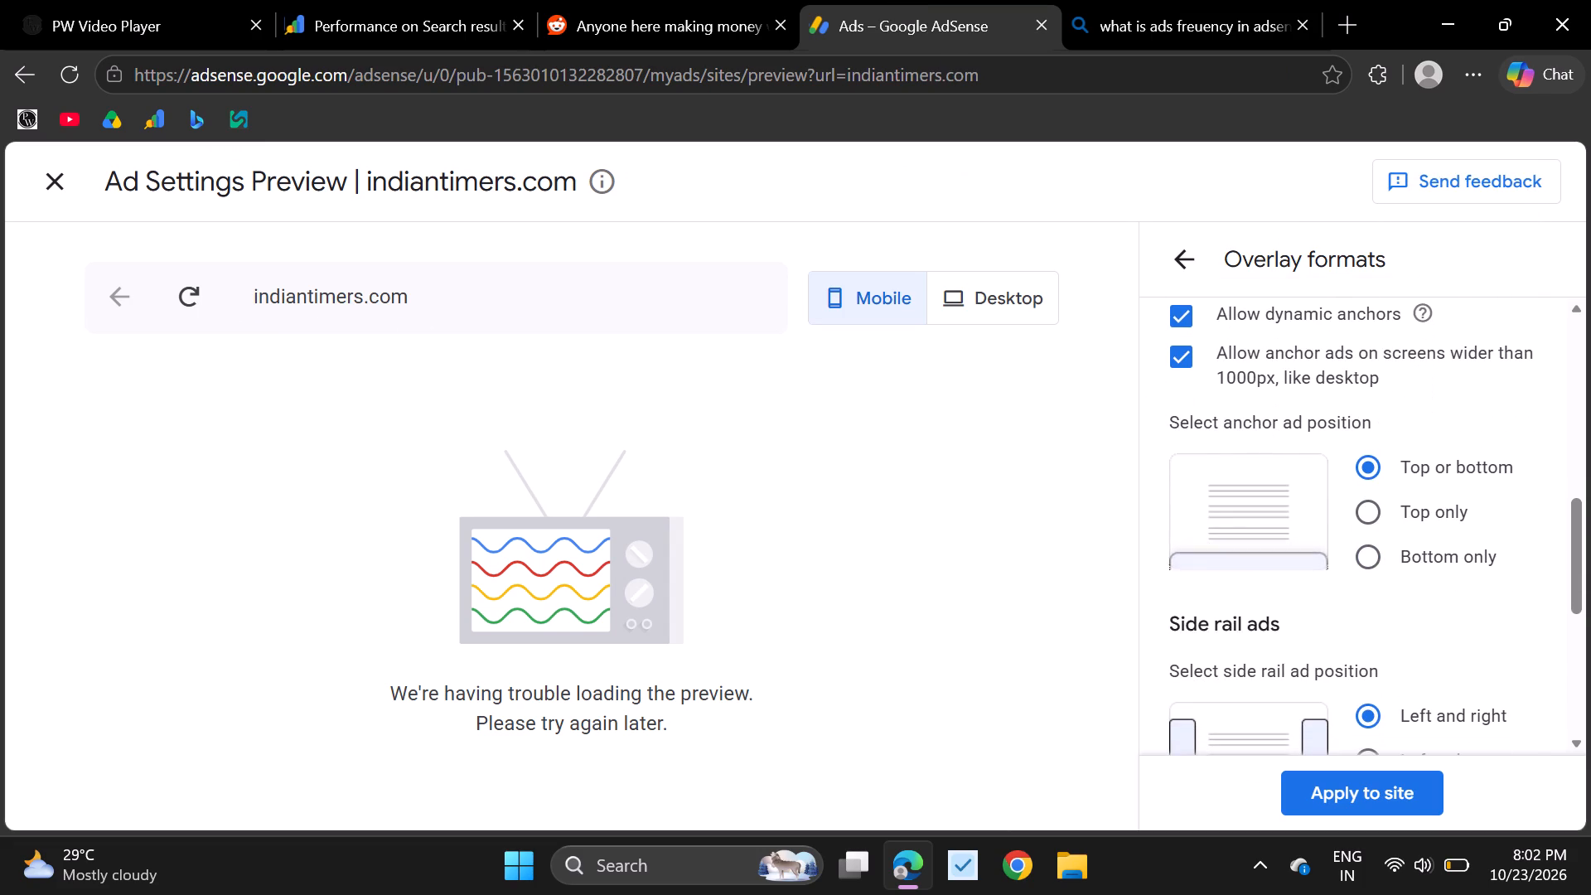
scroll(1254, 431, up, 1)
scroll(1254, 431, down, 1)
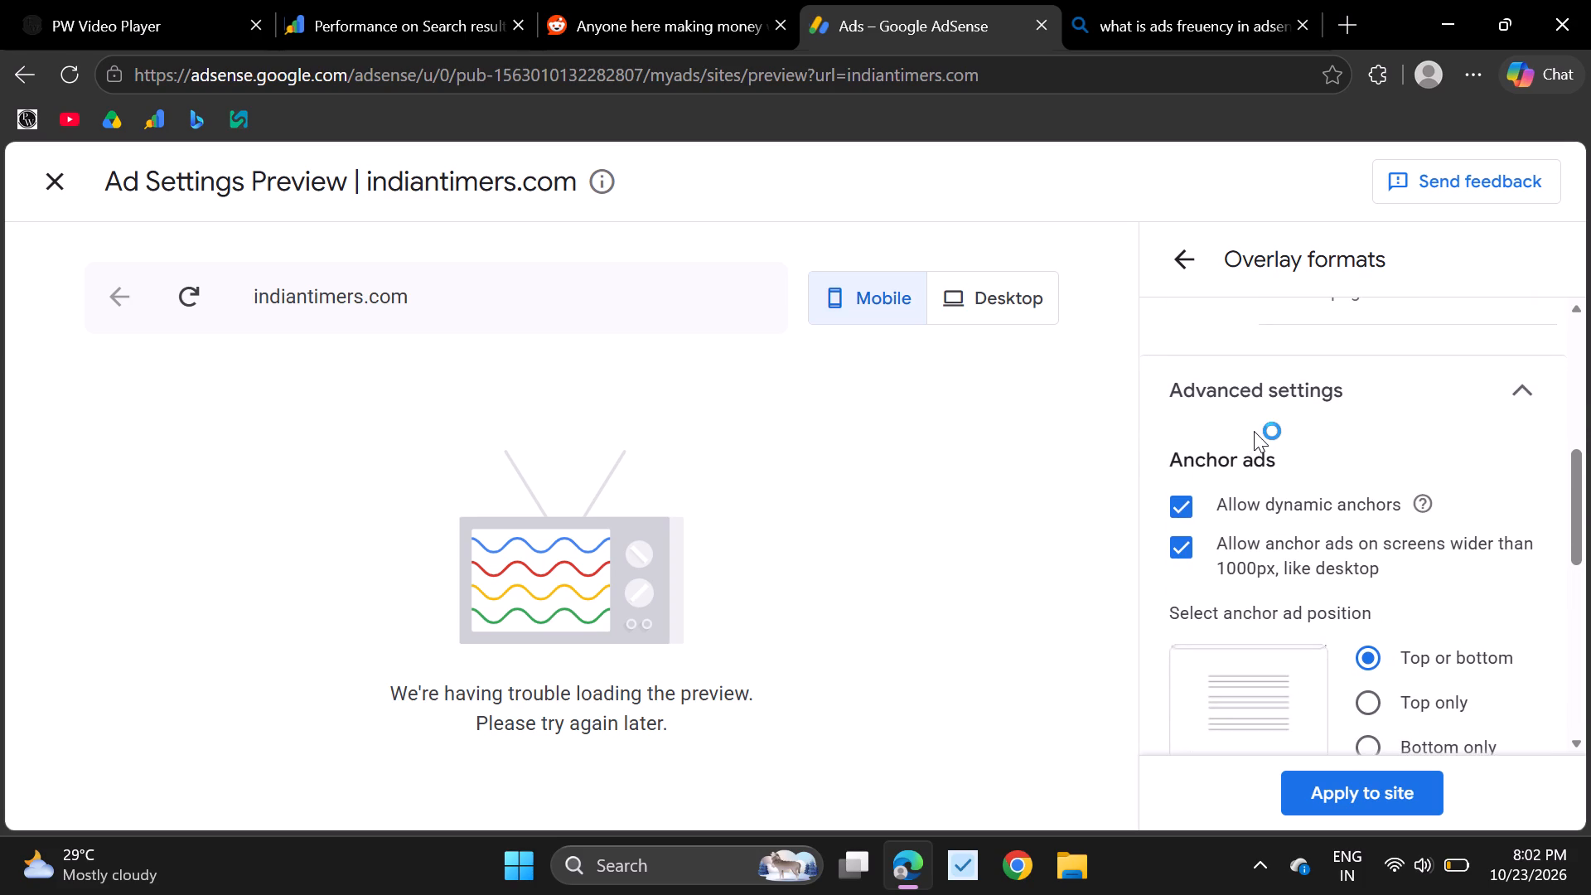
scroll(1254, 431, up, 2)
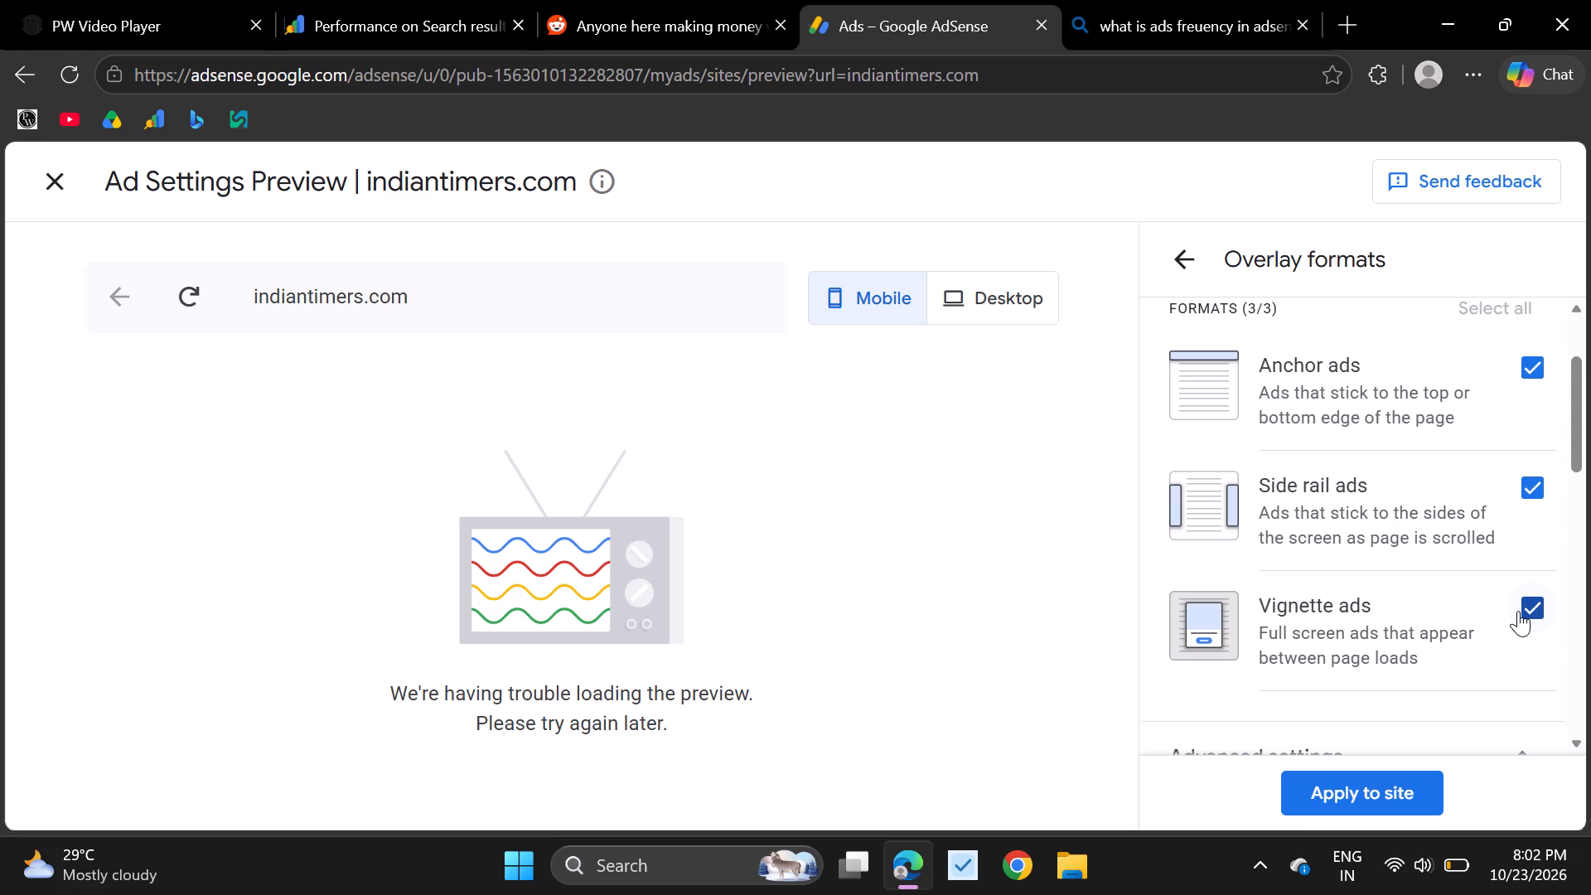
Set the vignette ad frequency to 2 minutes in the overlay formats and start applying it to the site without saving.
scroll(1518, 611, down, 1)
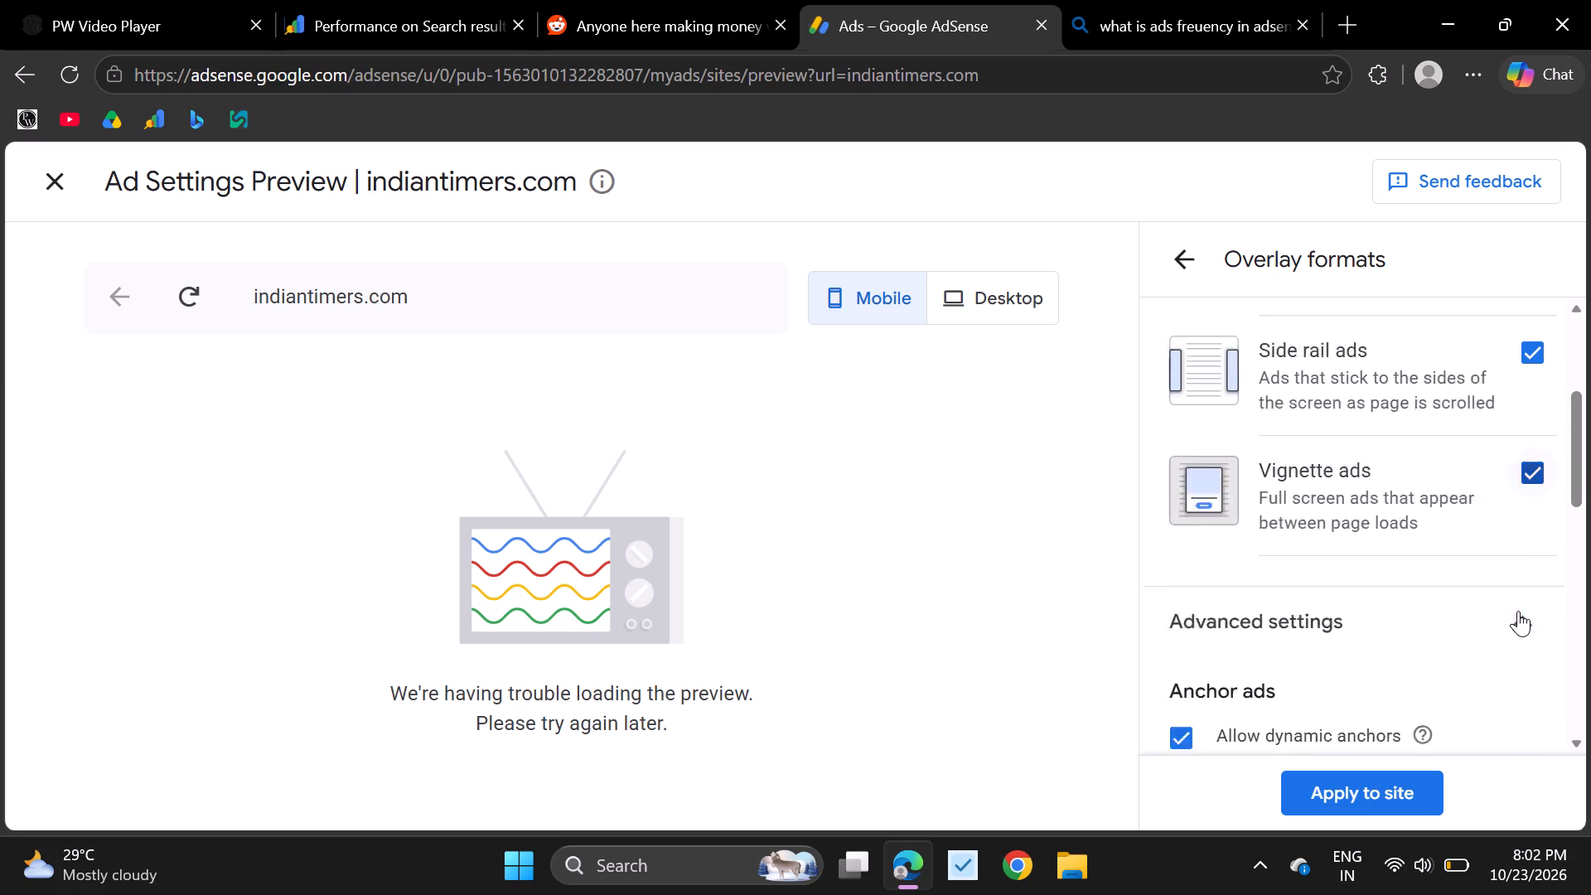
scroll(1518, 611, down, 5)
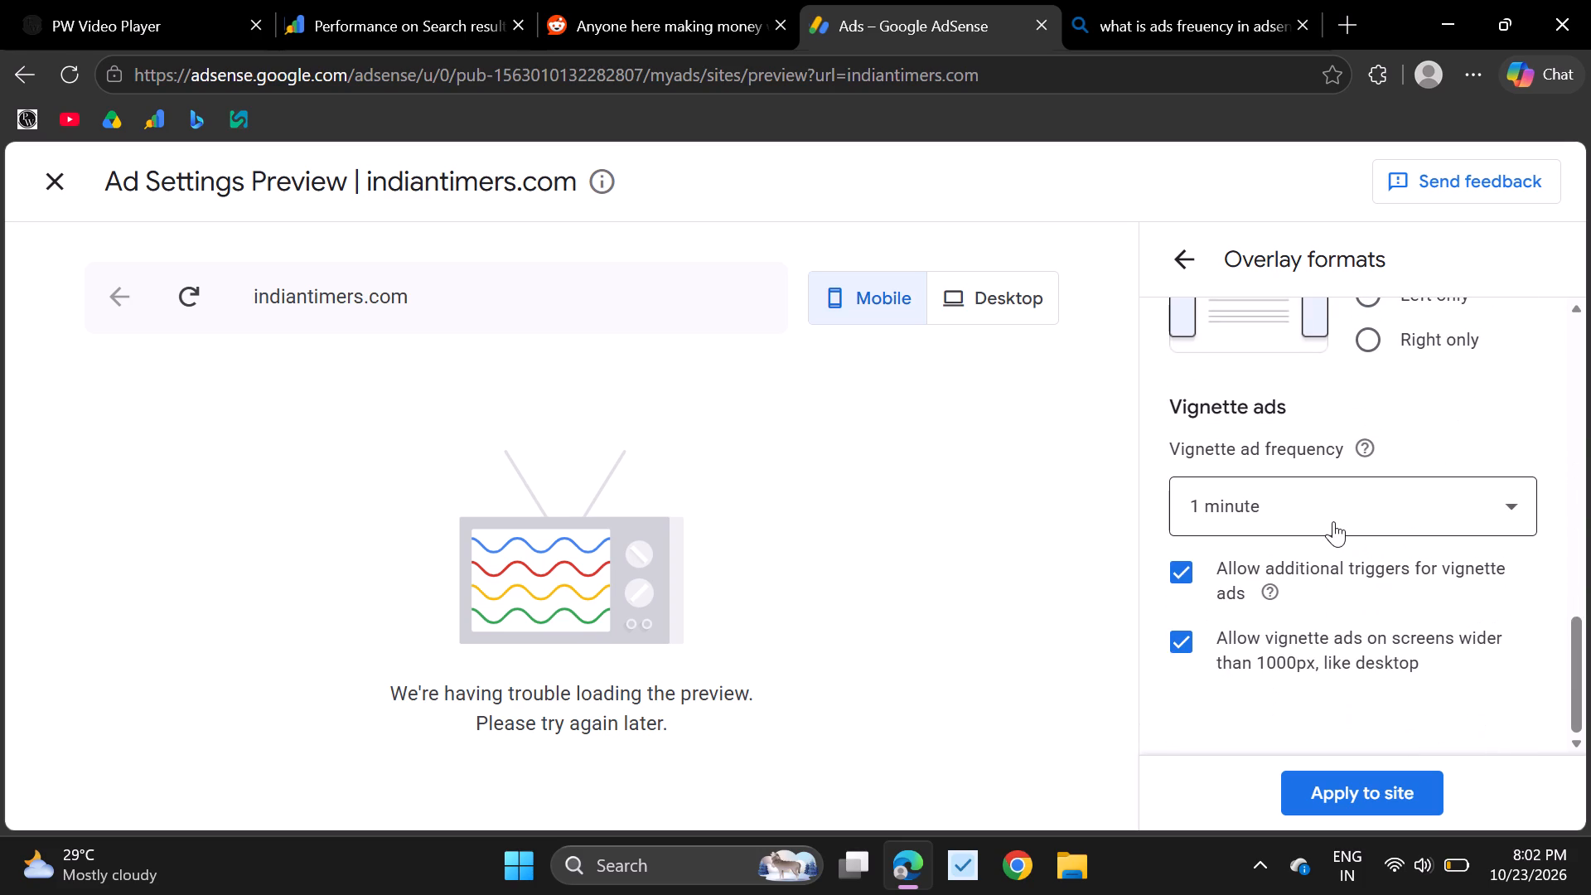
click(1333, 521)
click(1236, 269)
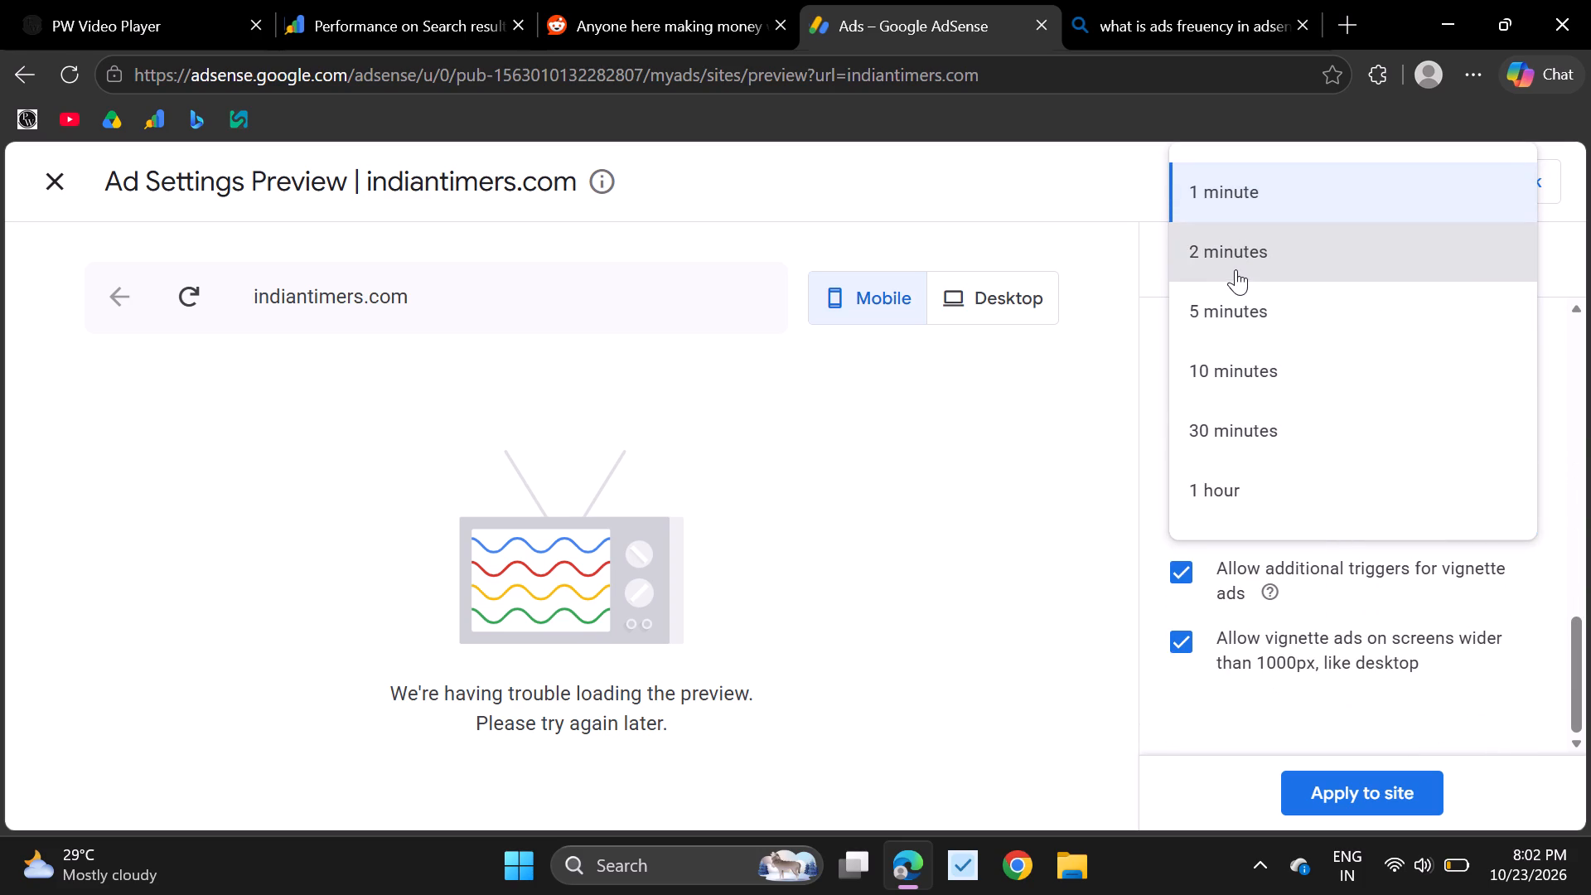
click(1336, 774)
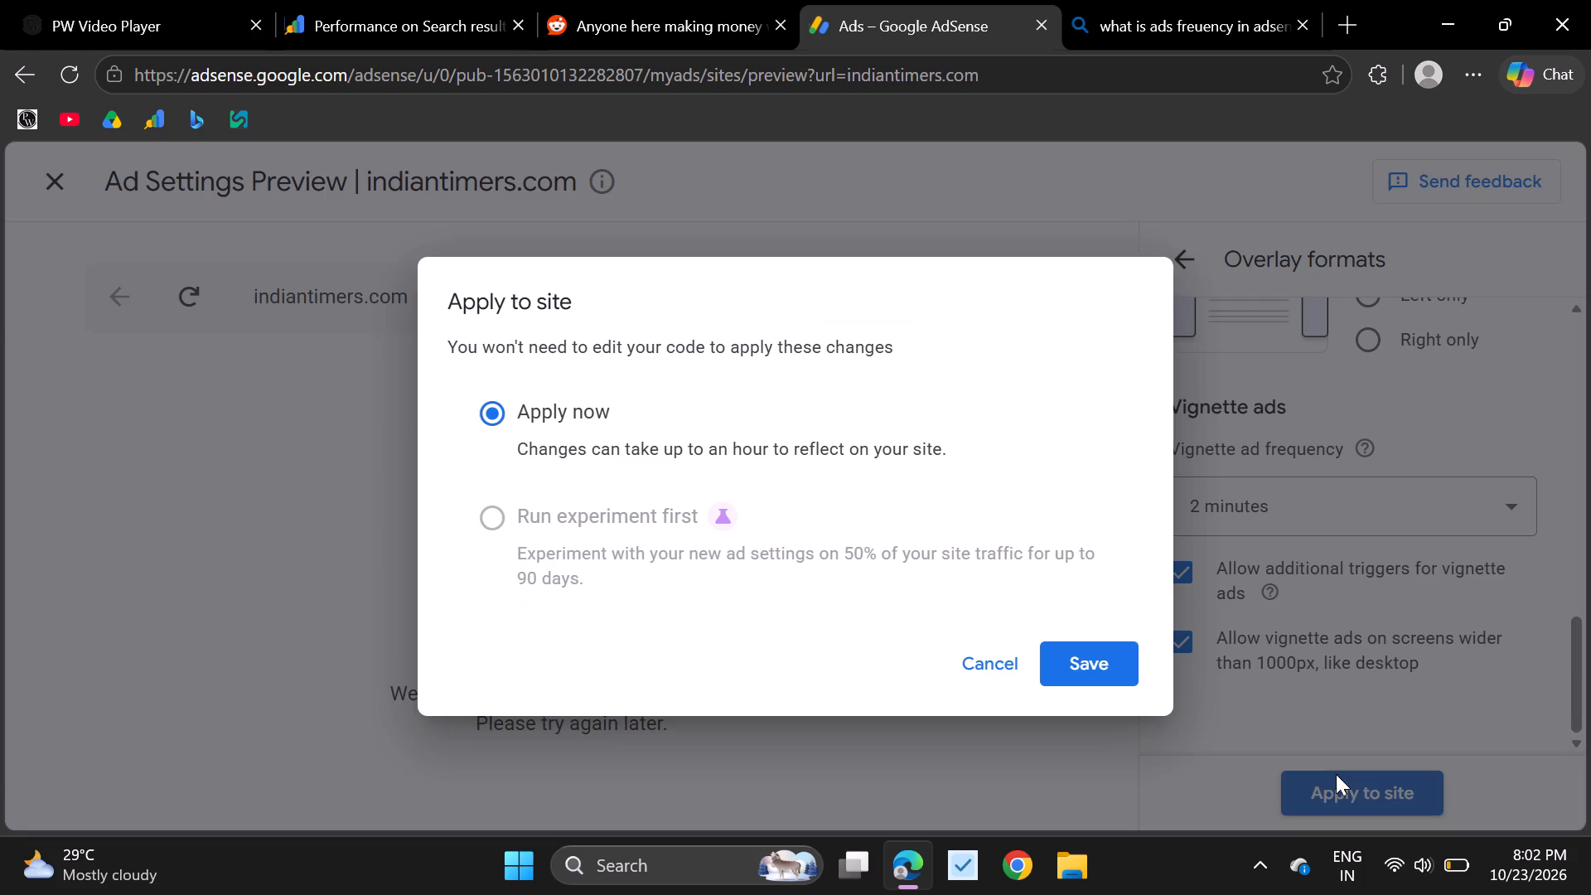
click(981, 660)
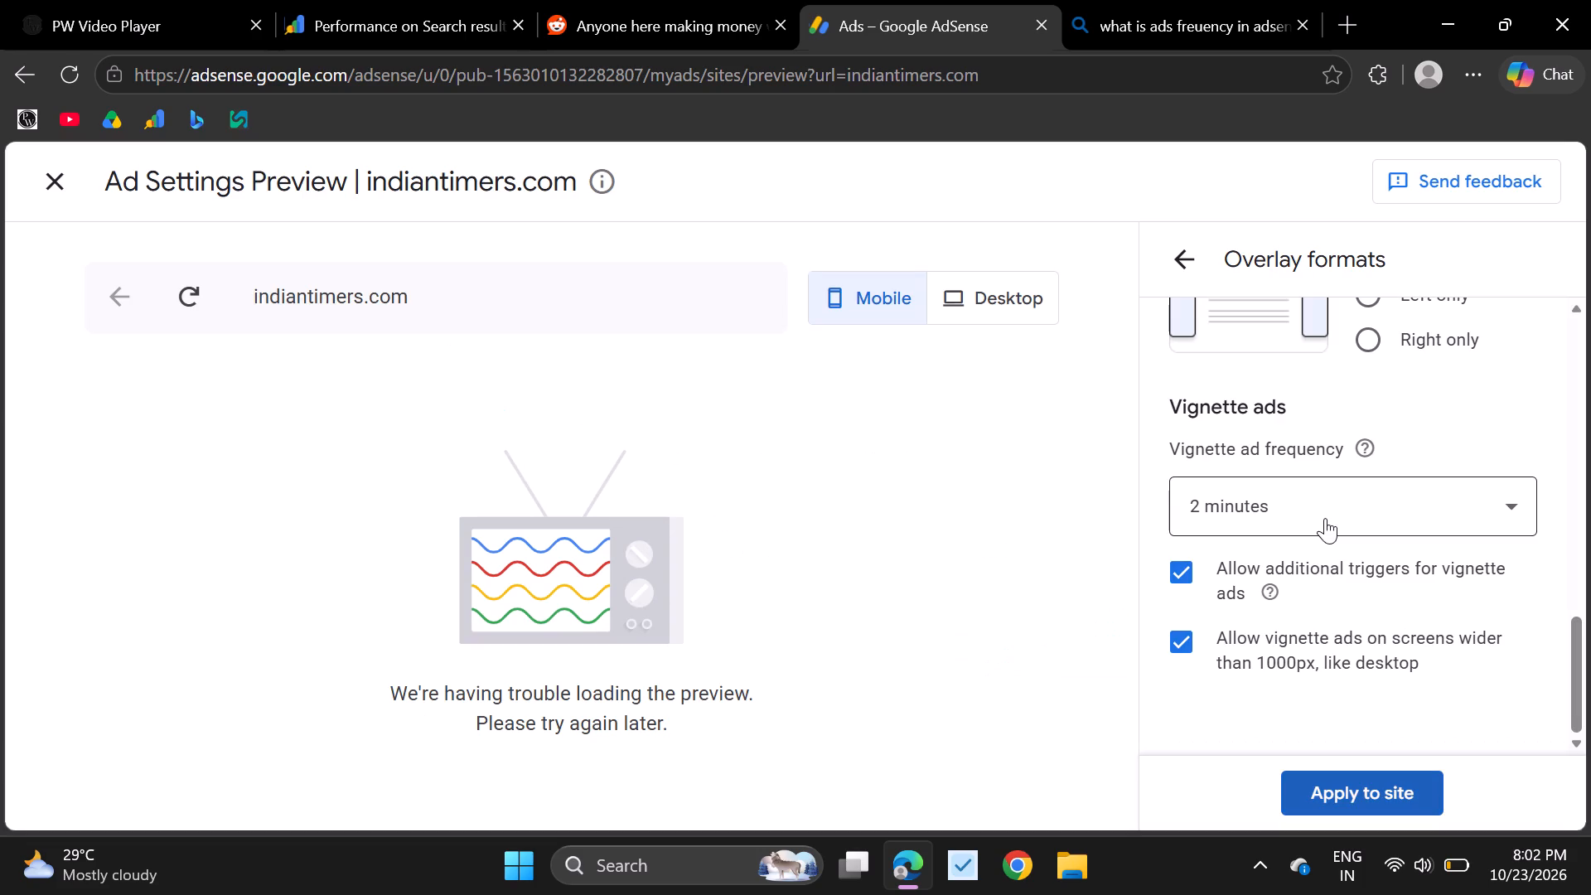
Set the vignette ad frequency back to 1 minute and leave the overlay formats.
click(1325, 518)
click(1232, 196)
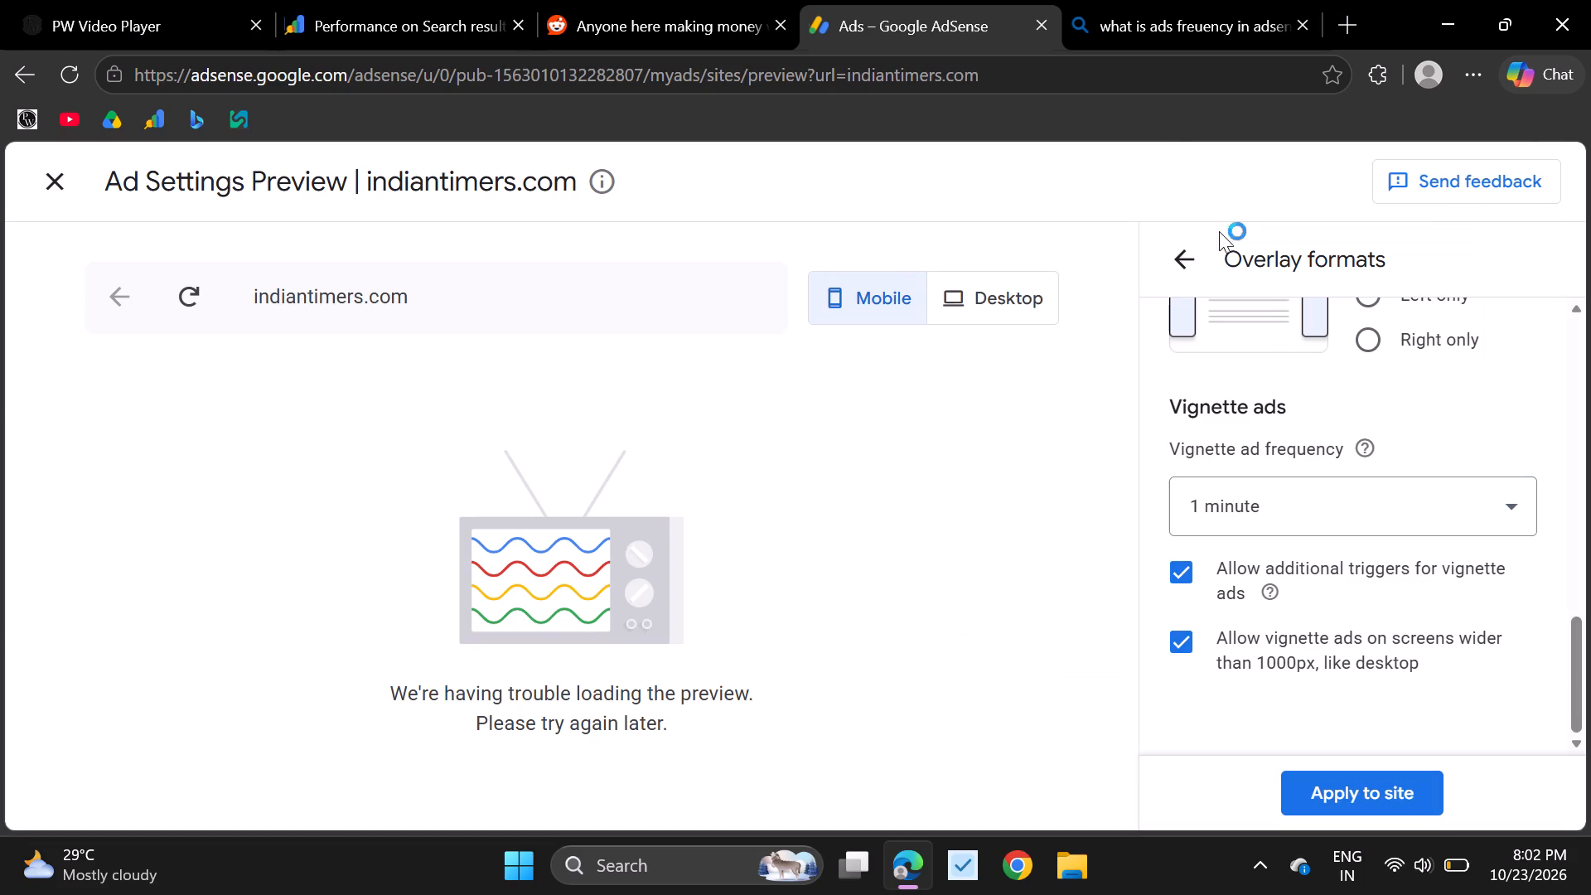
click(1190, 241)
In the advanced settings of the in-page formats, set the maximum number of banner ads on a page to 10.
scroll(1333, 389, down, 3)
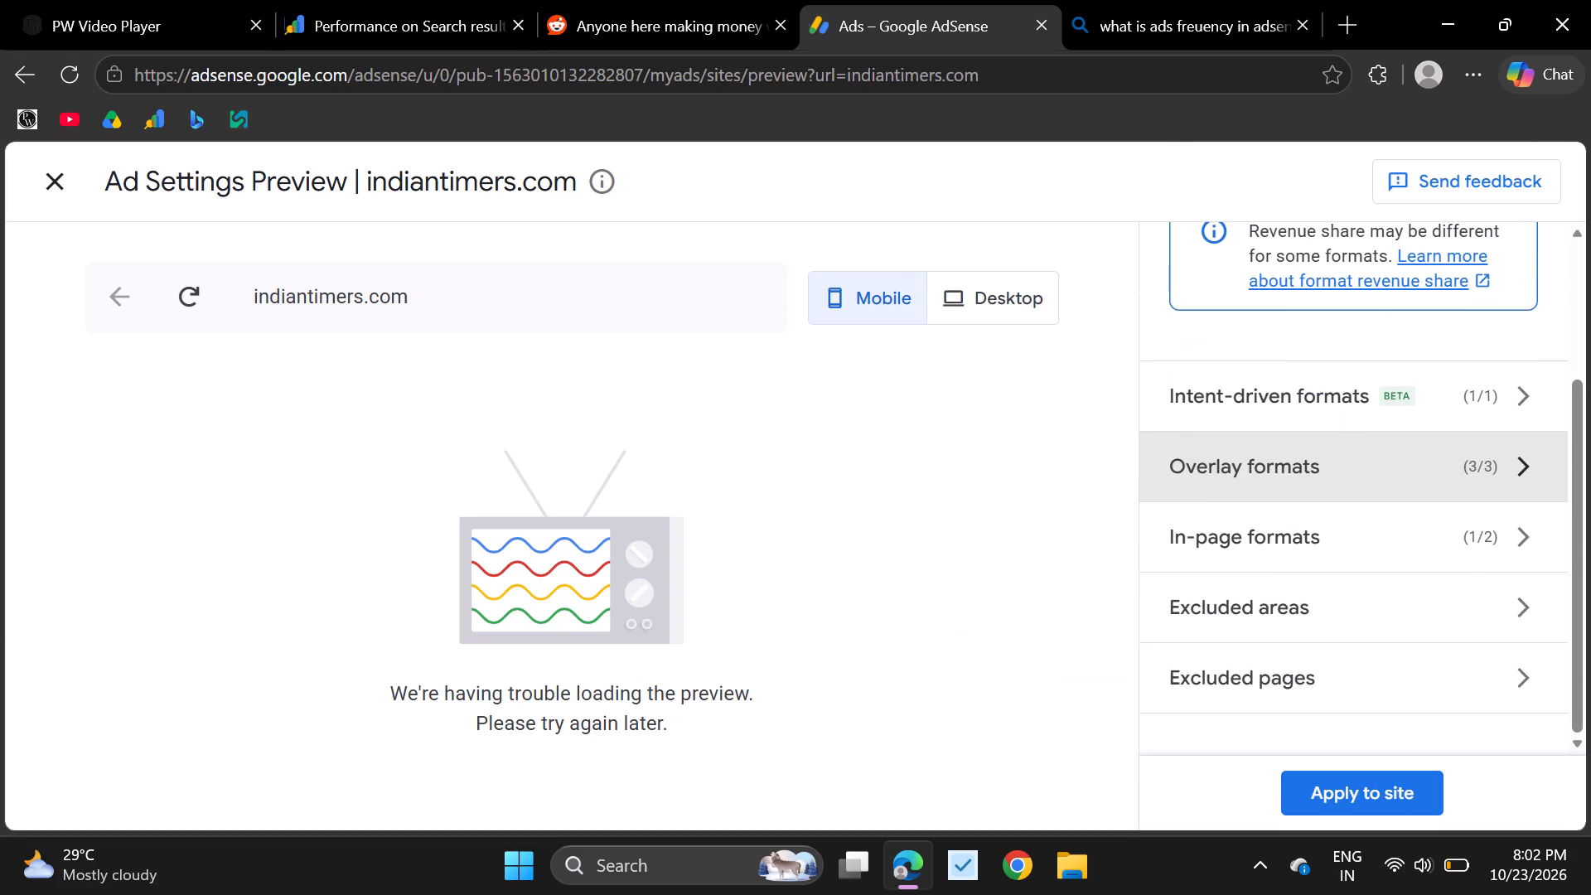
click(1249, 556)
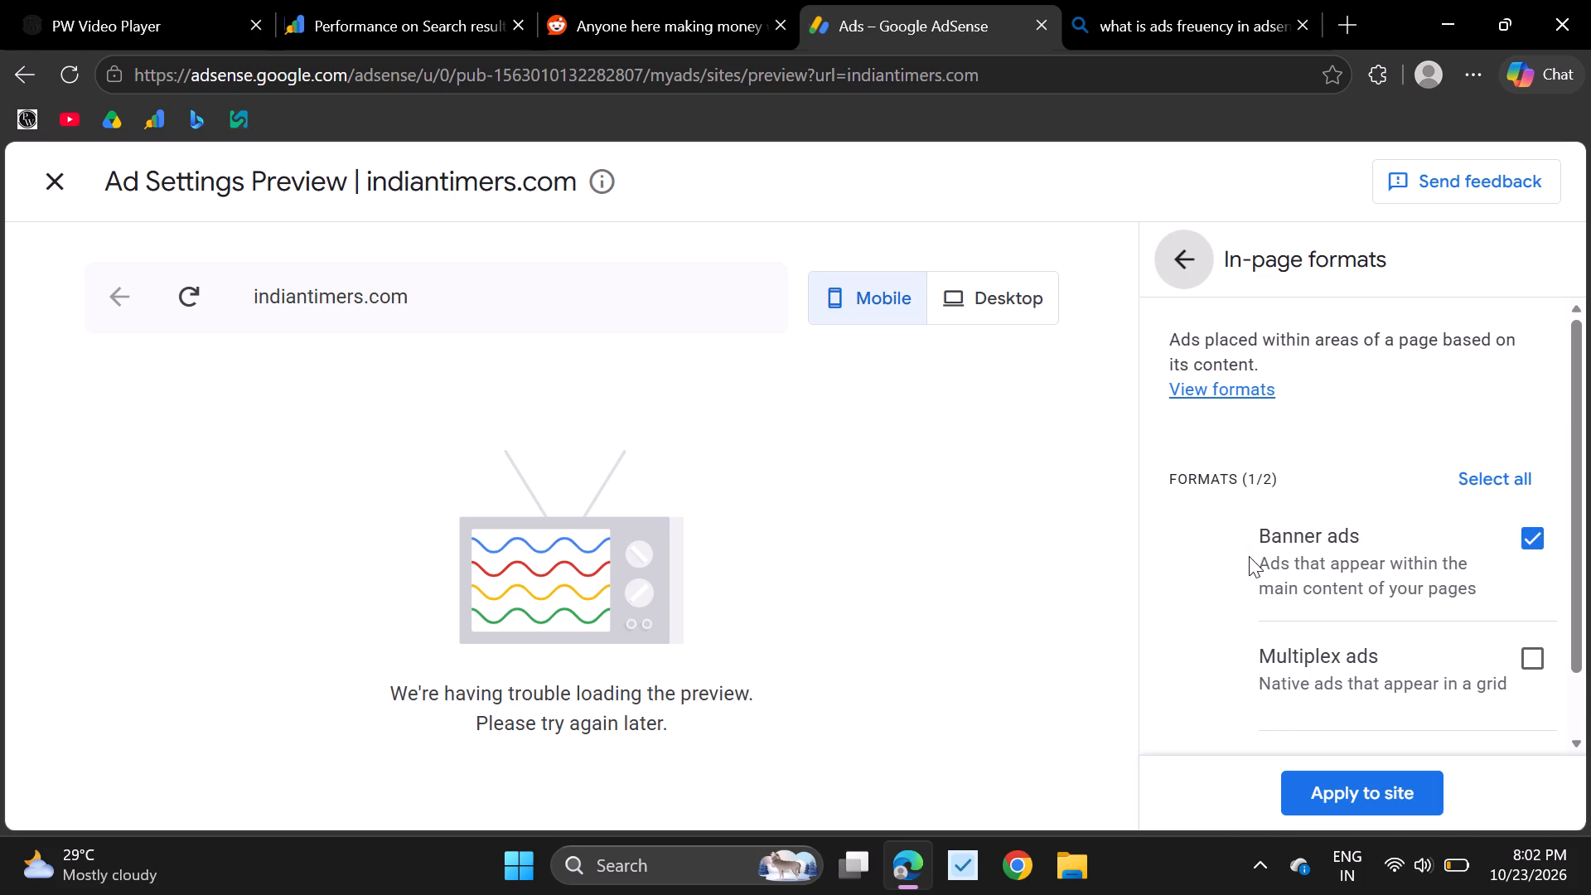
scroll(1339, 542, down, 1)
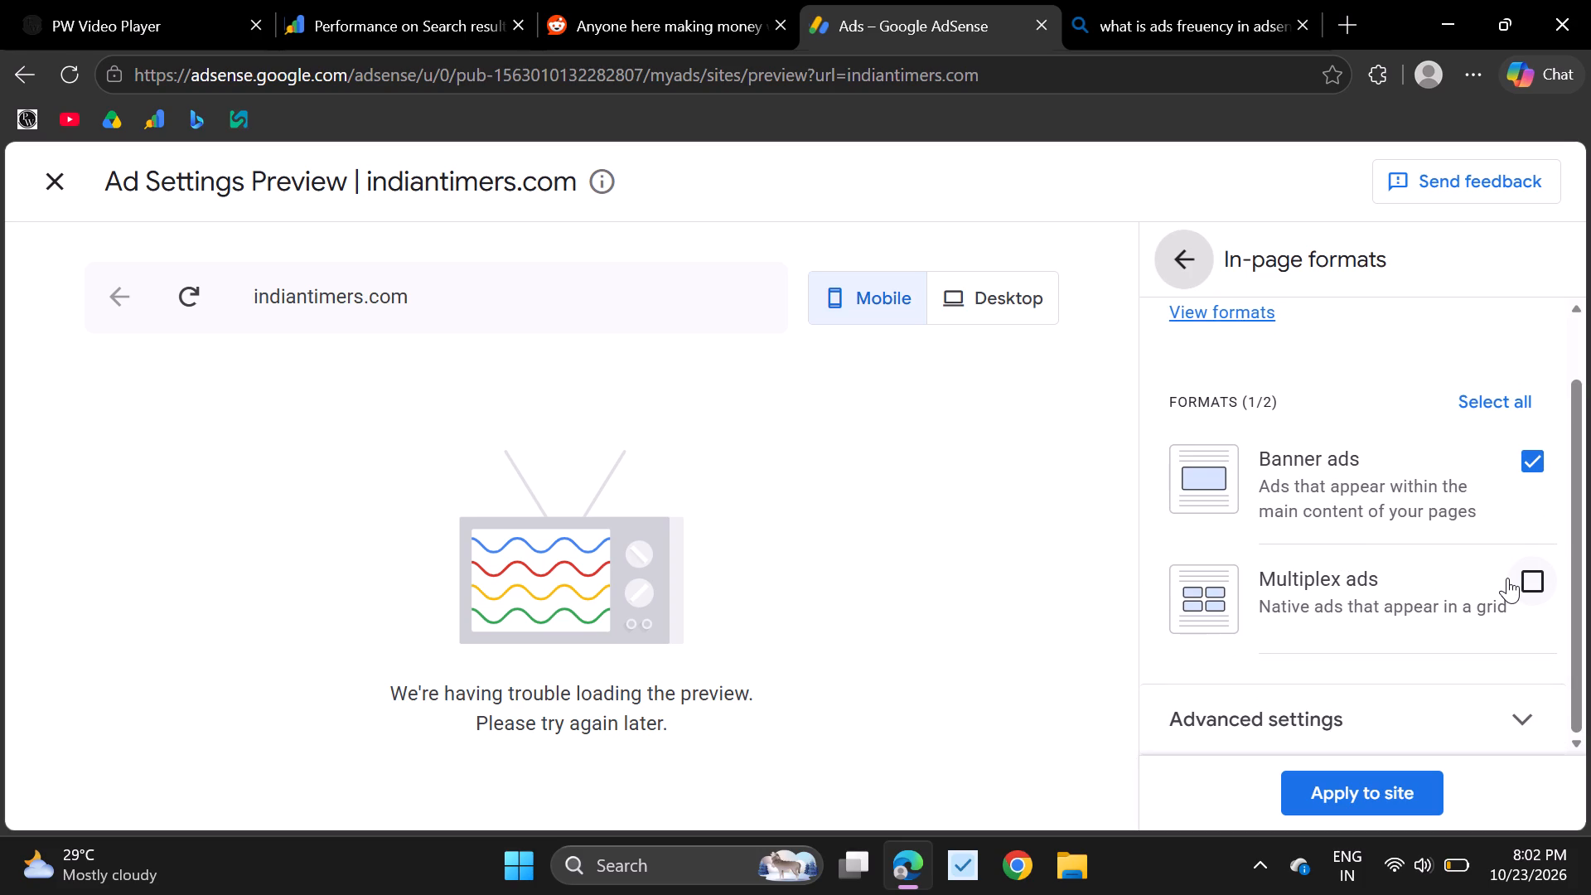
scroll(1507, 578, down, 1)
click(1407, 726)
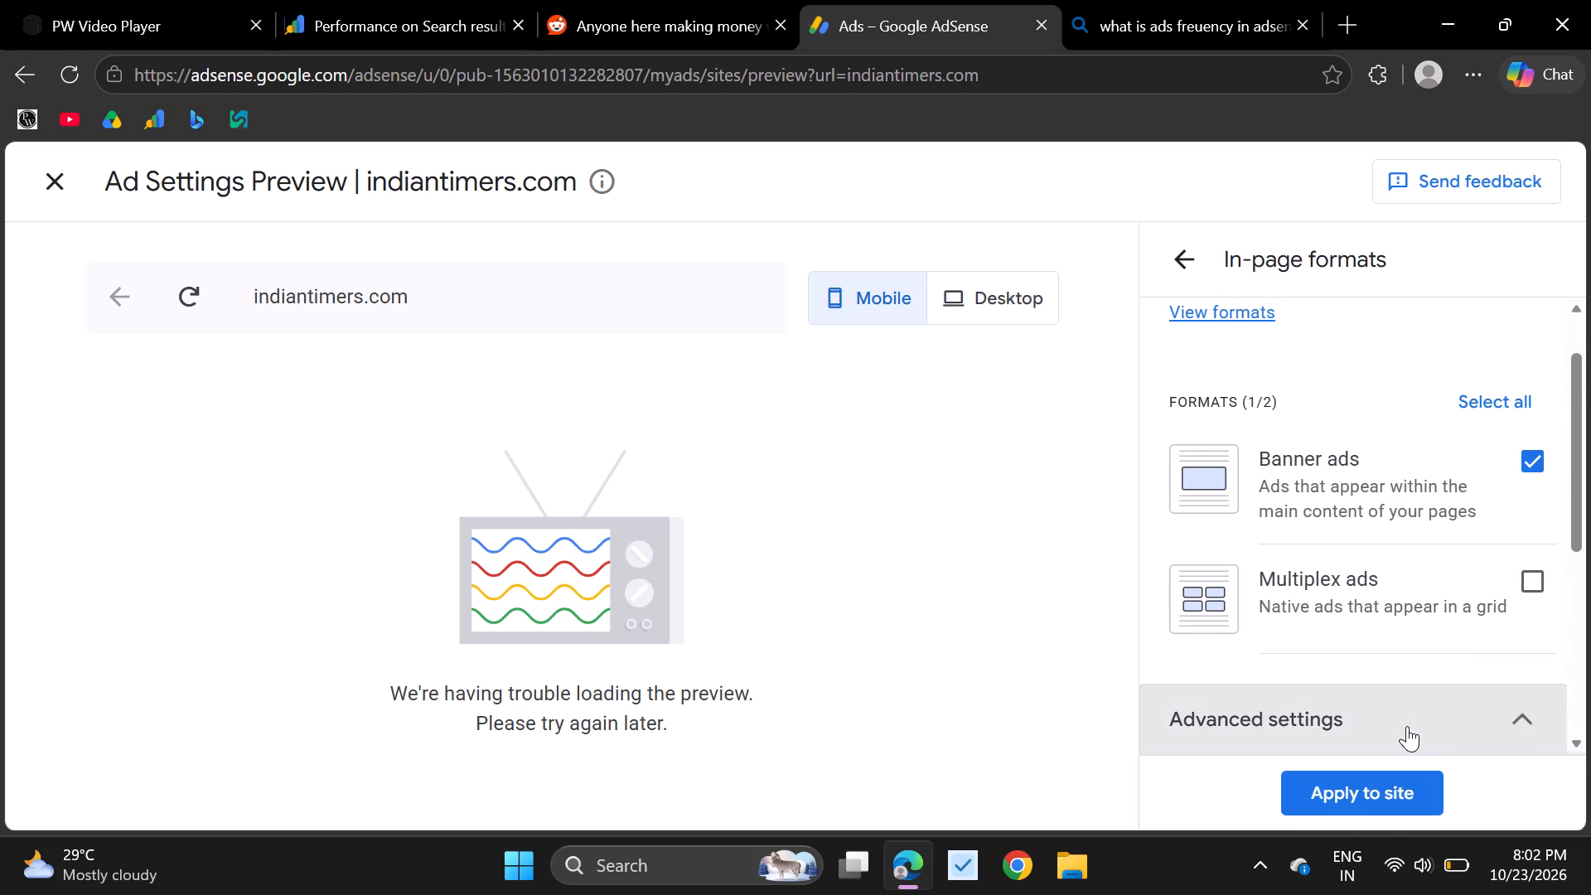
scroll(1407, 726, down, 2)
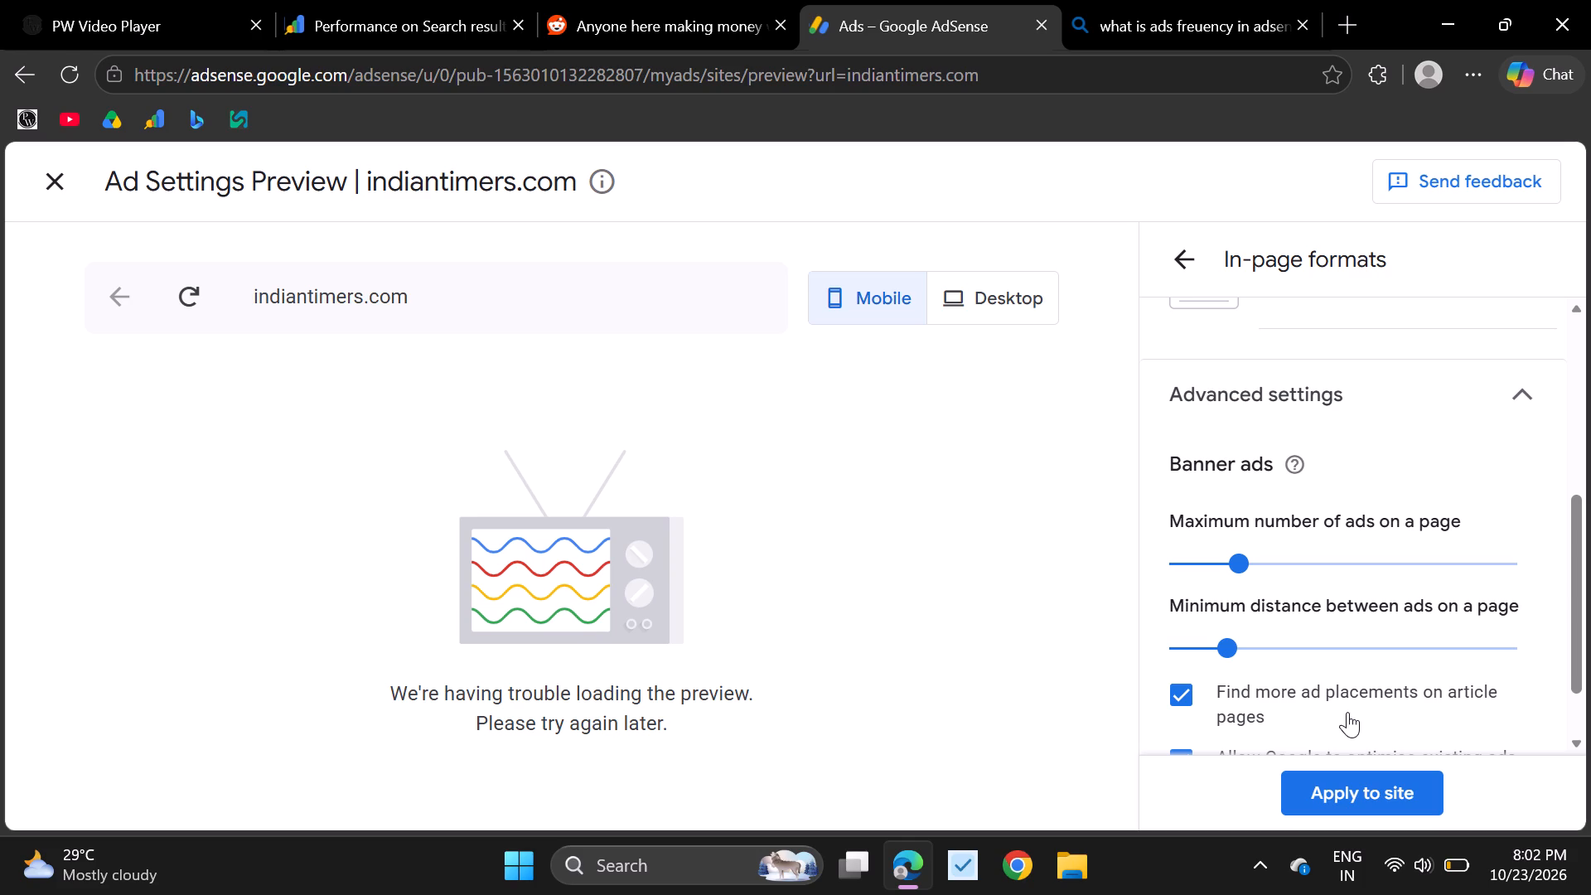
drag(1255, 572, 1259, 571)
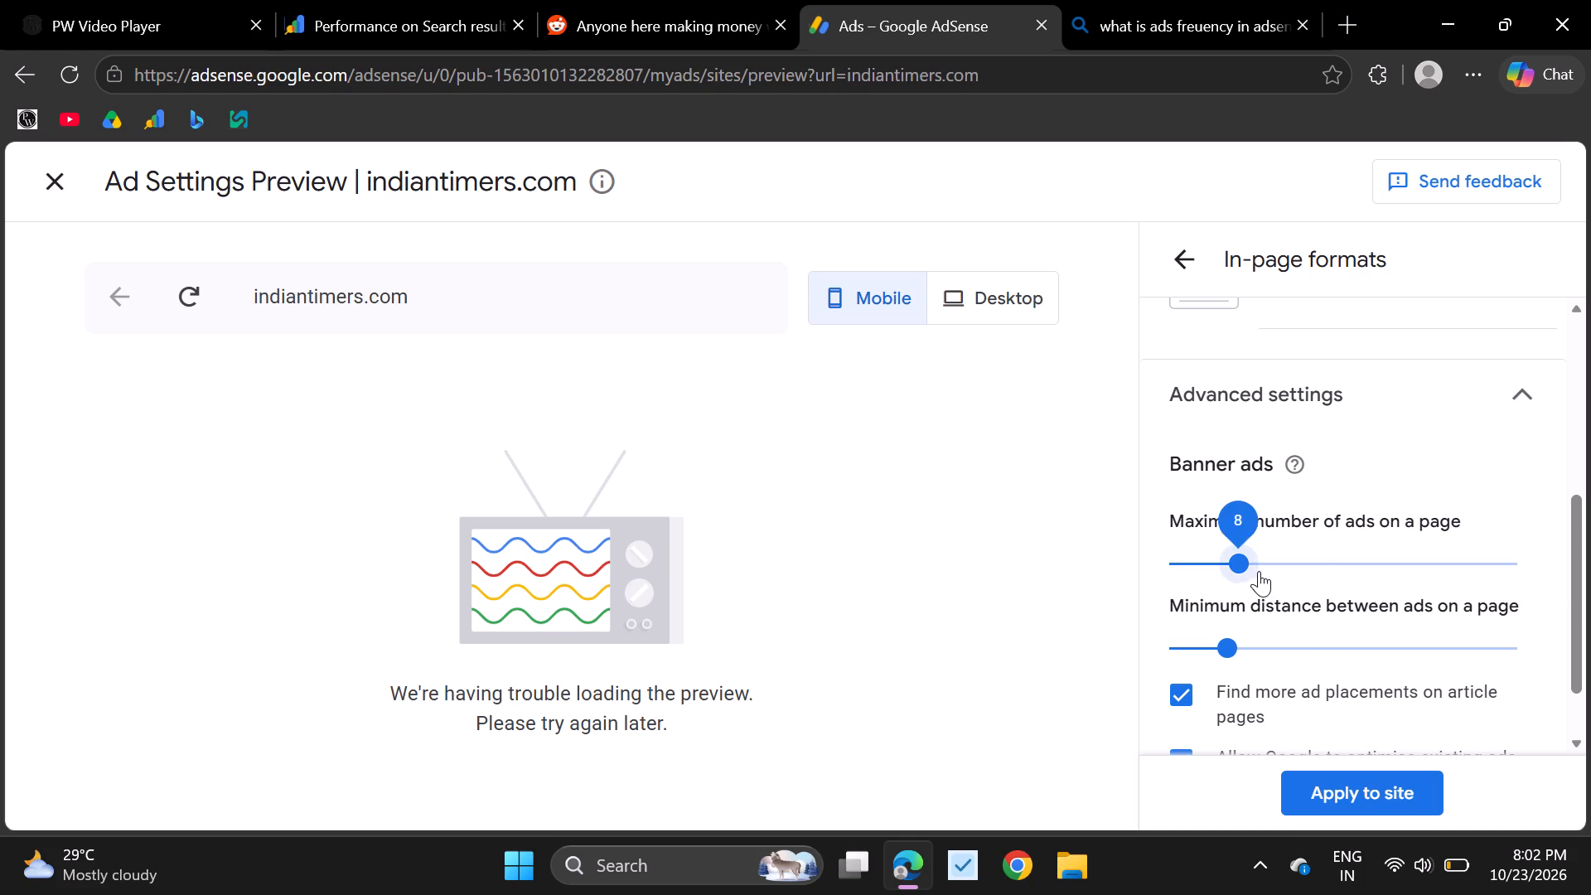
drag(1259, 571, 1313, 561)
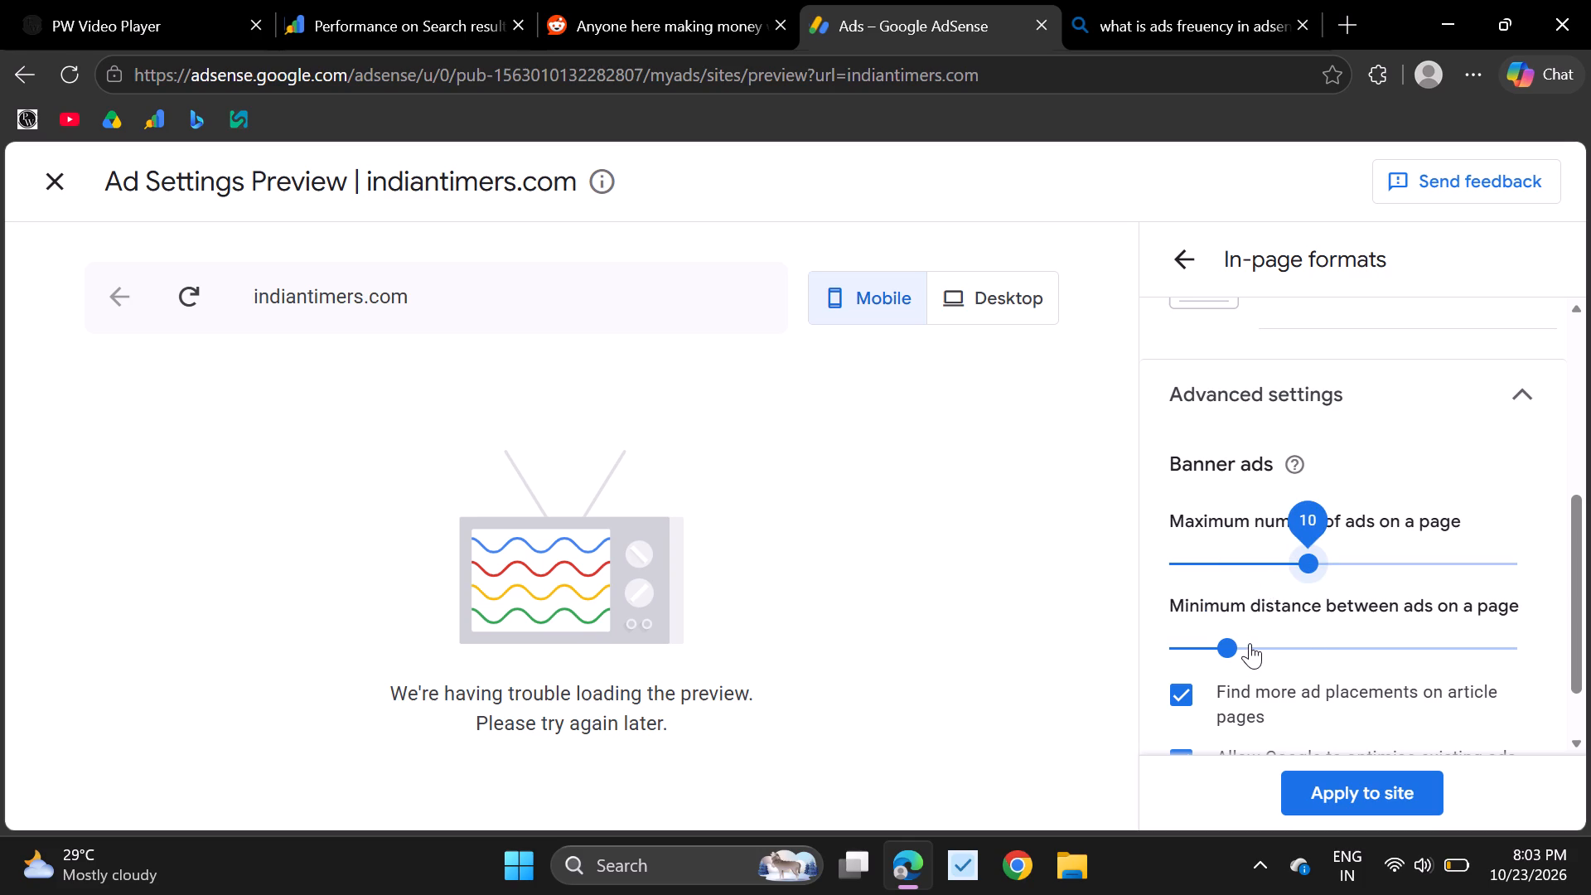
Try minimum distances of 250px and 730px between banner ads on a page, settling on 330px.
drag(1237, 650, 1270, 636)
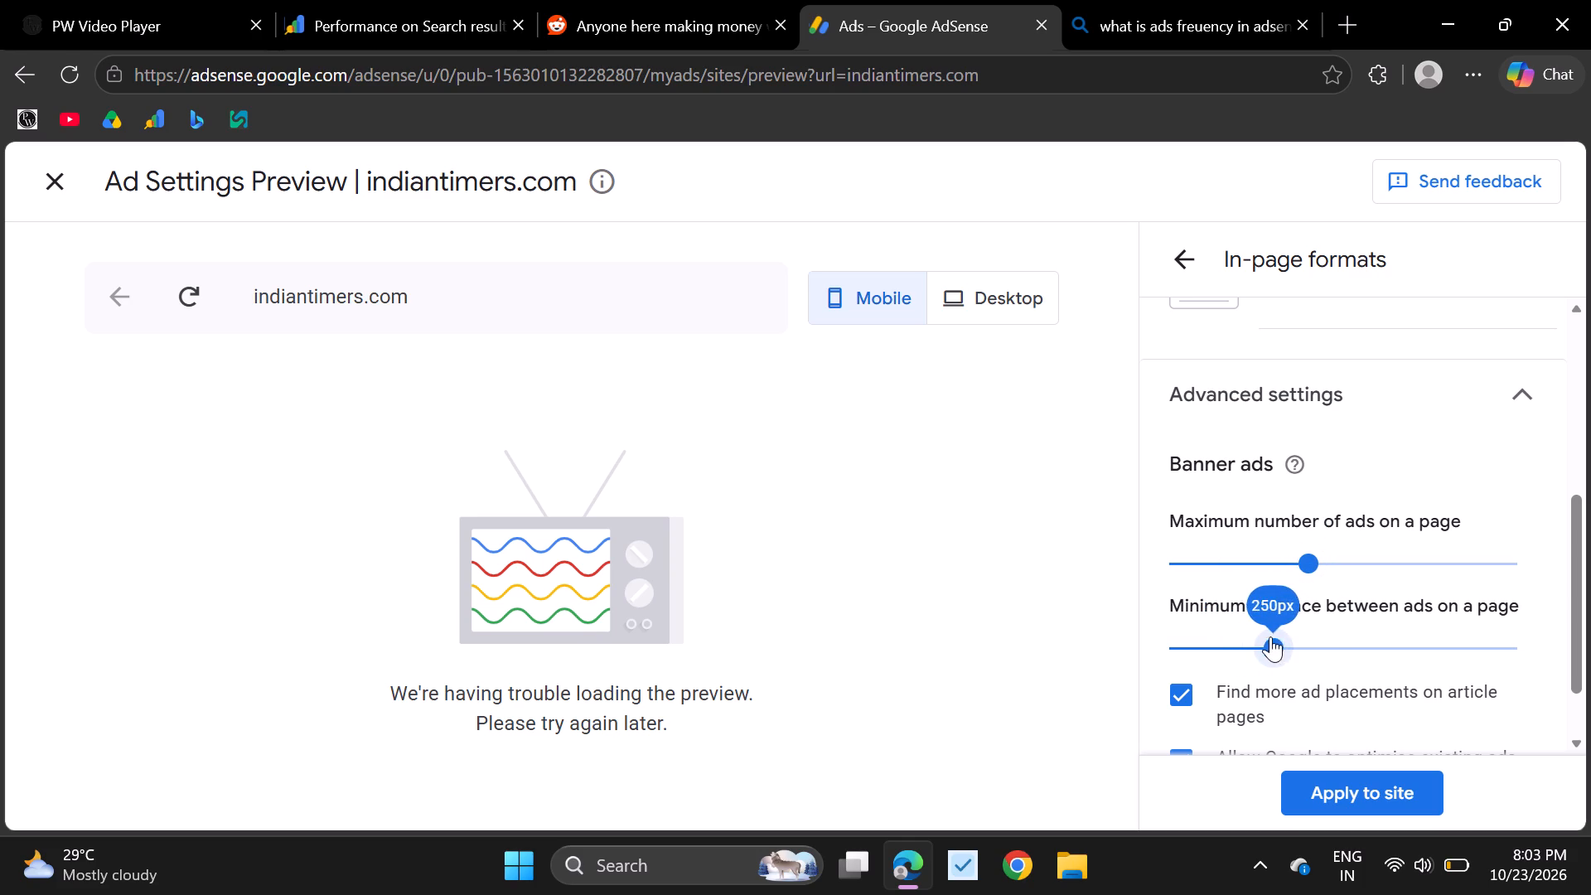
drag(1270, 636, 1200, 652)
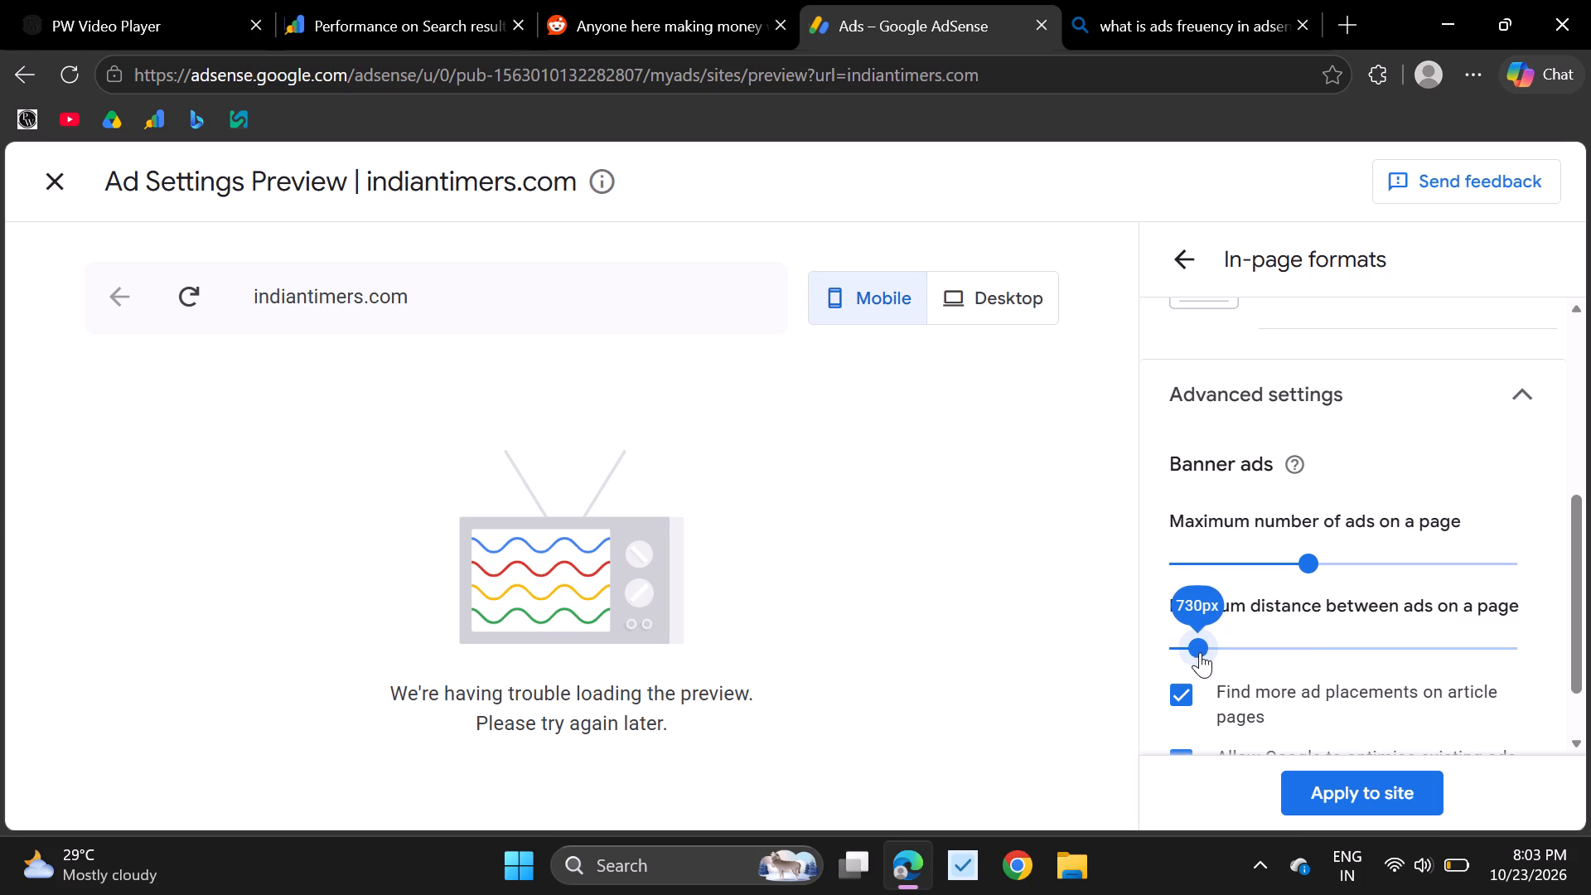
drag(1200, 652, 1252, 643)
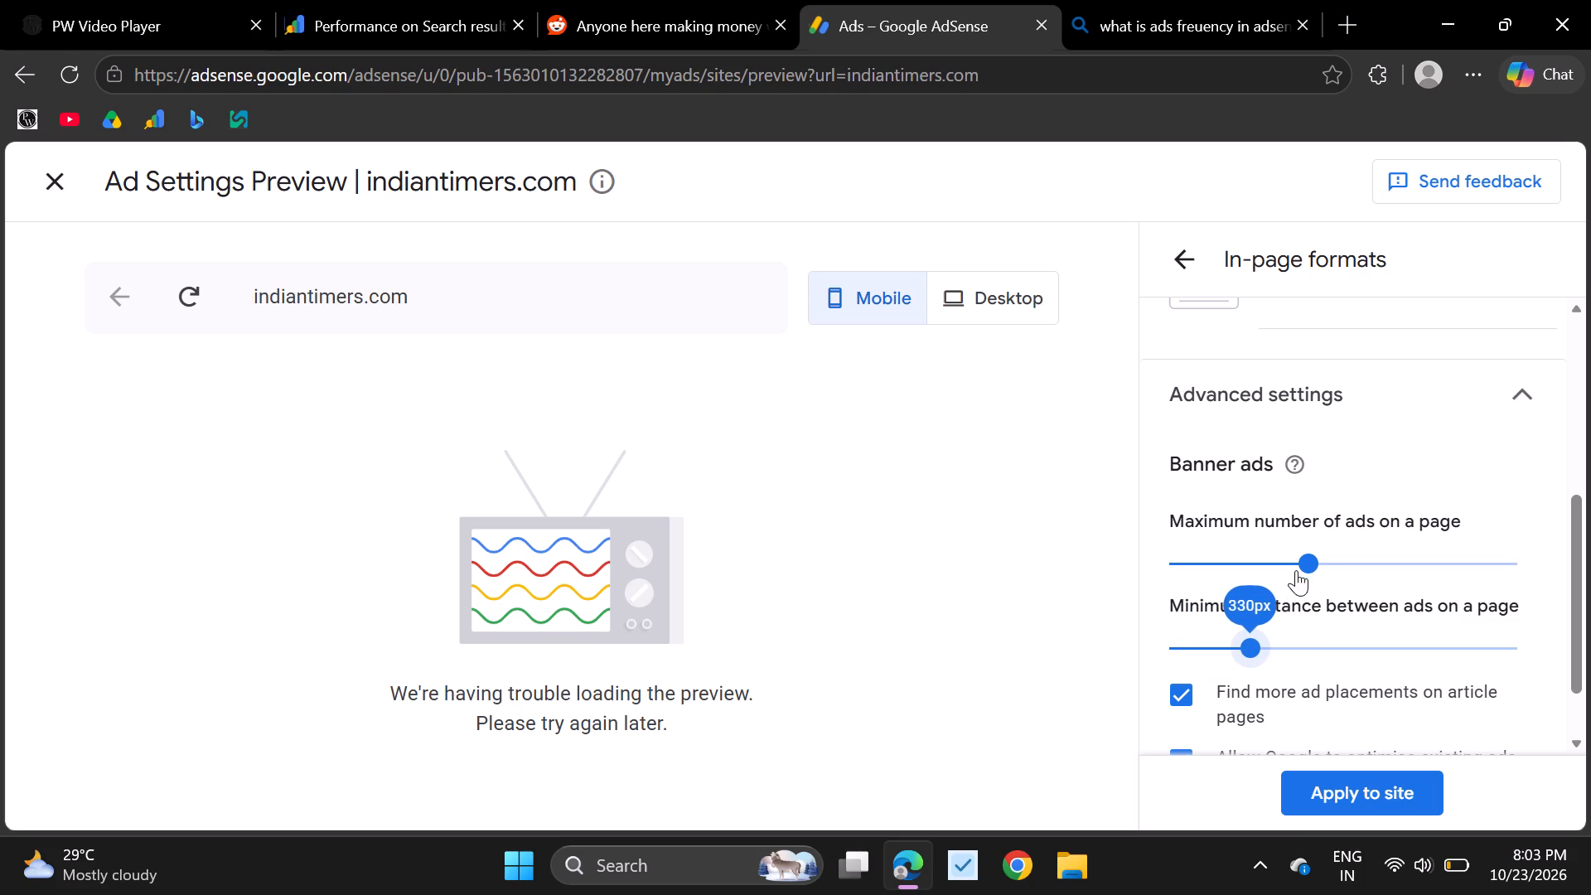
Set banner ads to a maximum of 8 on a page with a minimum distance of 230px between them.
drag(1304, 563, 1243, 562)
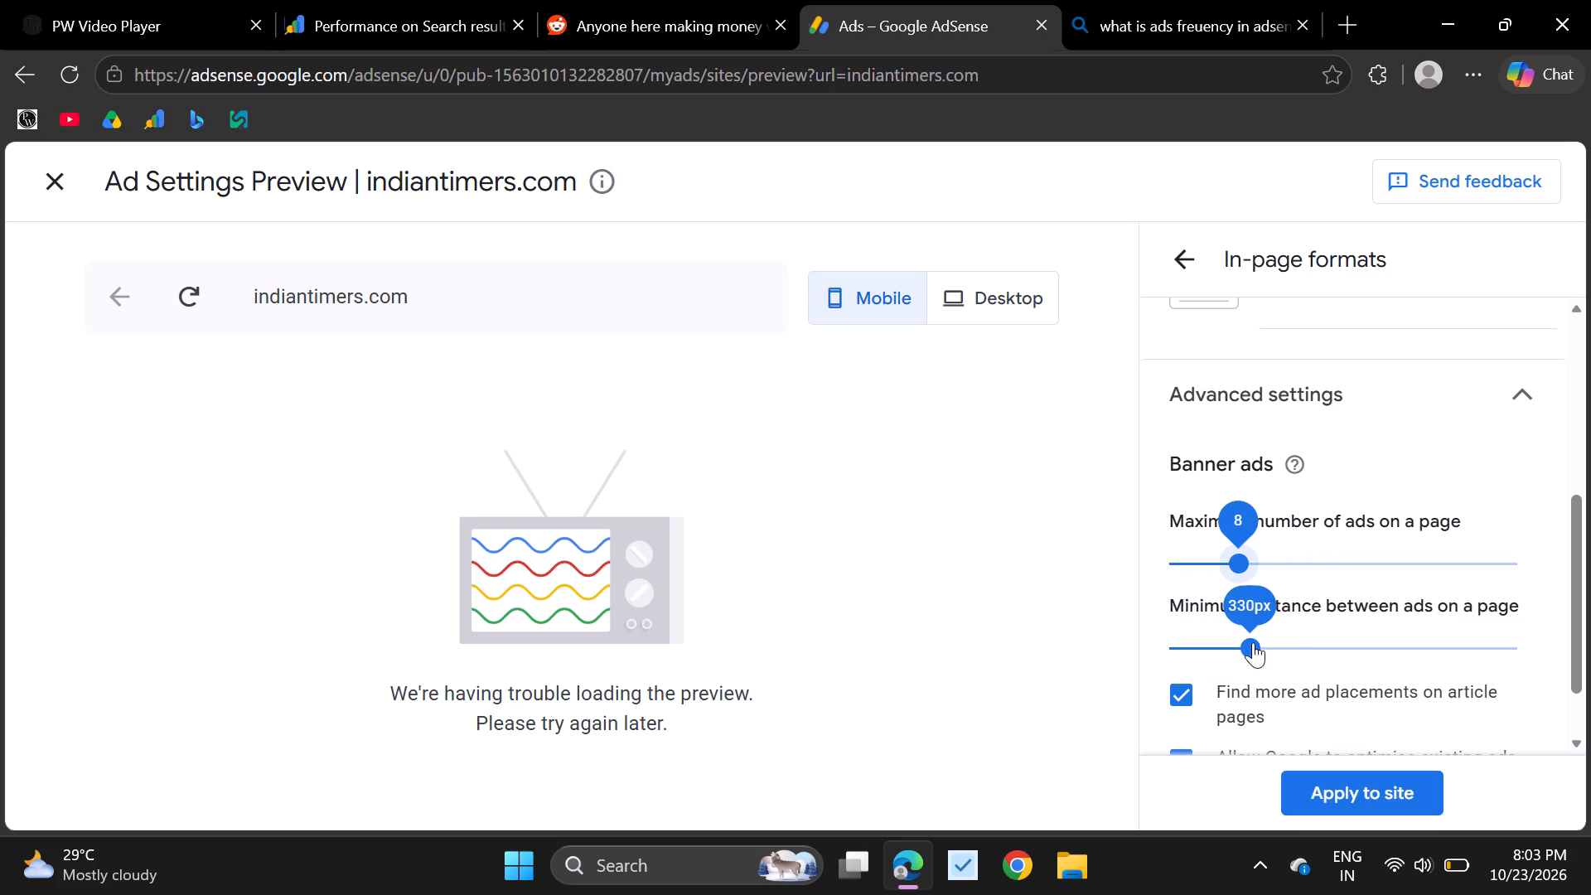
drag(1250, 646, 1279, 640)
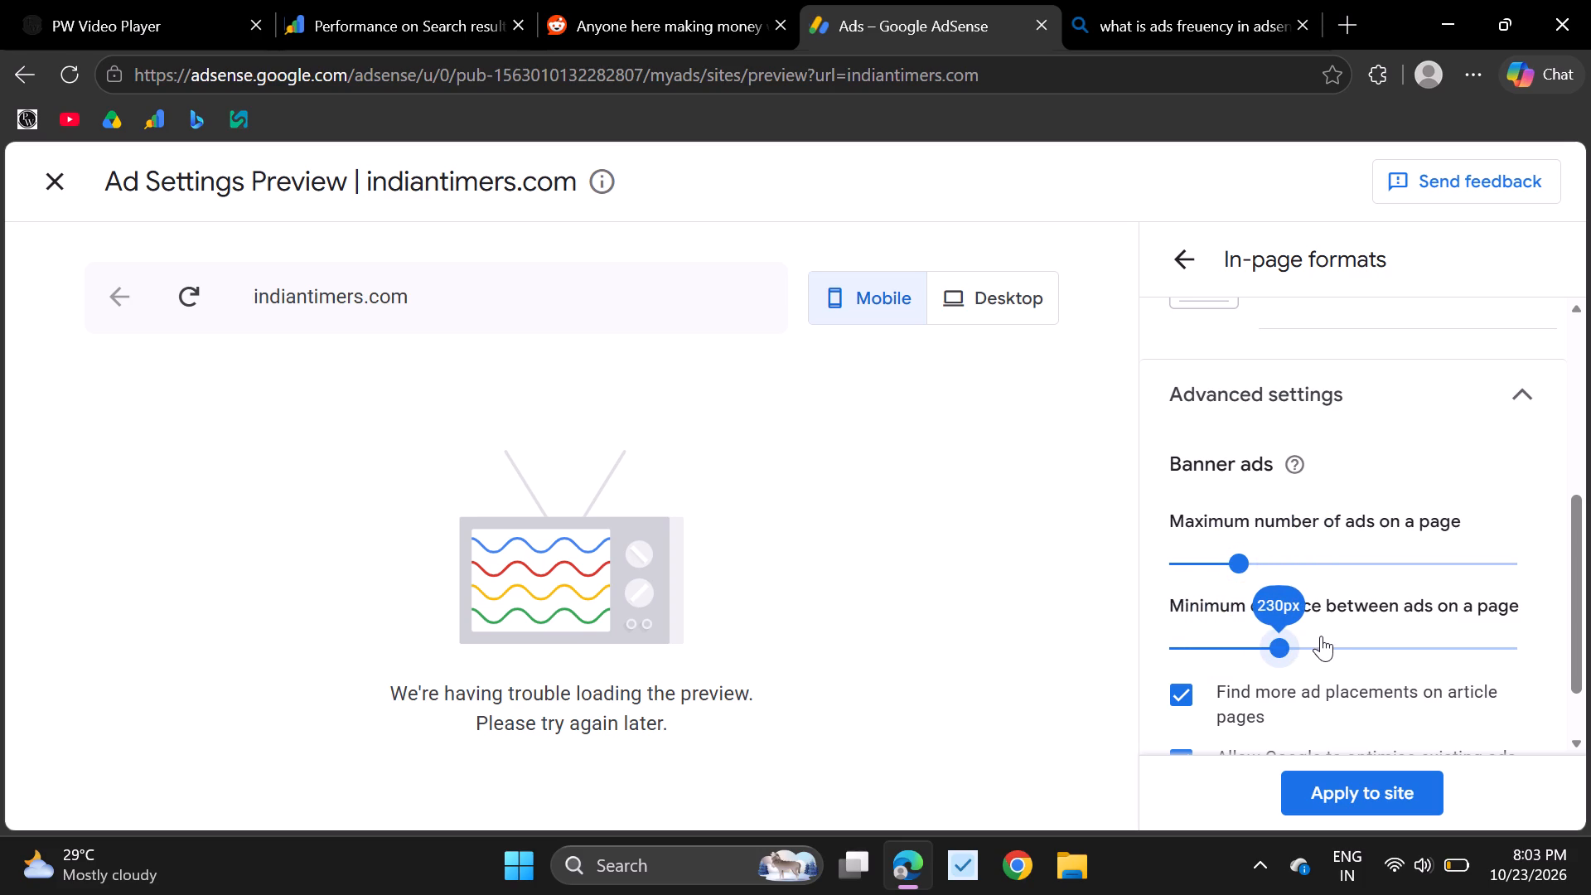
Enable Multiplex ads in the in-page formats.
scroll(1301, 641, down, 2)
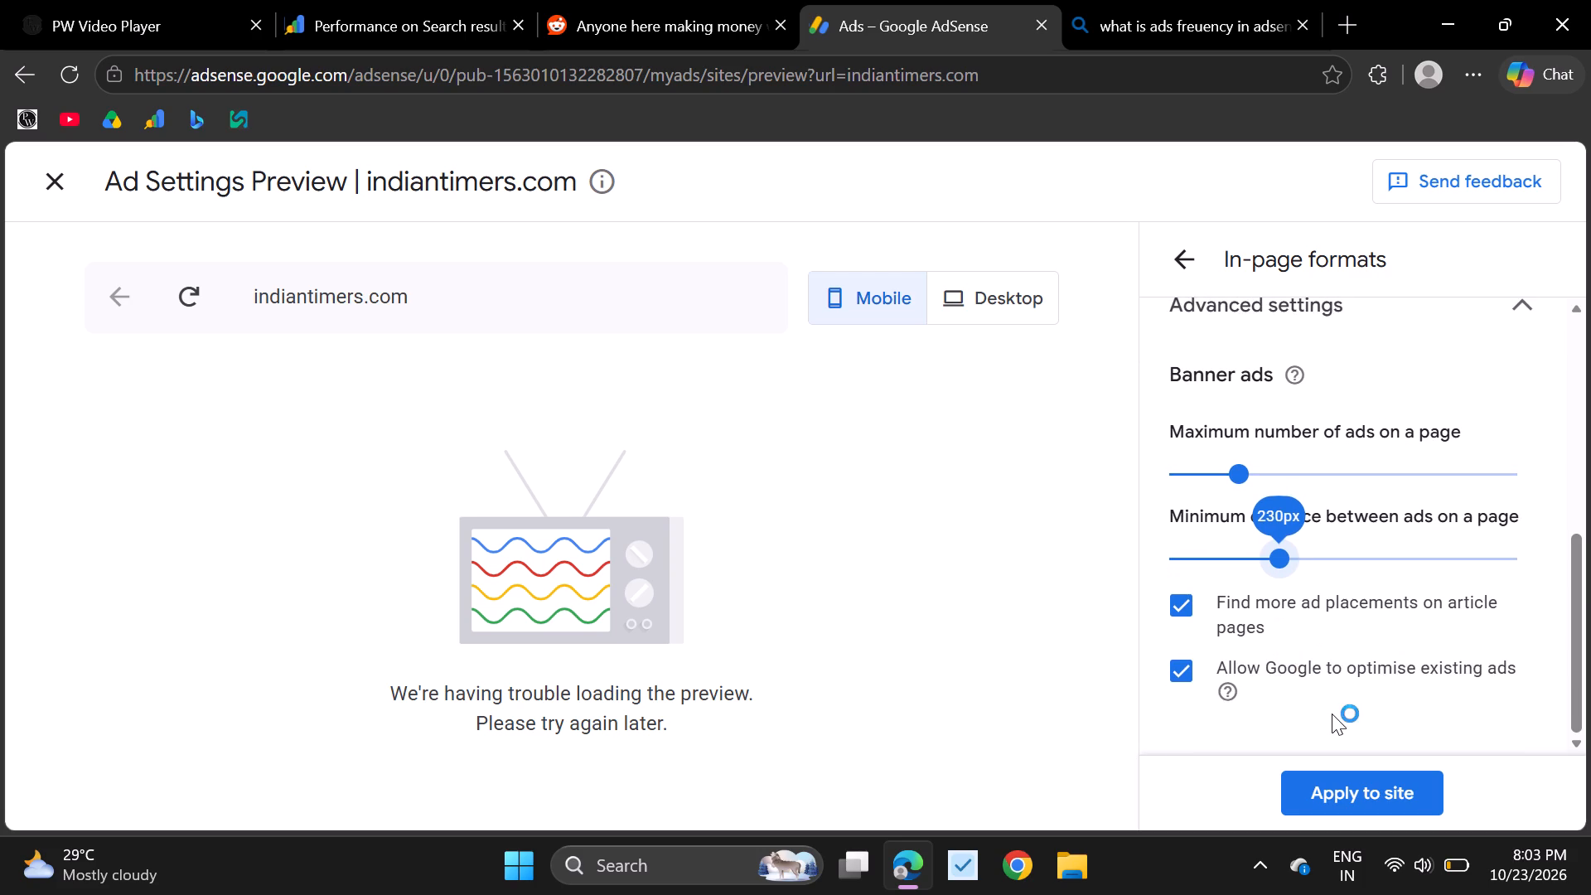
scroll(1332, 714, up, 3)
click(1366, 653)
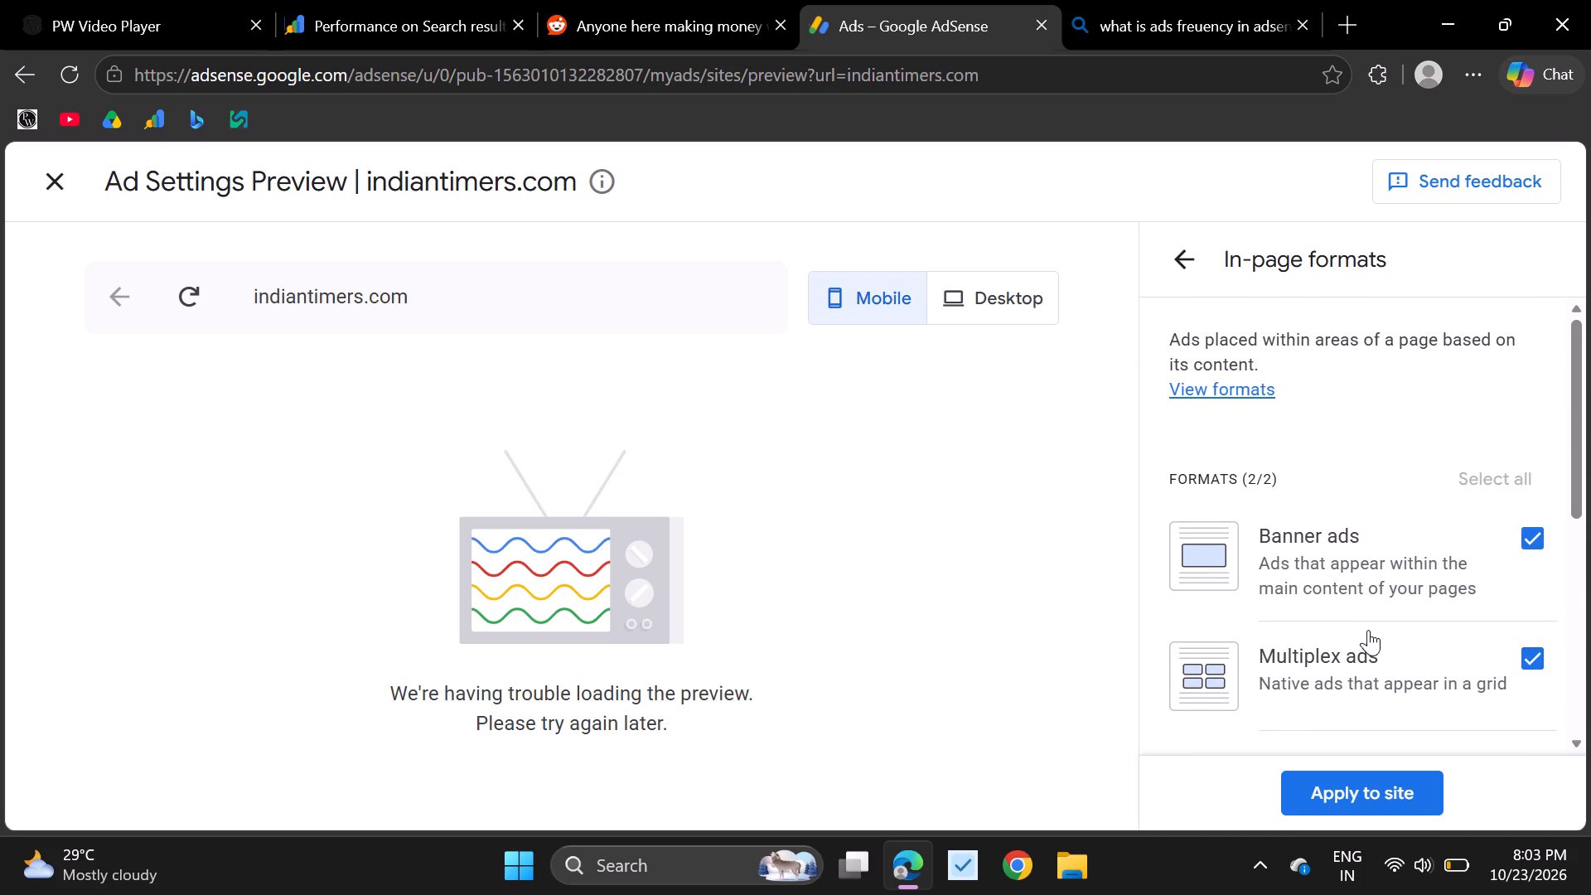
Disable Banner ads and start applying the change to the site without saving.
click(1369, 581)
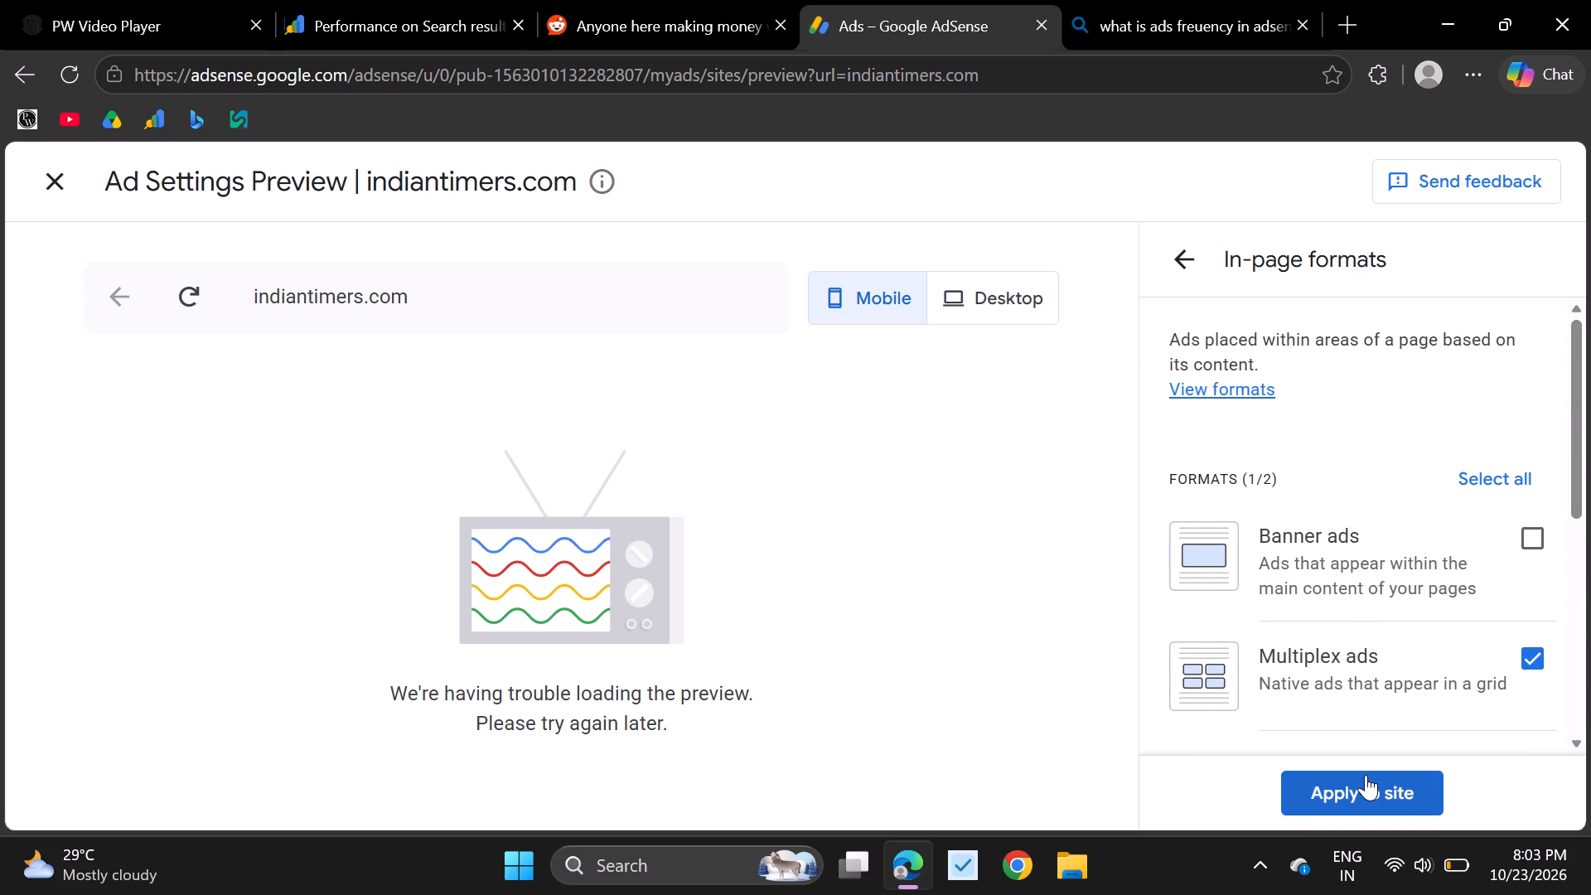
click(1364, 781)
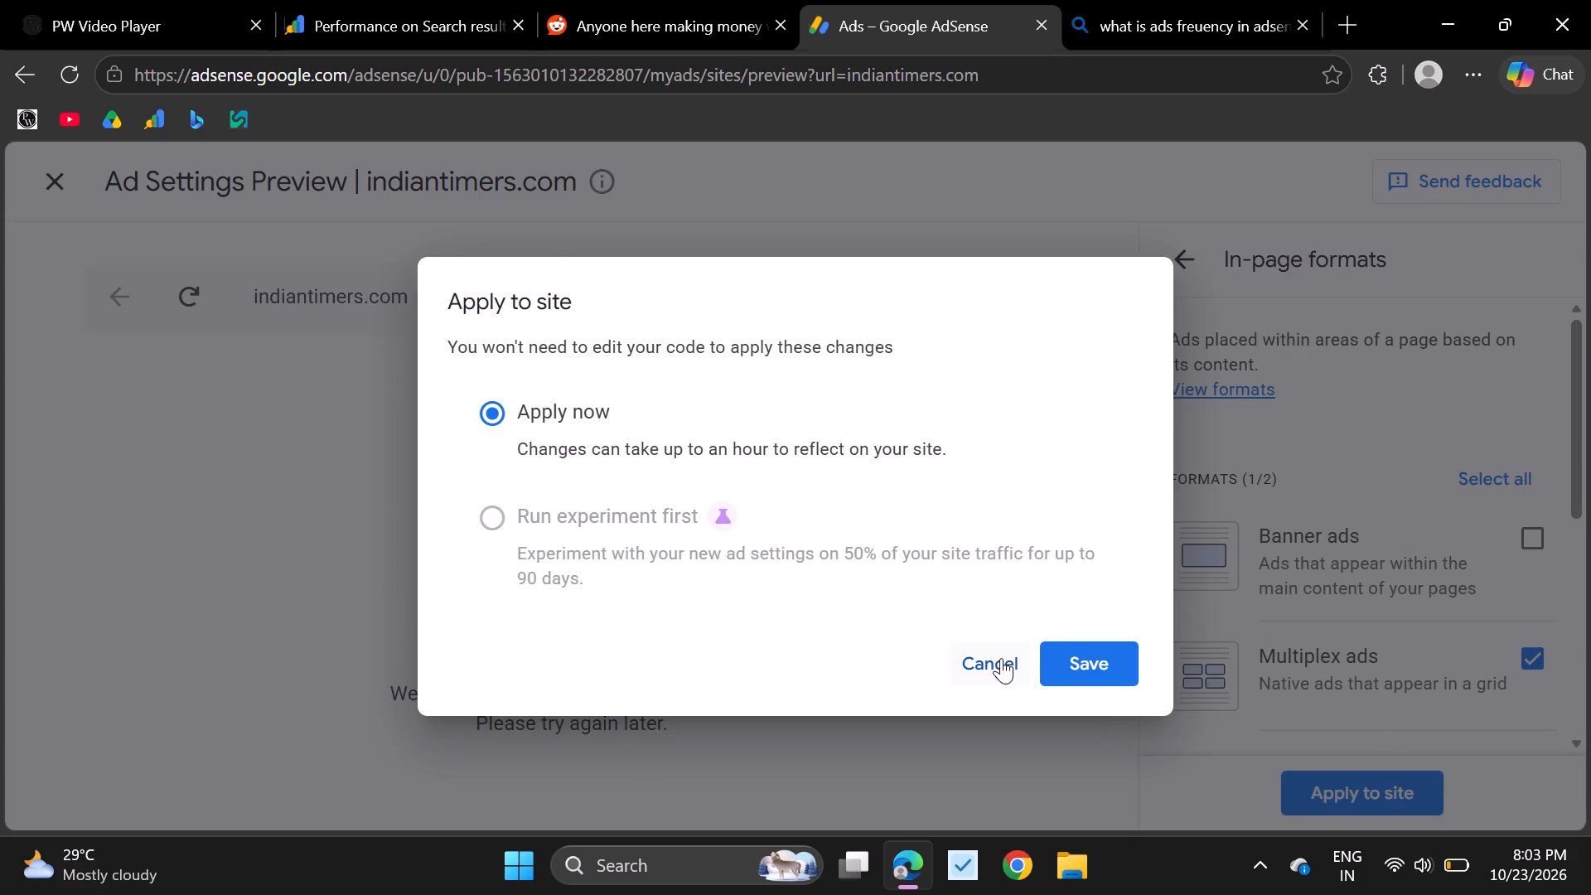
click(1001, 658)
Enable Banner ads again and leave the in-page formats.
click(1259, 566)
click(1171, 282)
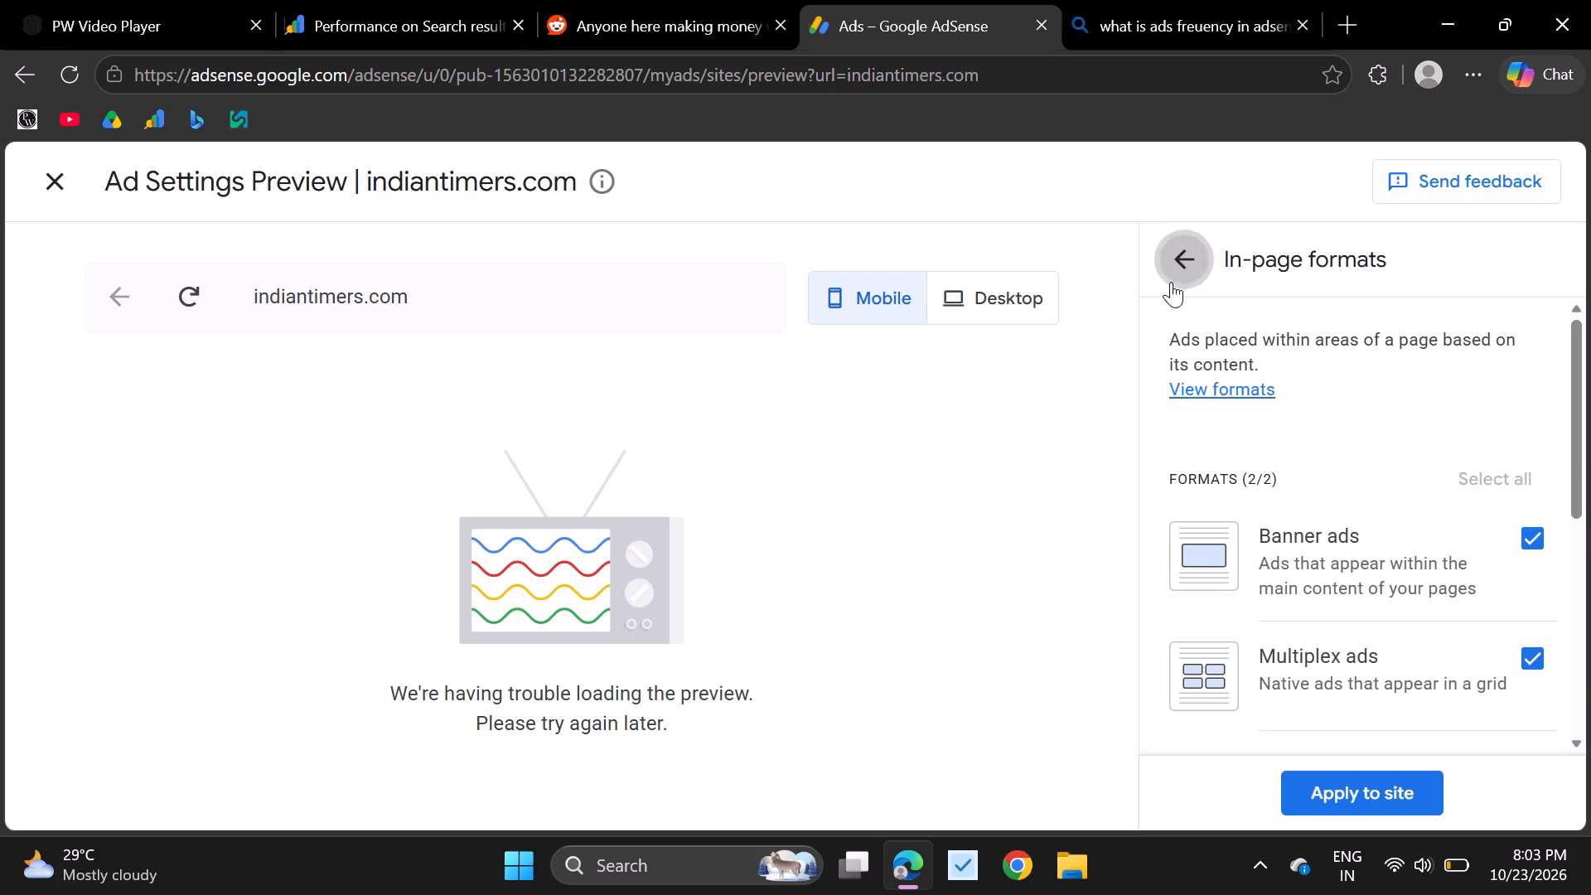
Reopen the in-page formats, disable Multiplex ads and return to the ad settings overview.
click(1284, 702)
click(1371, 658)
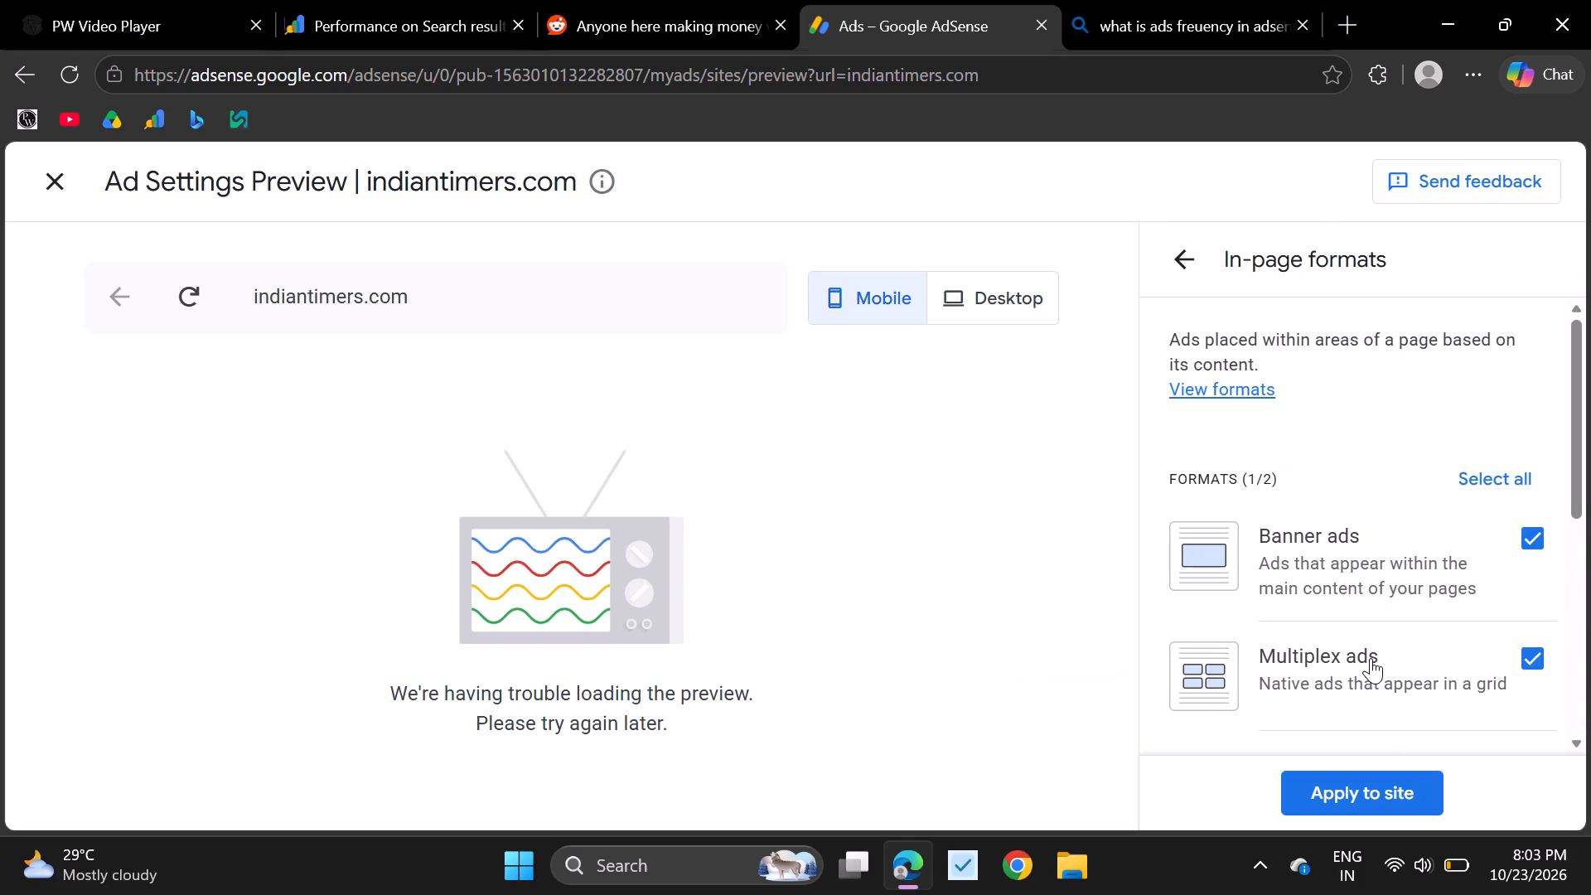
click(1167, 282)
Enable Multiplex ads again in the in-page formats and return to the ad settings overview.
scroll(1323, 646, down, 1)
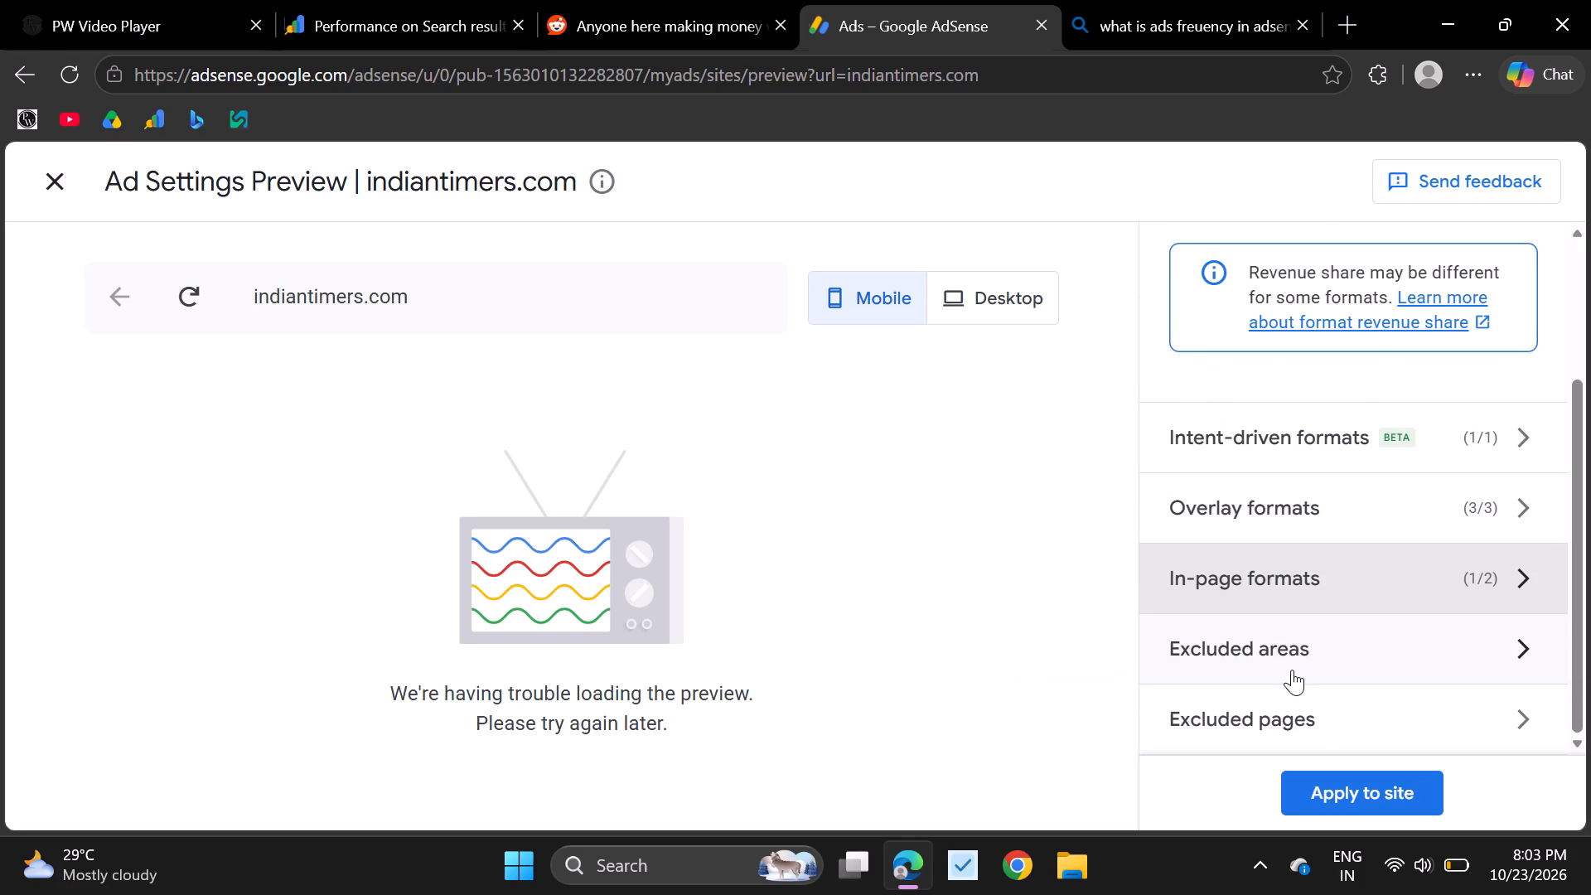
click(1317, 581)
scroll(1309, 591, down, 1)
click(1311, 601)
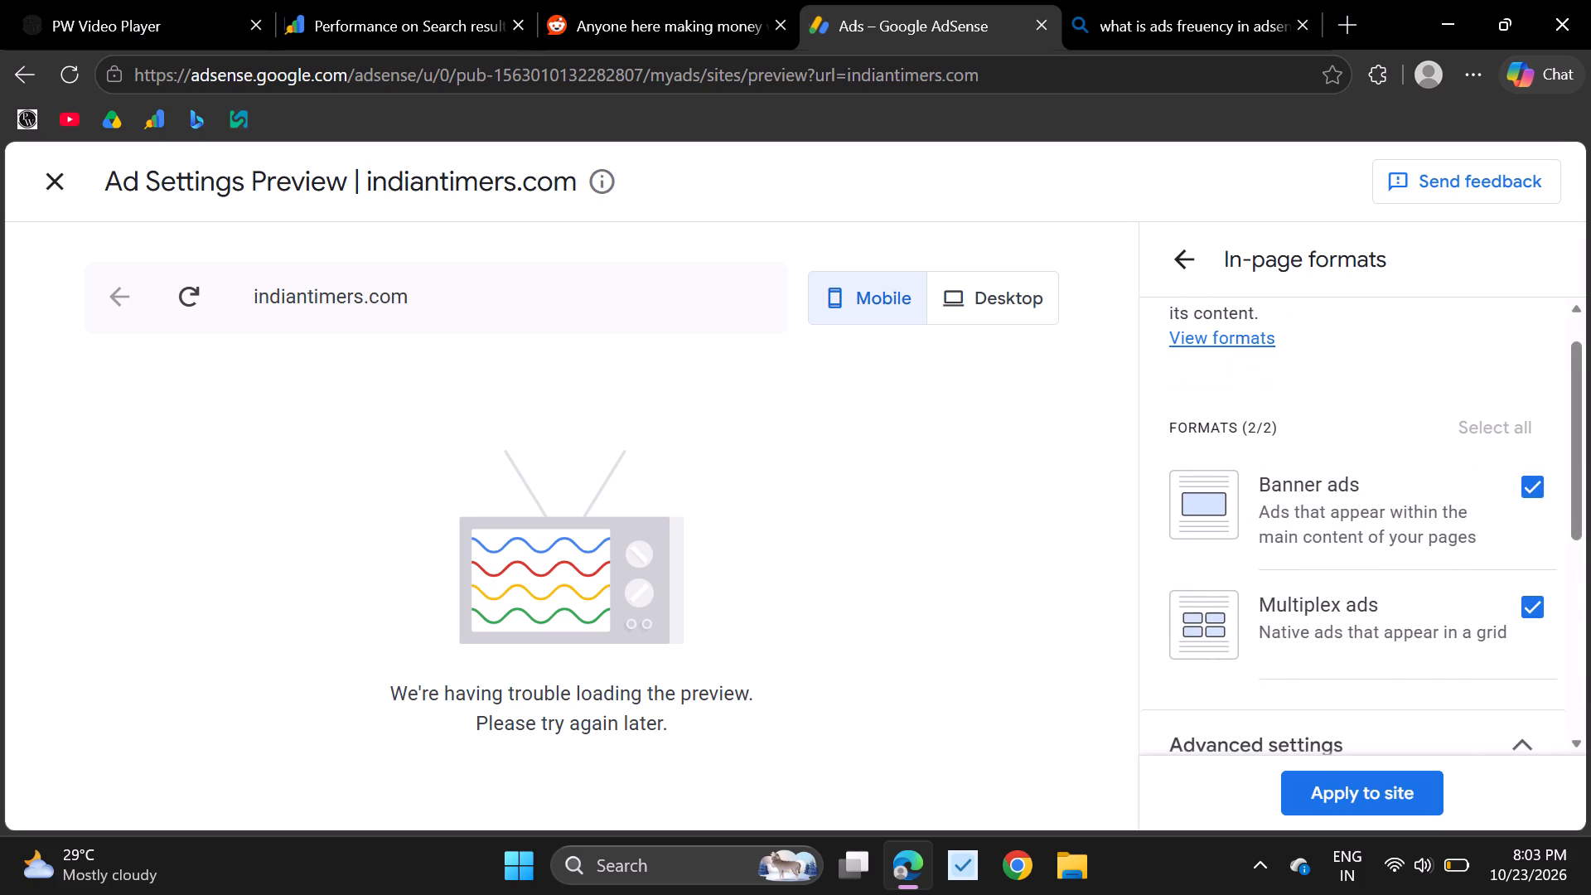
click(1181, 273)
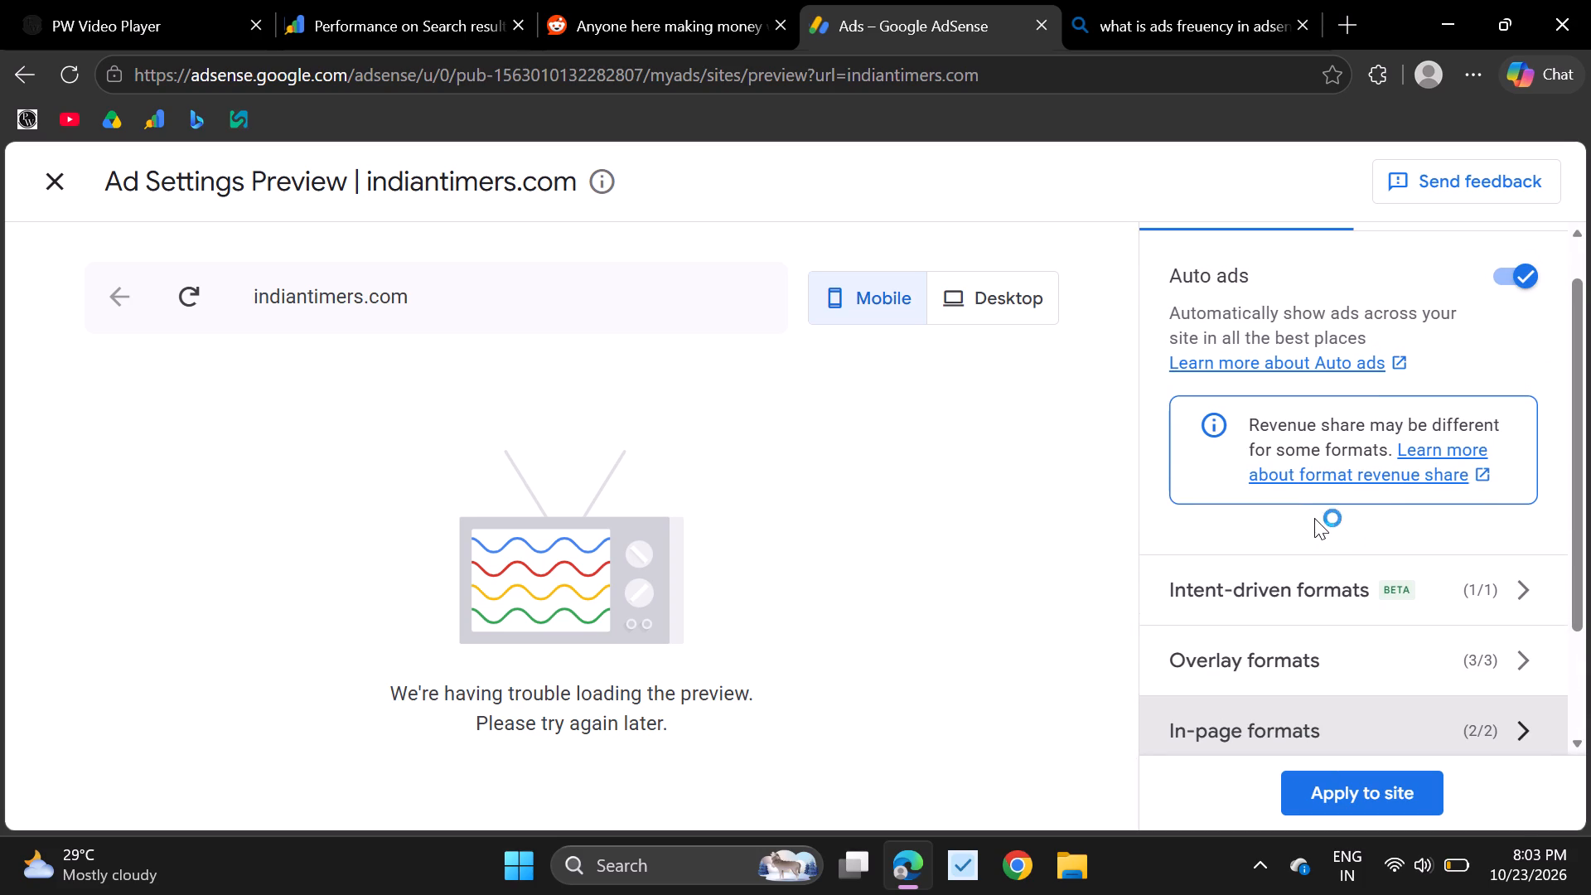
Disable Vignette ads in the overlay formats, keeping Anchor and Side rail ads, and return to the ad settings overview.
click(1316, 632)
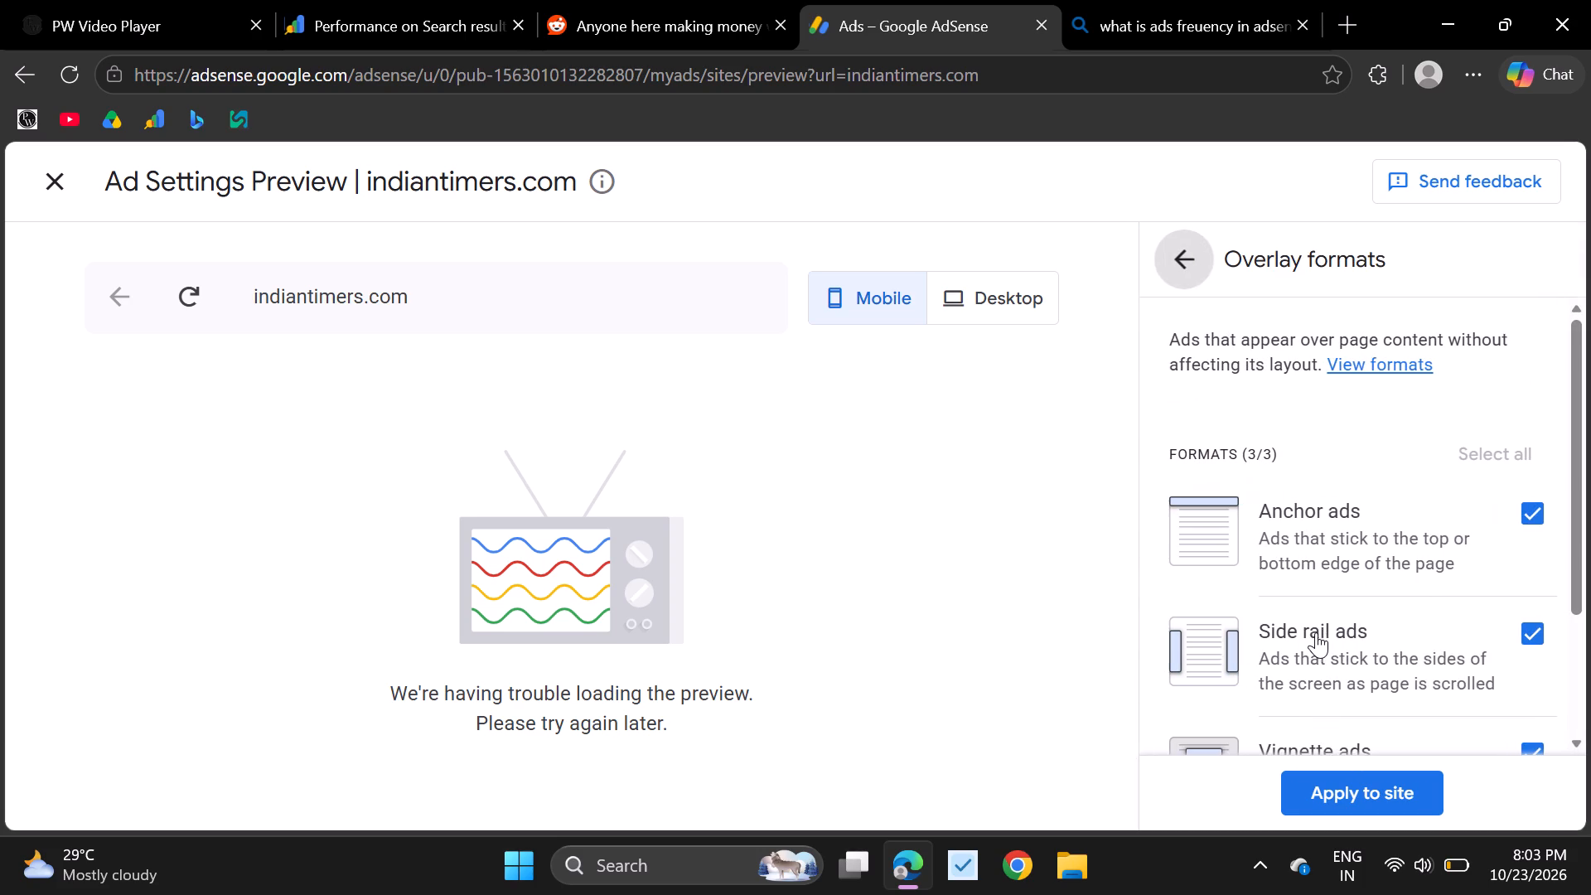
scroll(1326, 480, down, 1)
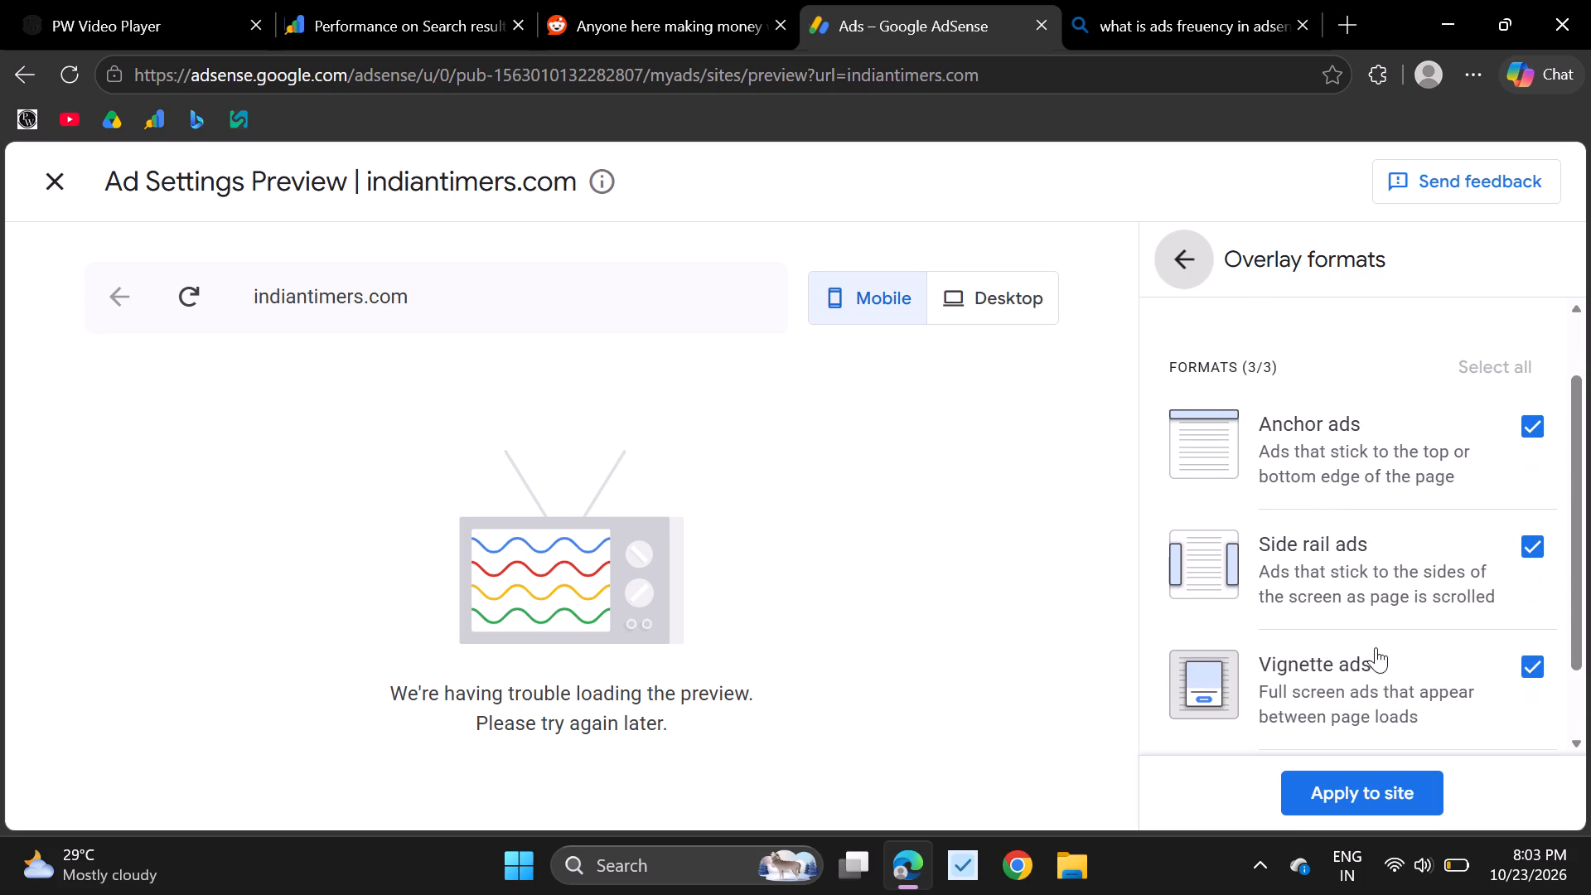
click(1378, 667)
scroll(1281, 420, down, 3)
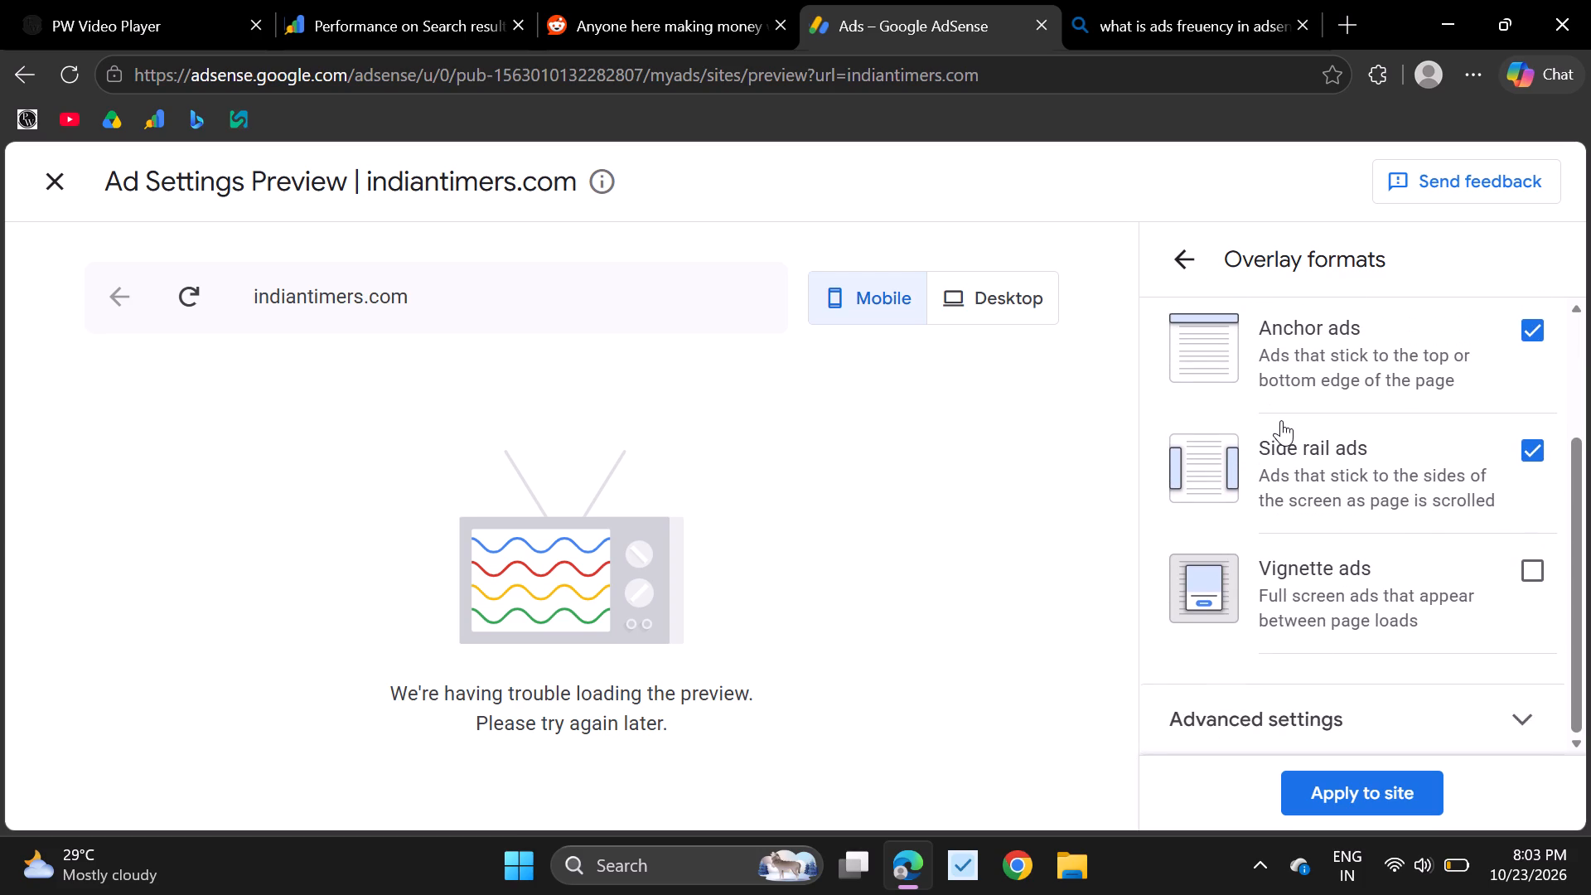
scroll(1281, 420, up, 1)
click(1196, 265)
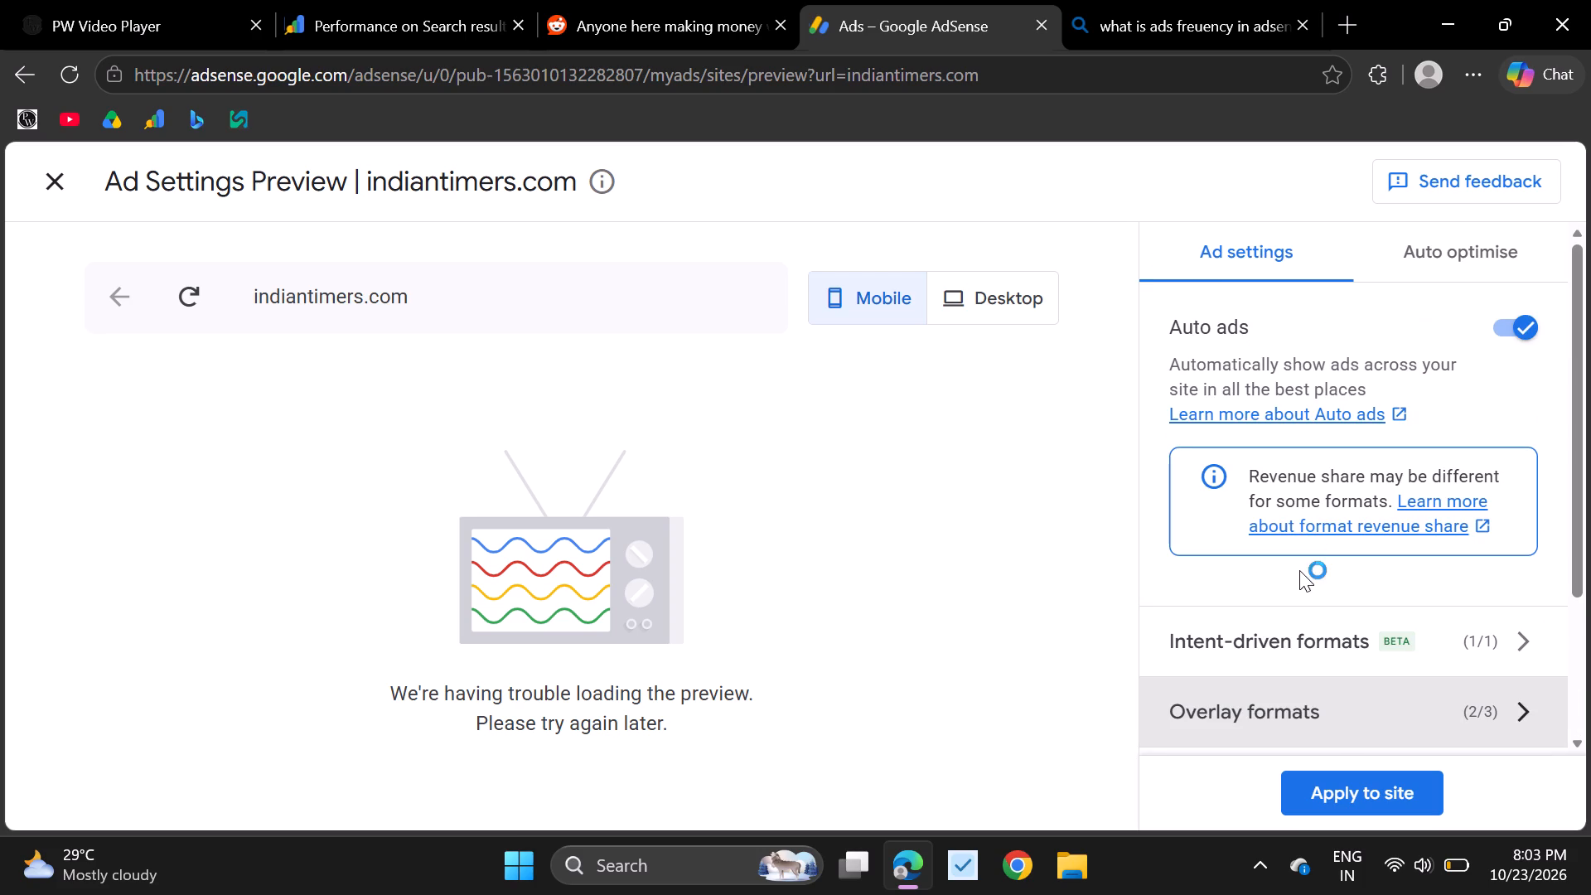
Apply the new ad settings to the site immediately with Apply now and save them.
click(1343, 777)
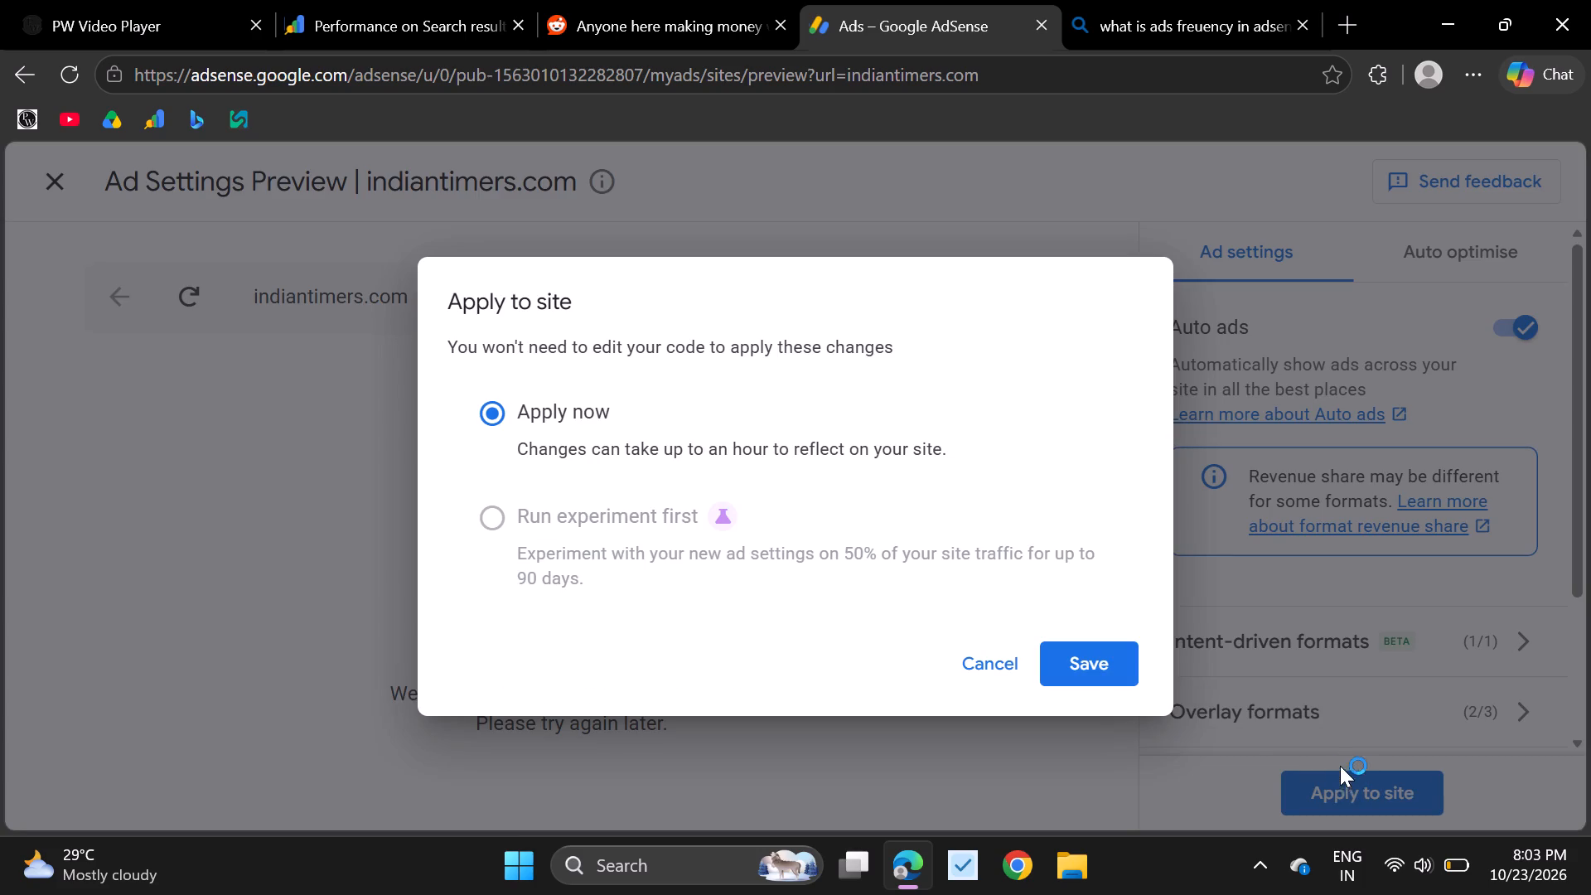
click(1119, 676)
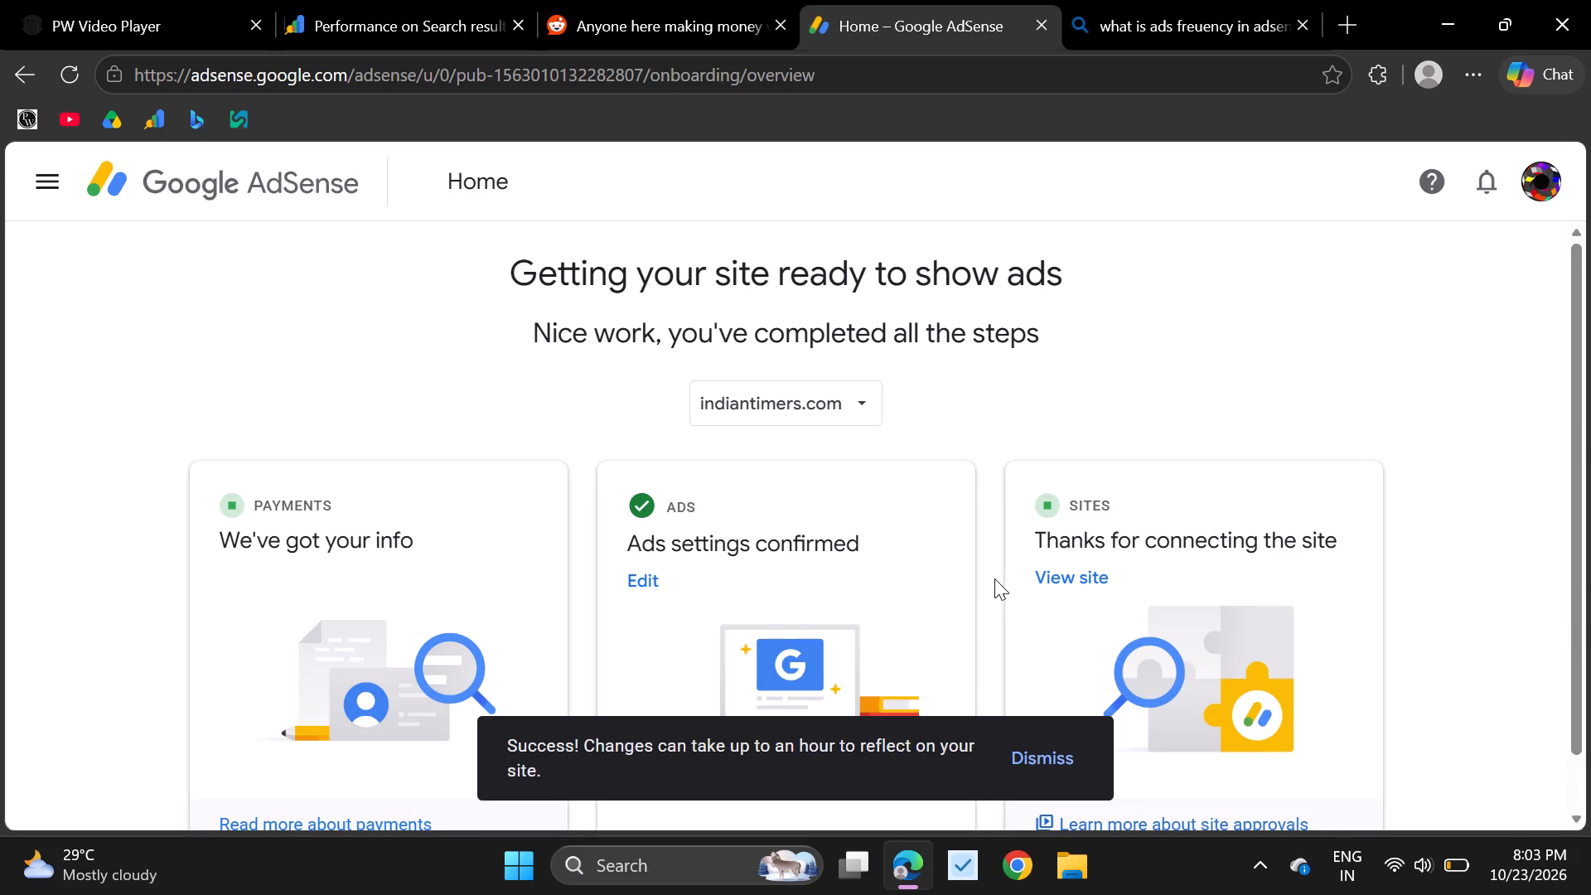
Review the payments, ads and sites setup status for indiantimers.com on the home overview.
scroll(820, 491, down, 1)
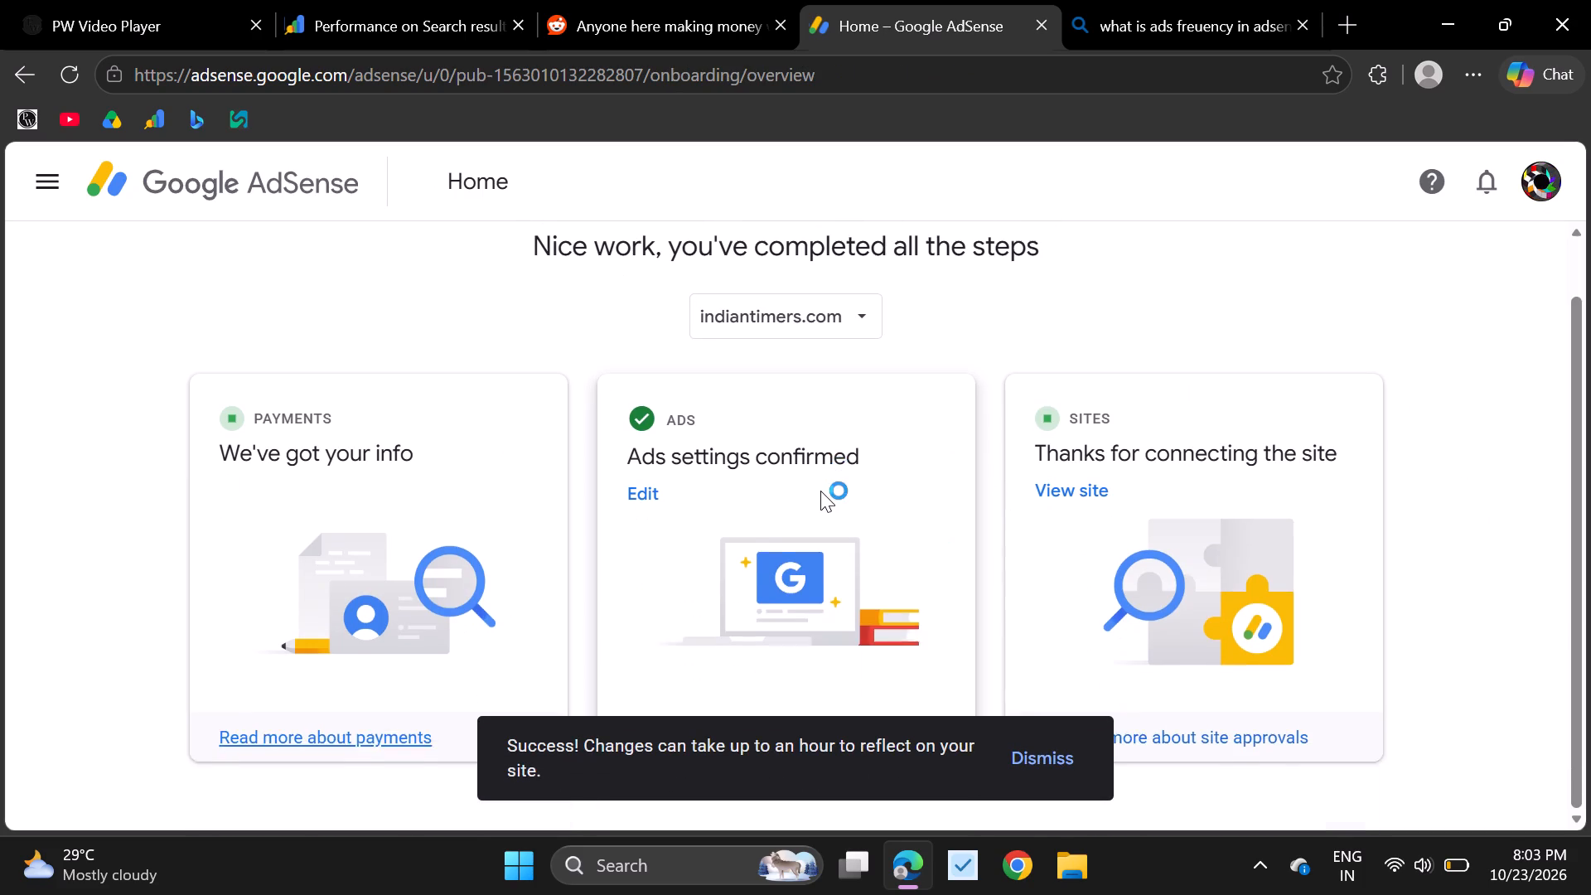
scroll(820, 491, down, 2)
click(806, 346)
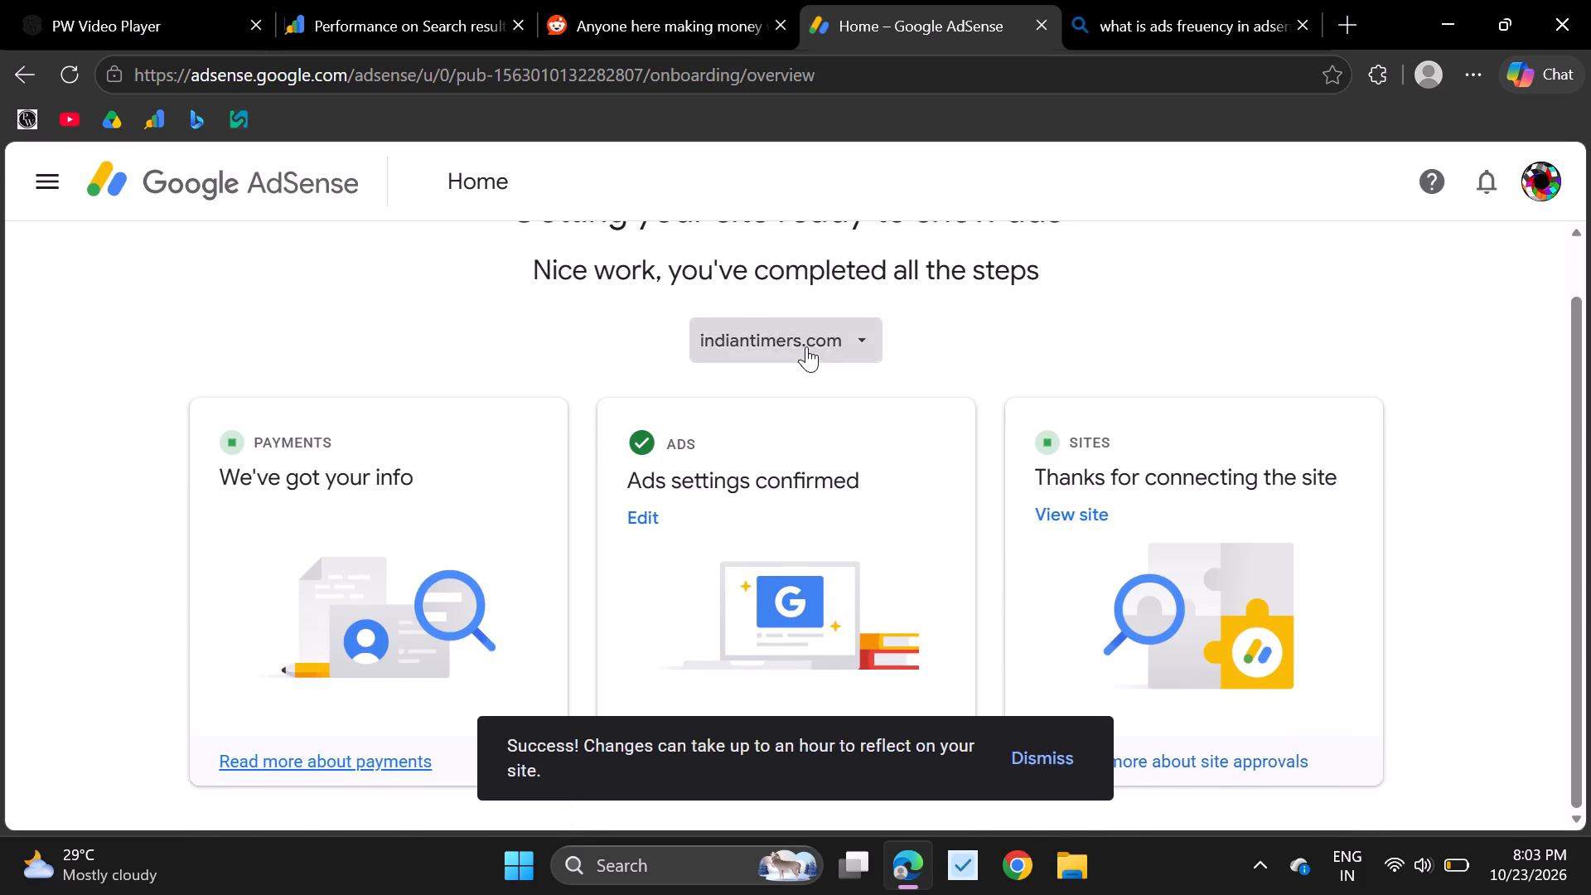
click(460, 340)
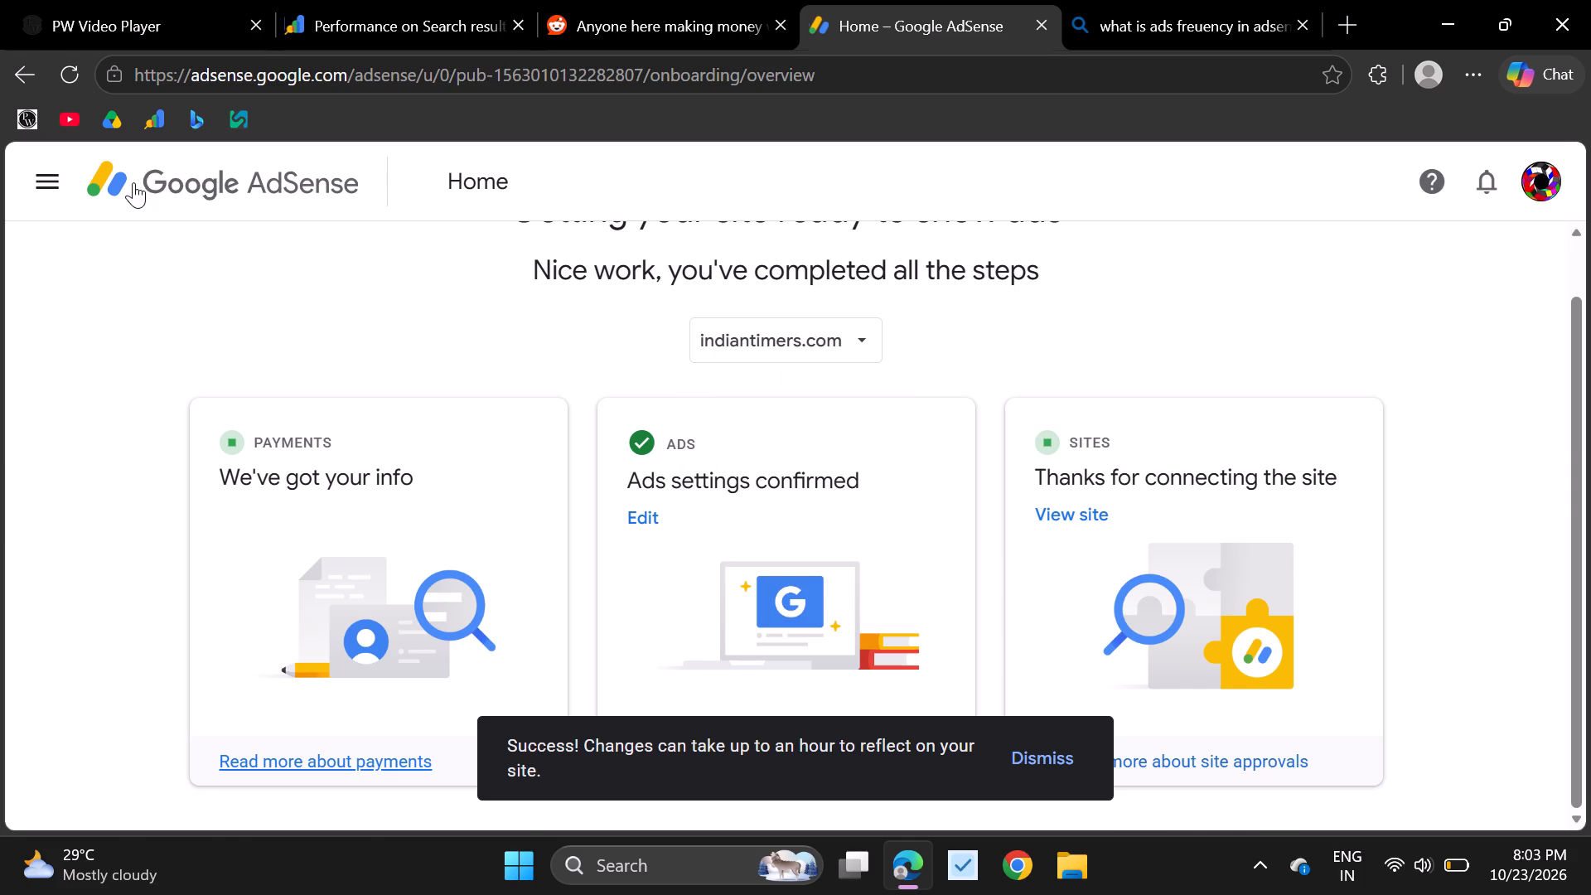
click(133, 182)
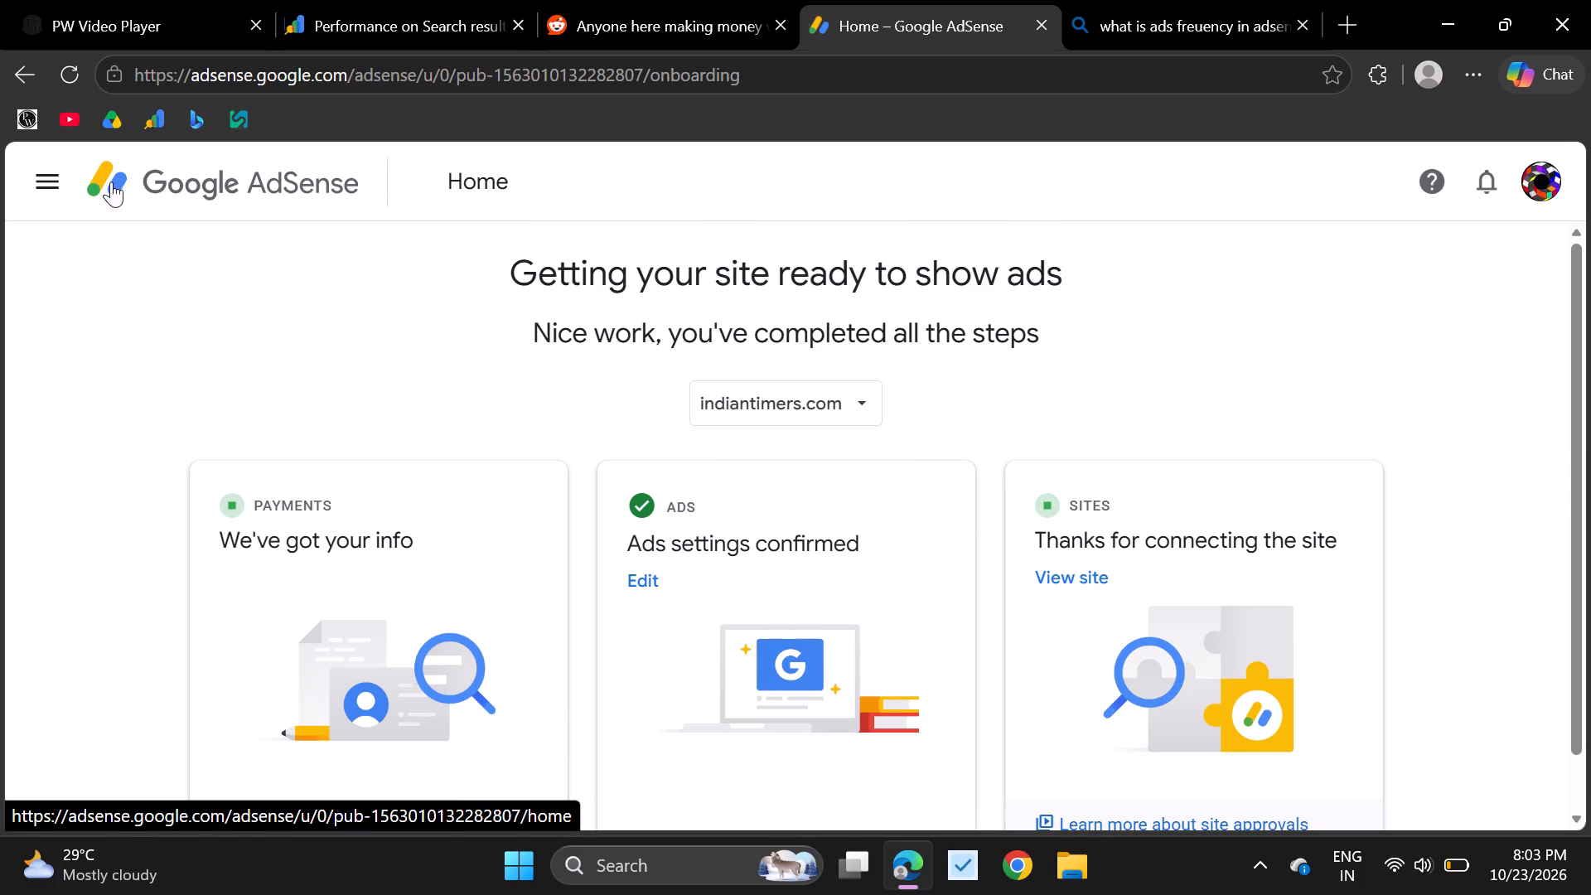
Go to the Sites page and check each site's approval and ads.txt status, including the explanation of the ads.txt statuses.
click(51, 181)
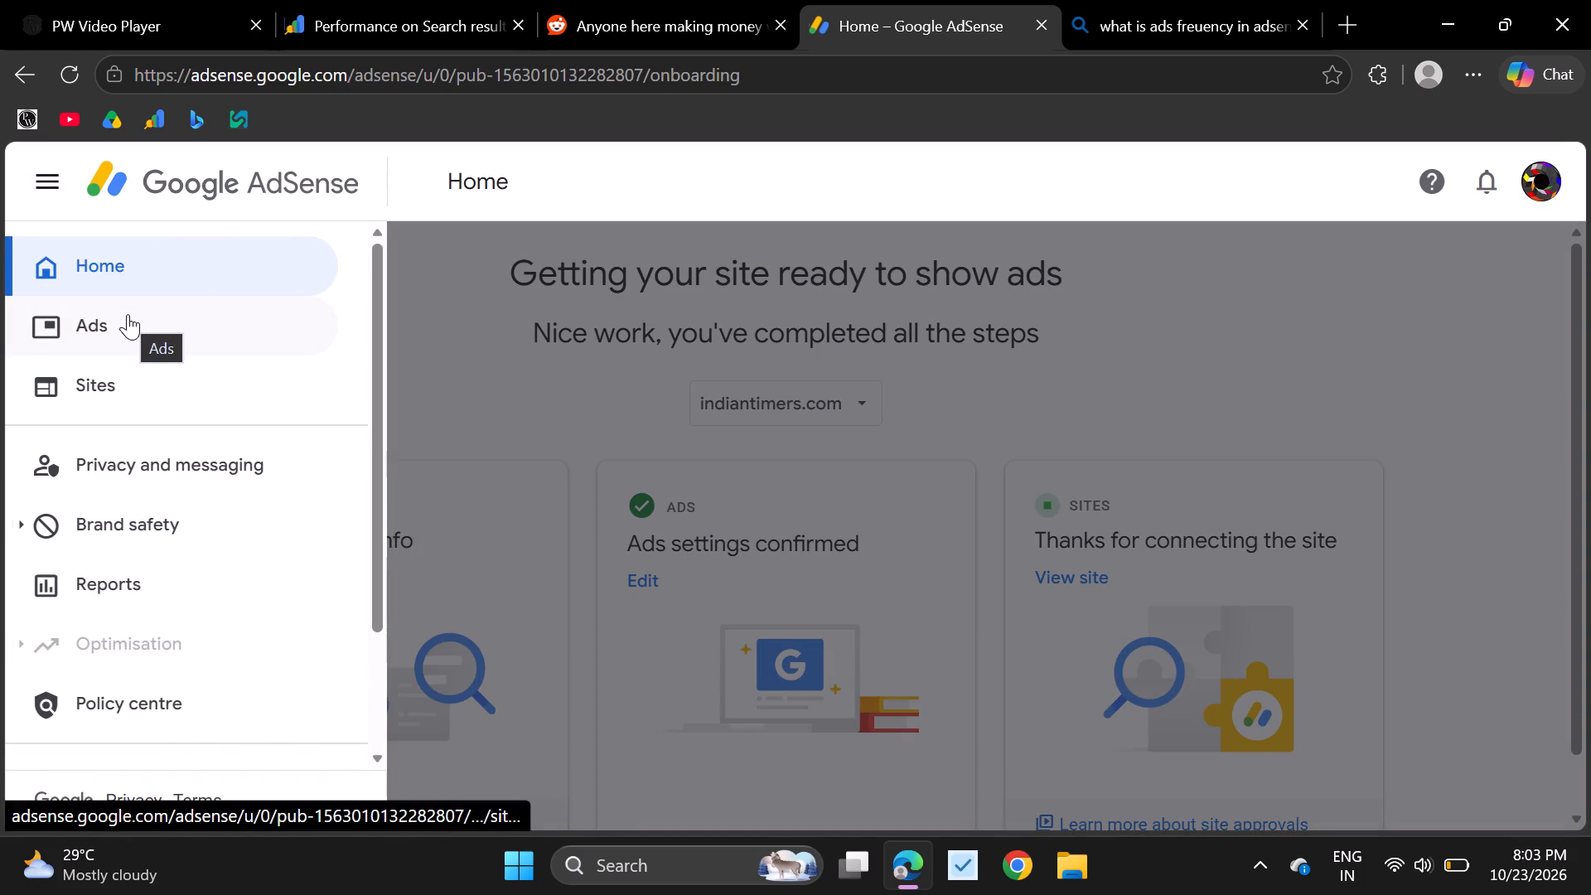
click(108, 372)
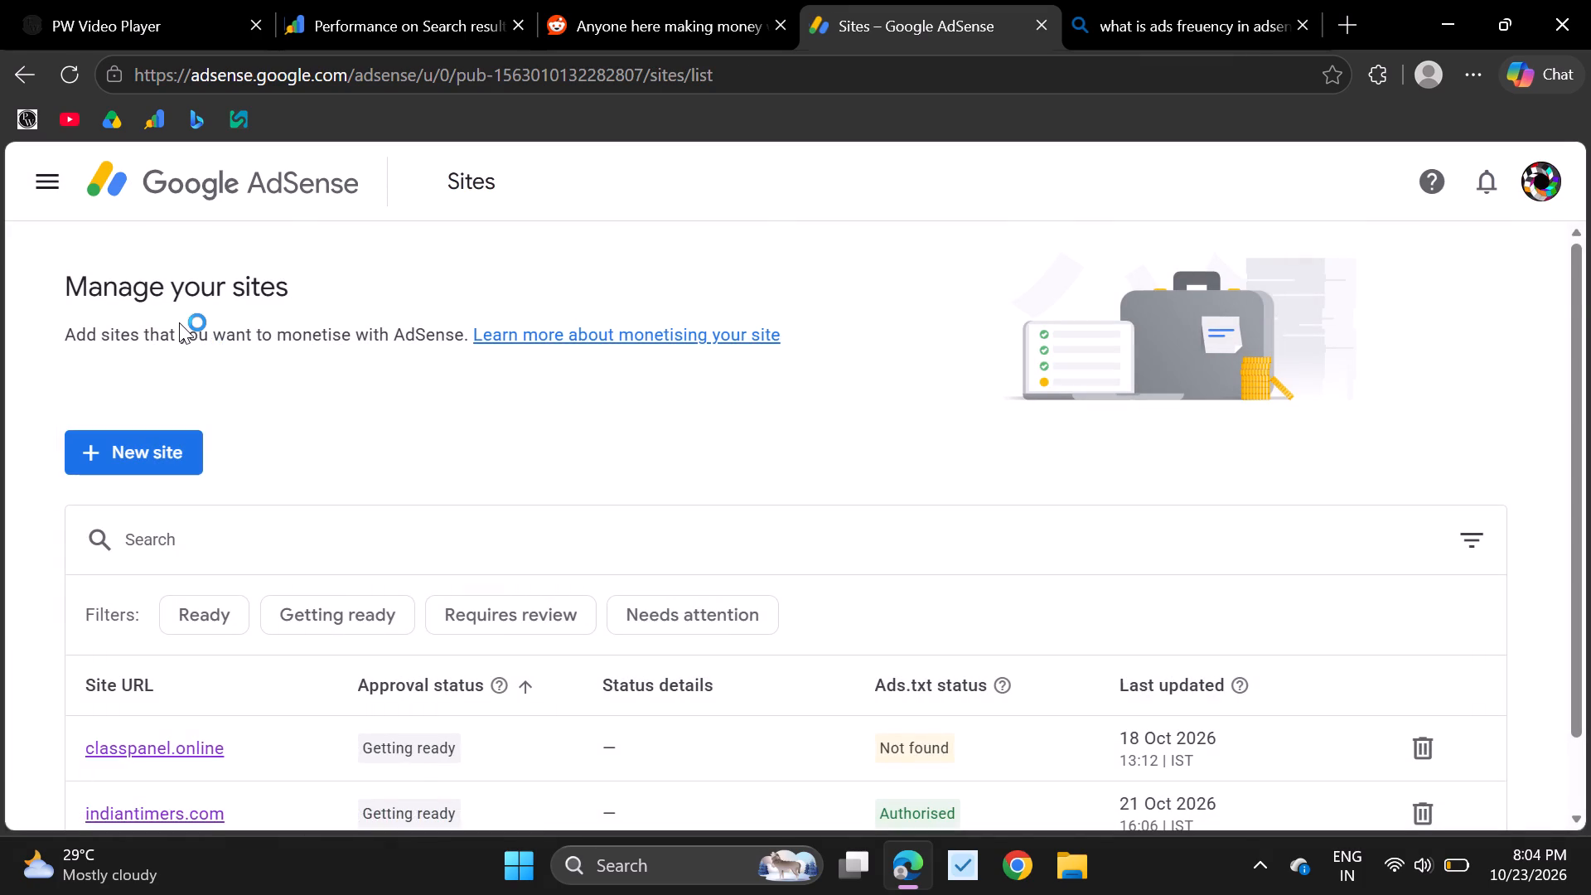
scroll(179, 322, down, 1)
scroll(755, 584, down, 1)
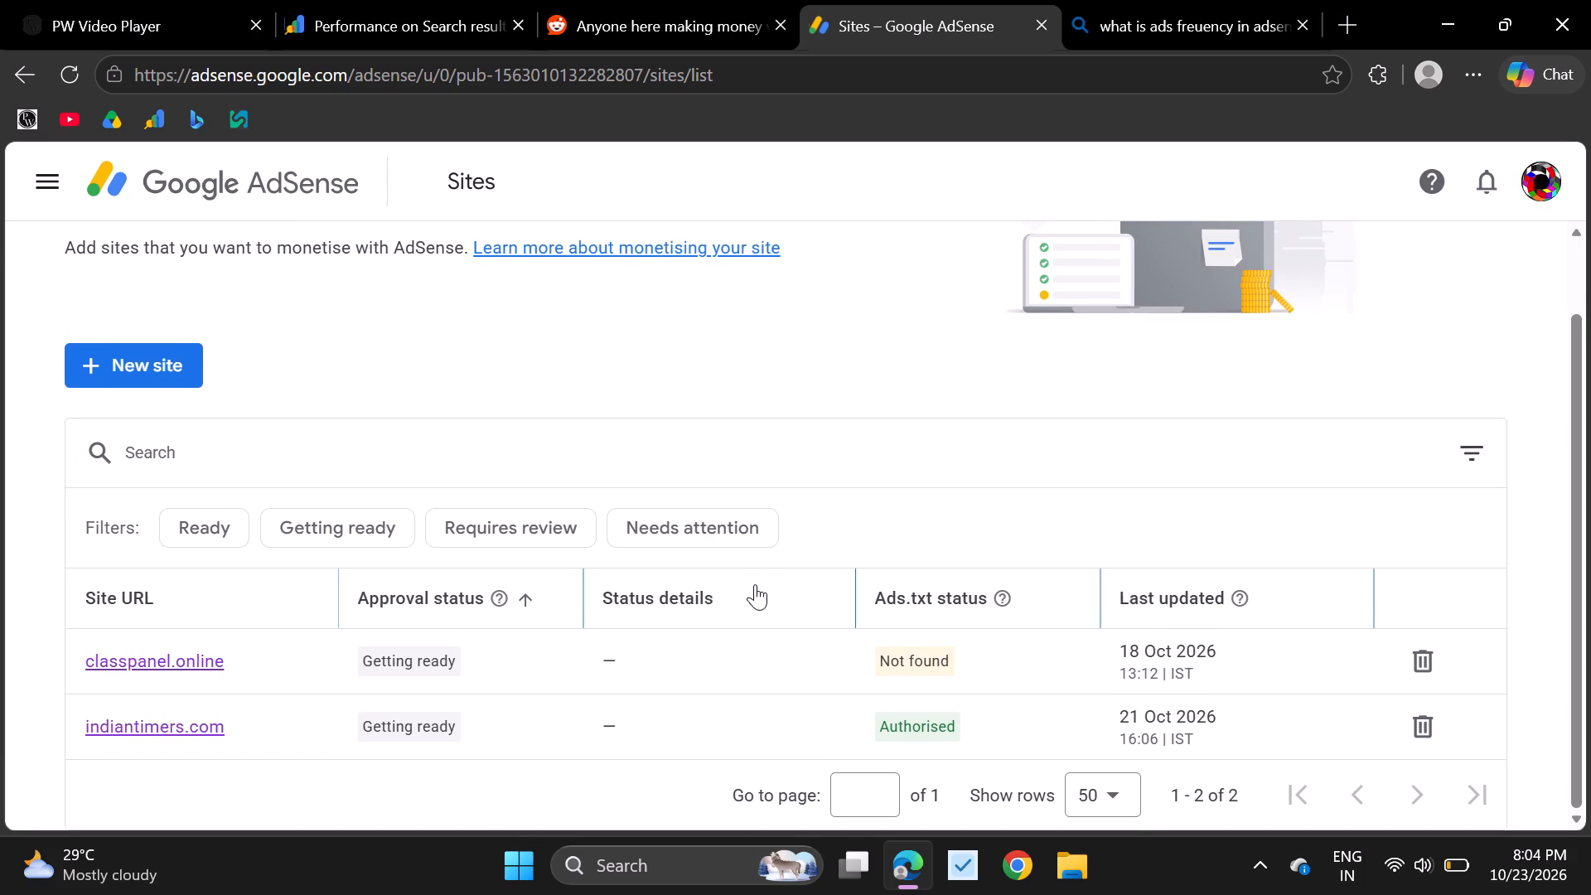
click(920, 728)
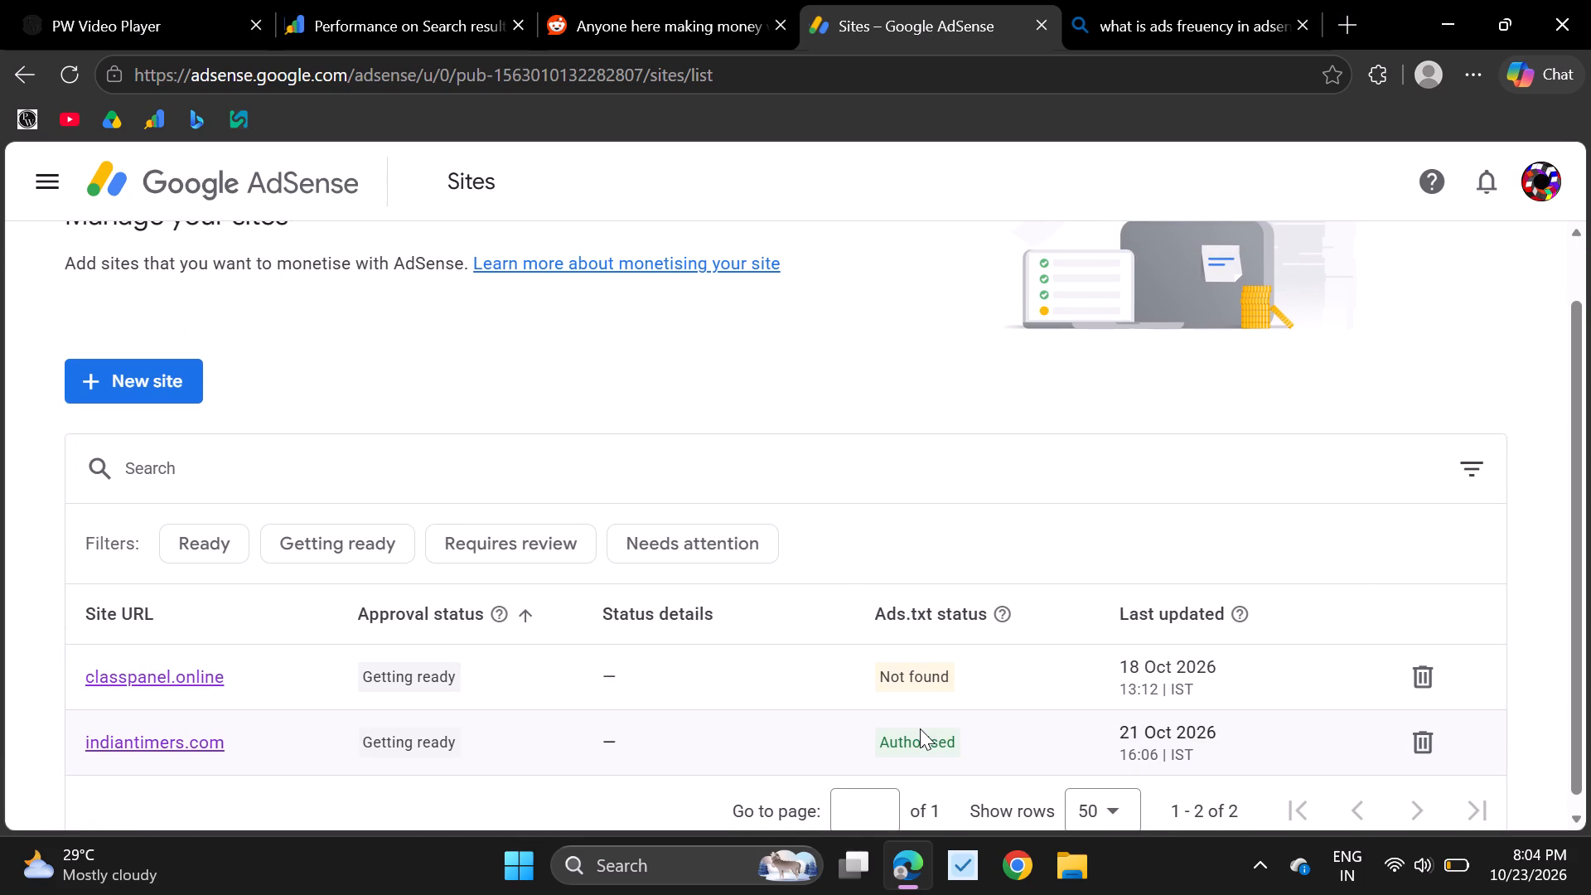
click(893, 668)
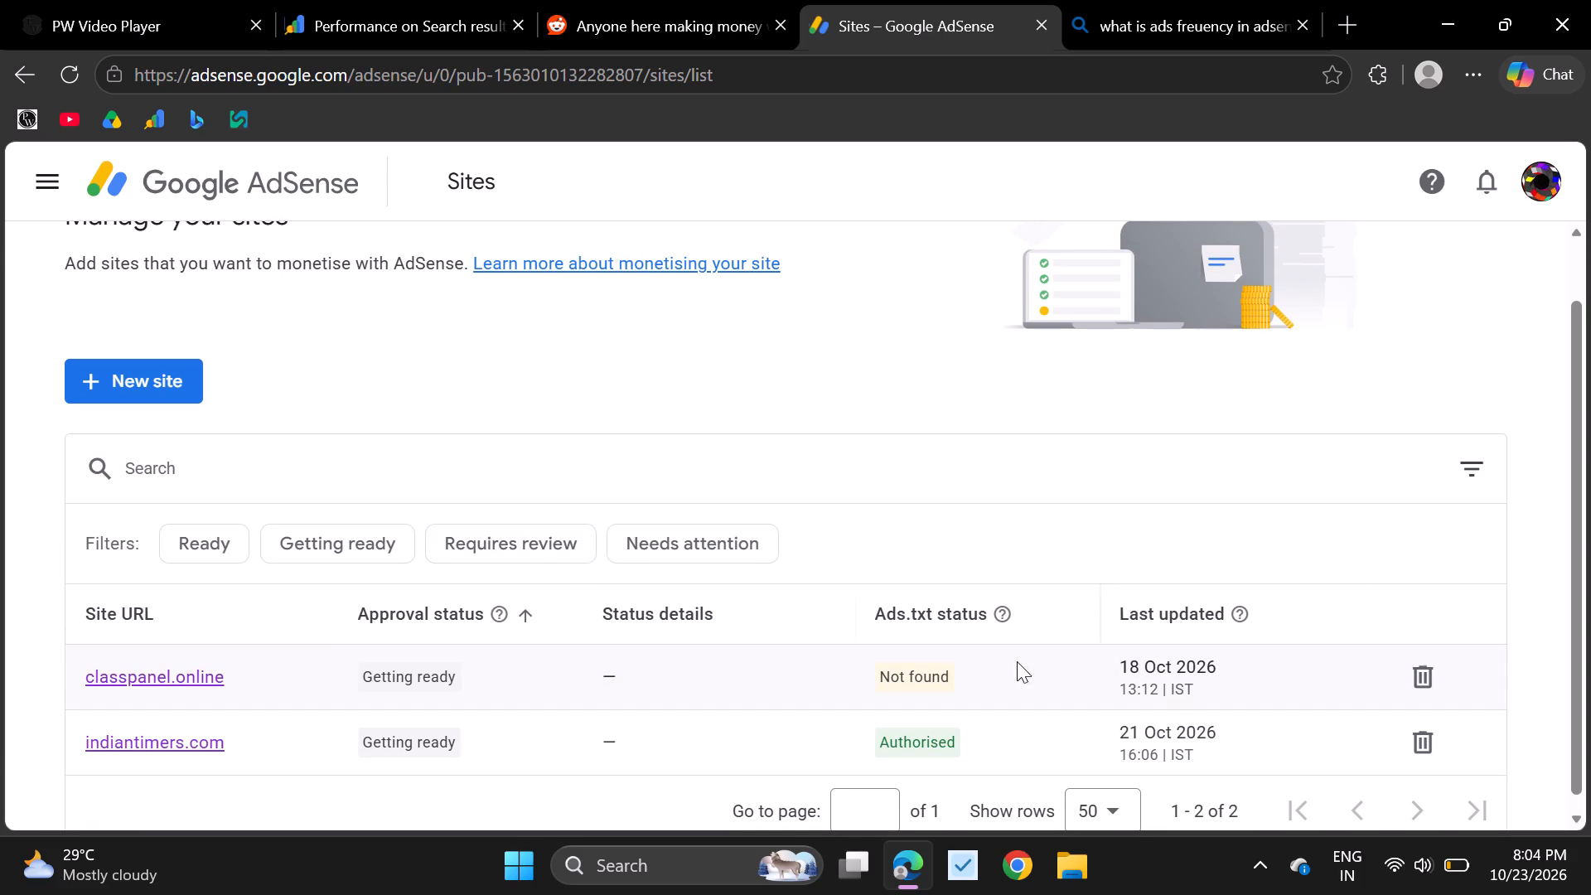
click(999, 612)
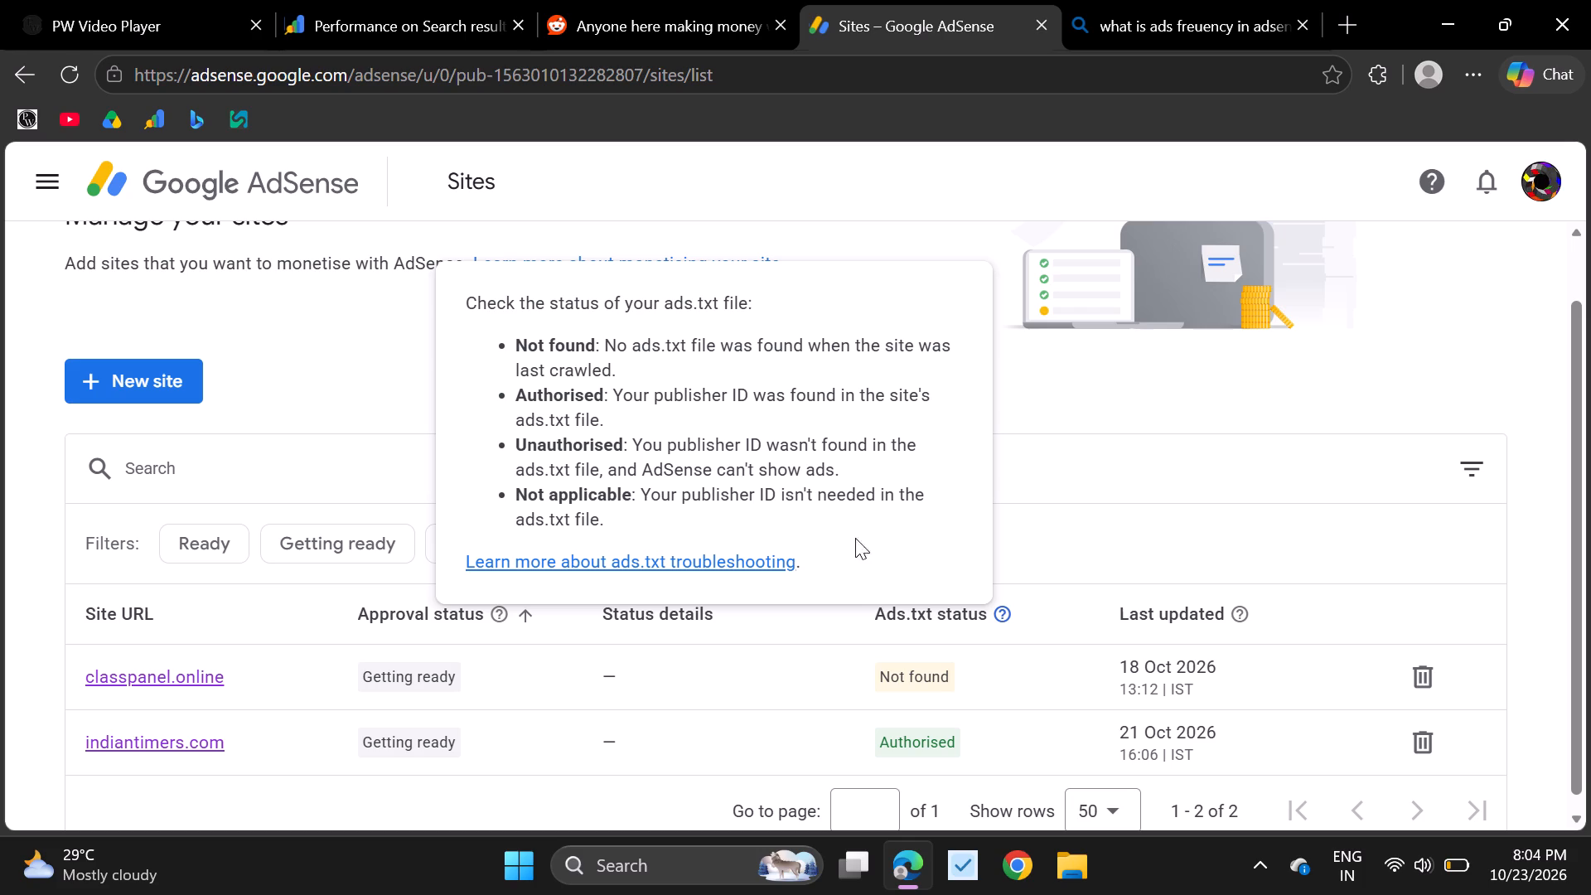
click(1152, 382)
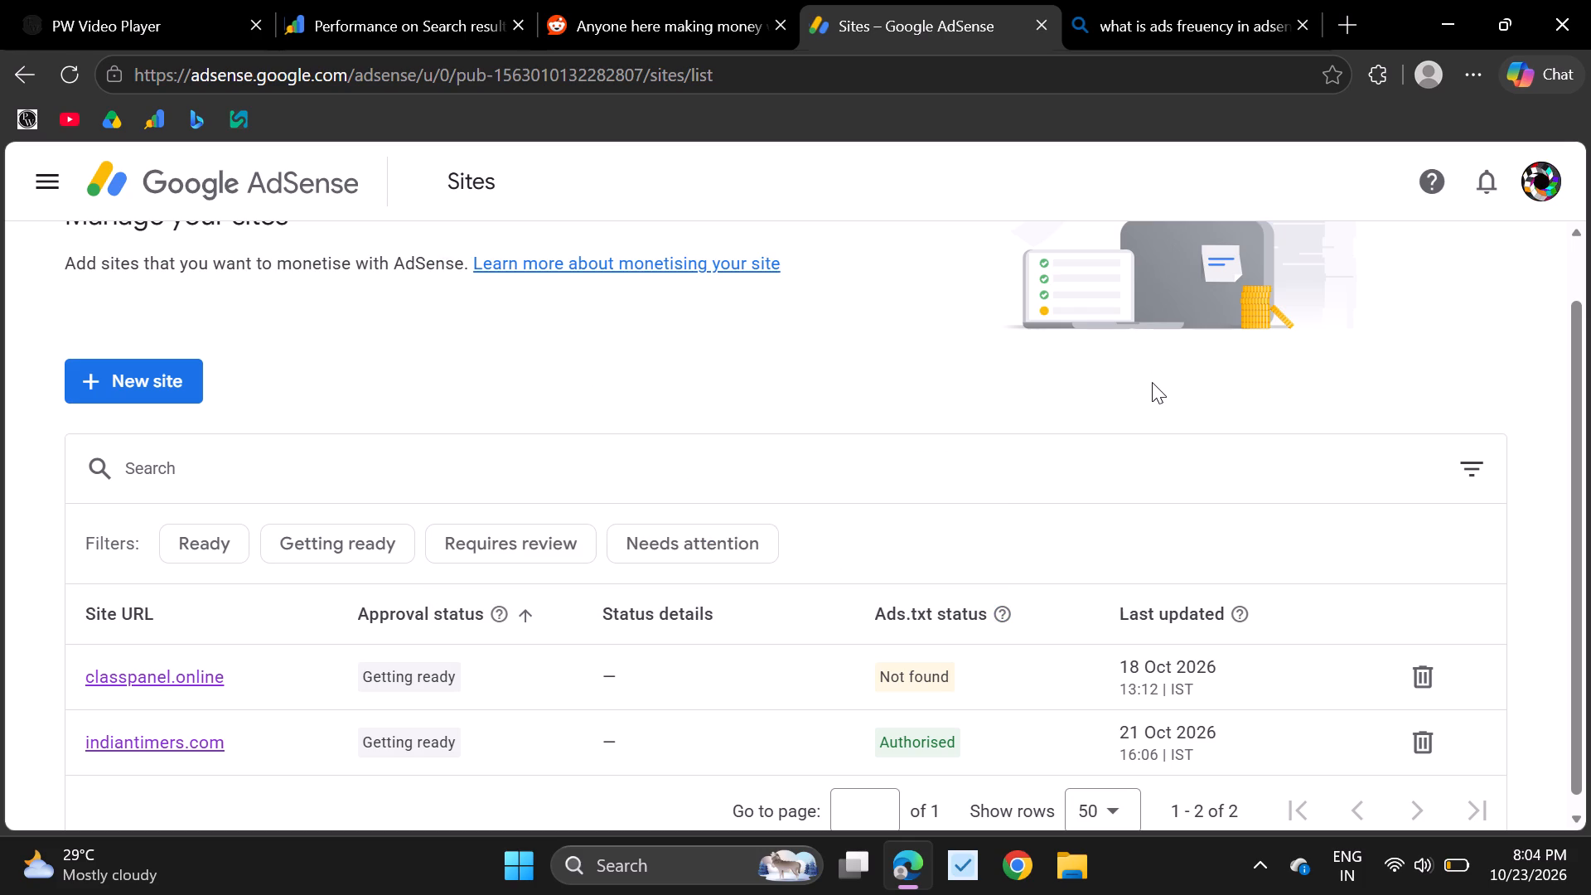
scroll(816, 432, up, 1)
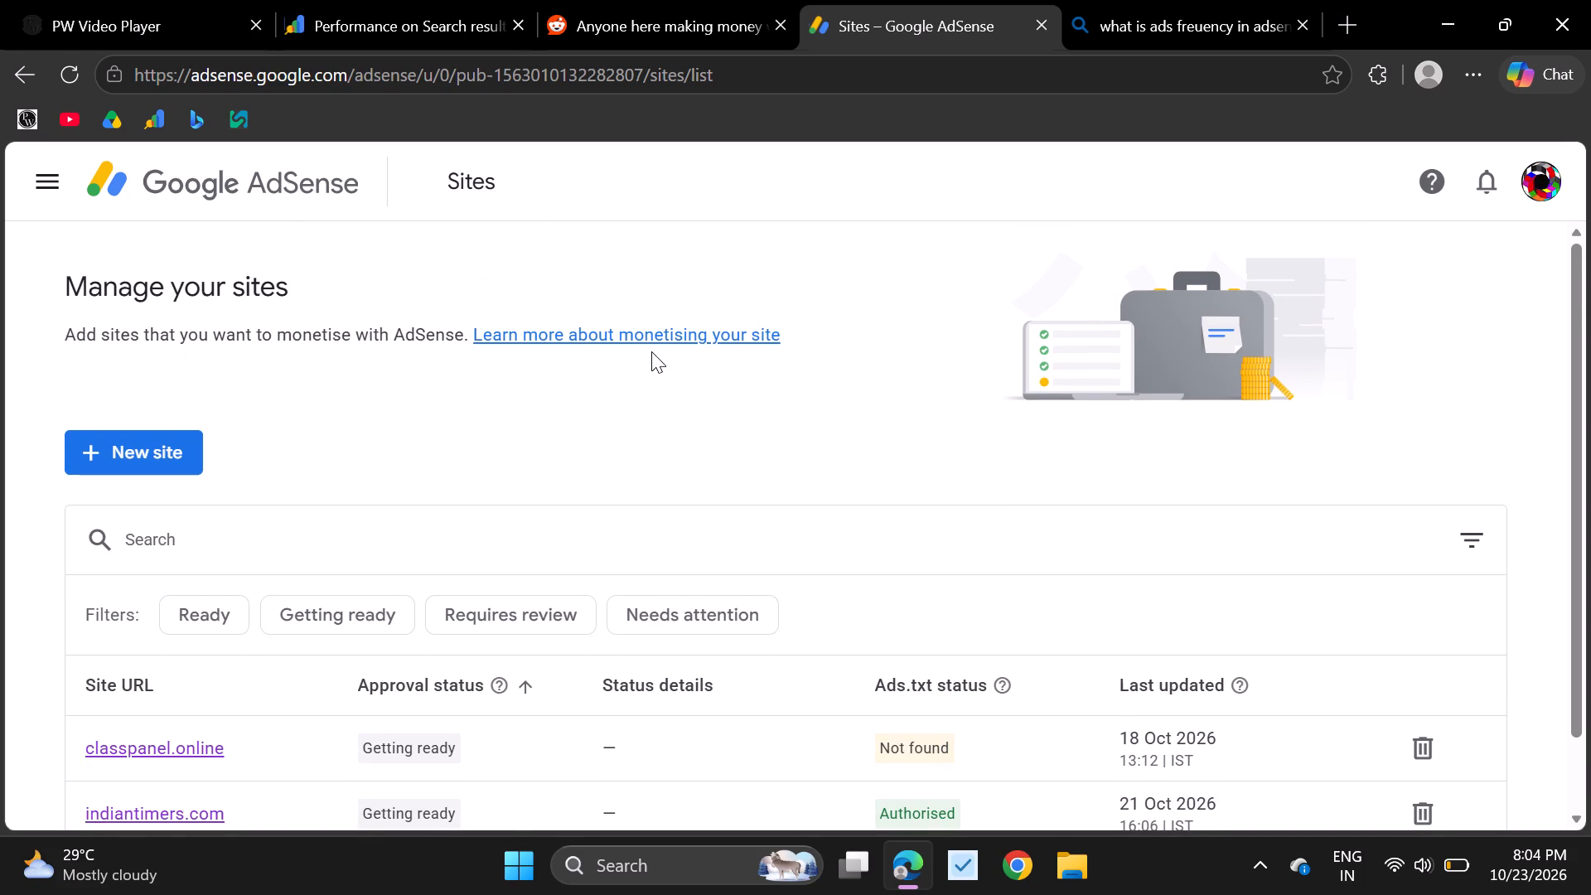
scroll(487, 335, down, 2)
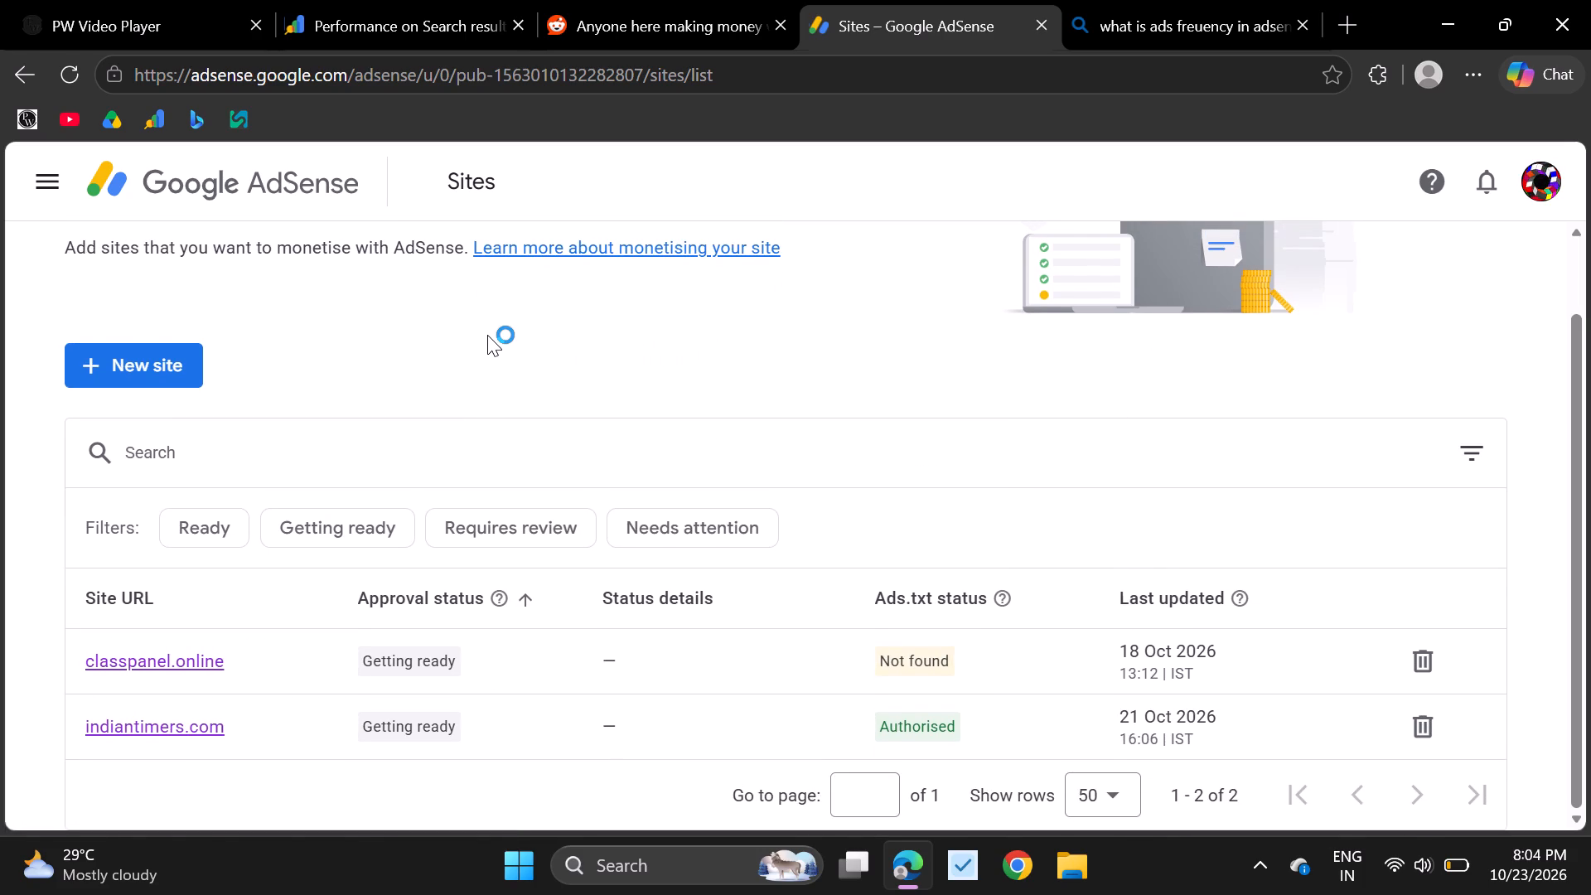
Return to the home overview and watch the "Maximising your site approval" video about site approvals, skipping ahead in it.
click(293, 188)
scroll(478, 304, down, 1)
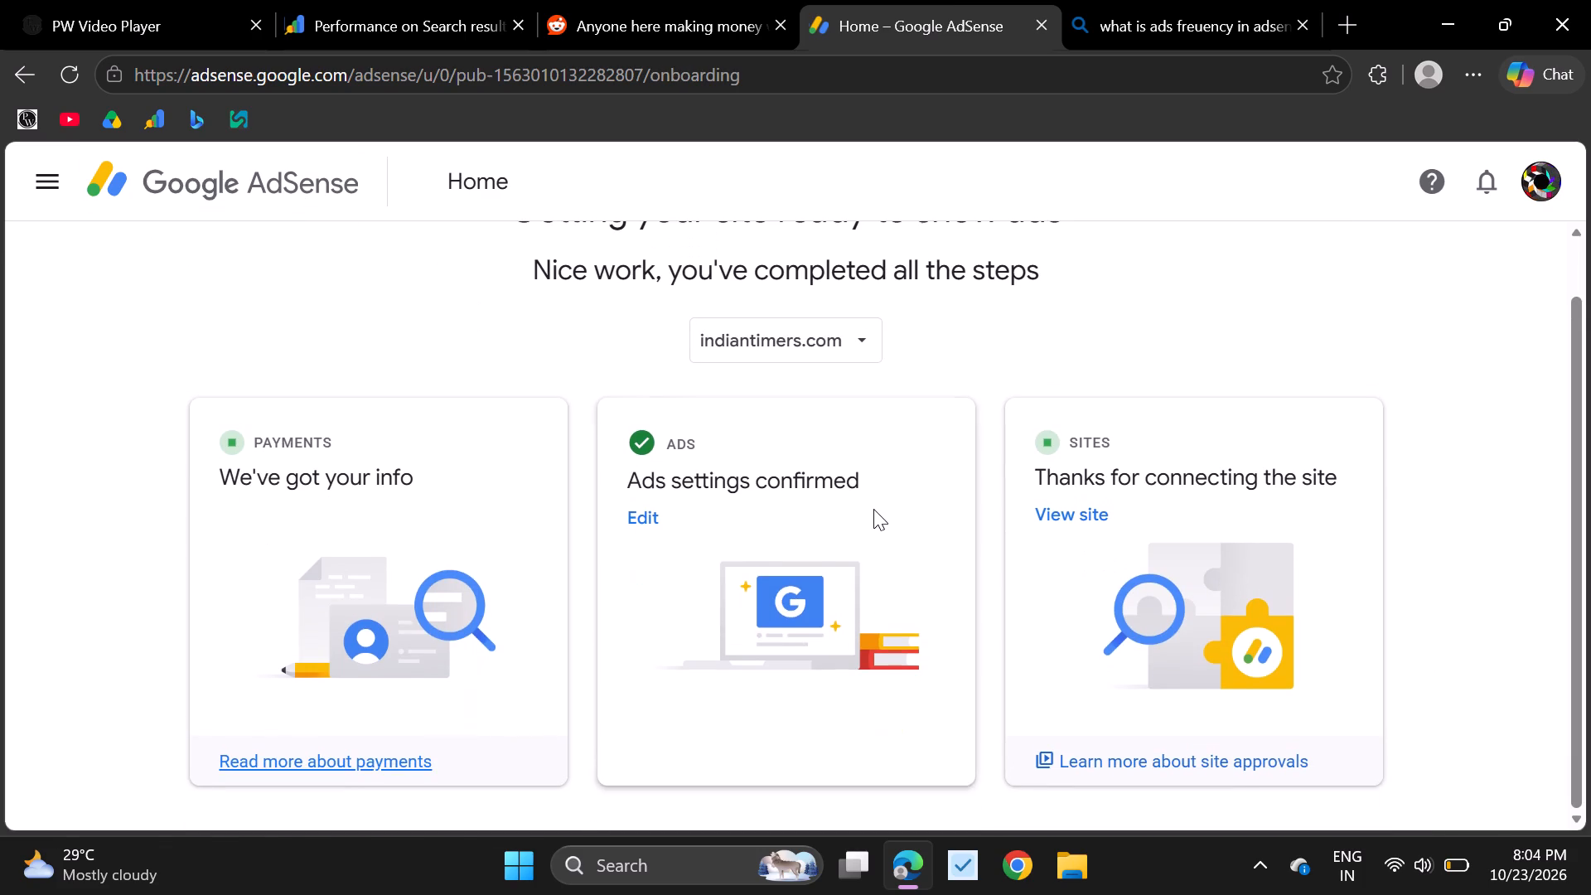
scroll(873, 509, down, 1)
click(1203, 767)
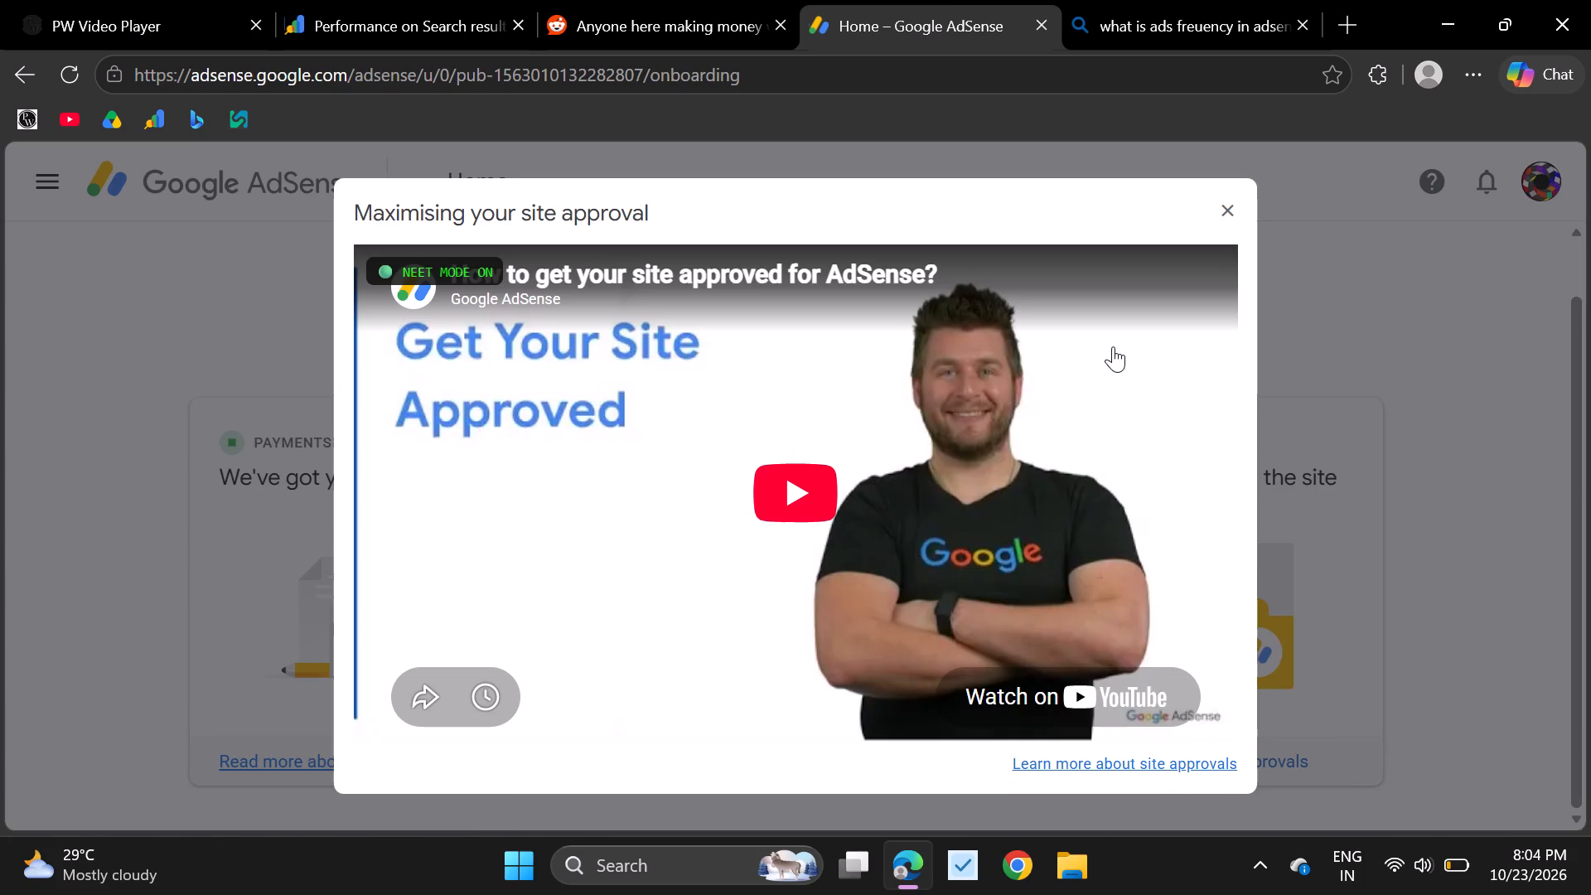
click(813, 477)
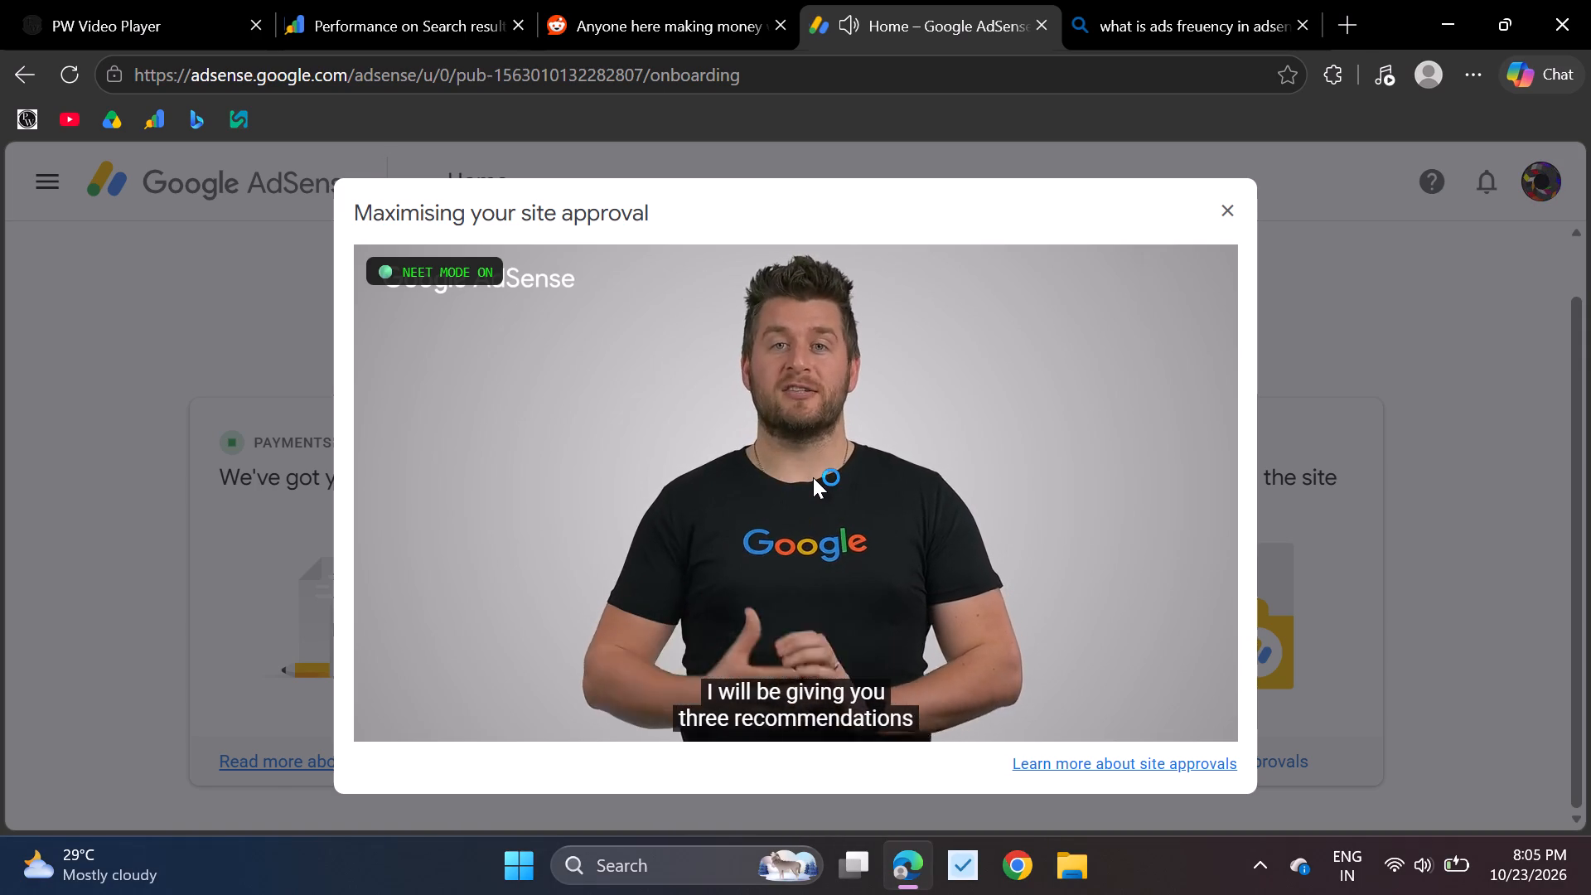
key(Right)
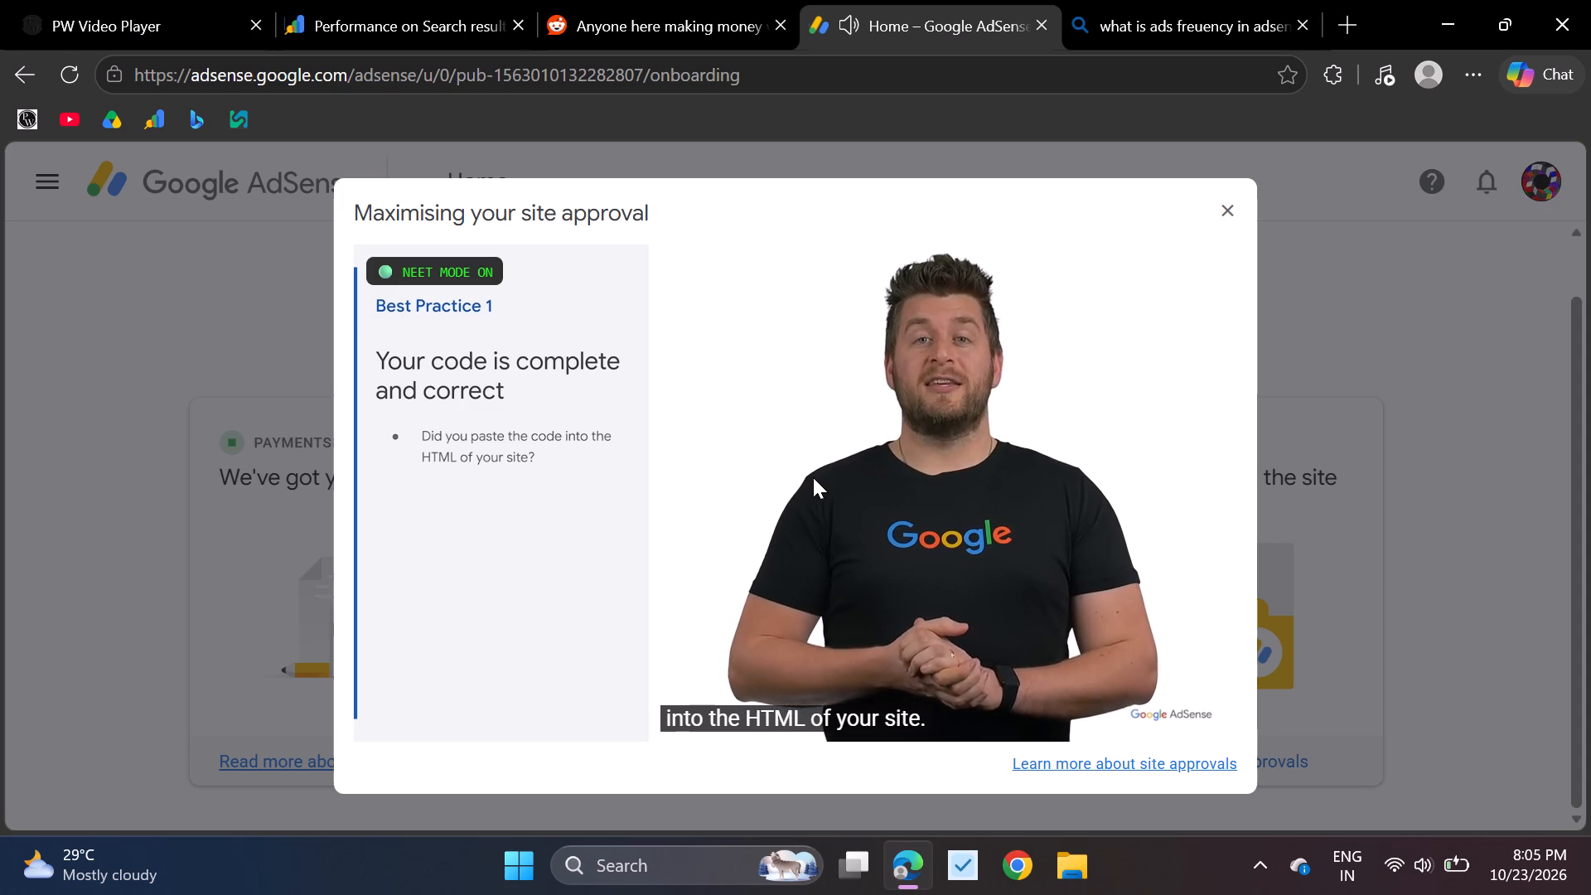
key(Right)
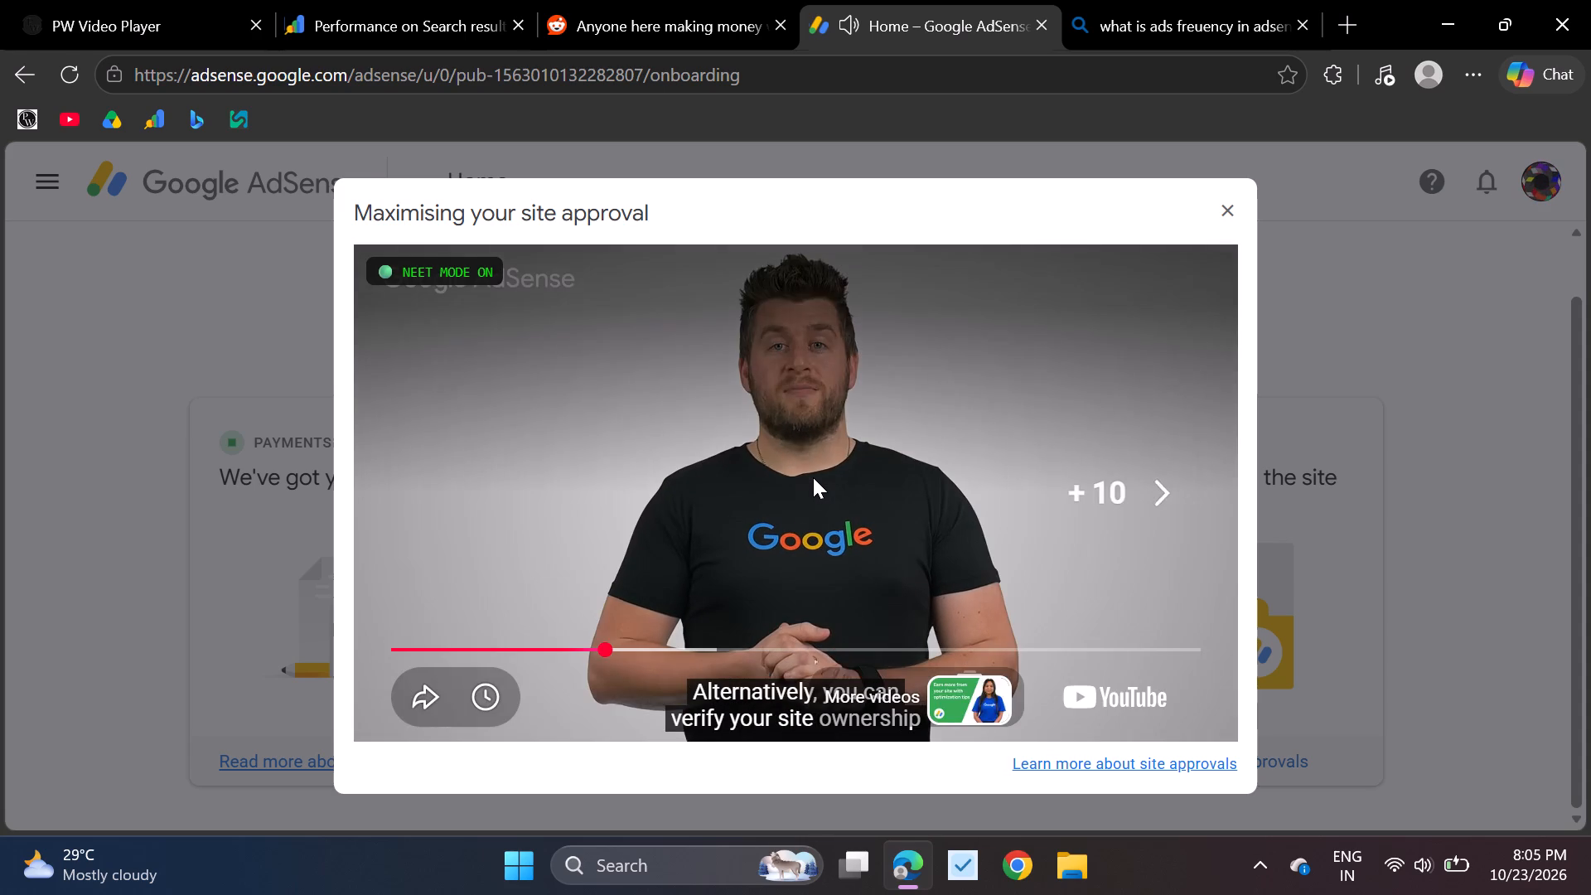
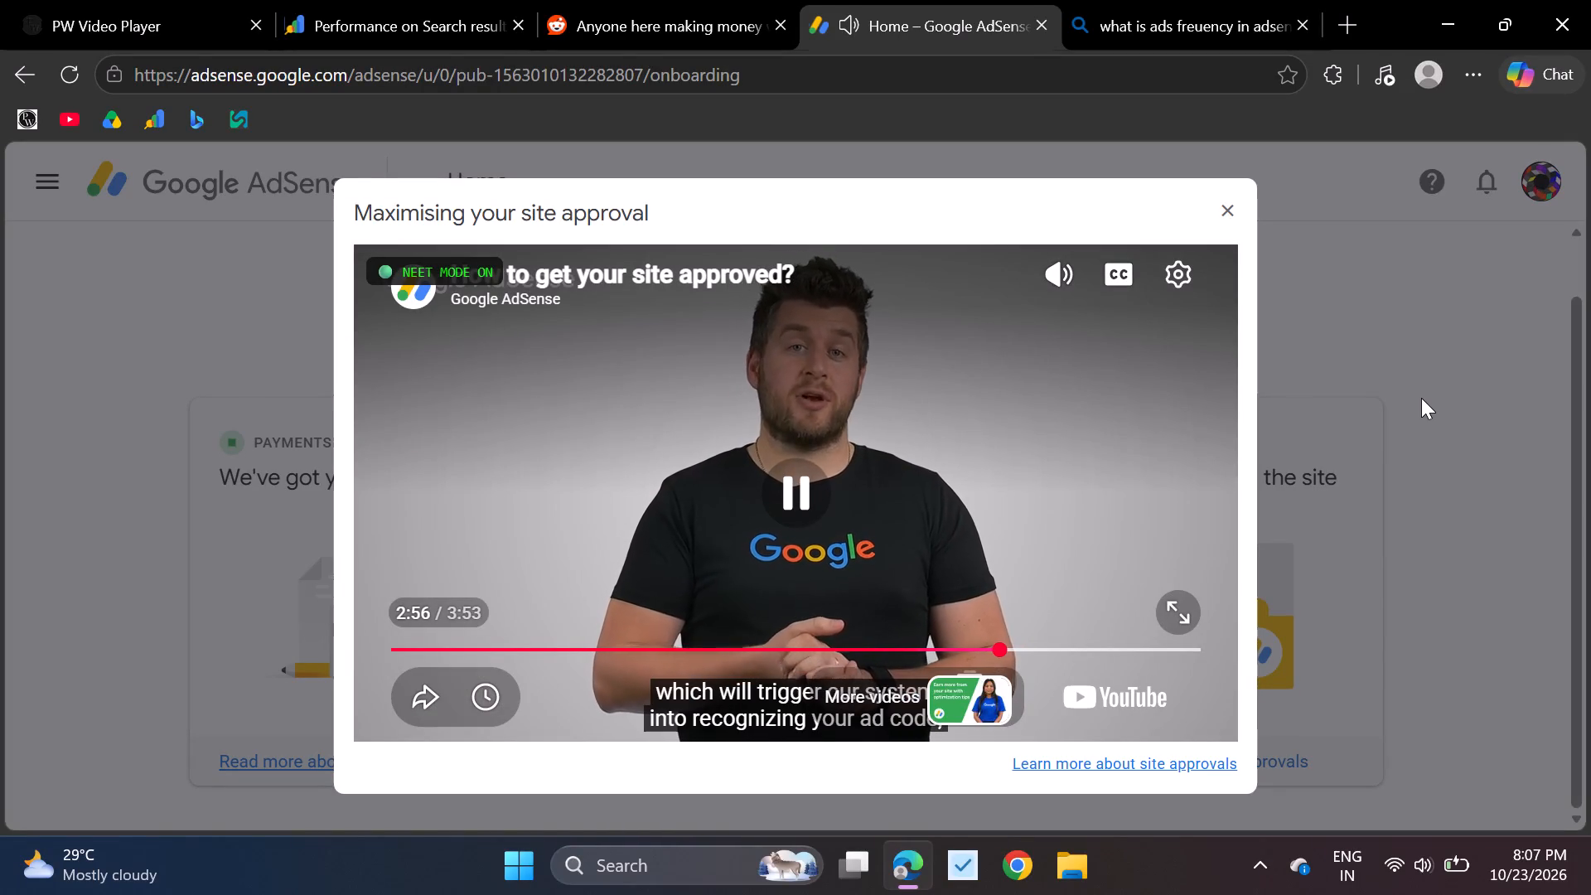
Watch the rest of the "Maximising your site approval" video and close it.
click(1115, 203)
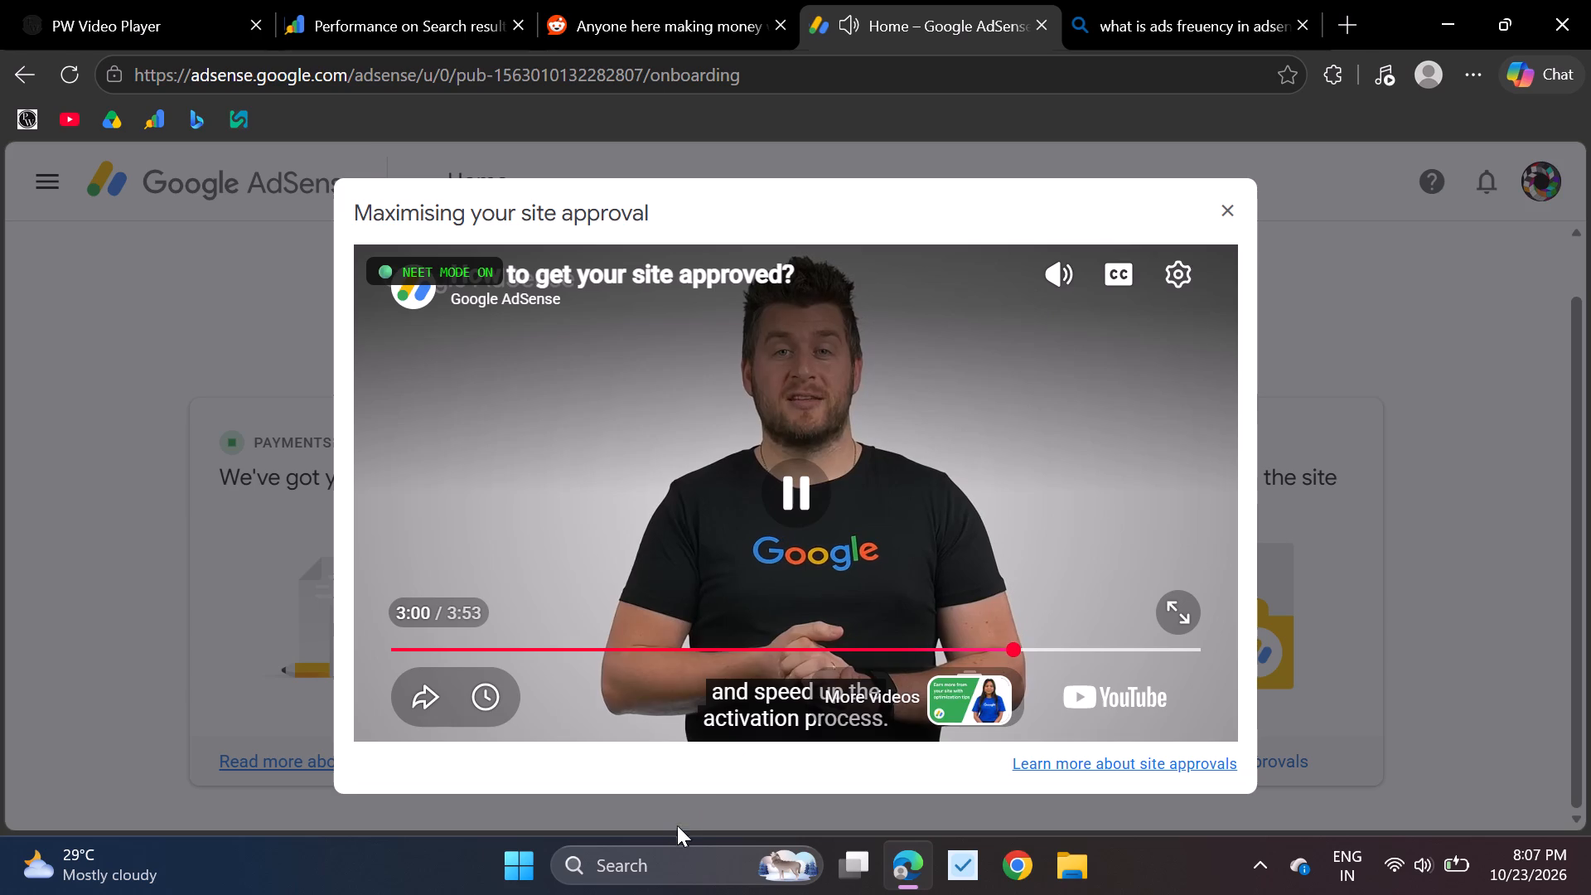
double_click(805, 506)
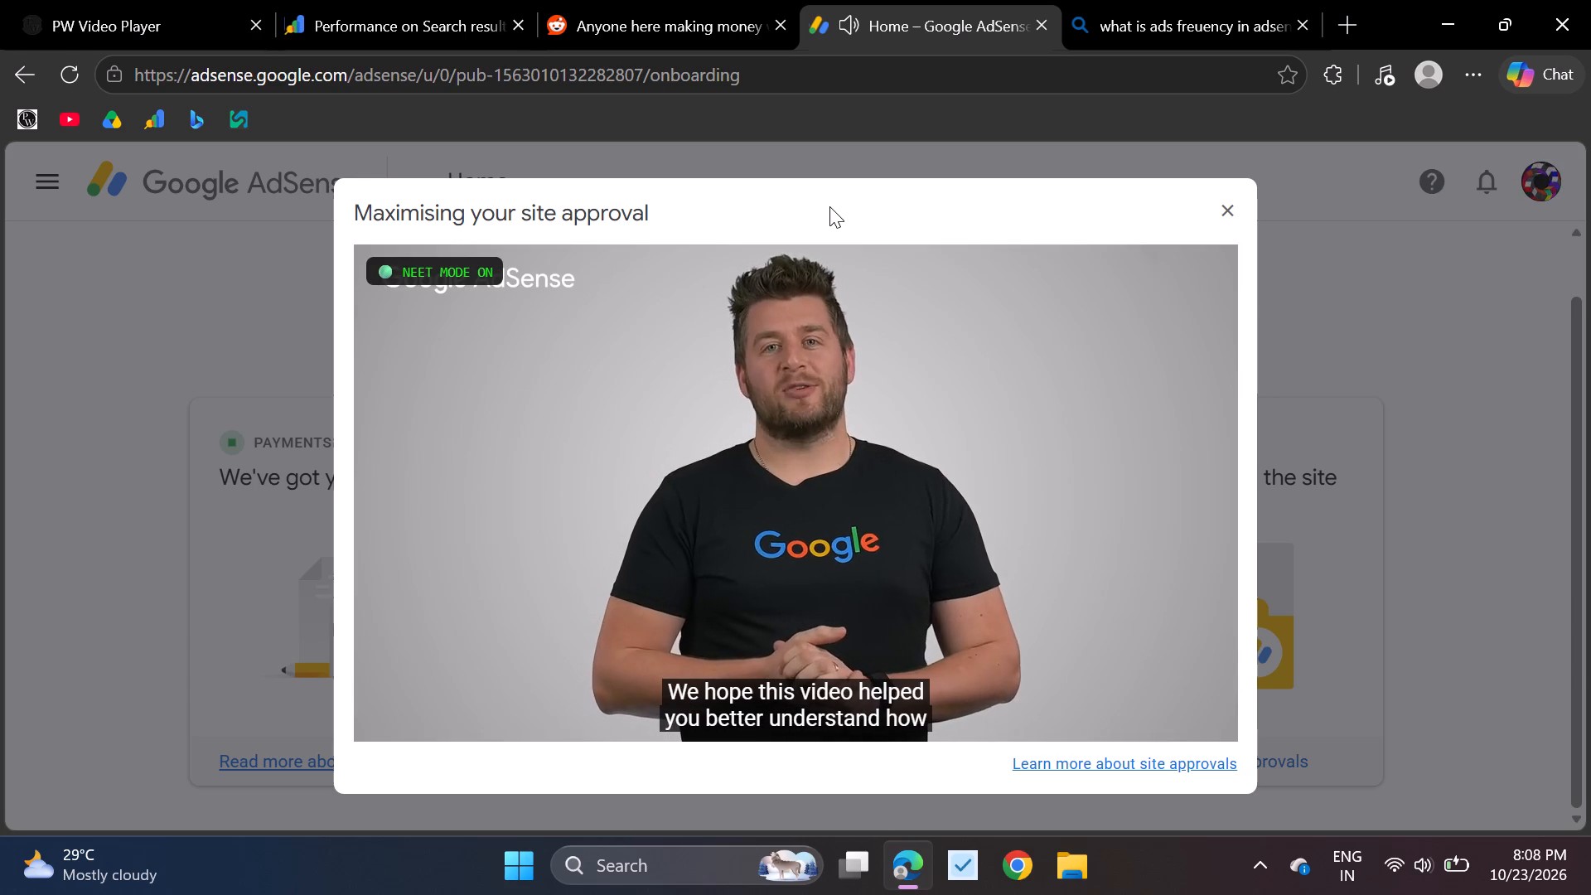
click(1216, 208)
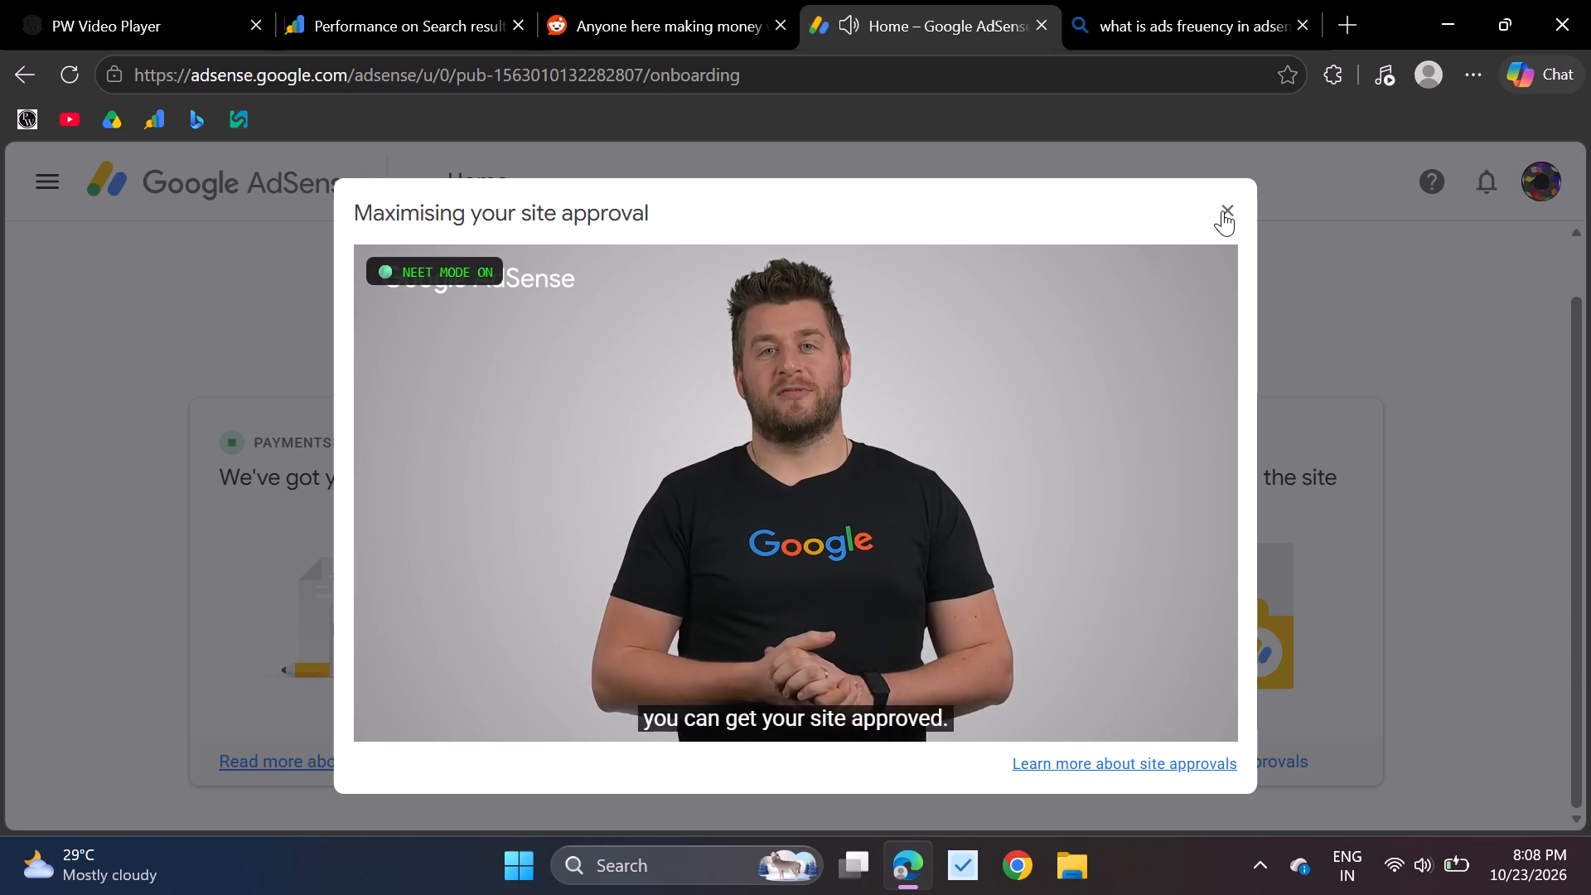
click(1224, 209)
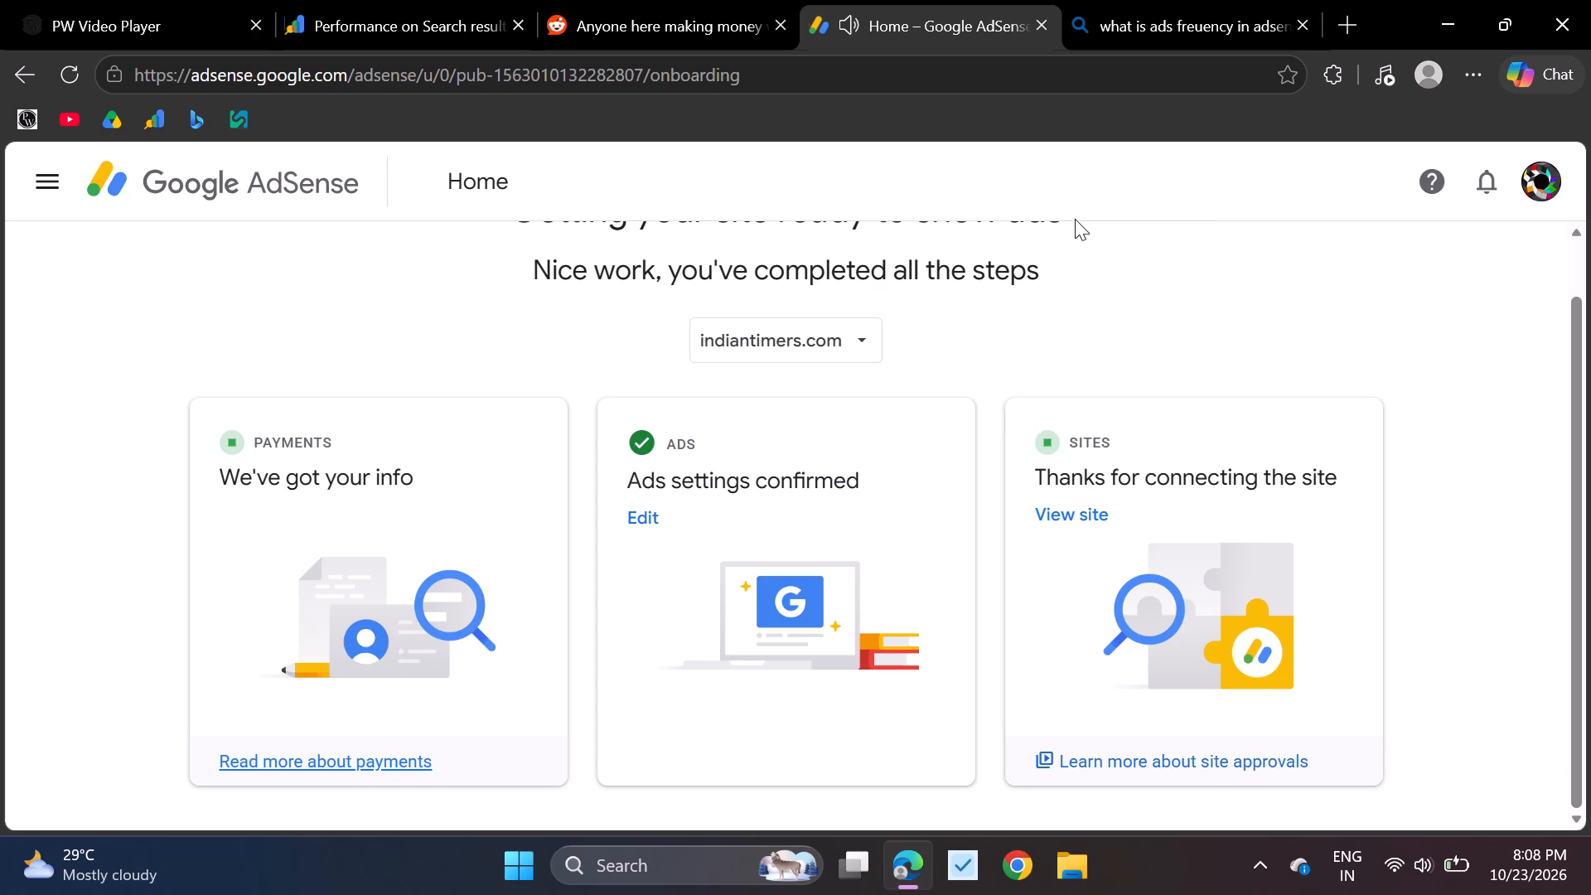
Return to the Sites page and check the approval and ads.txt status of the listed sites.
scroll(1075, 219, down, 1)
scroll(1075, 219, up, 2)
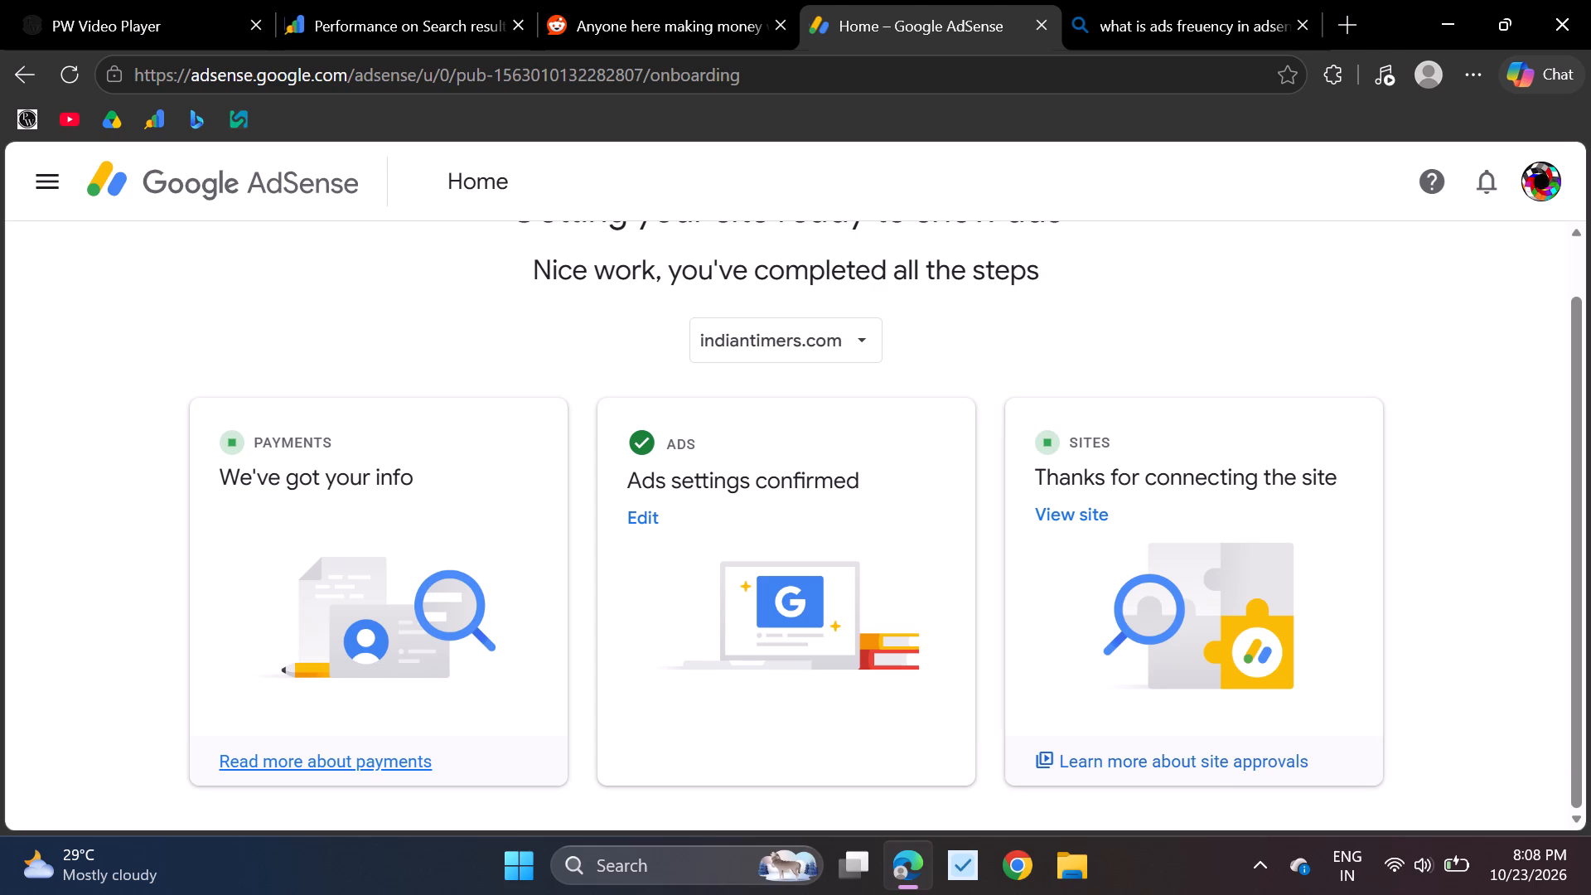
click(48, 186)
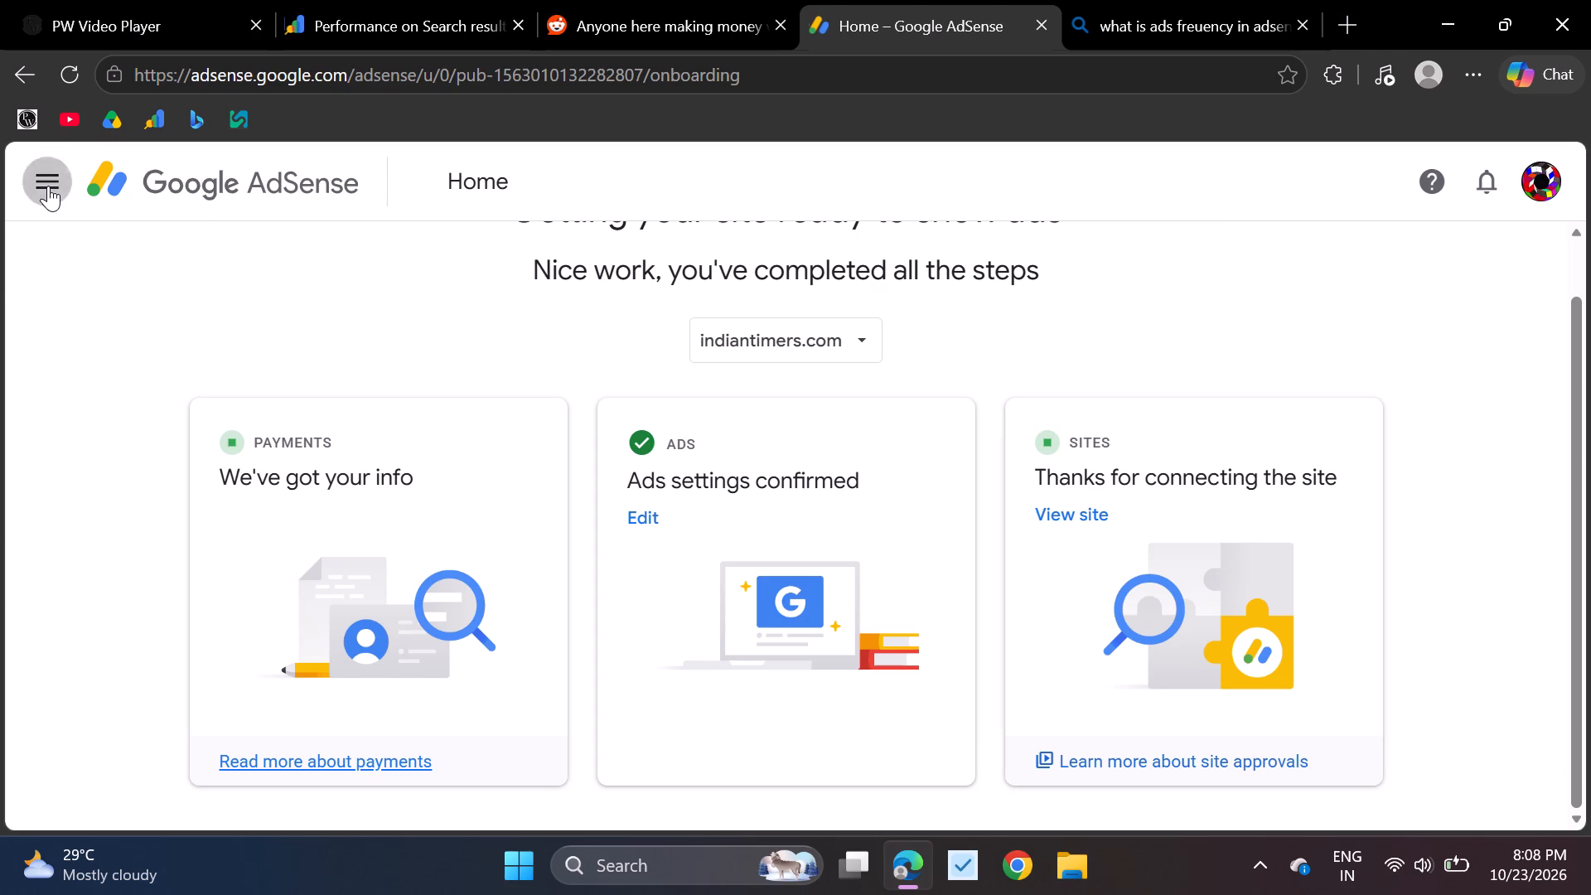
click(155, 381)
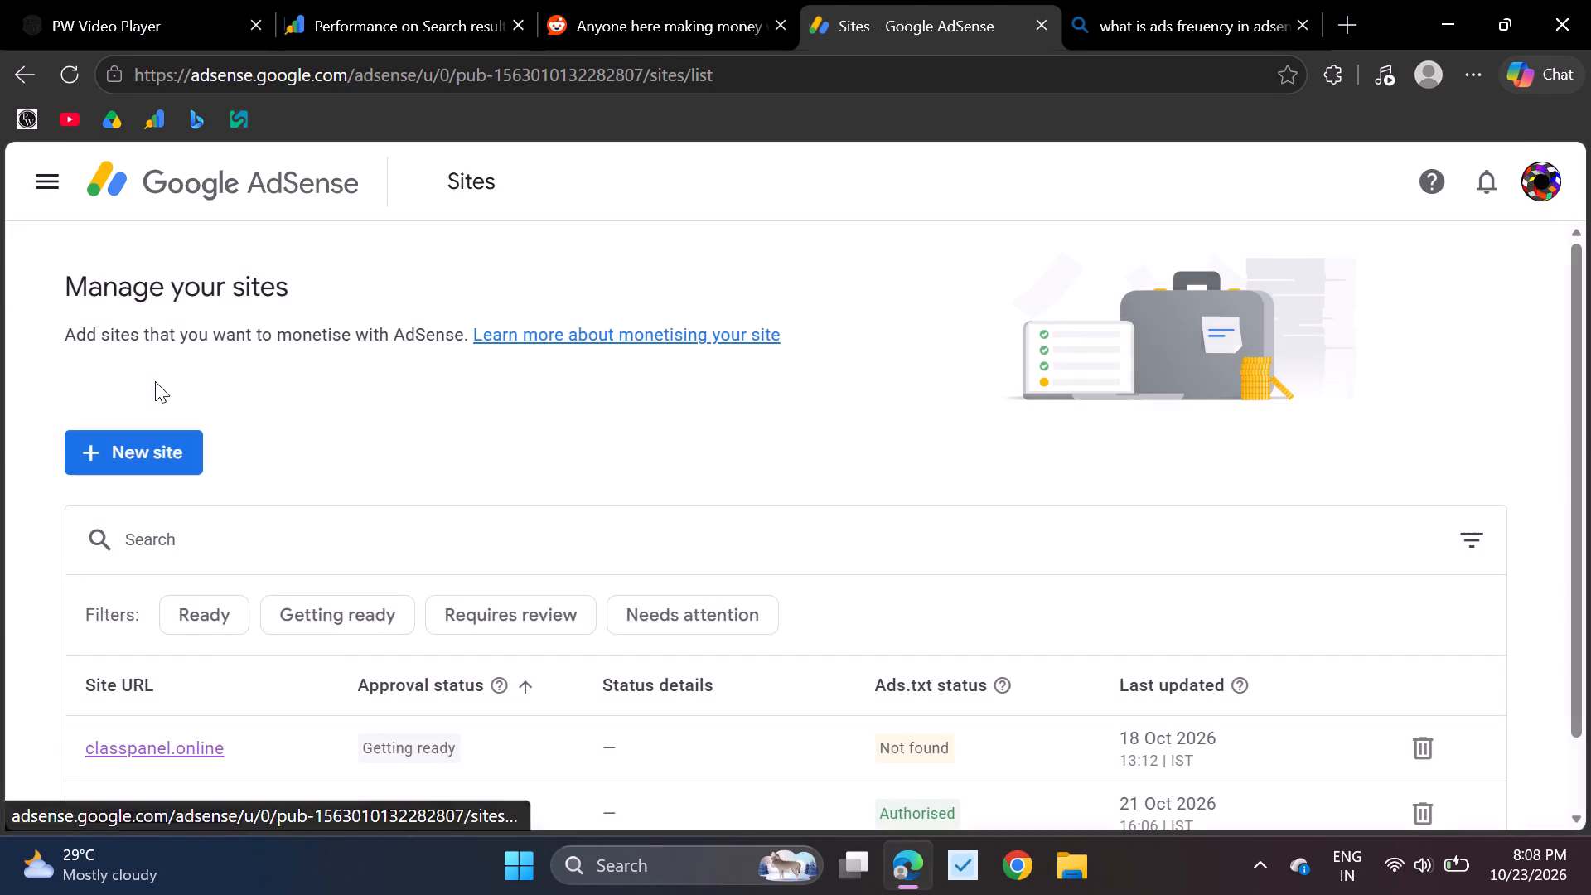
scroll(541, 549, down, 1)
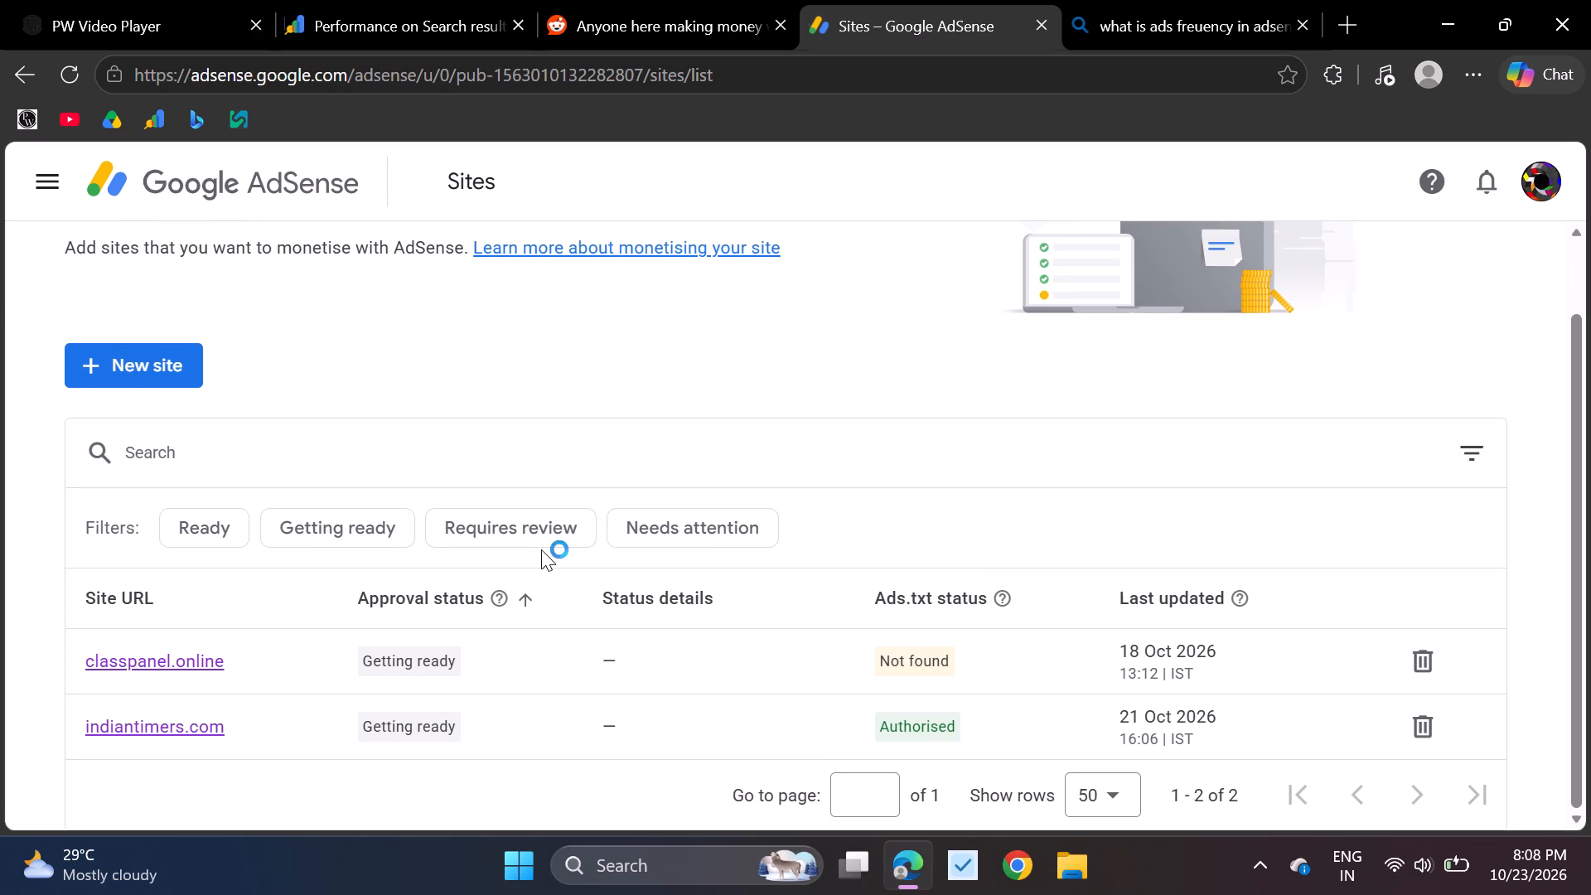
Close the AdSense tab and the Bing search tab about ad frequency, leaving the Reddit thread open.
click(1037, 16)
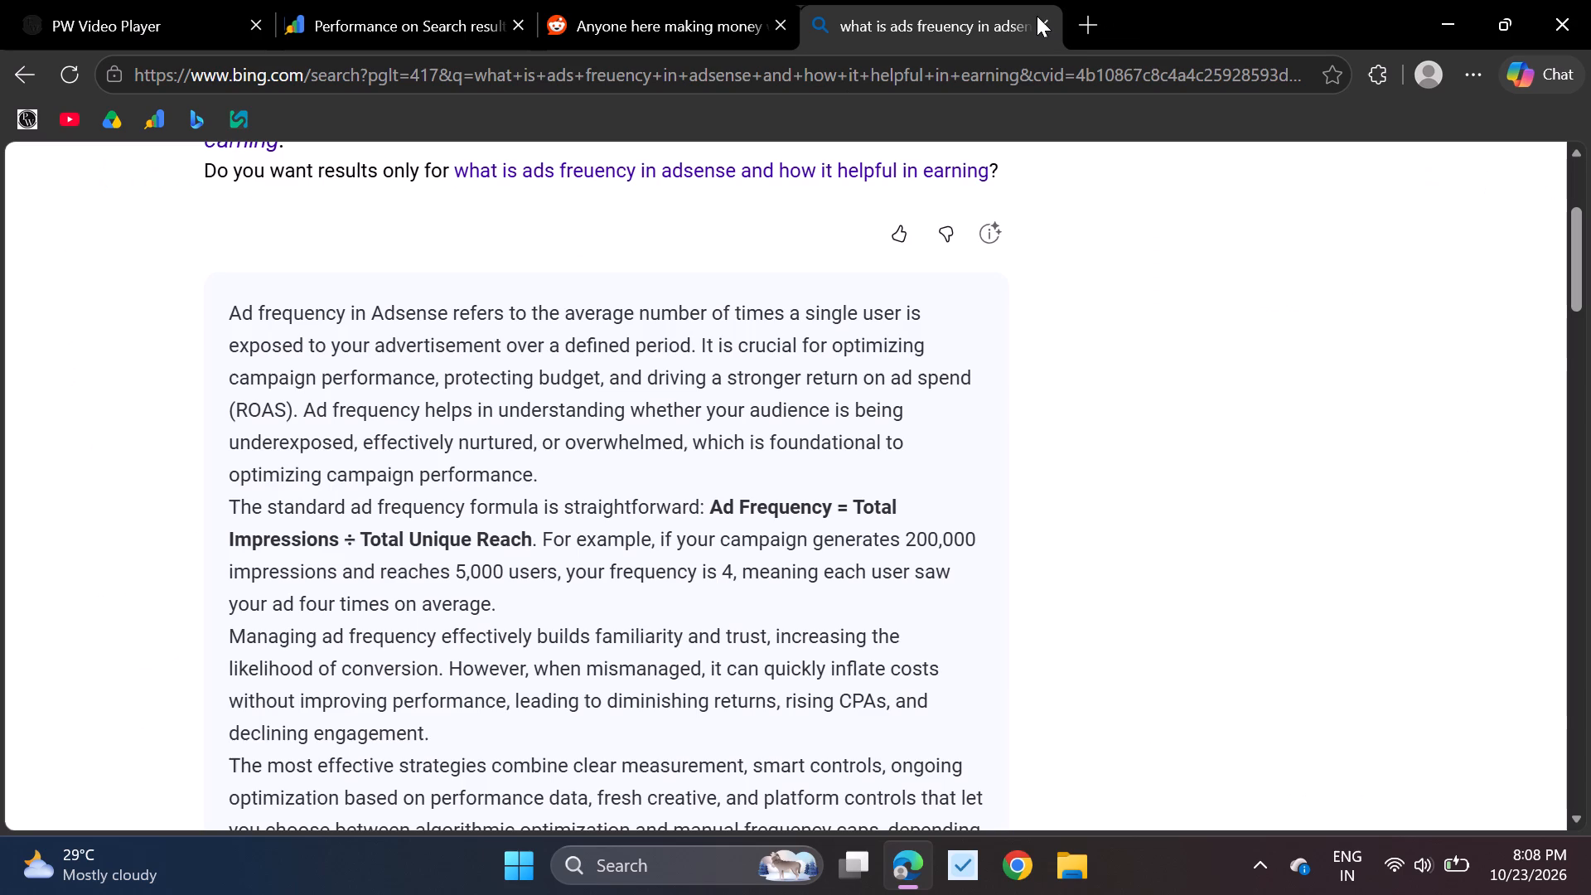
scroll(923, 333, up, 5)
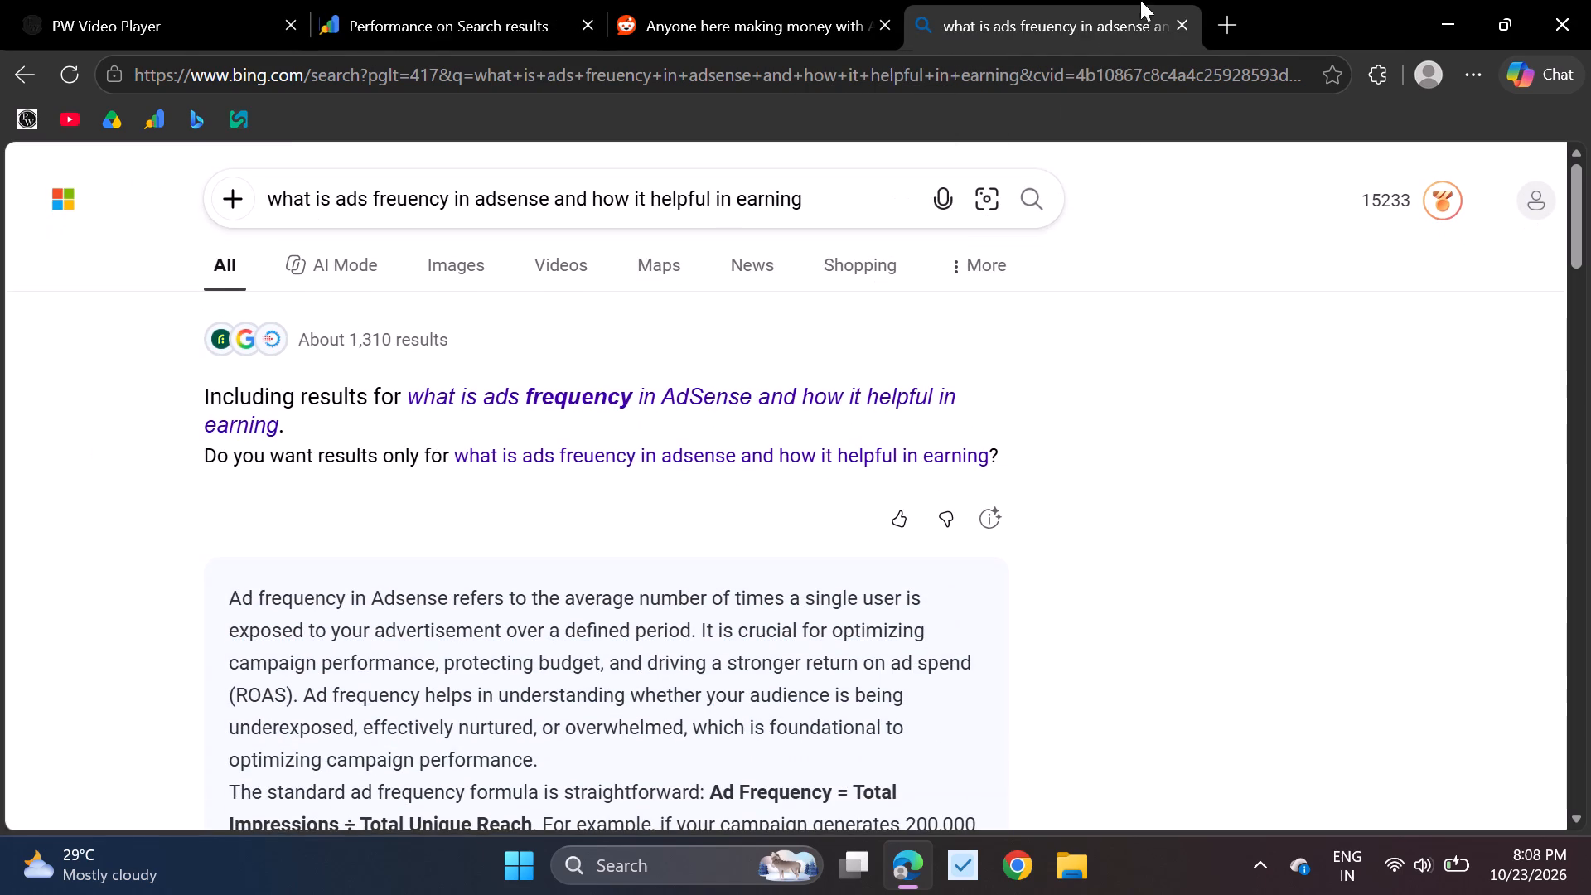
click(1181, 21)
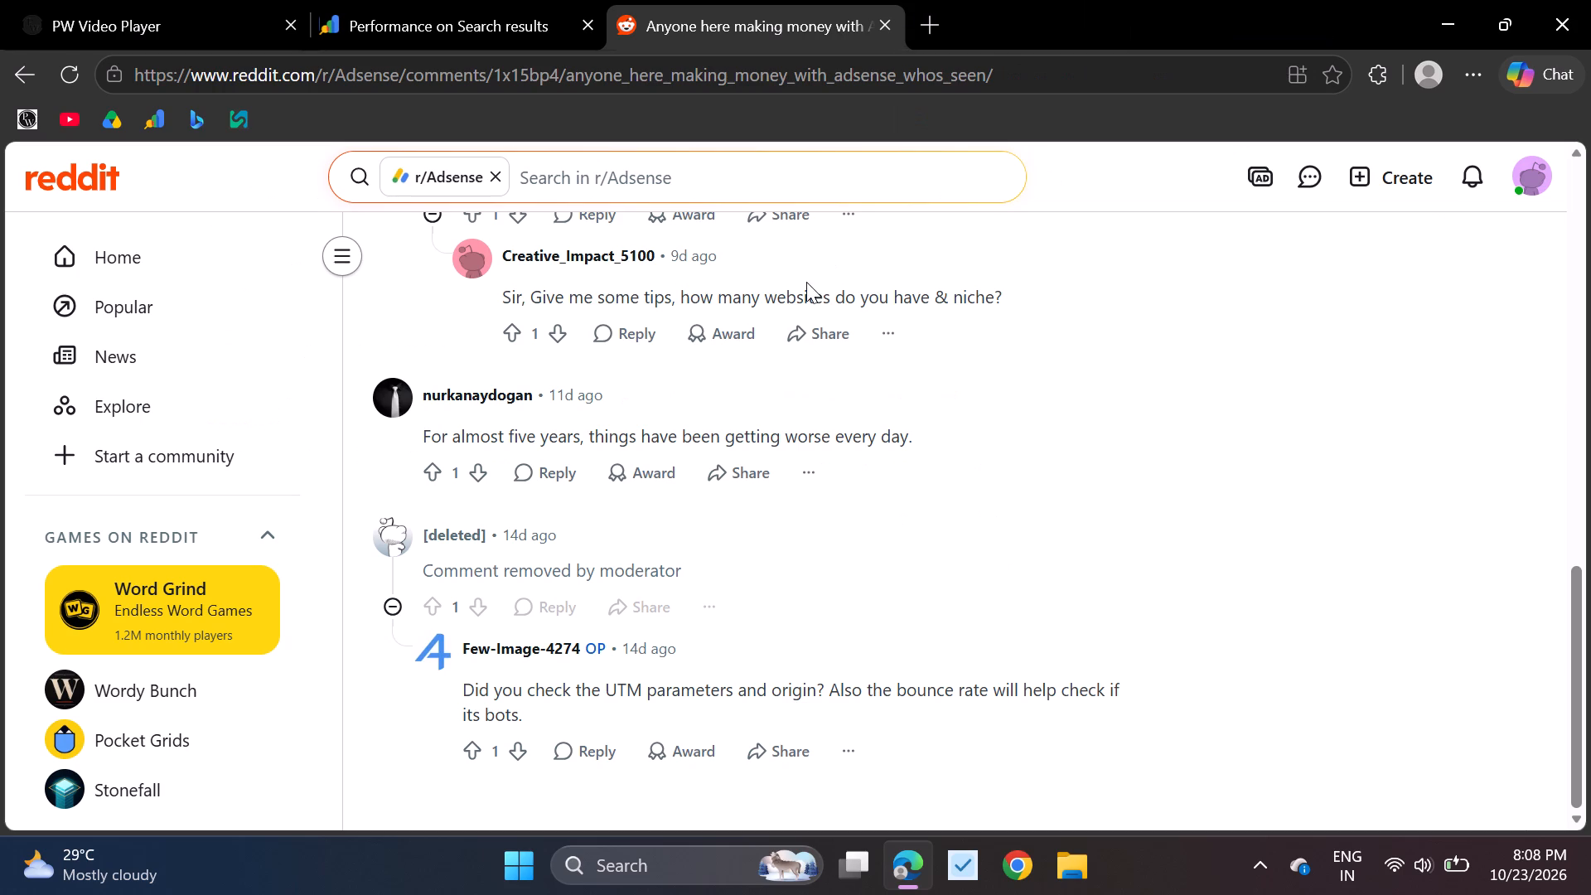
Remove the r/Adsense filter from the Reddit search and search all of Reddit for "website adsense approved".
scroll(540, 502, up, 5)
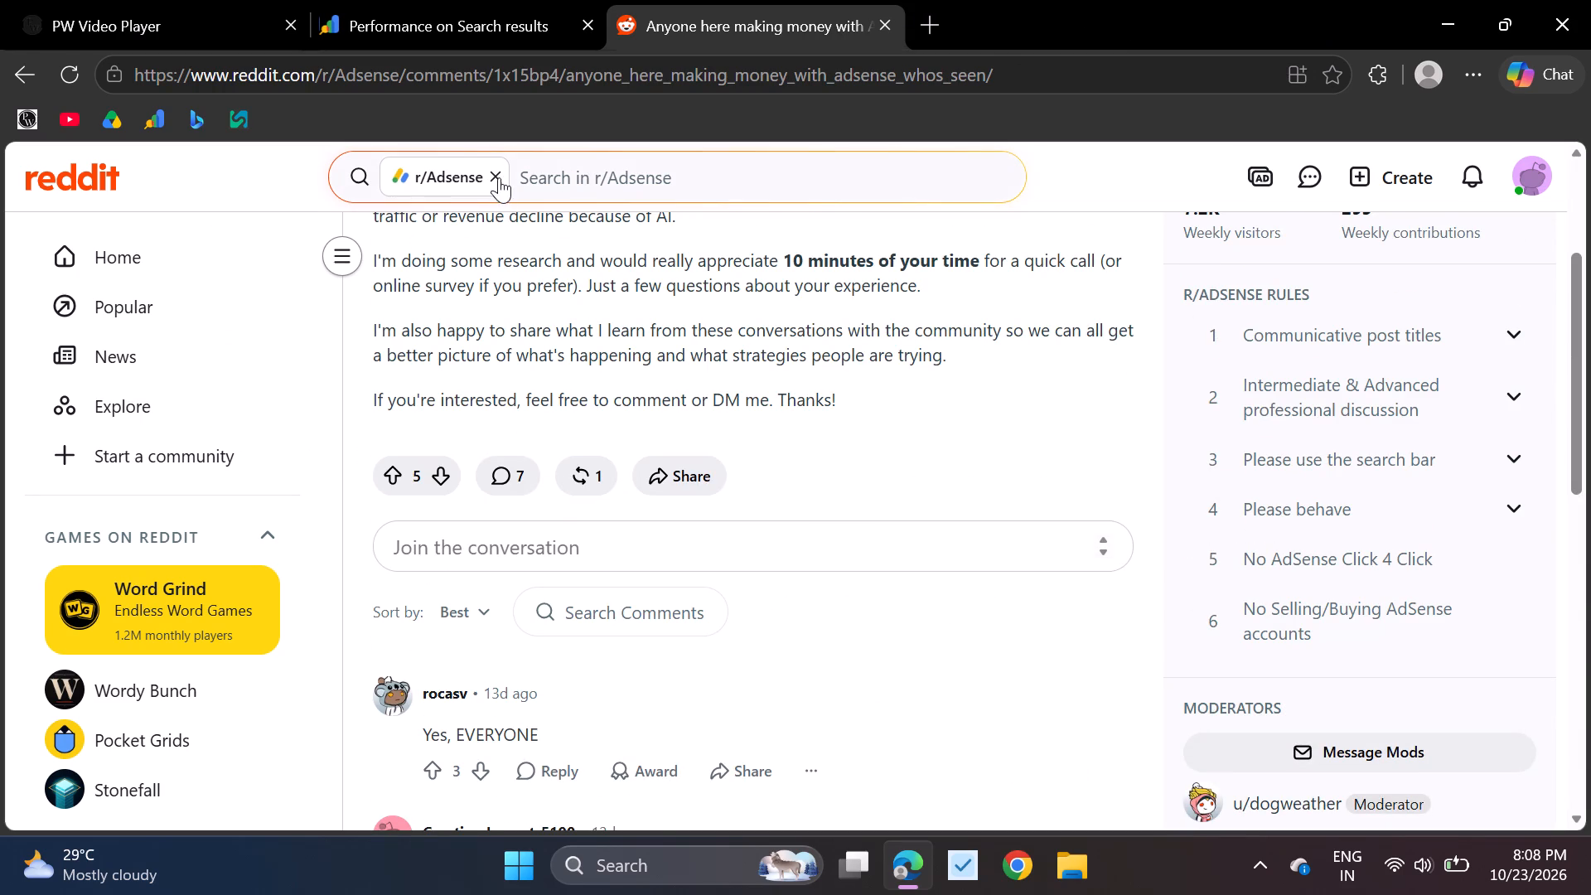
click(498, 180)
click(505, 177)
text(ade)
key(BackSpace)
text(sense approvd)
key(BackSpace)
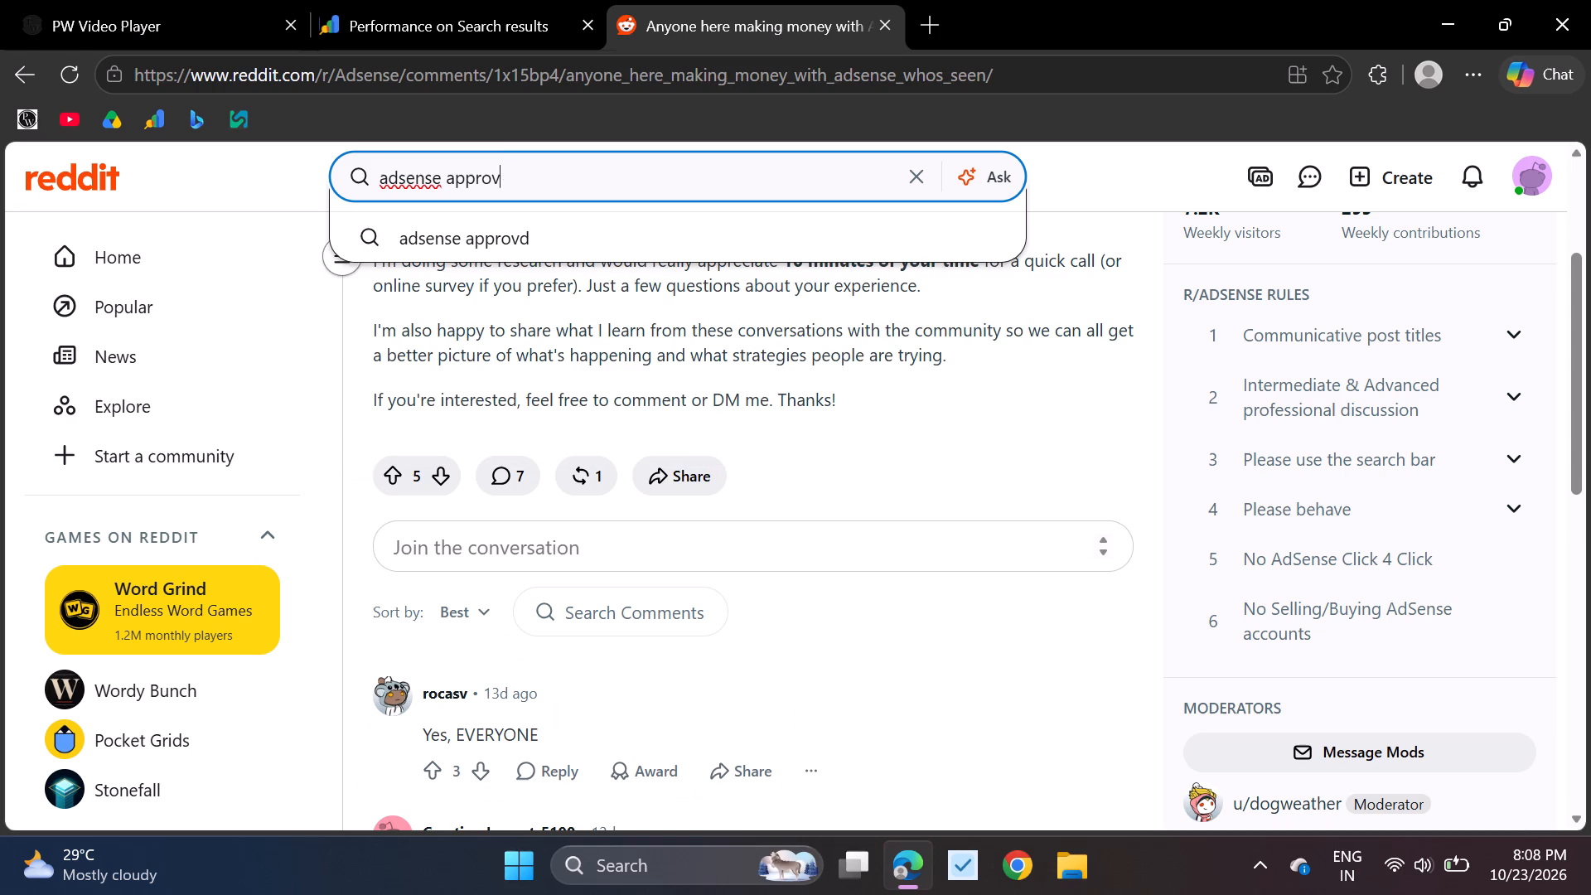
text(ed)
key(Left)
key(Left)
key(Left)
key(Left)
key(Left)
key(Left)
key(Left)
key(Left)
key(Left)
key(Left)
key(Left)
key(Left)
key(Left)
key(Left)
key(Left)
key(Left)
key(Left)
key(Left)
key(Left)
key(Left)
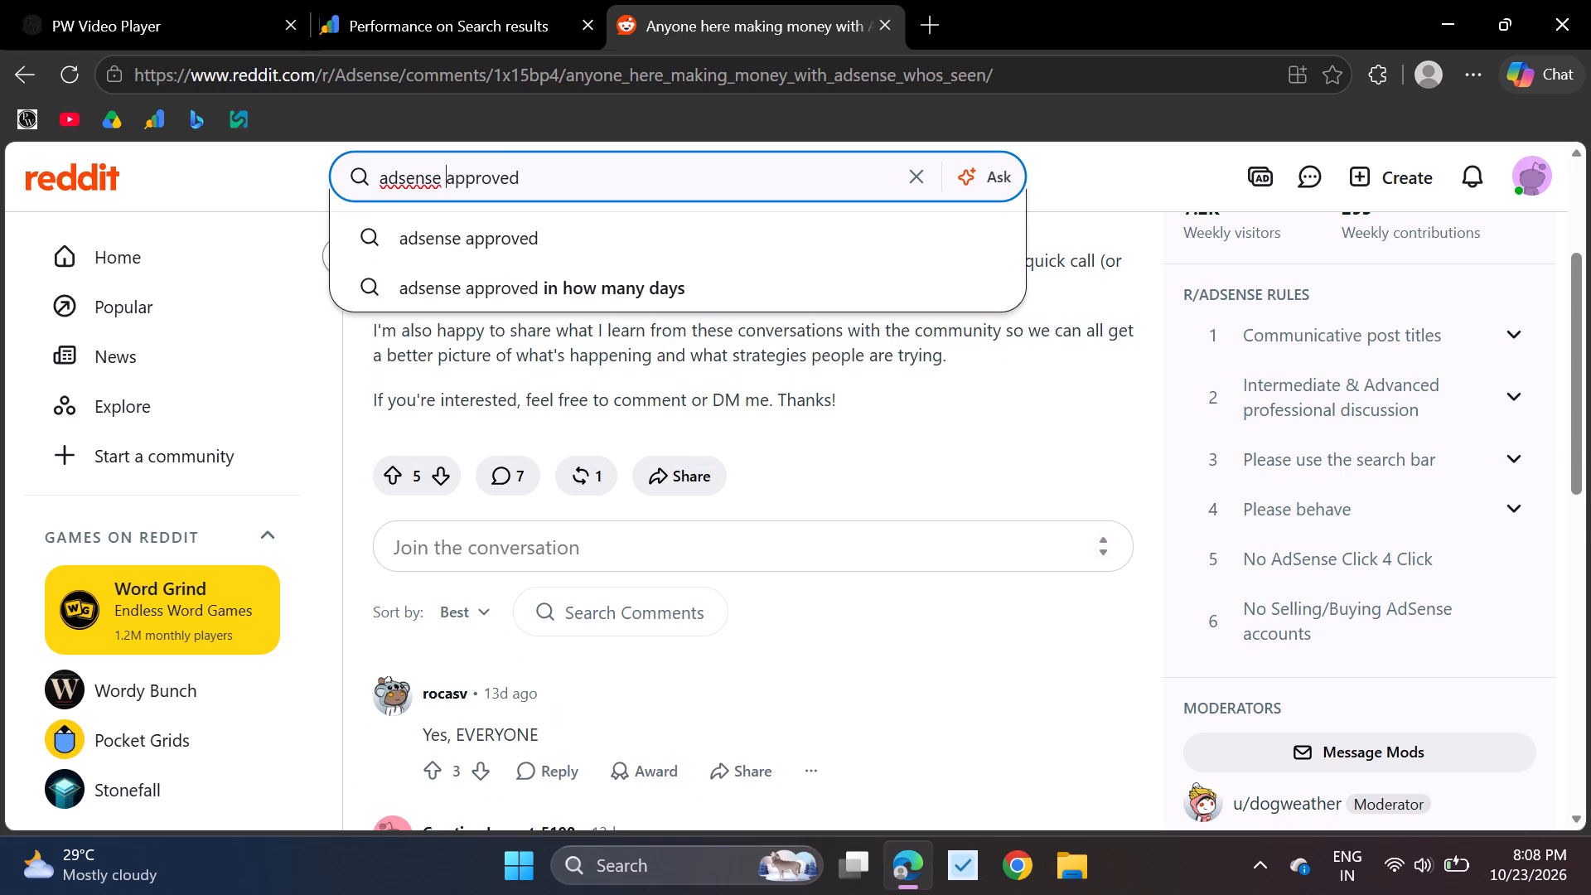
text(website)
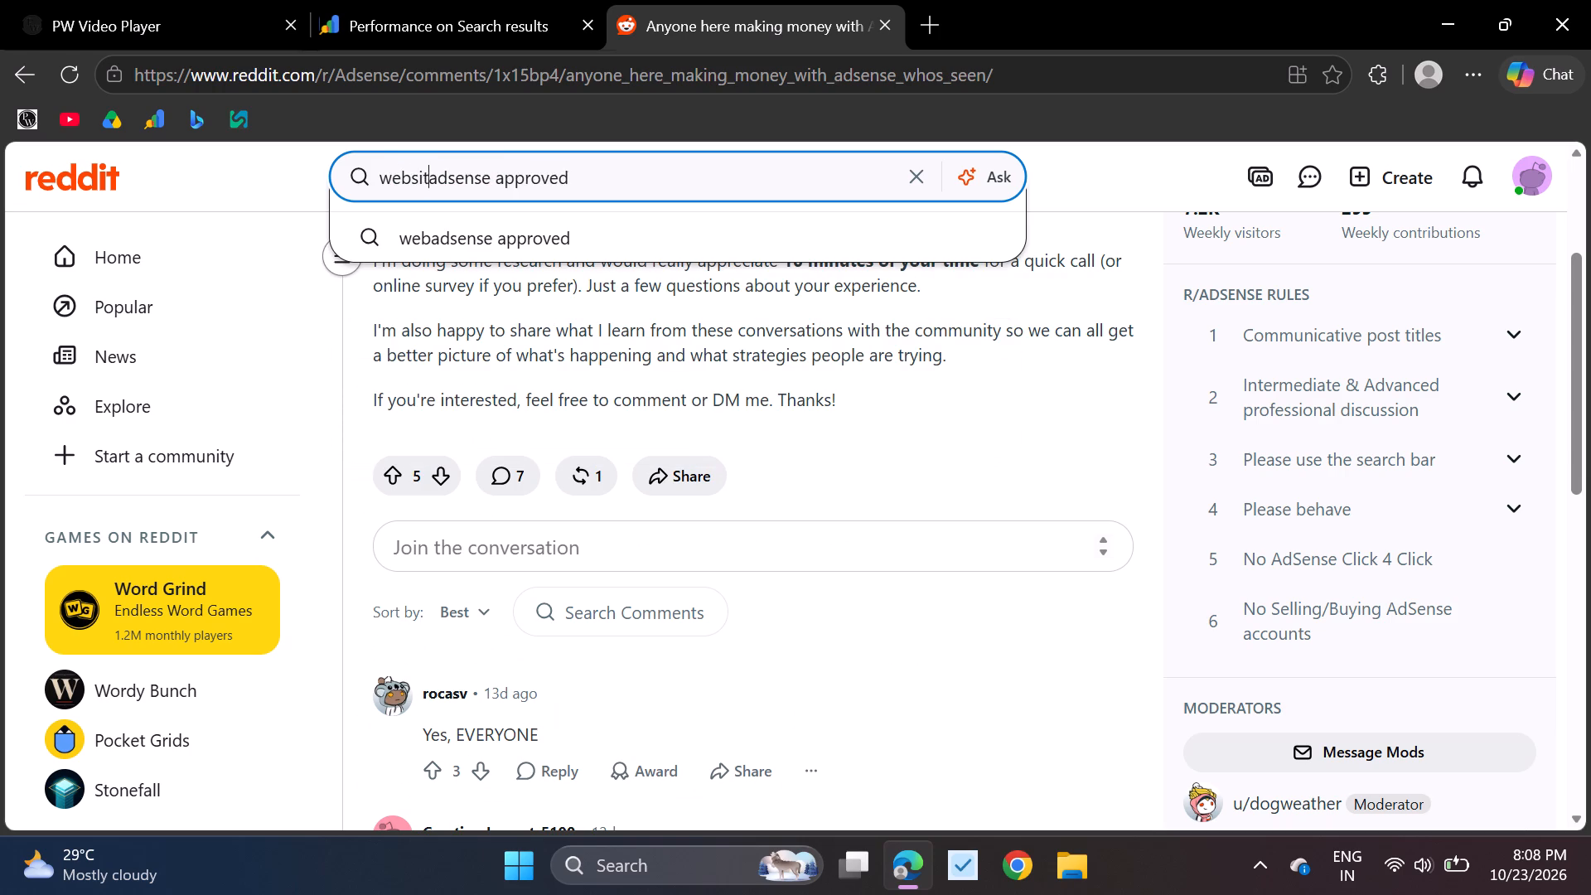
key(space)
key(Return)
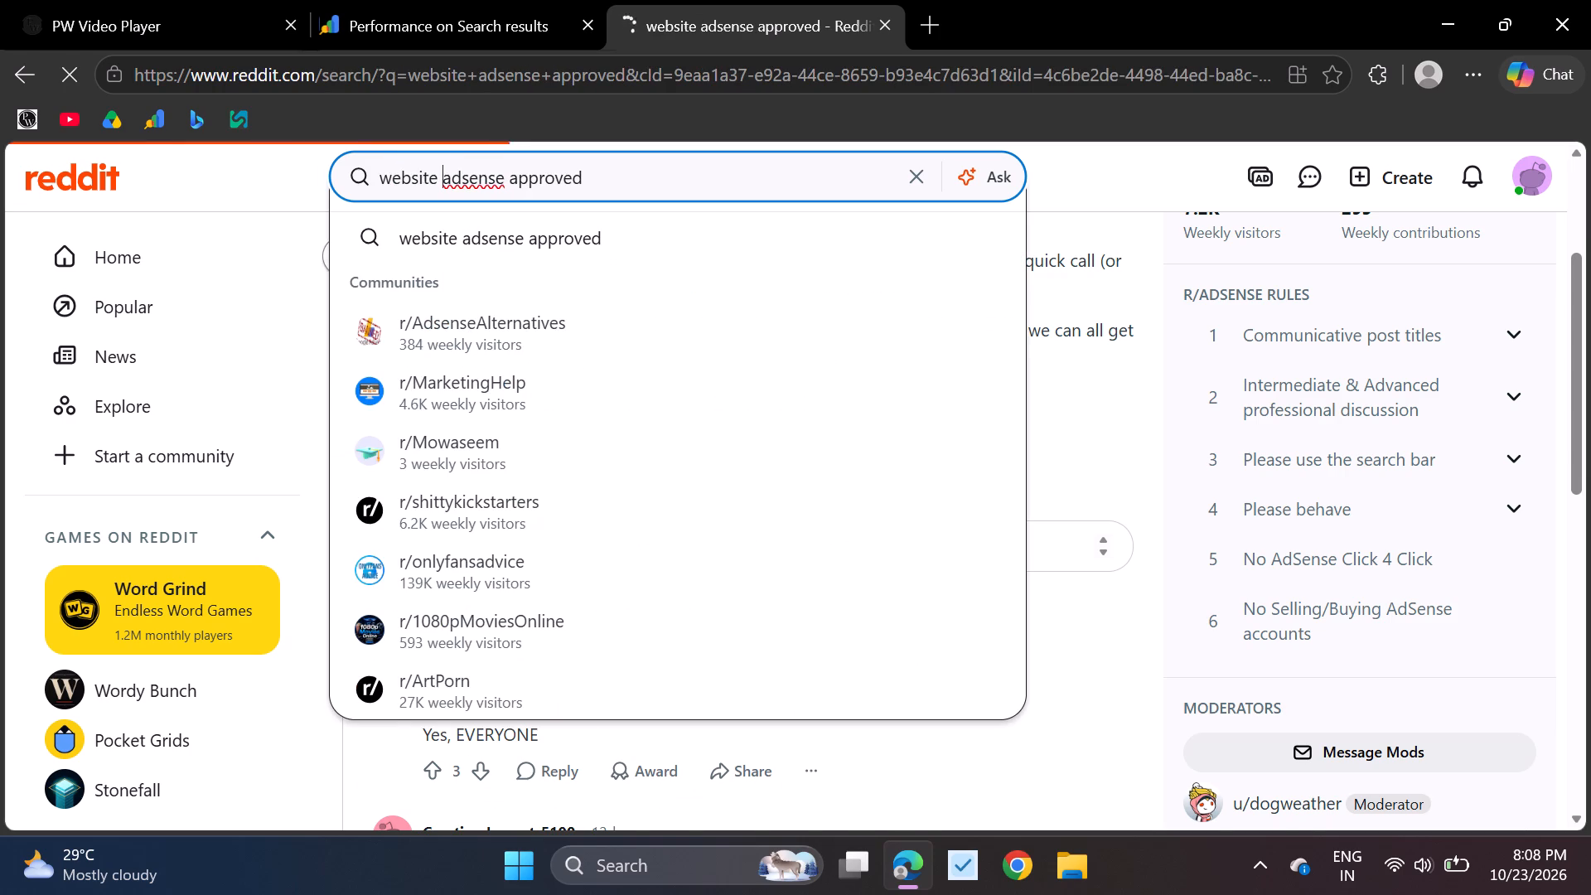
Browse the Reddit results and open the post "Will My Website Get Google AdSense Approval? | 7K Traffic in just 28 days".
scroll(505, 177, down, 1)
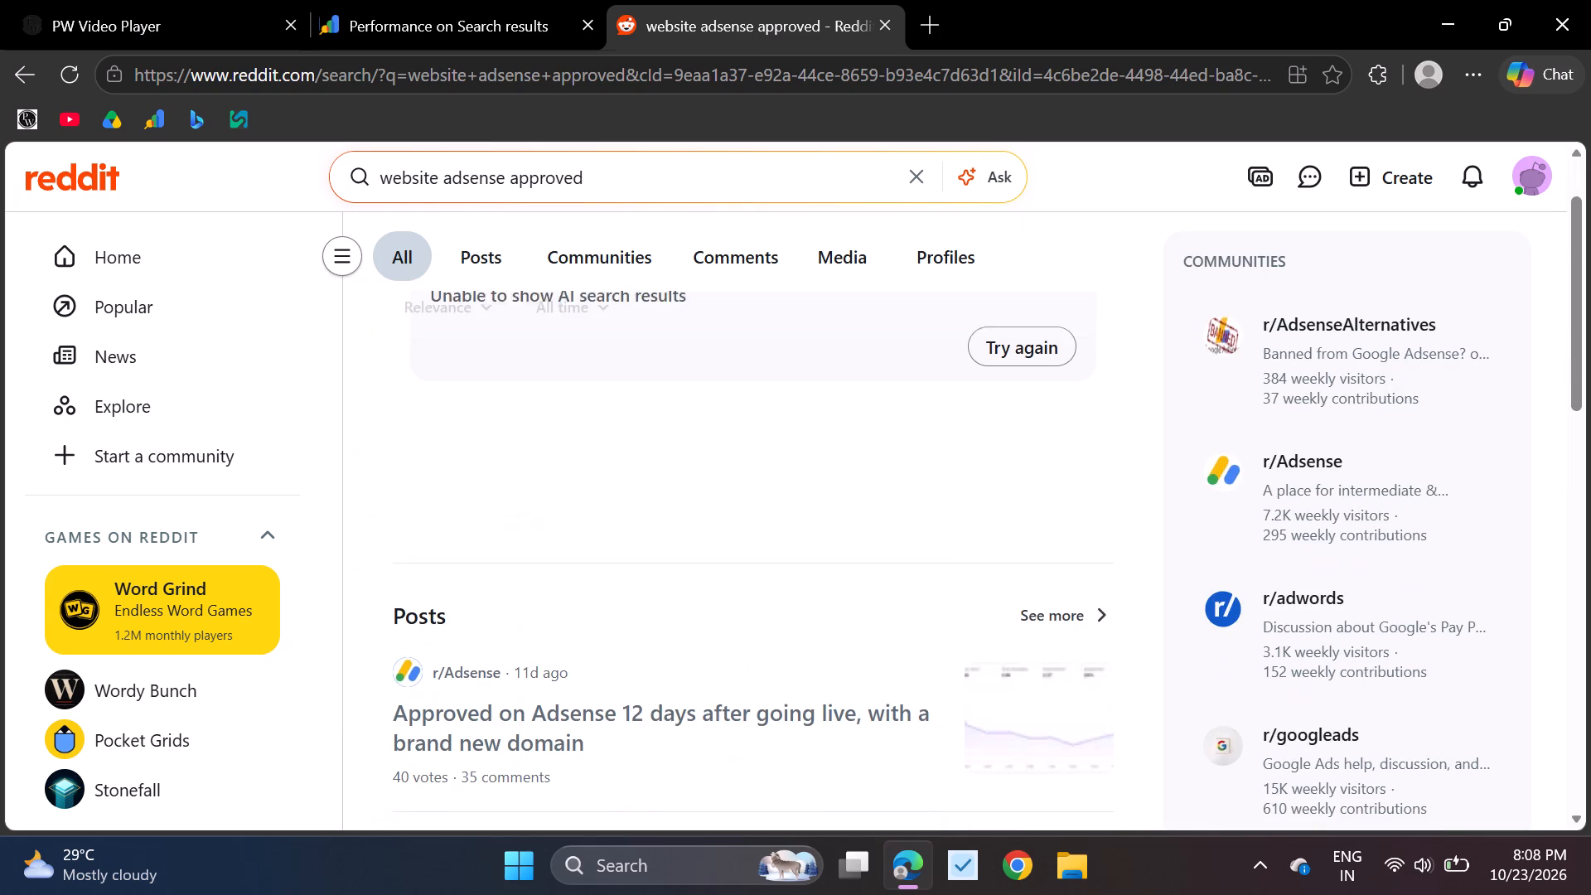
scroll(602, 267, down, 2)
scroll(581, 432, down, 2)
scroll(581, 432, up, 1)
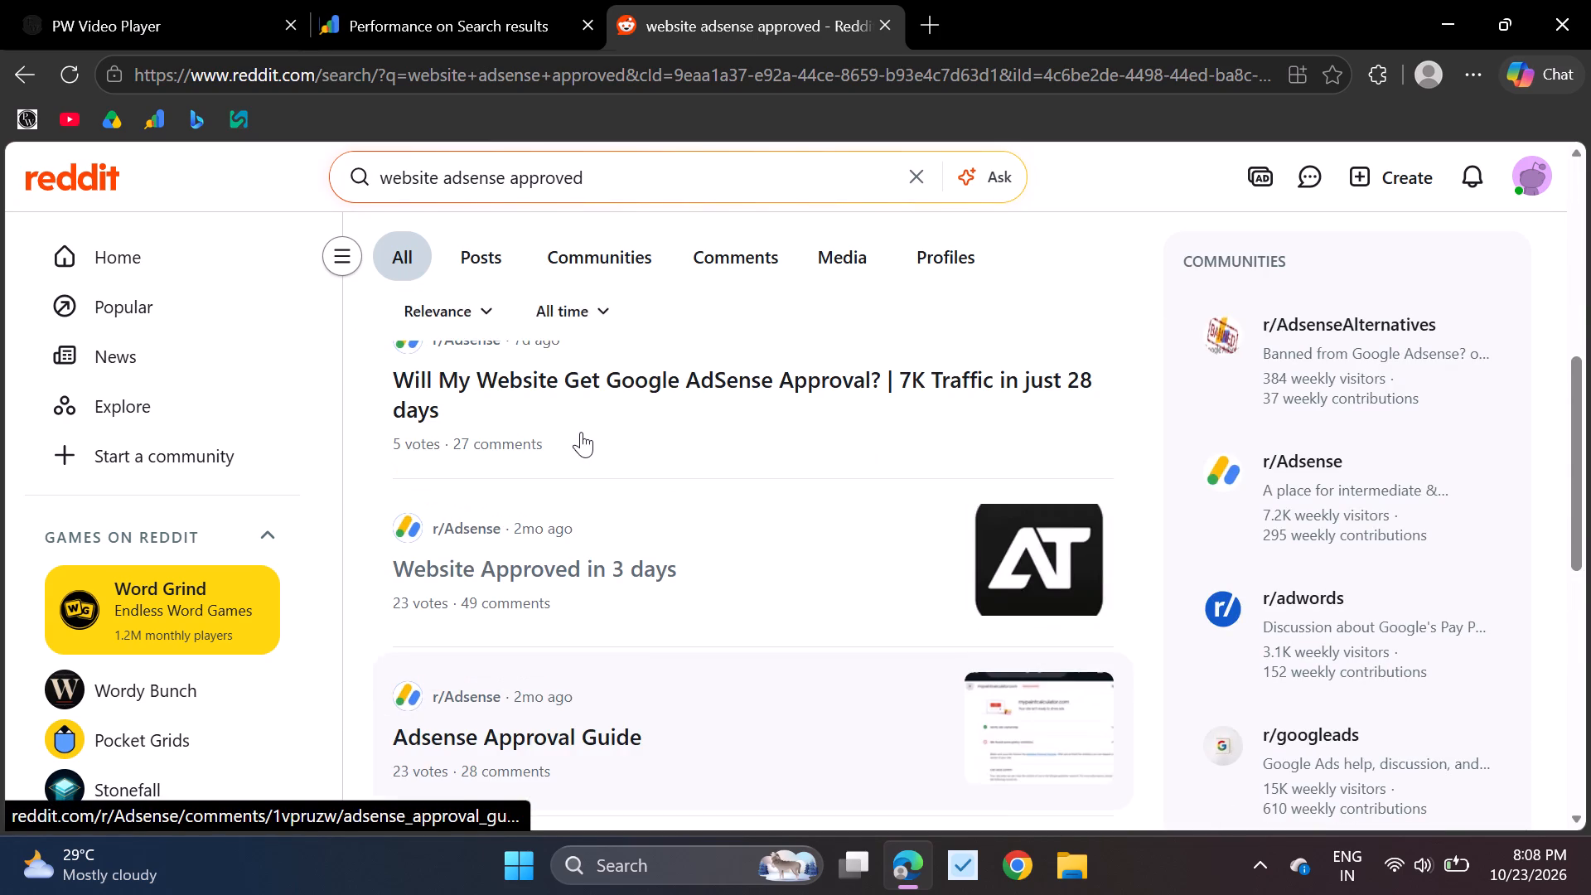
scroll(581, 432, up, 1)
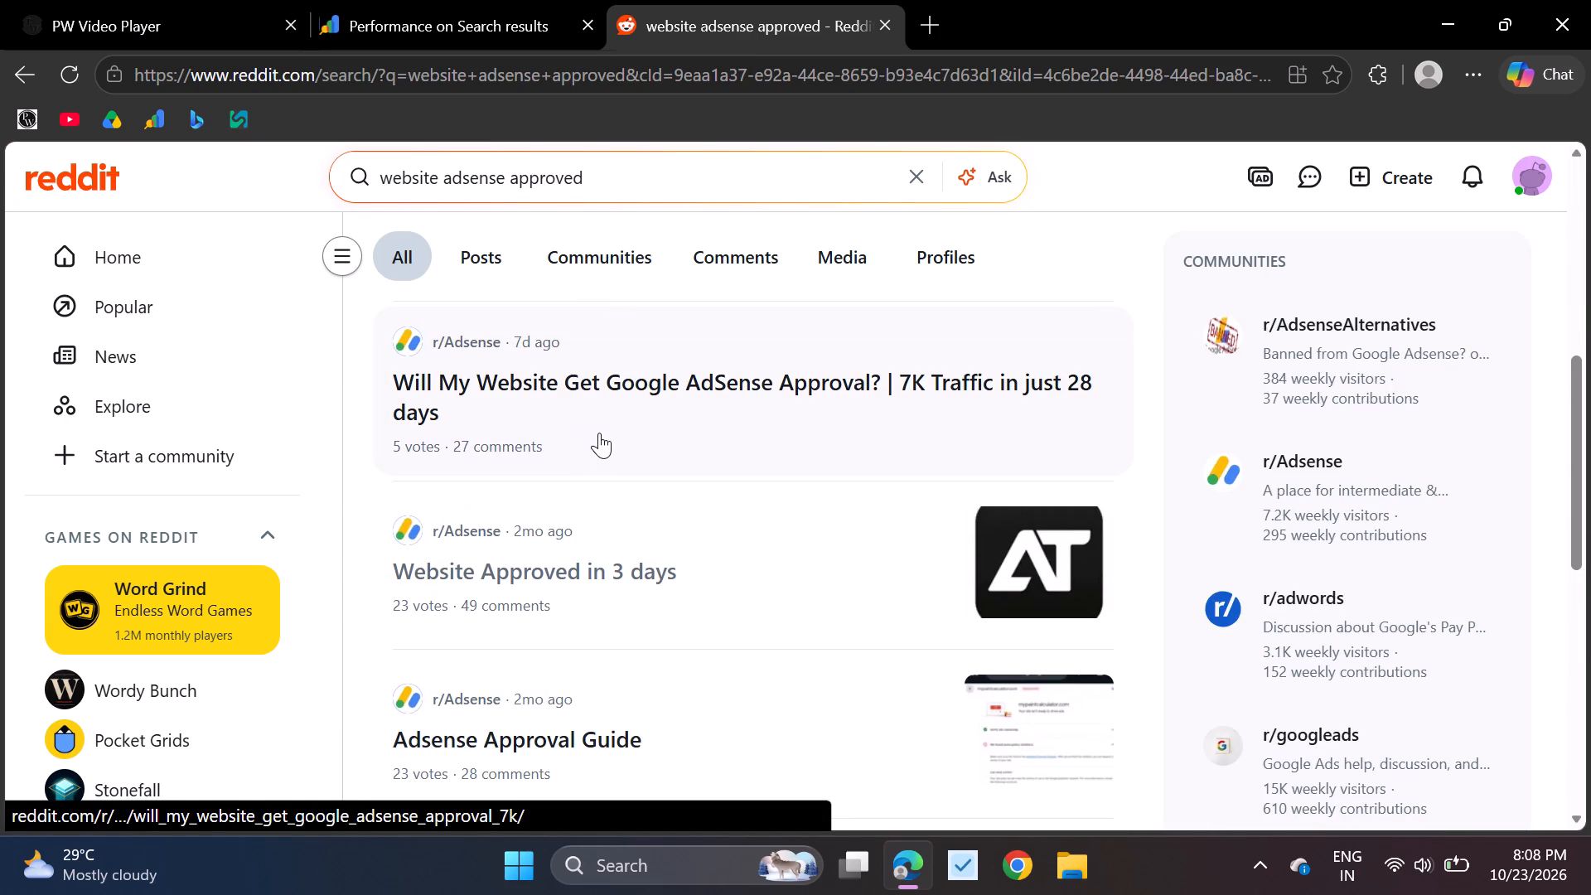
click(599, 433)
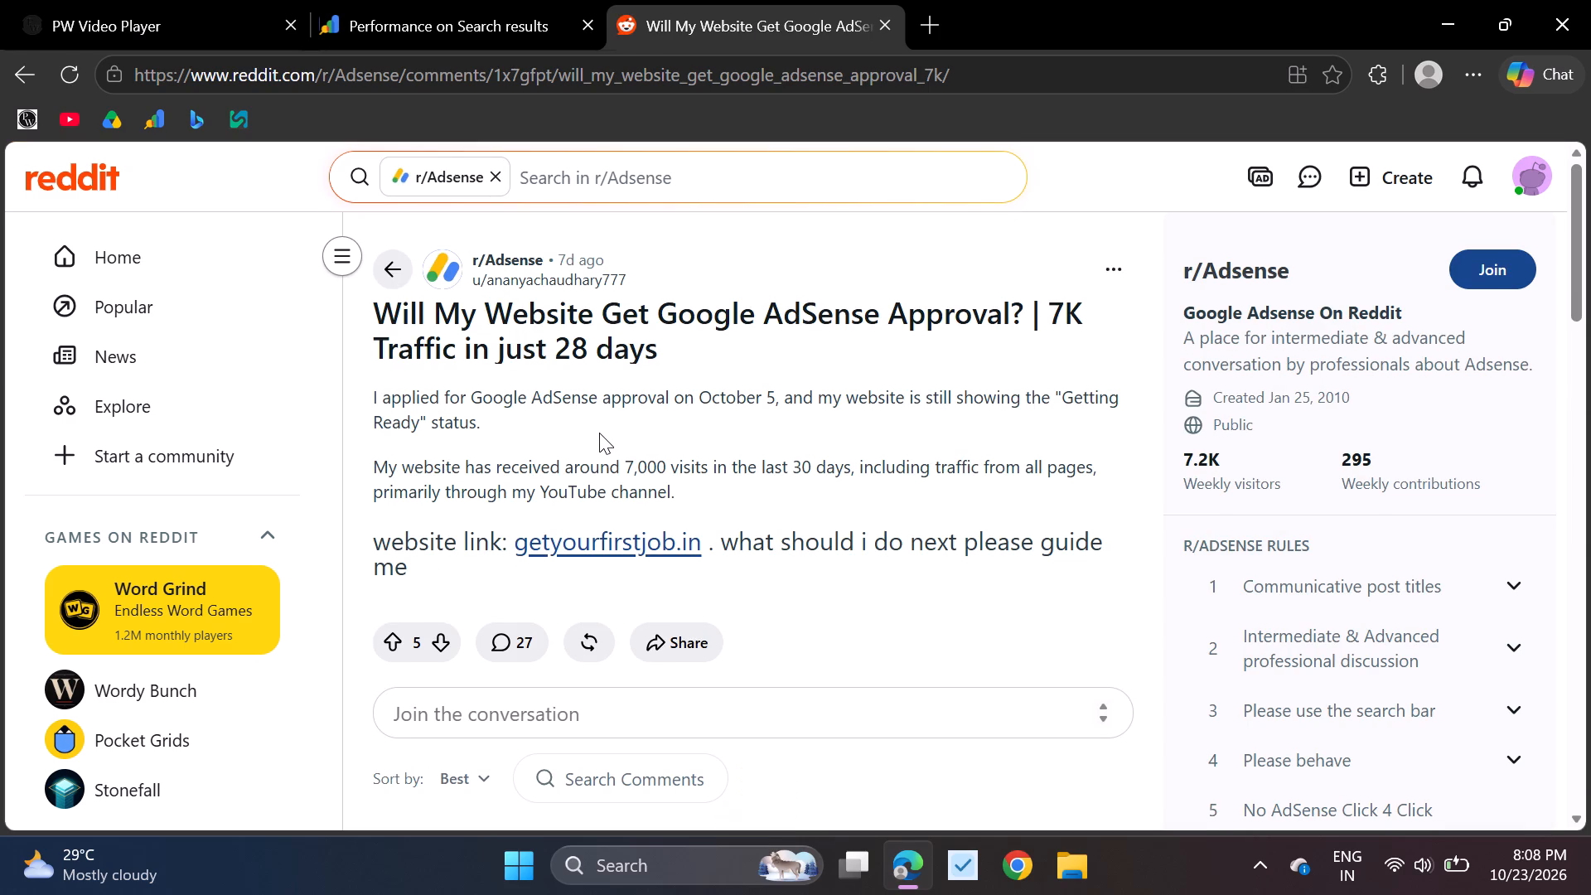
Open the post's getyourfirstjob.in link in a separate tab, and read the Reddit comments while it loads.
click(660, 553)
click(831, 0)
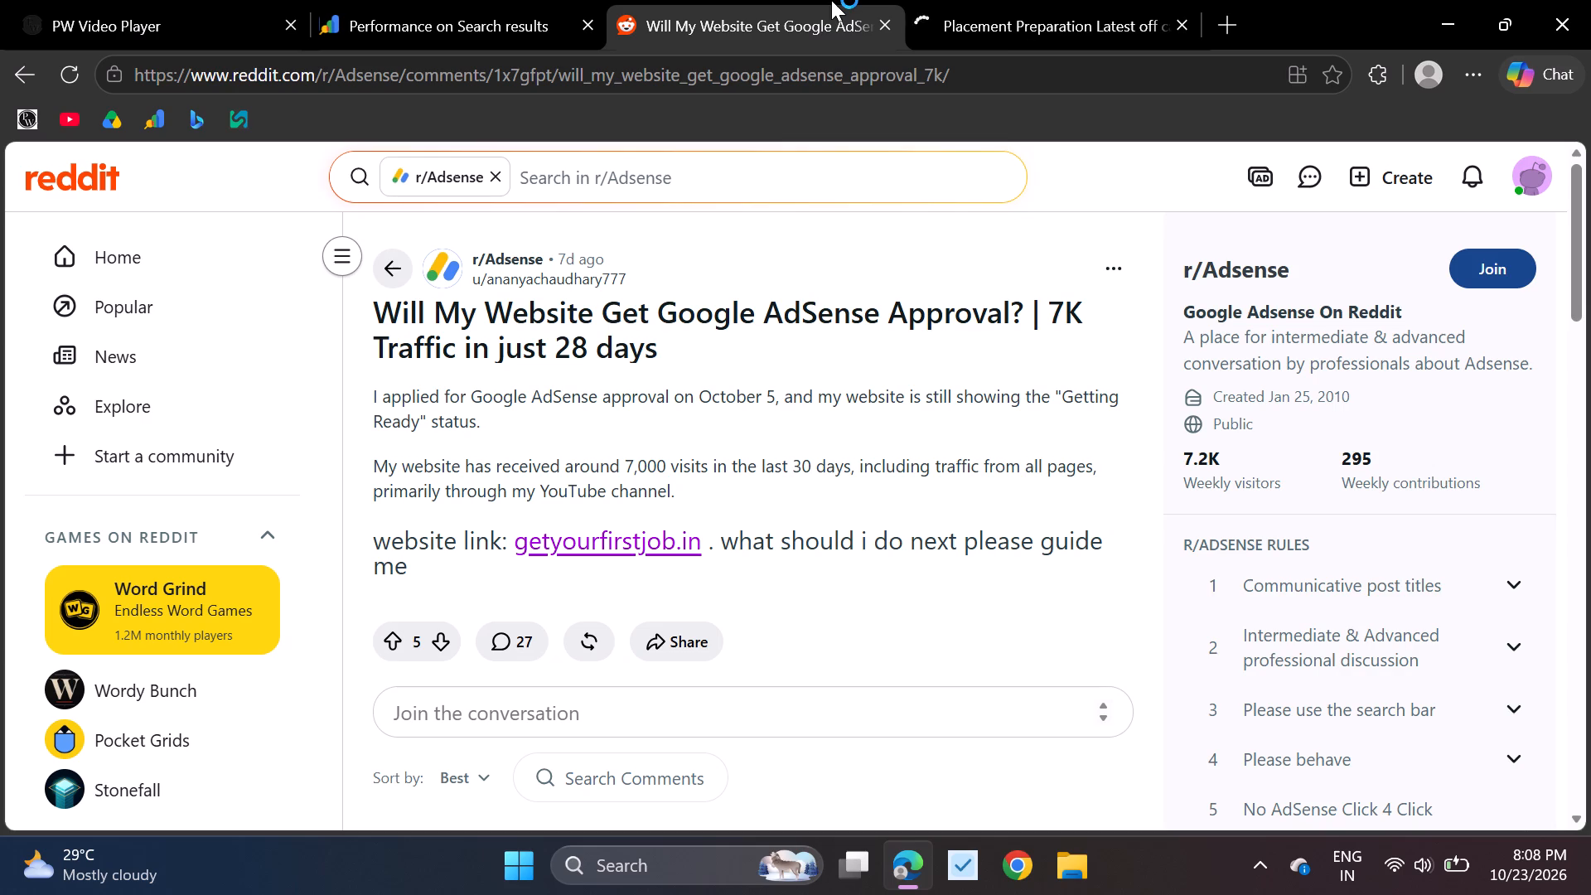
scroll(765, 295, down, 3)
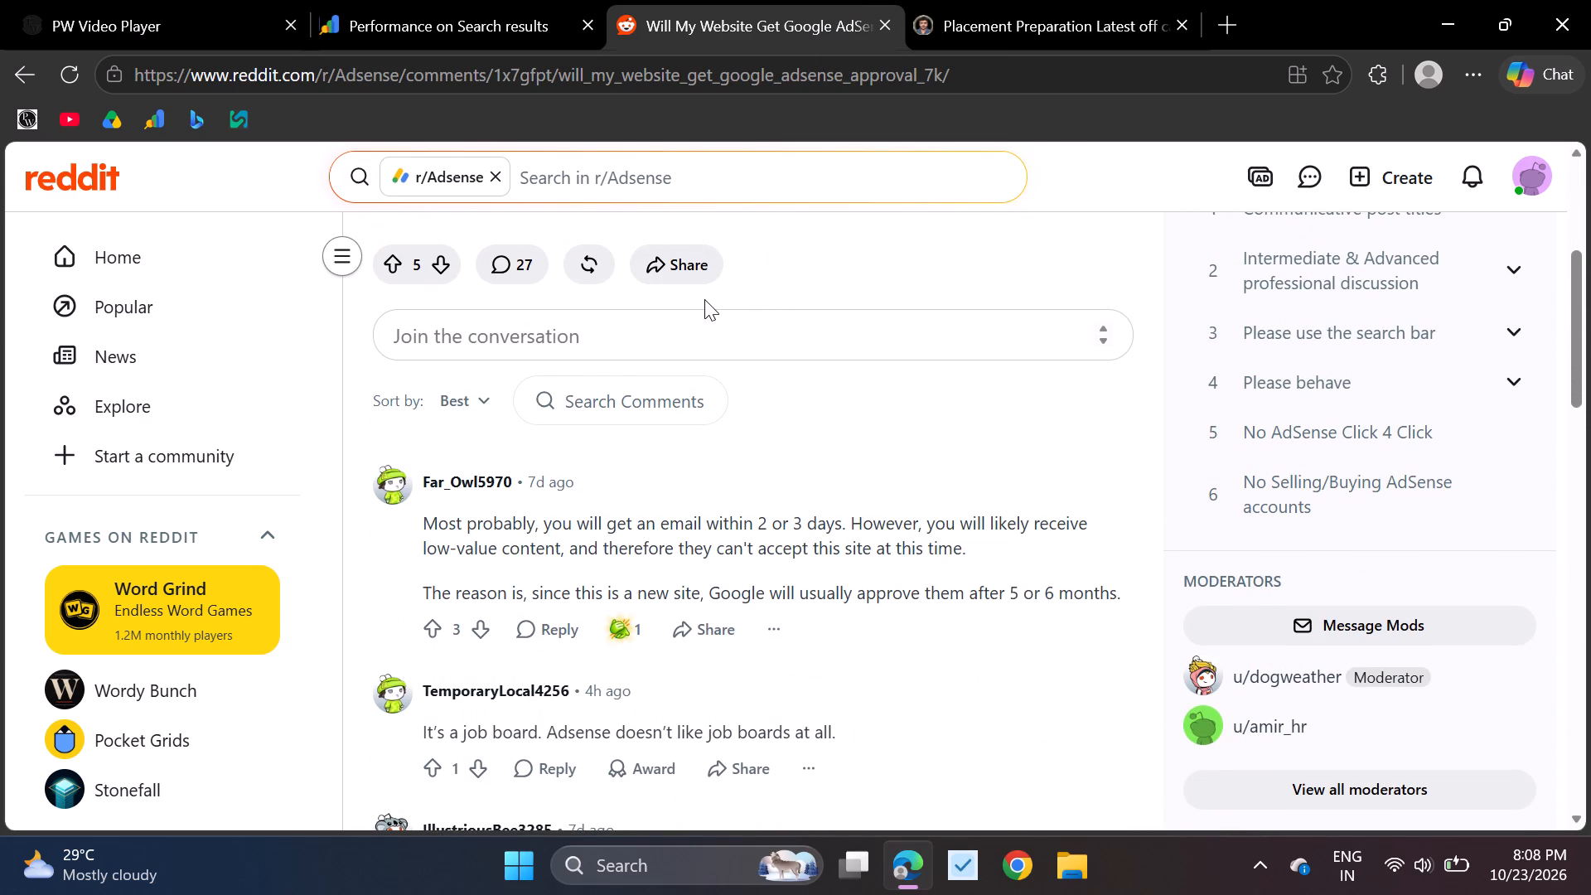
scroll(663, 346, down, 1)
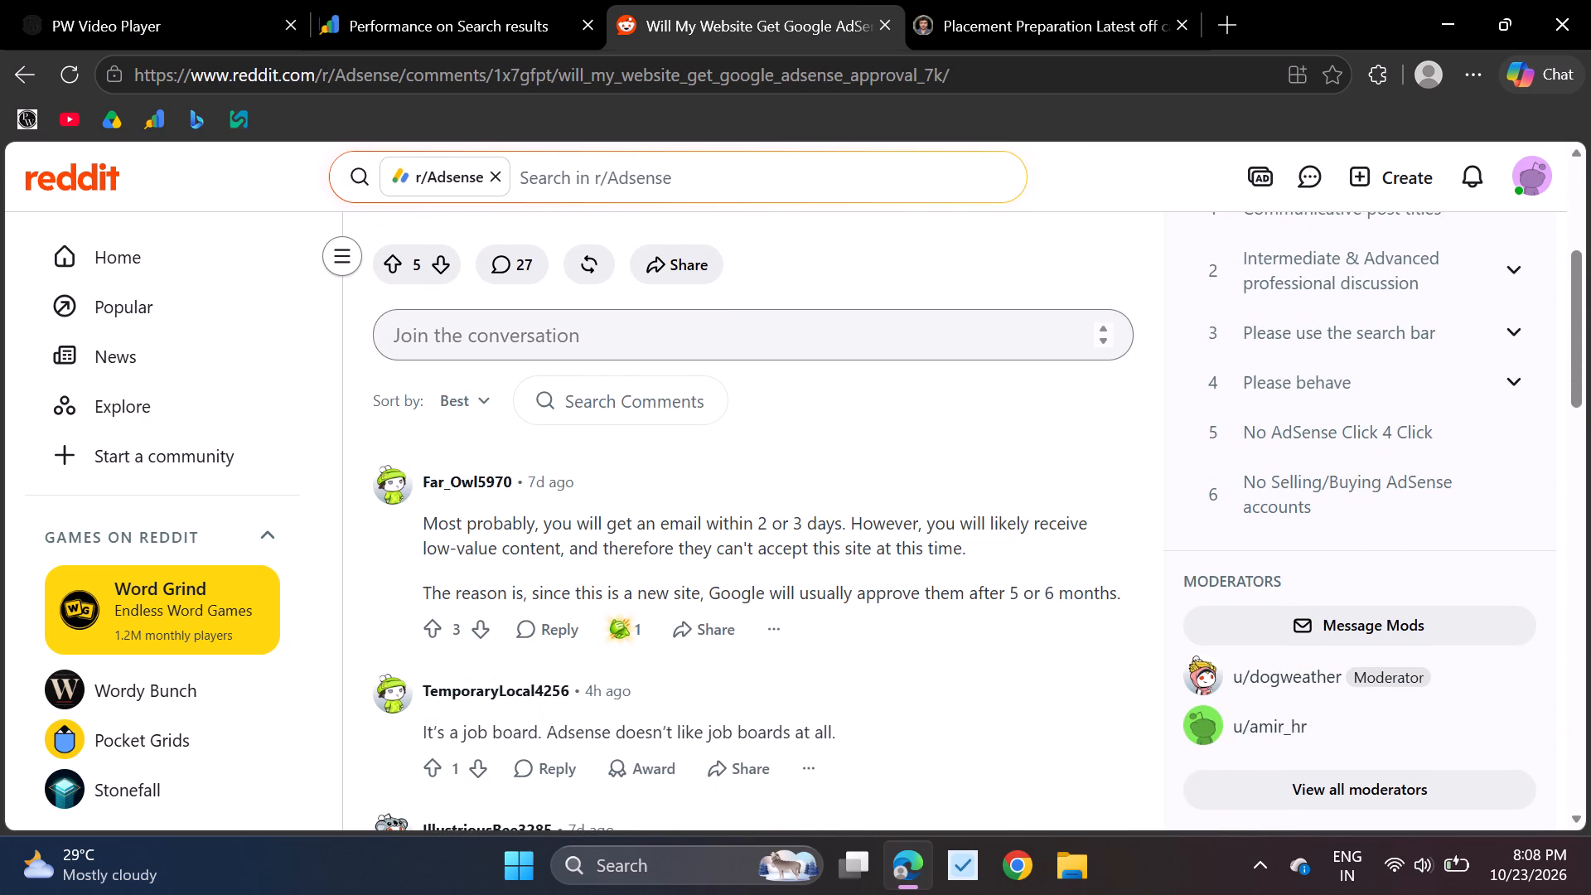
scroll(663, 346, down, 2)
Switch to the getyourfirstjob.in tab and examine its home page layout and content down to the footer.
click(1033, 0)
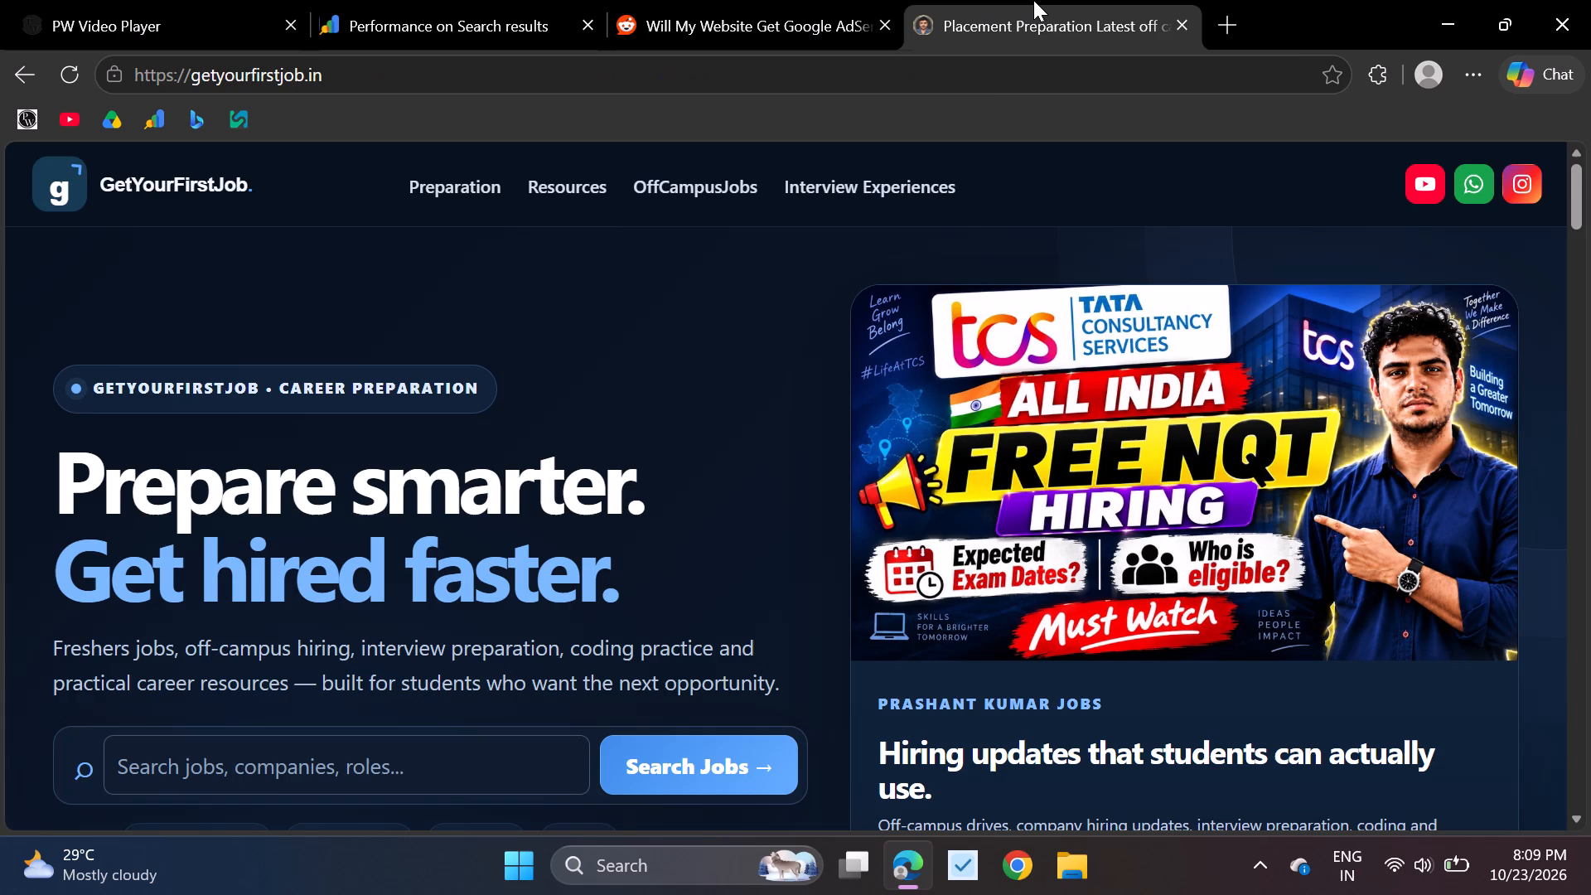
scroll(837, 333, down, 1)
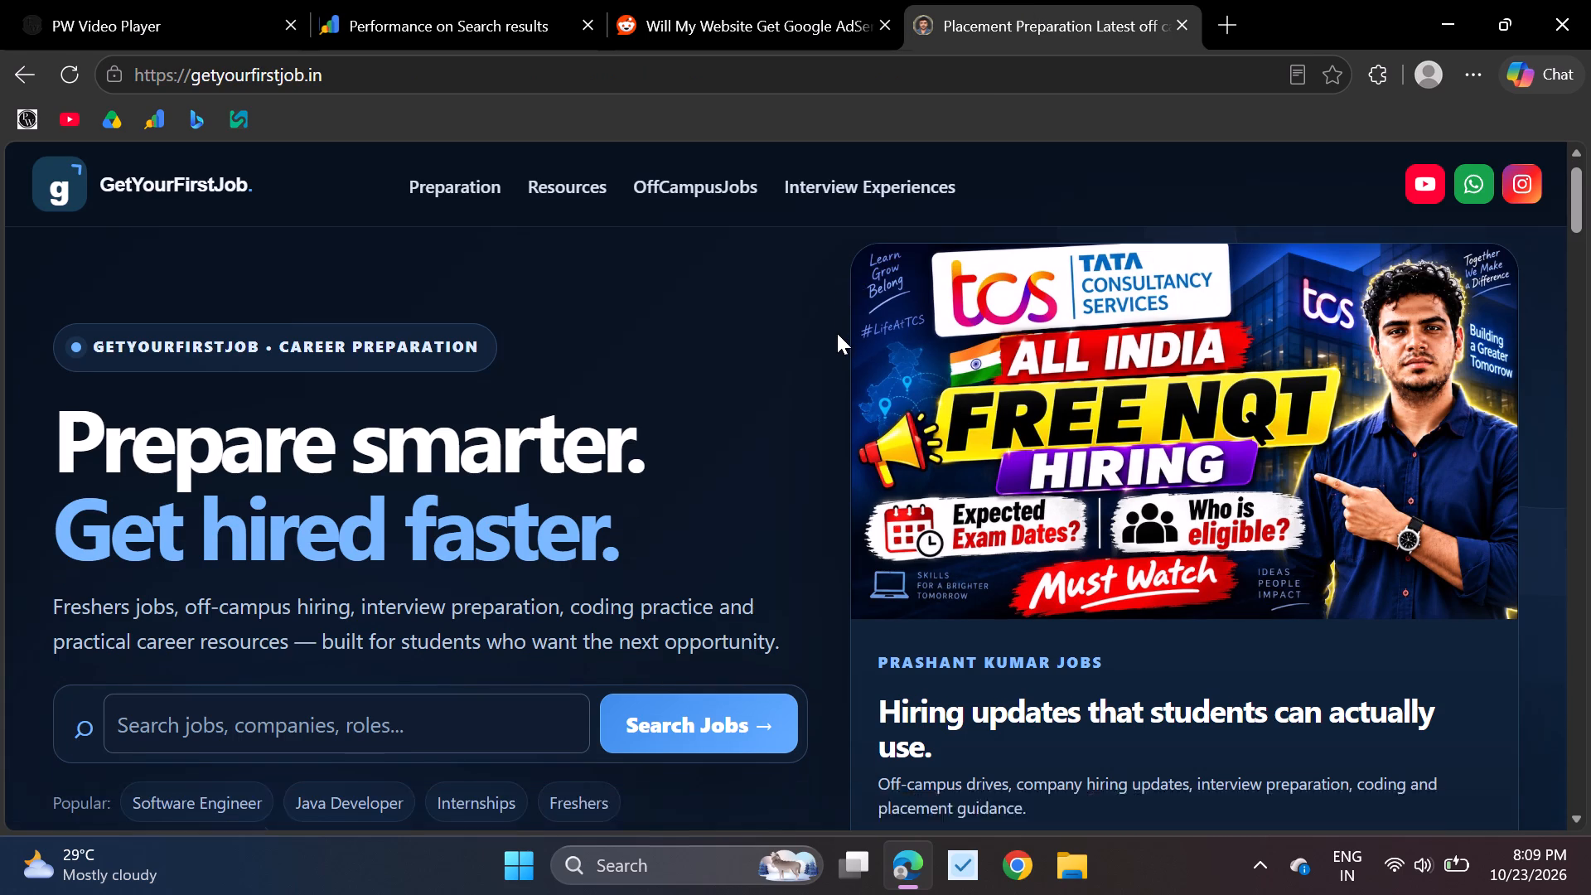
scroll(837, 333, down, 5)
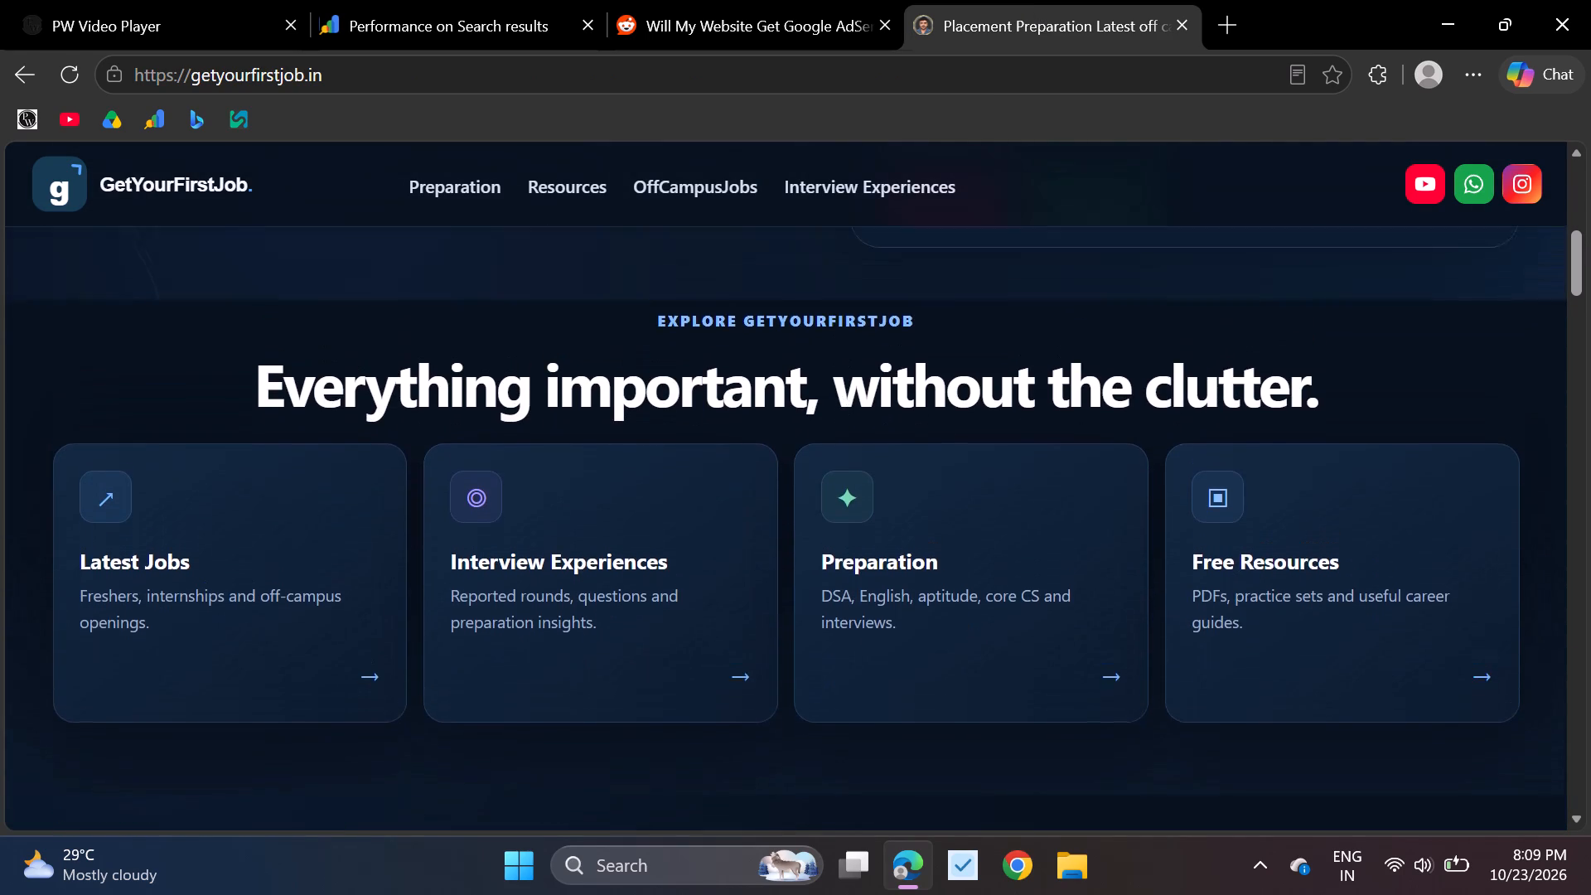
scroll(837, 333, down, 3)
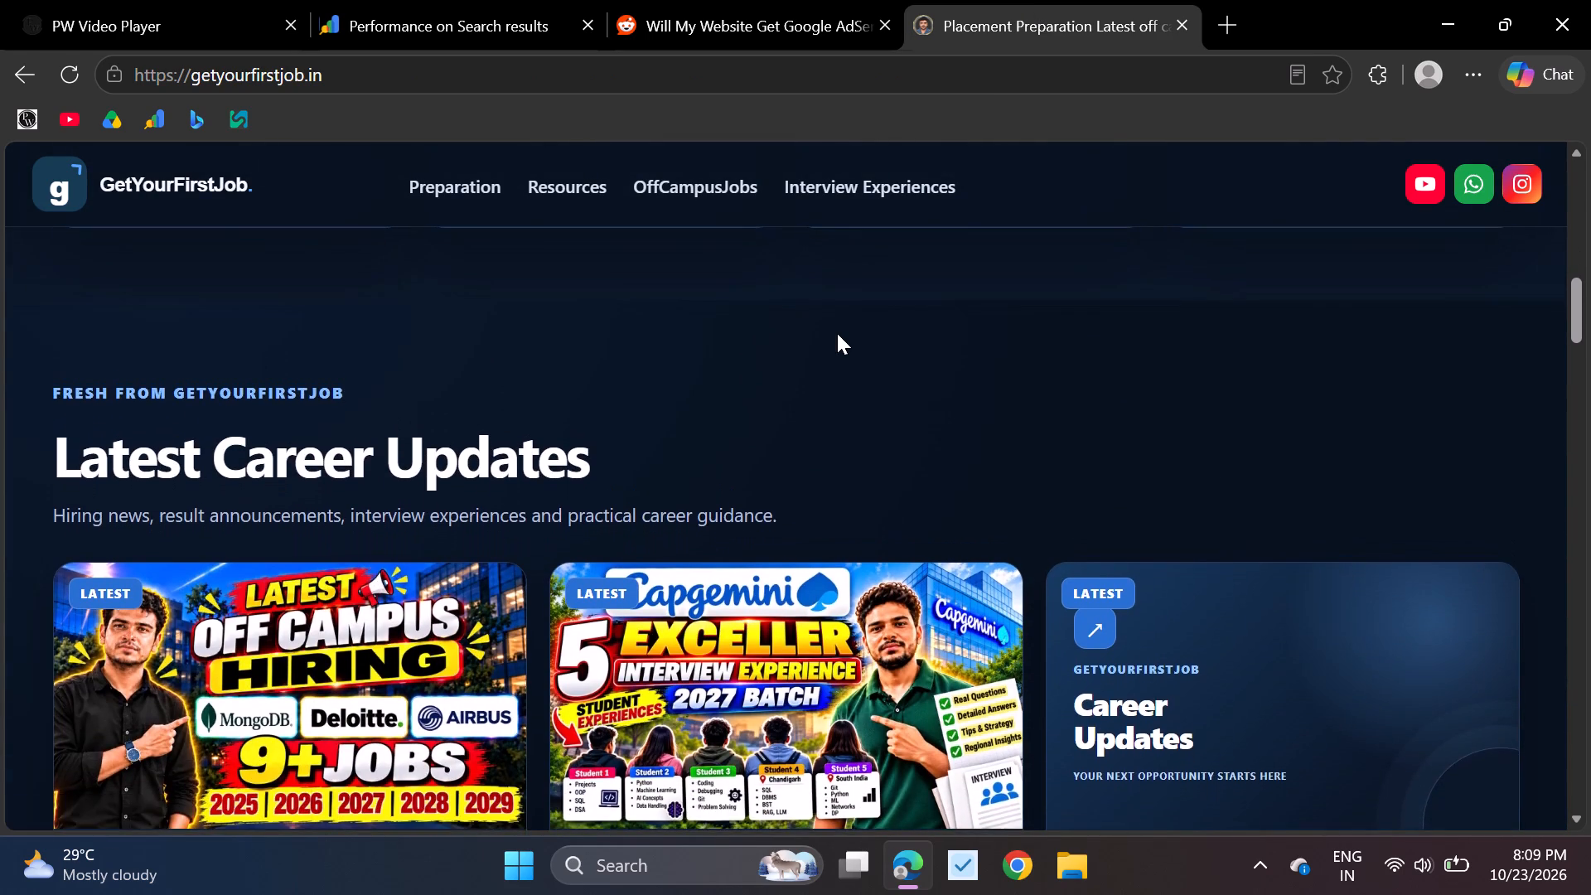
scroll(837, 333, up, 1)
scroll(837, 333, down, 3)
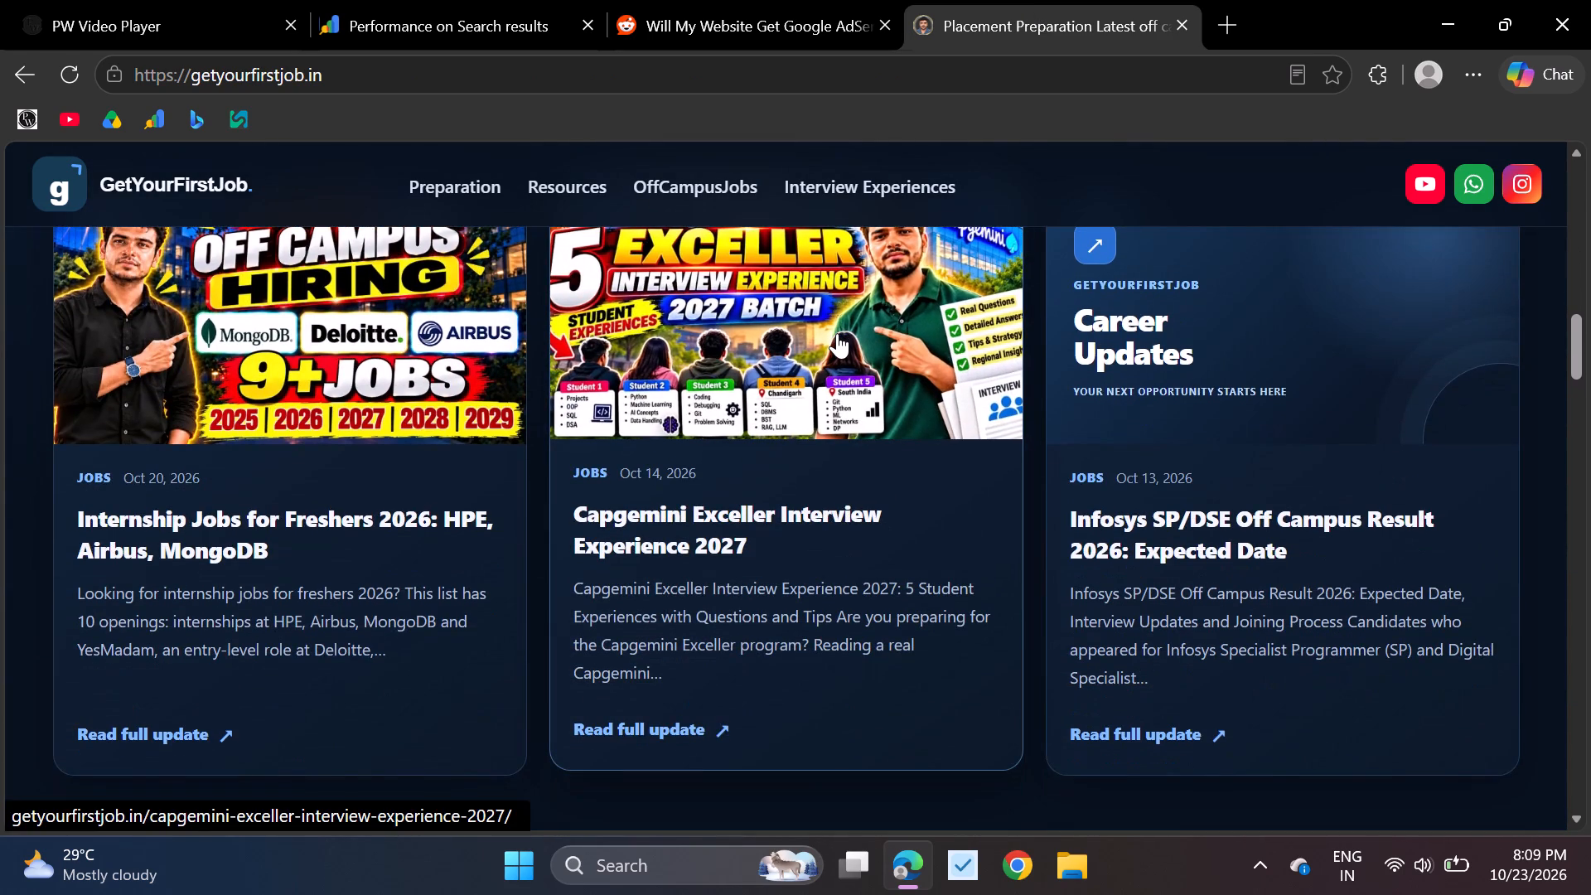
scroll(837, 333, down, 16)
scroll(837, 333, down, 11)
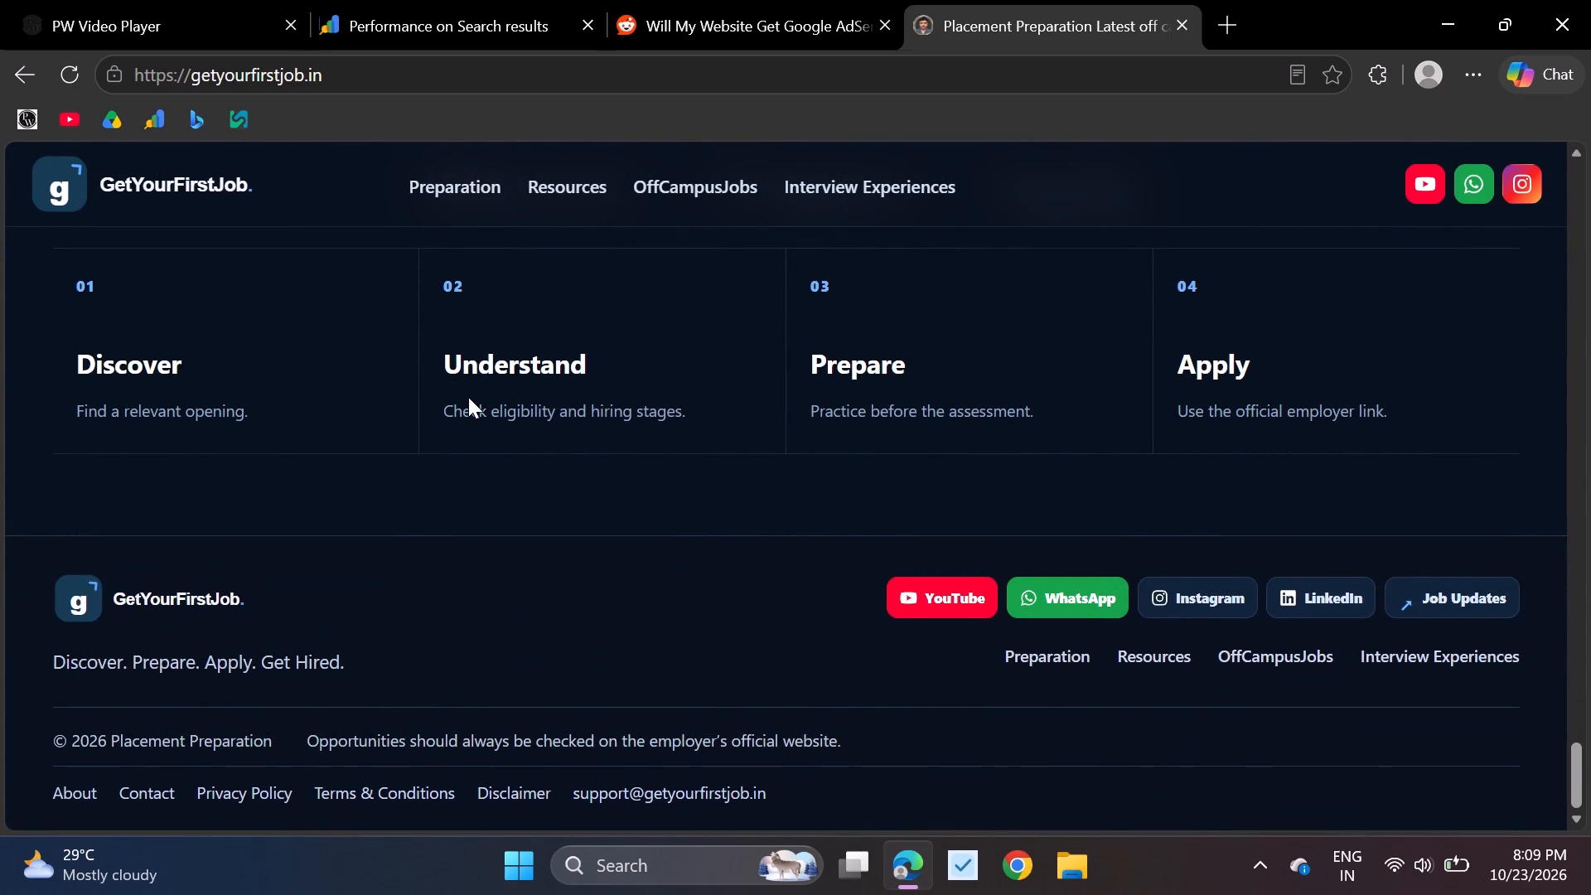
Check the traffic and engagement figures of getyourfirstjob.in with the Similarweb extension, and close its overview.
click(1368, 73)
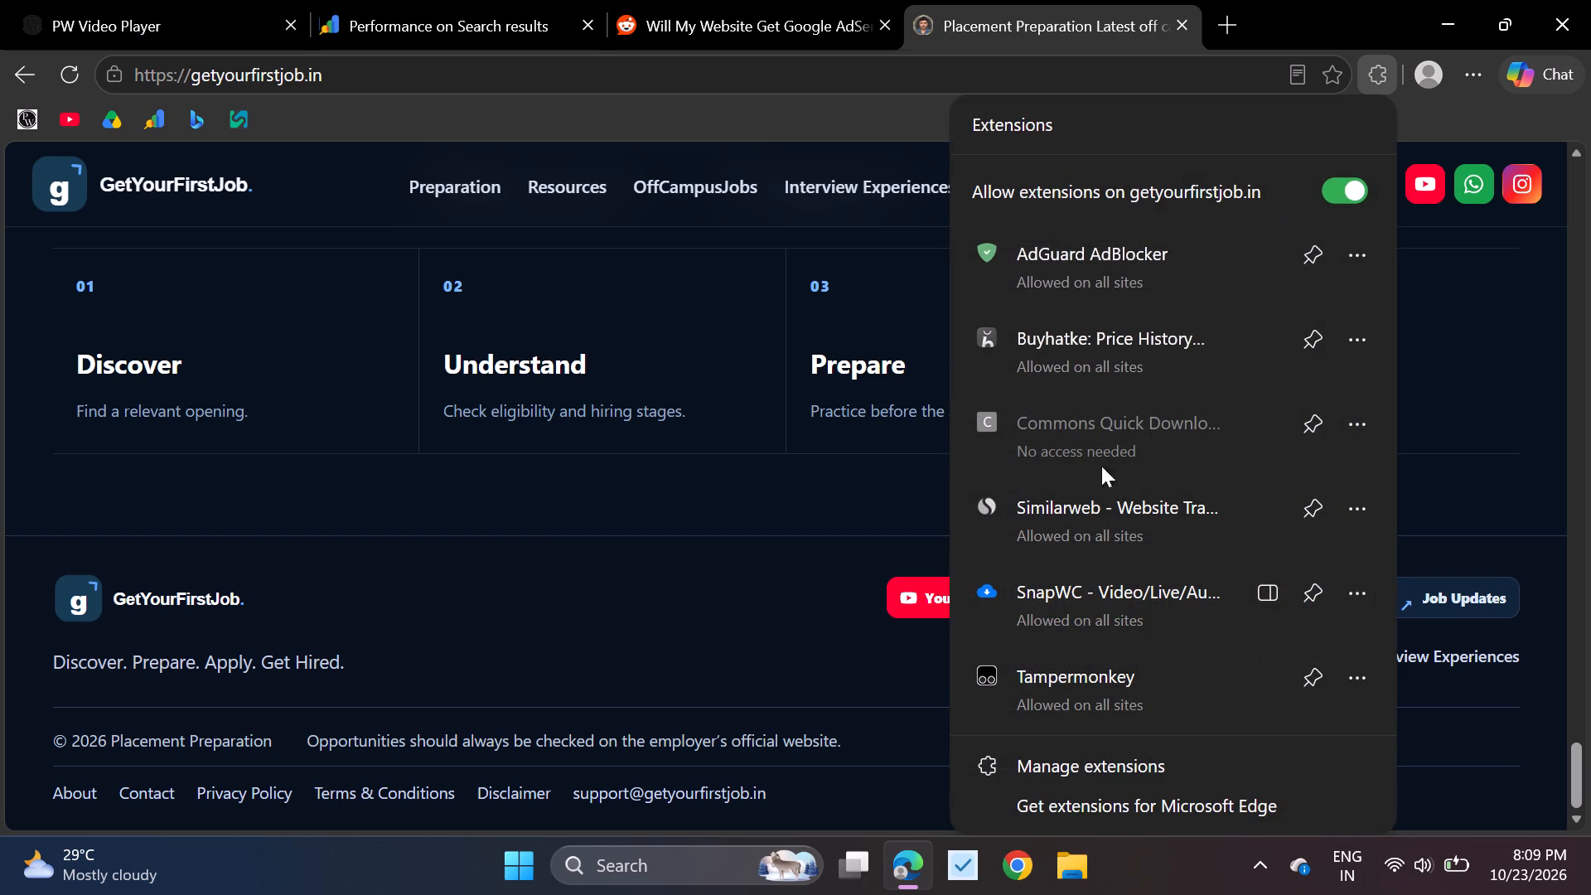
click(1072, 513)
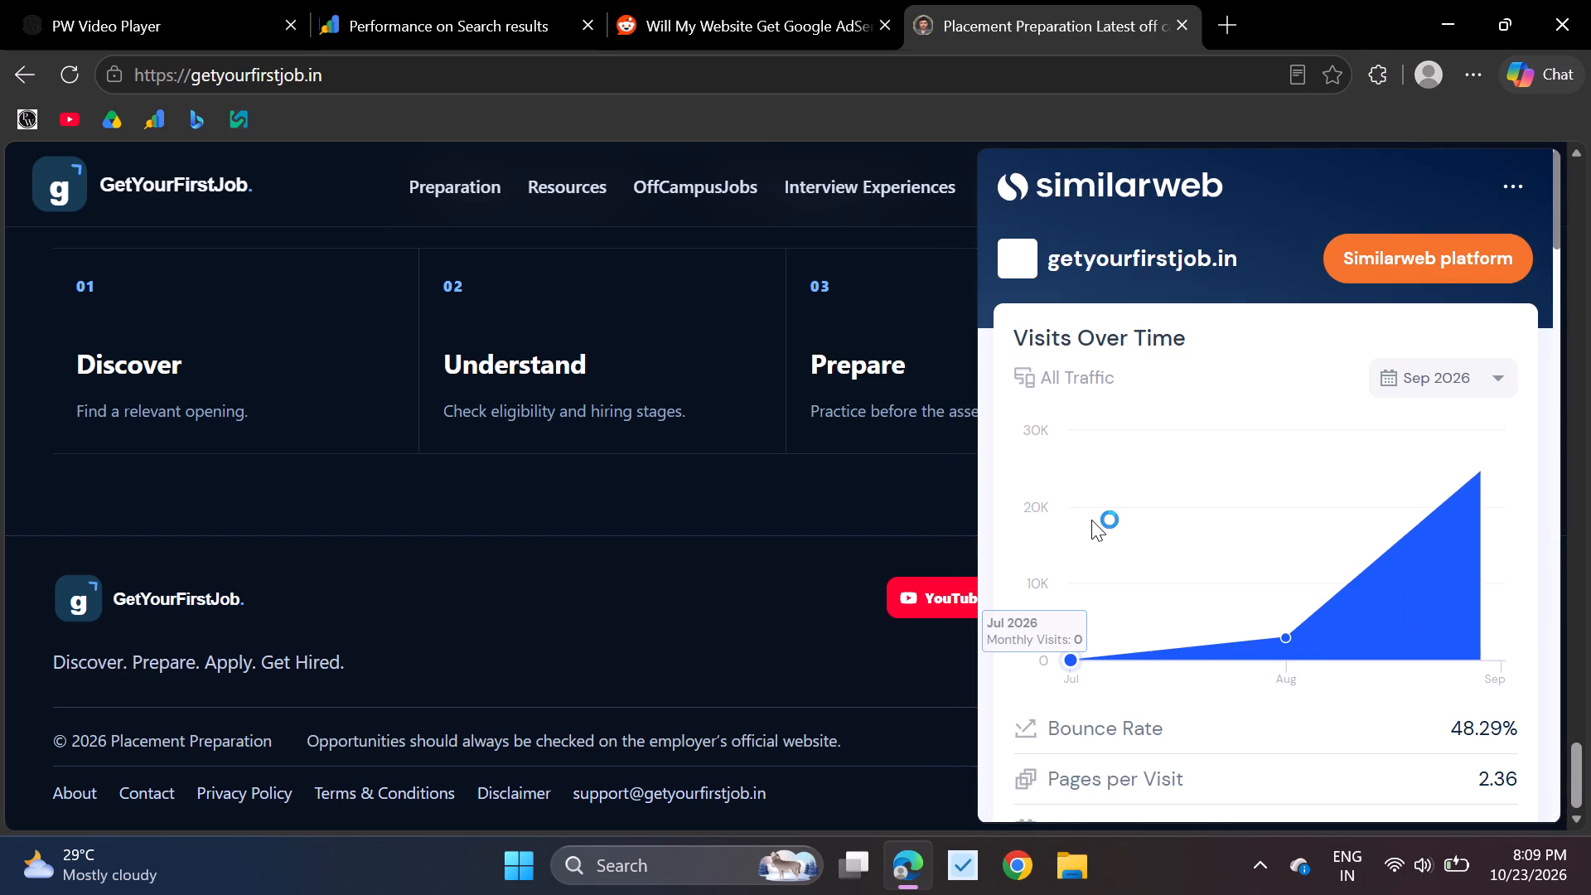
scroll(1368, 515, down, 2)
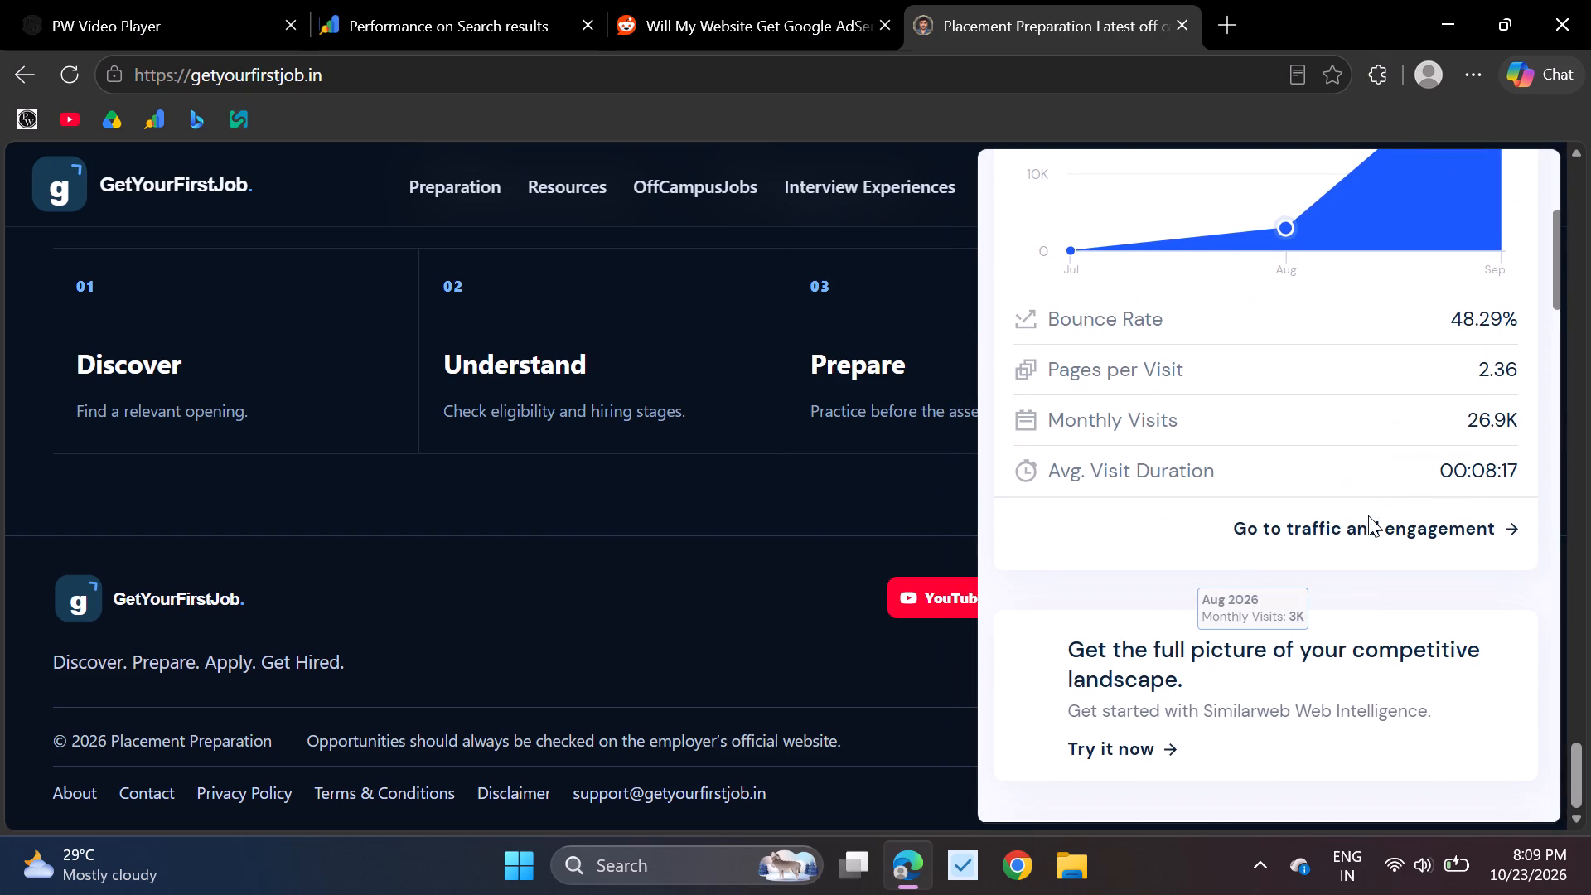
click(729, 514)
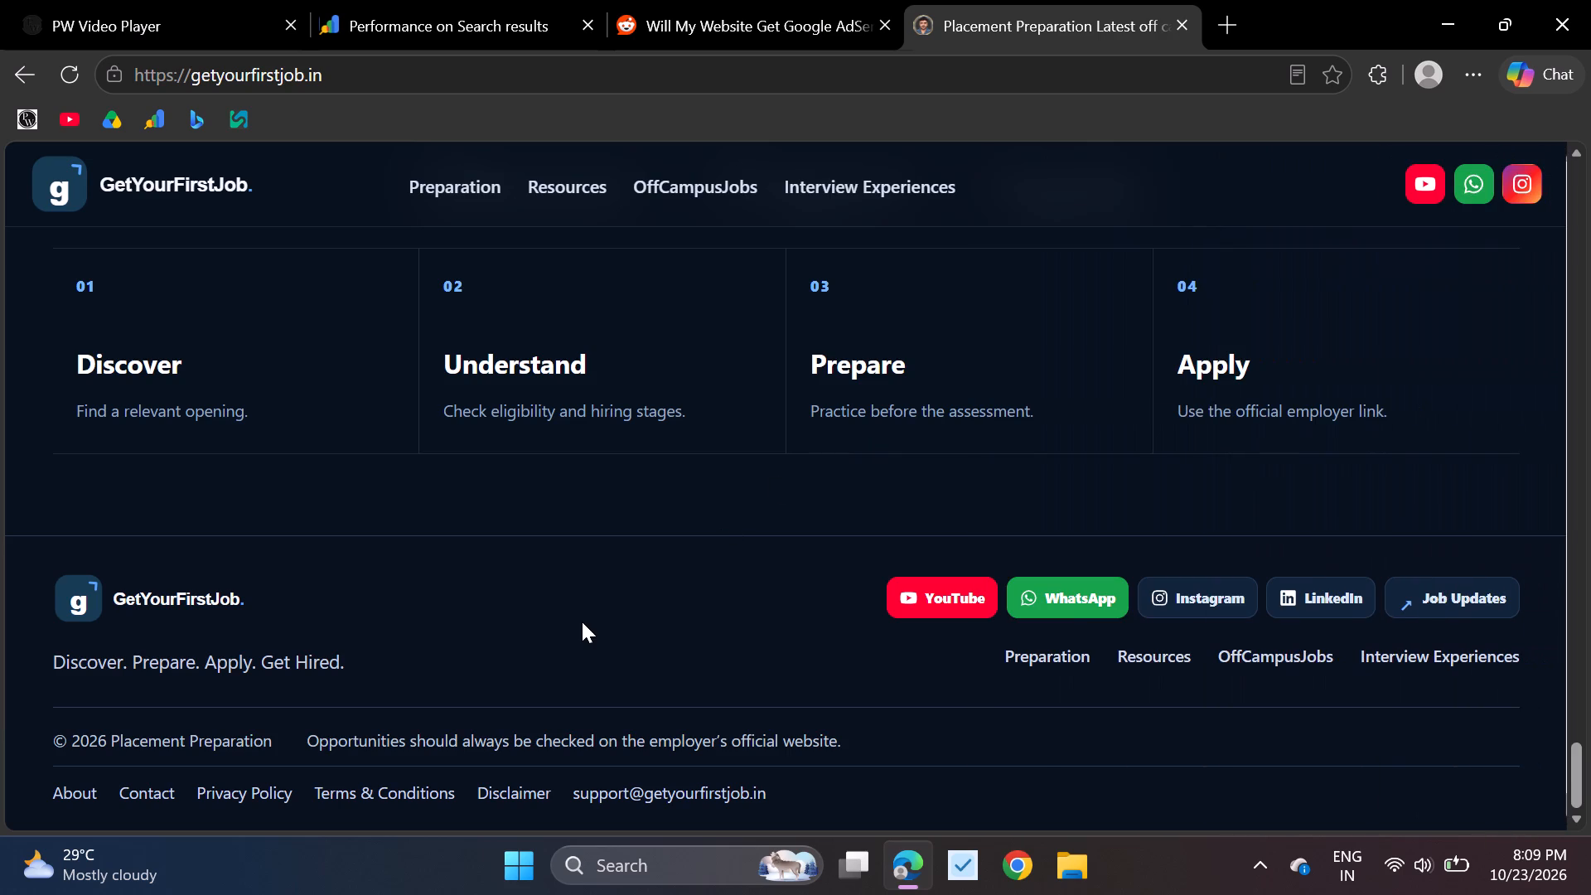
Browse the Resources page of getyourfirstjob.in and open its Company-Wise HR Contact List PDF resource.
click(577, 196)
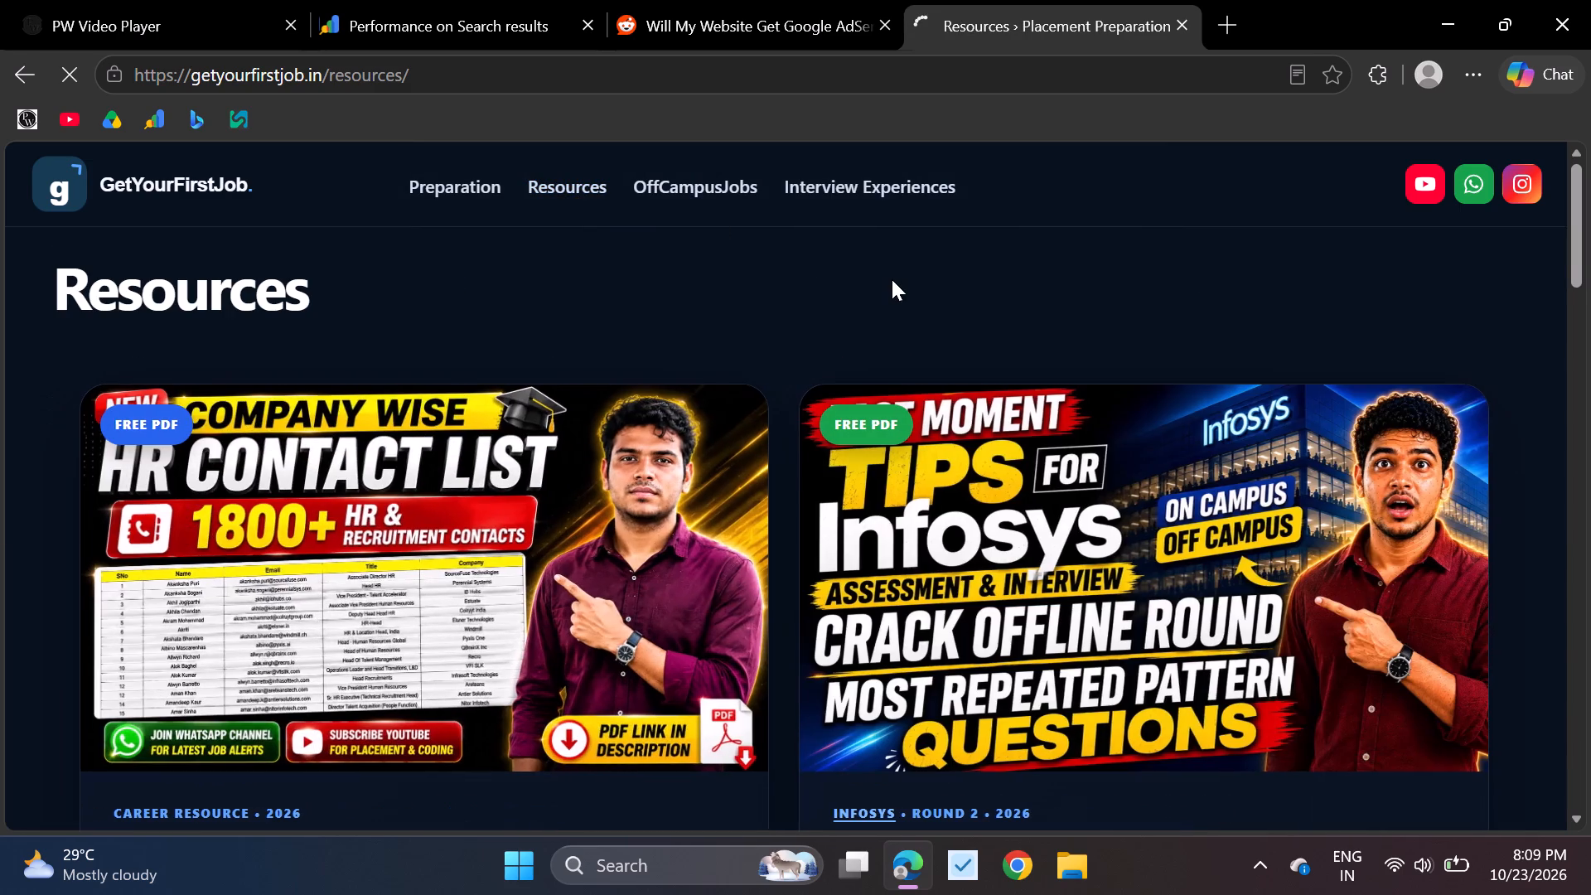
scroll(892, 279, down, 1)
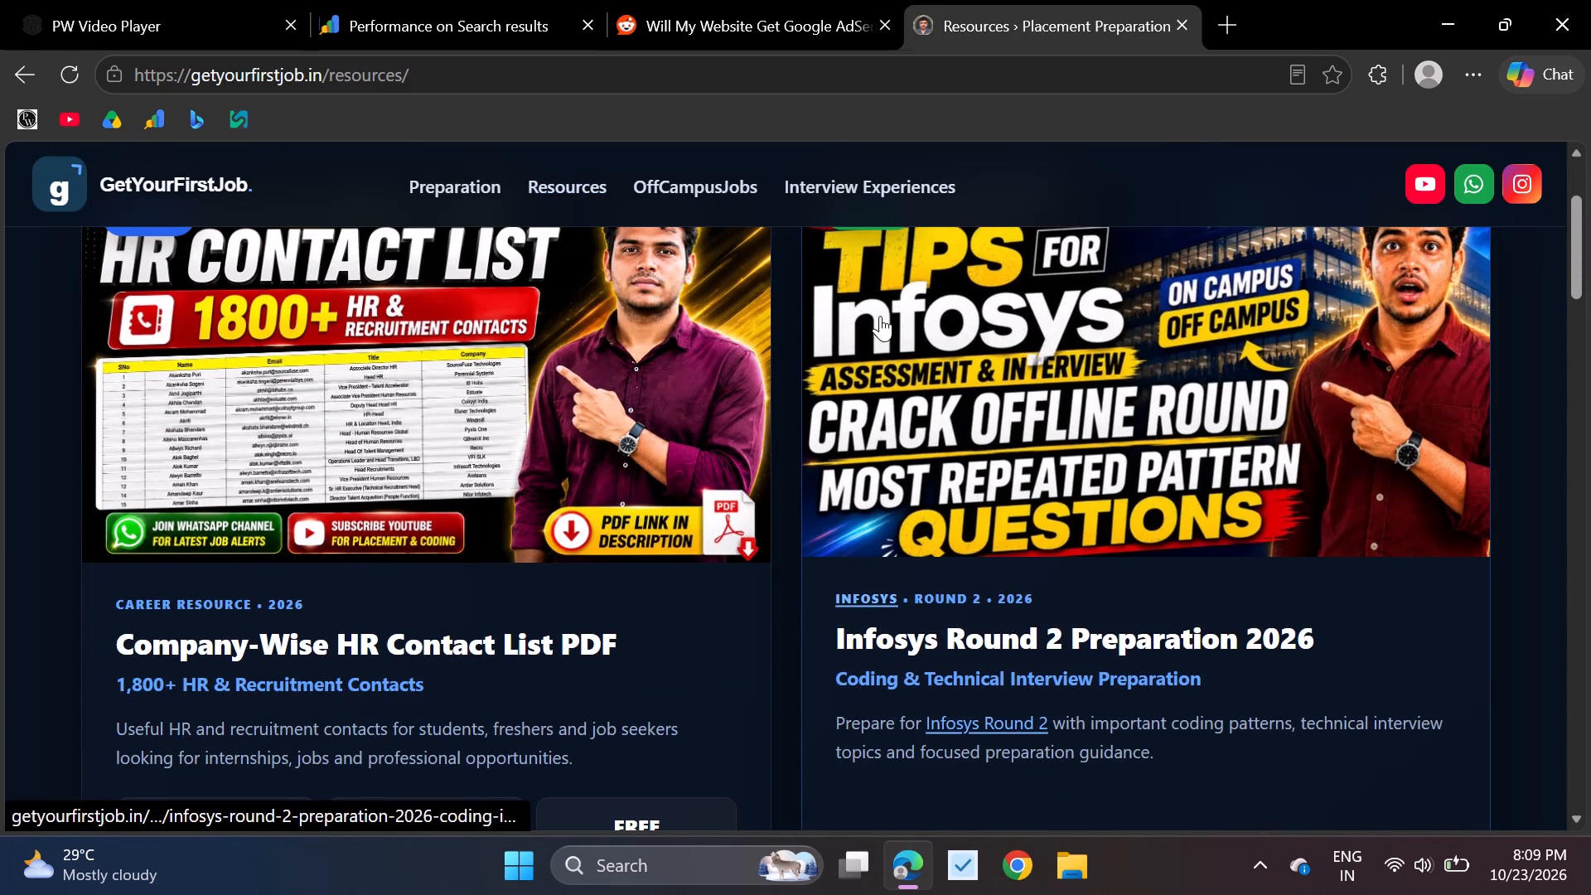
scroll(510, 691, down, 1)
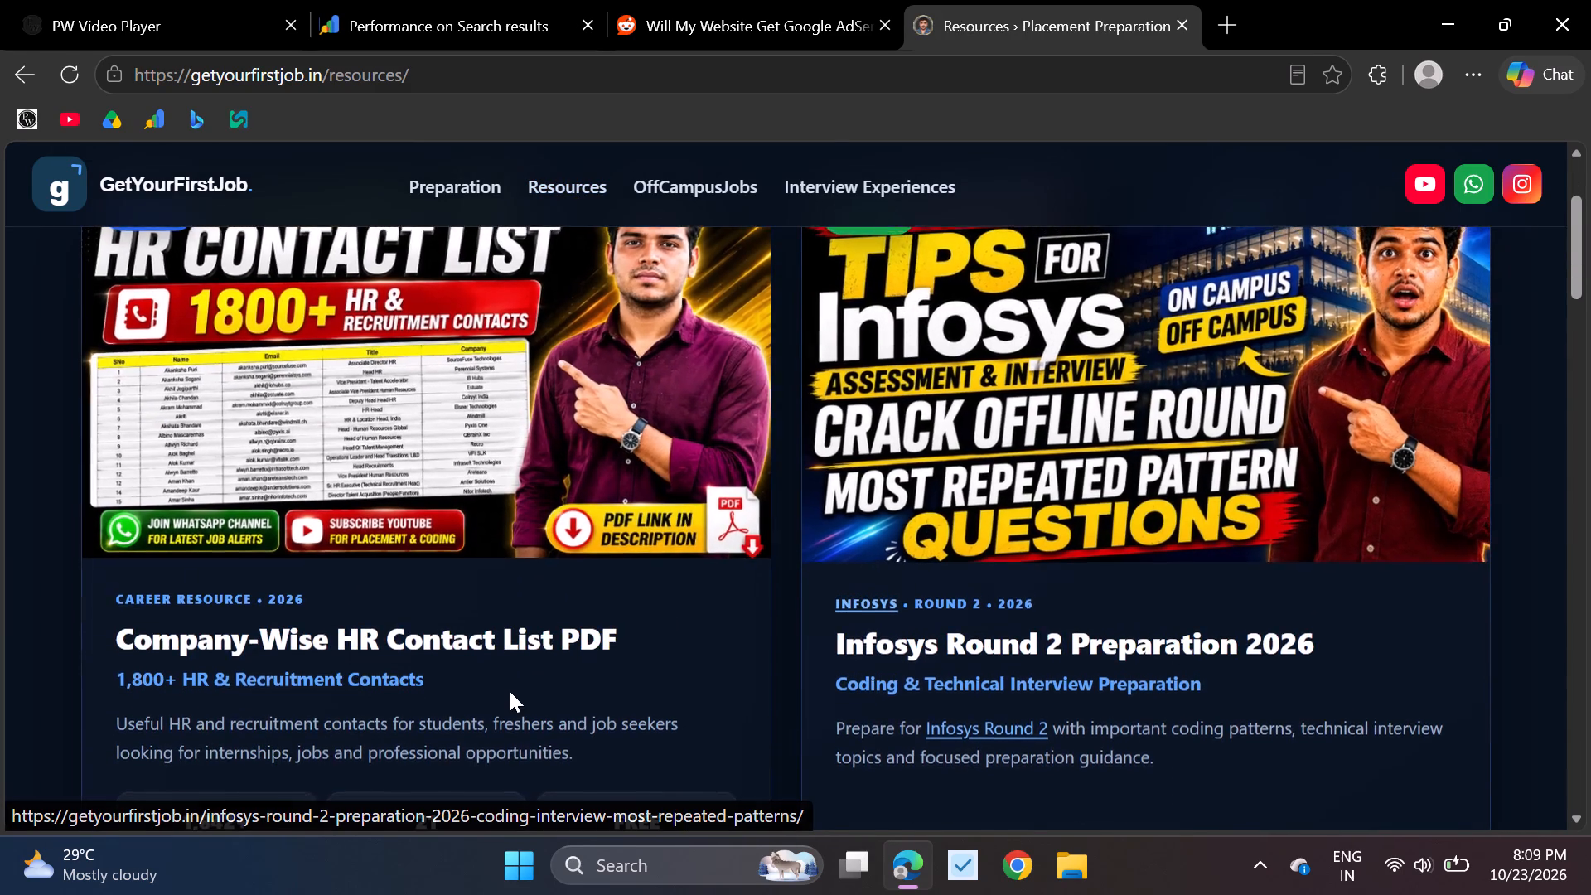
scroll(510, 691, down, 1)
click(267, 797)
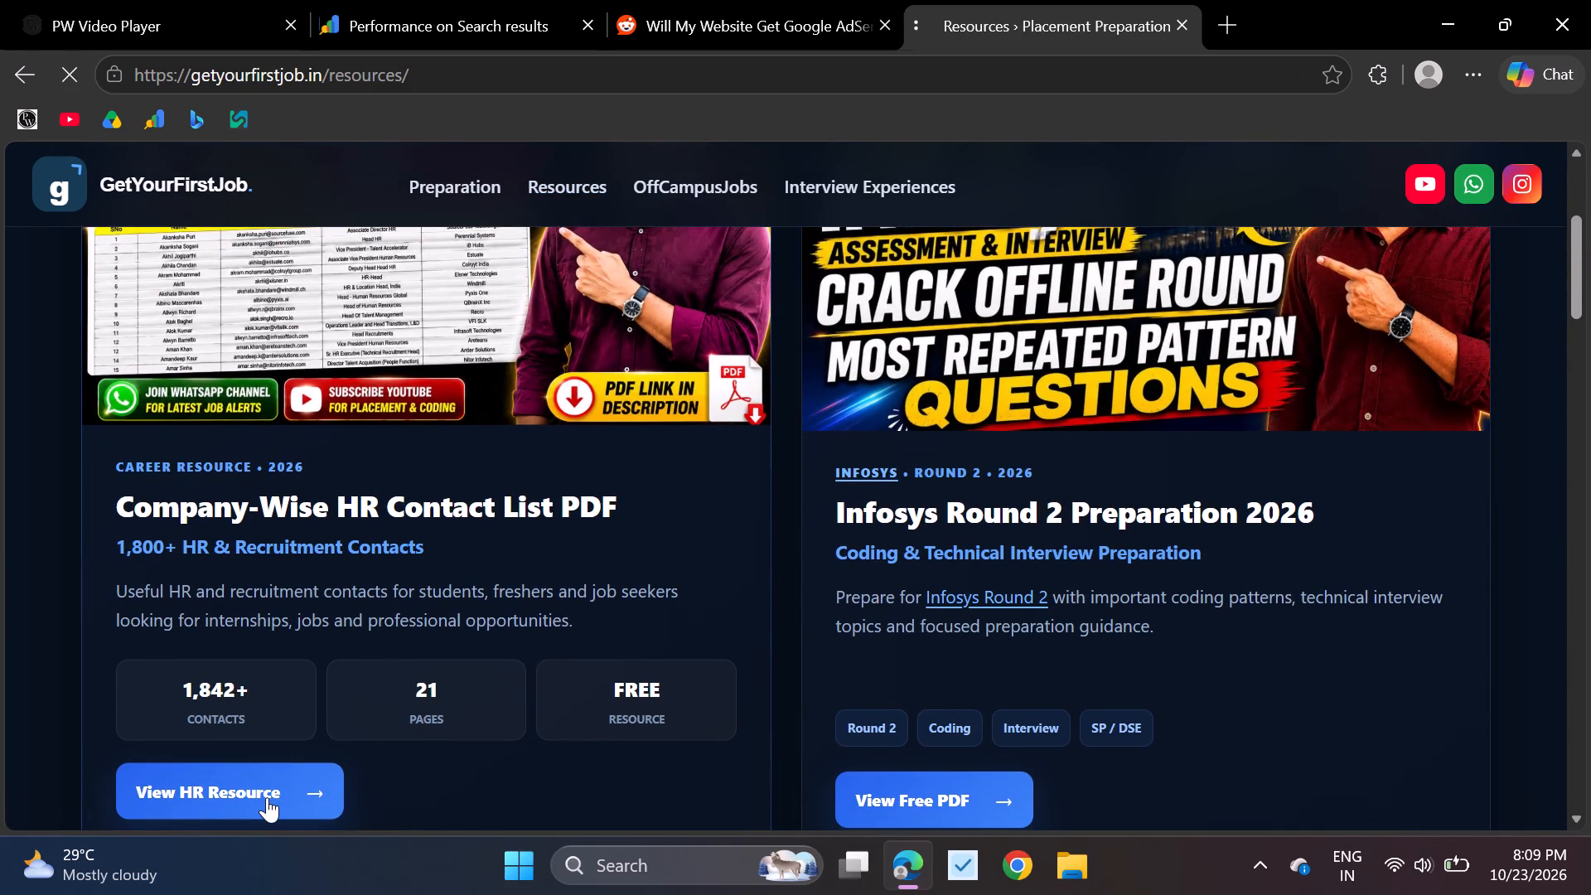
Read through the HR contact list article down to the footer, and close the getyourfirstjob.in tab.
scroll(374, 742, down, 1)
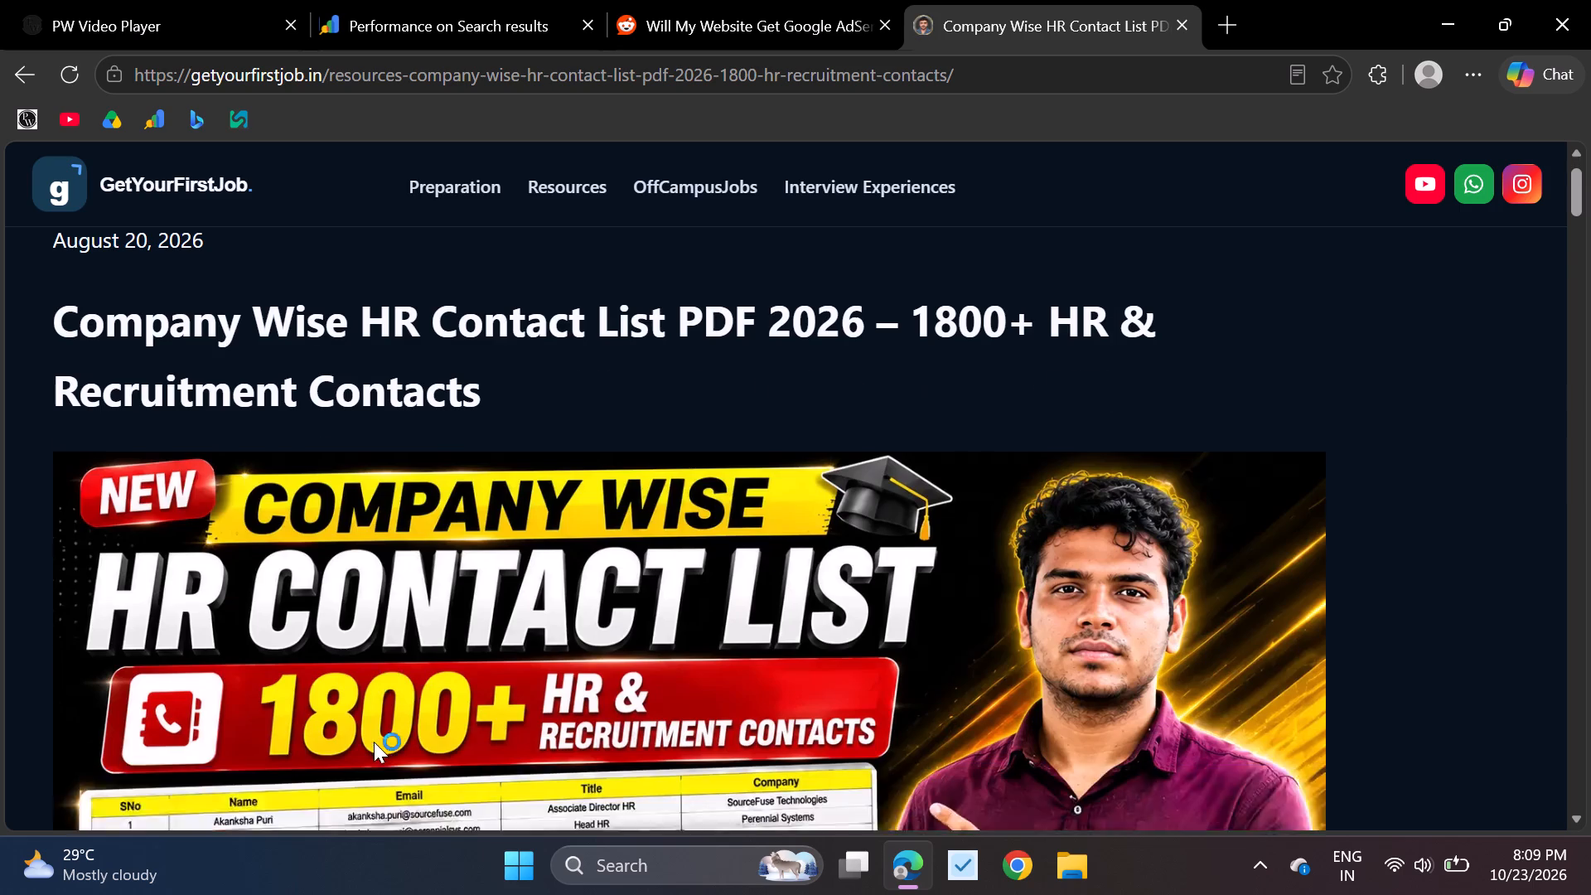
scroll(374, 742, down, 9)
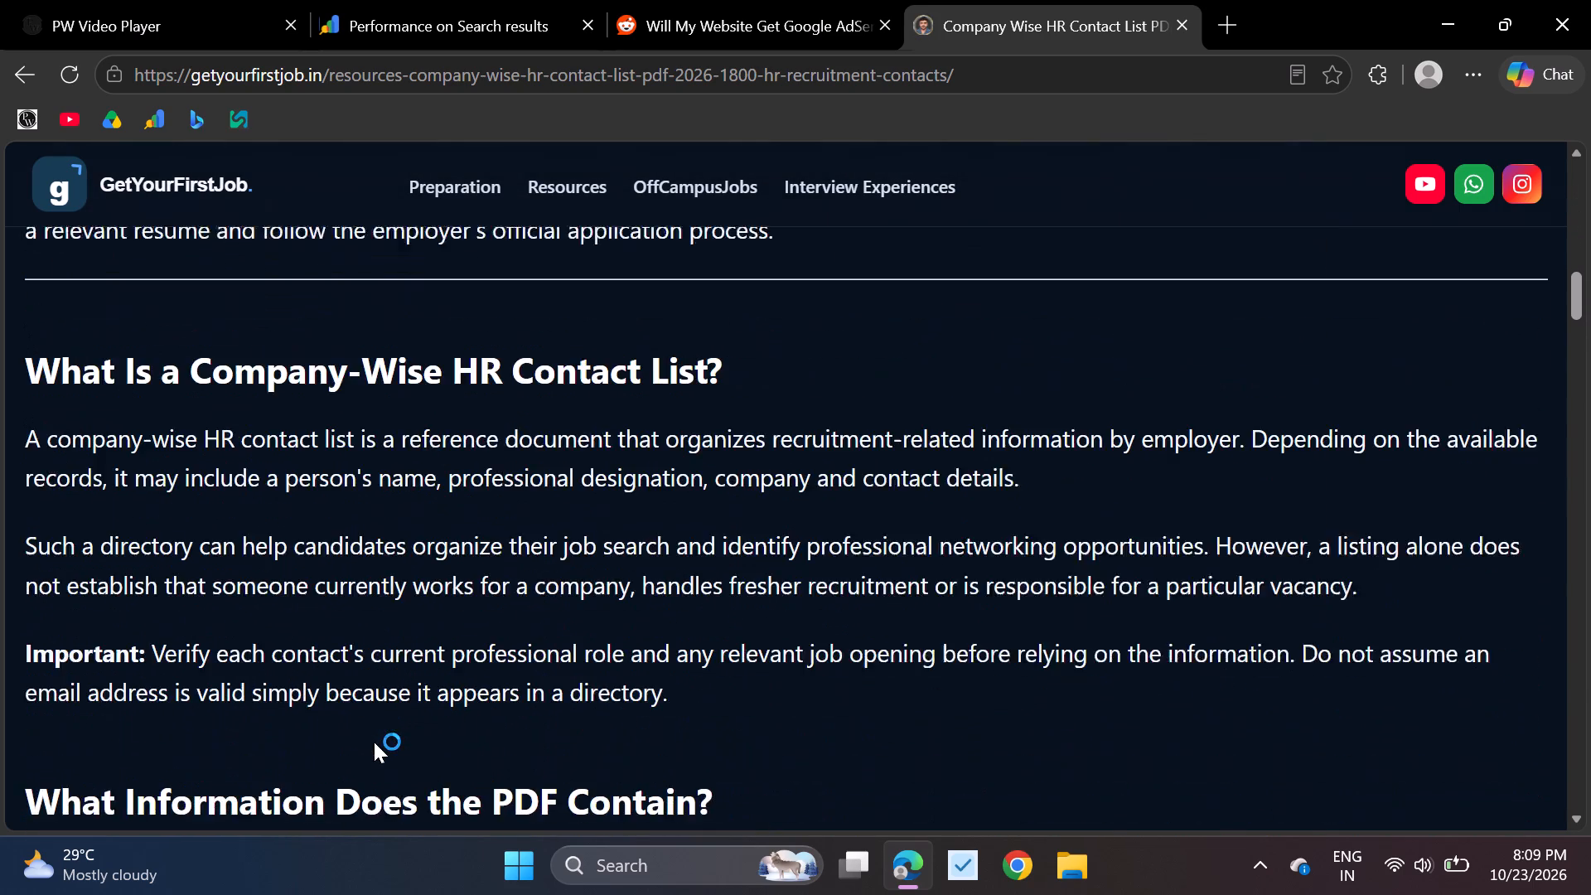
scroll(374, 742, down, 9)
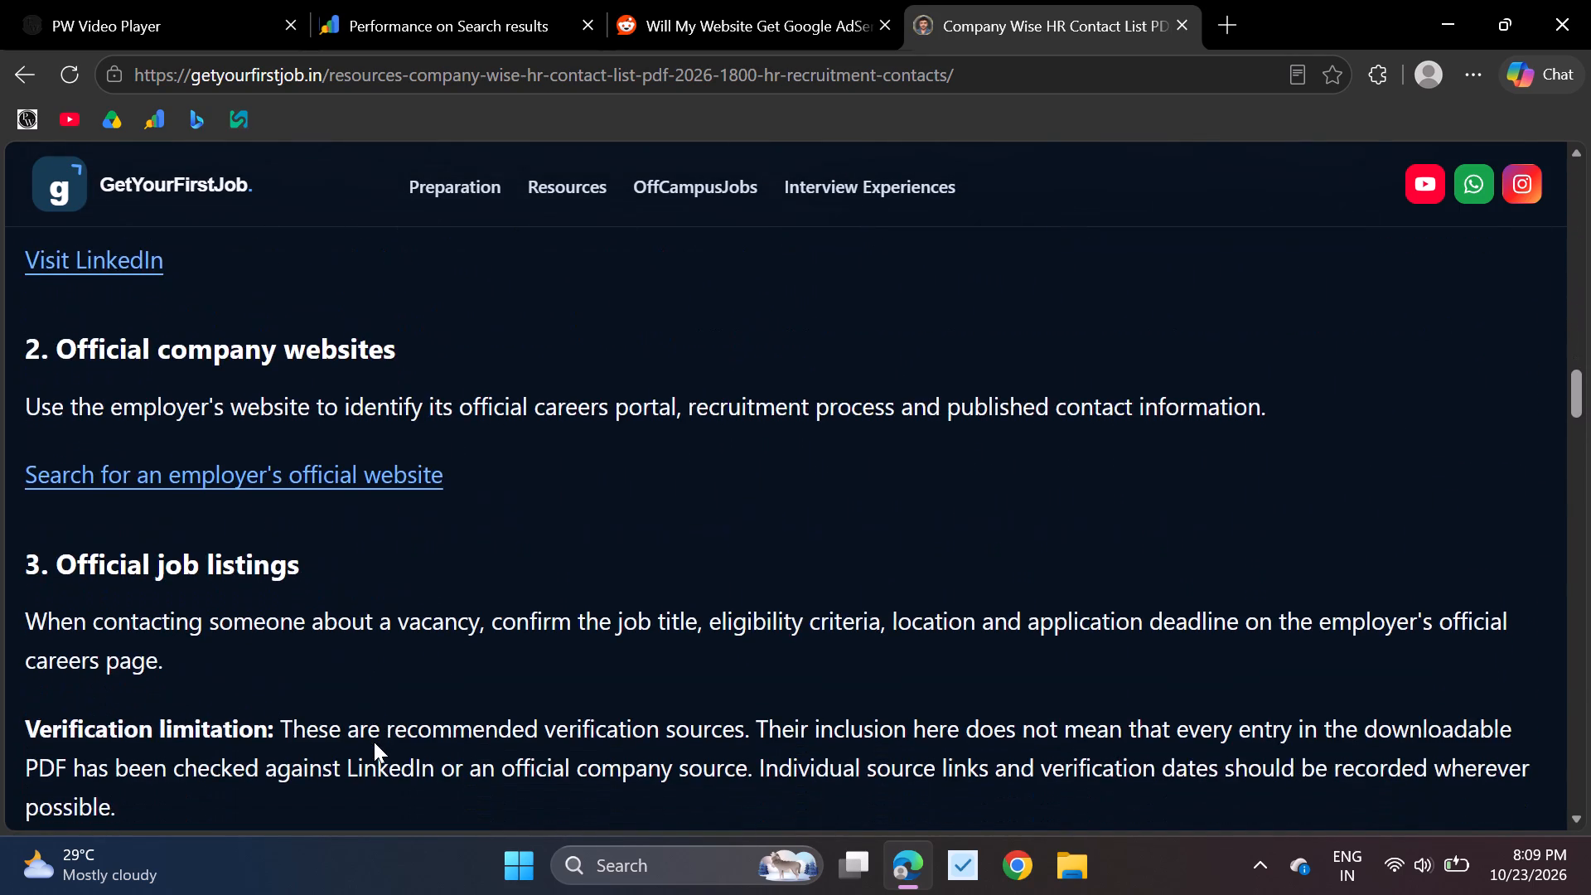
scroll(374, 742, down, 8)
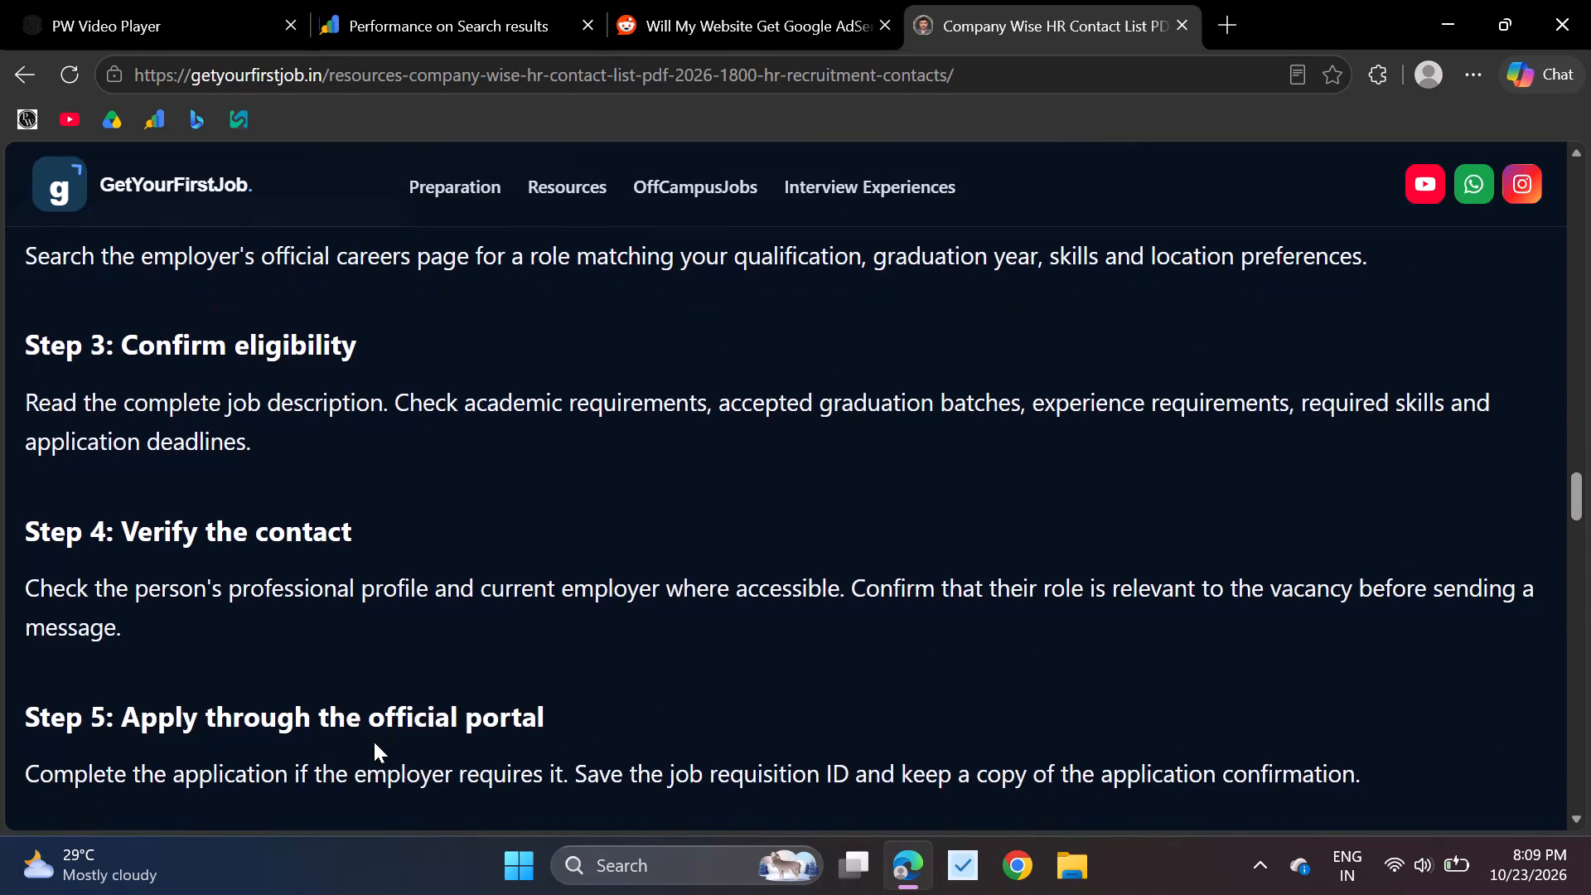
scroll(374, 742, down, 16)
scroll(473, 563, down, 13)
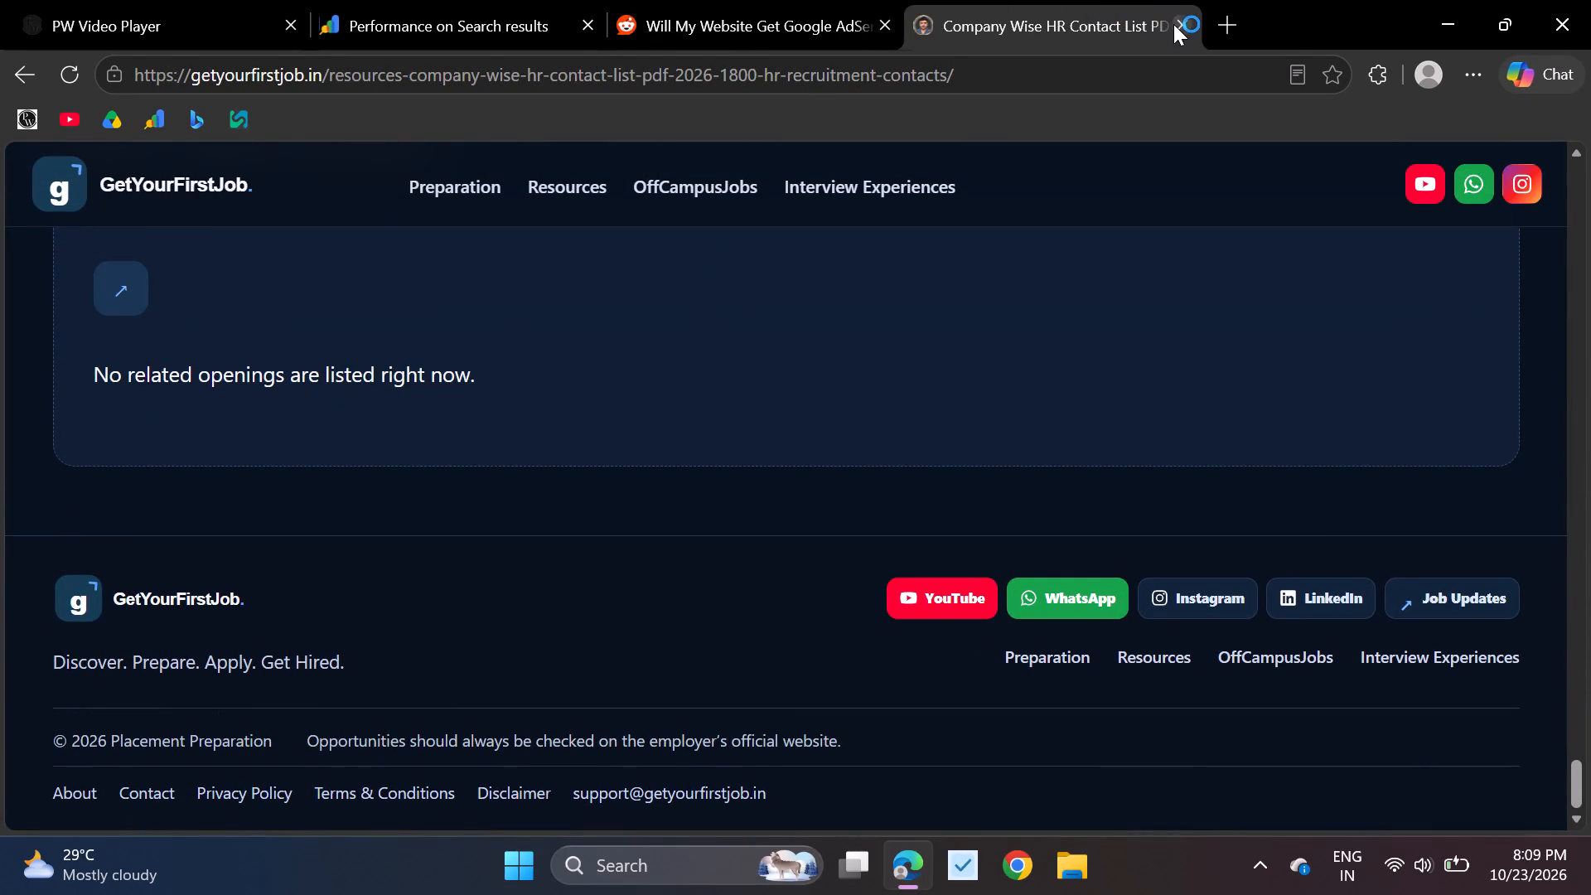
click(1176, 24)
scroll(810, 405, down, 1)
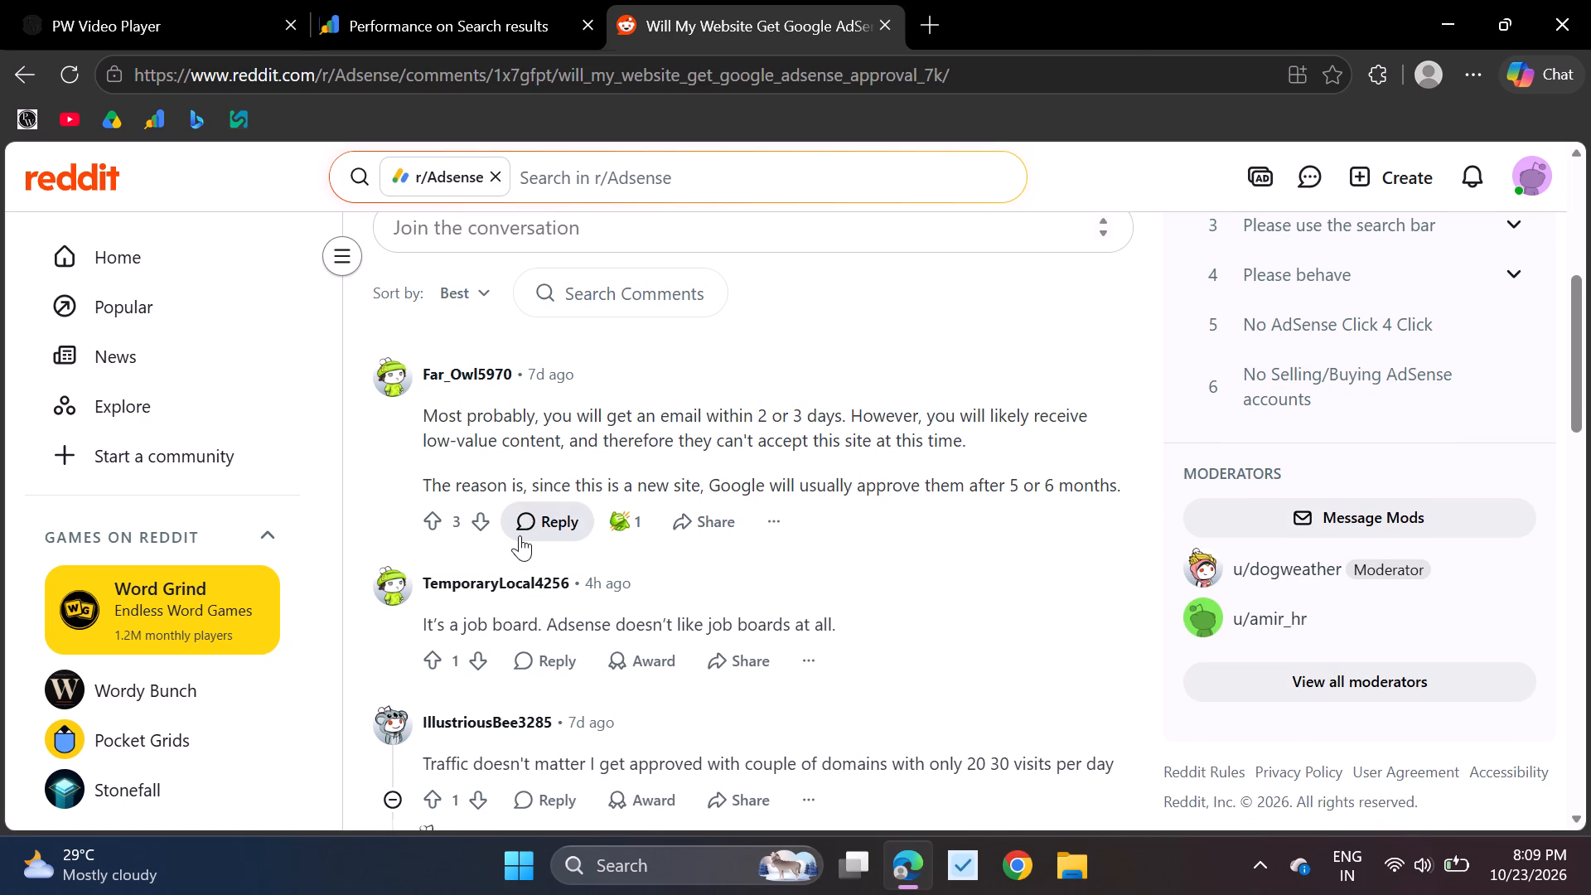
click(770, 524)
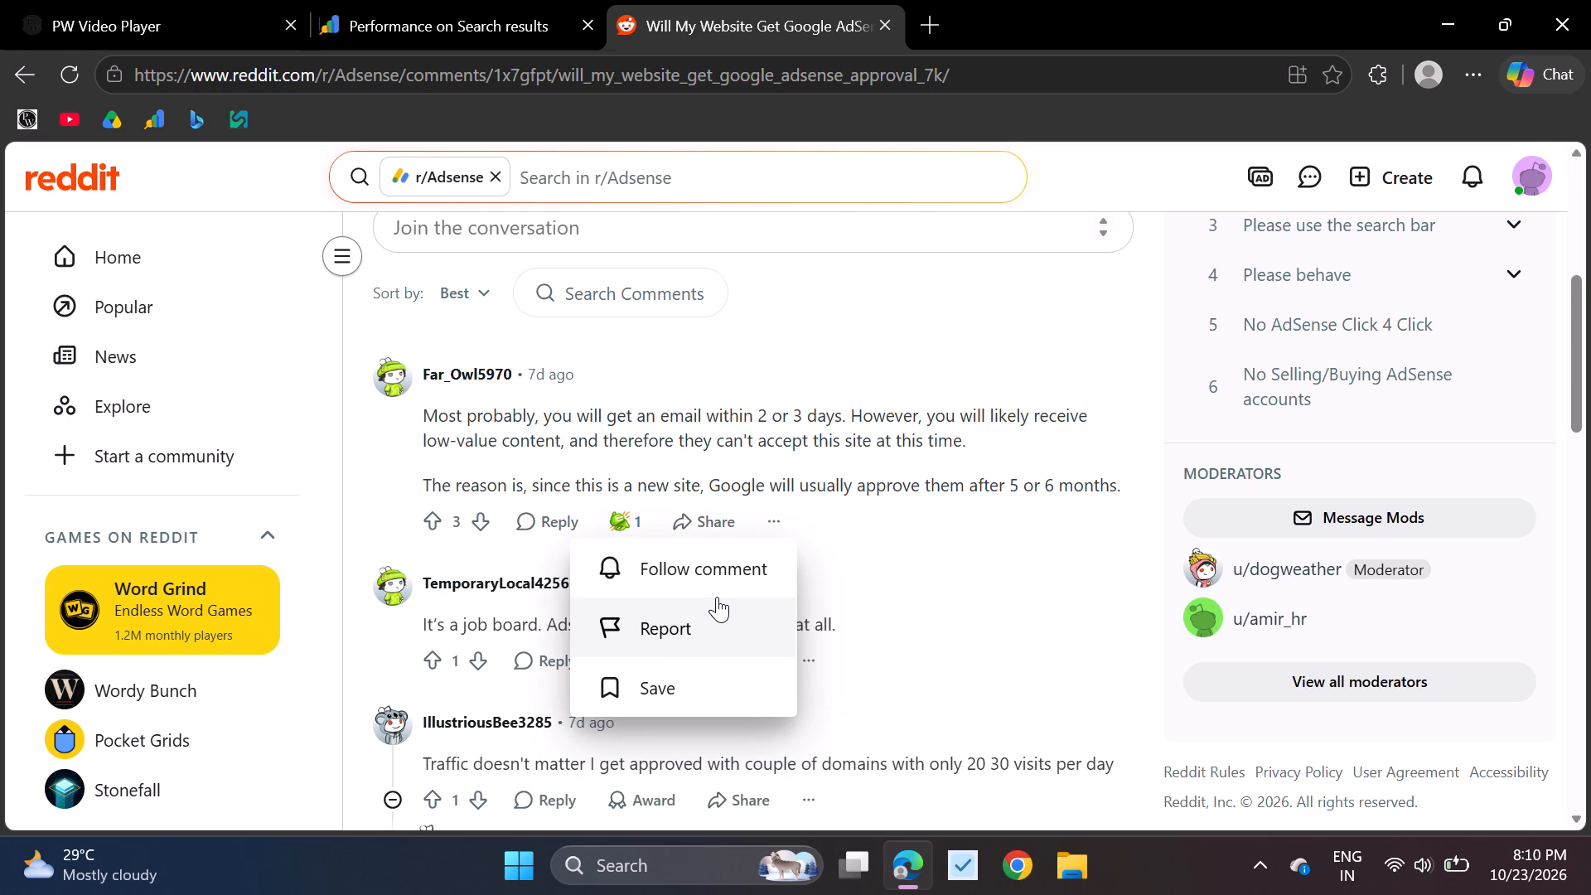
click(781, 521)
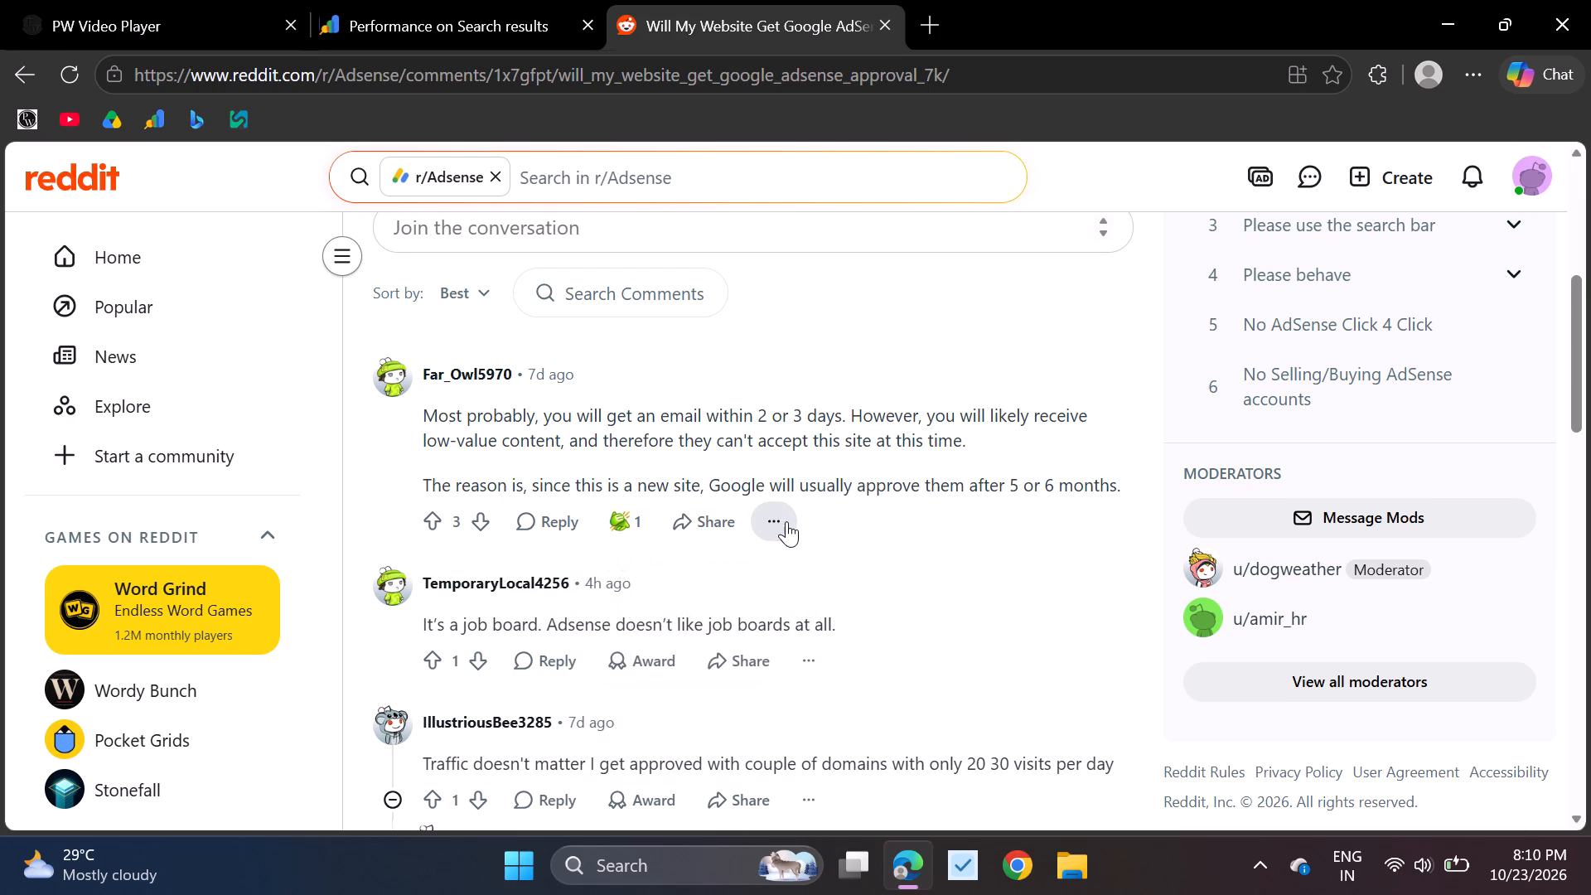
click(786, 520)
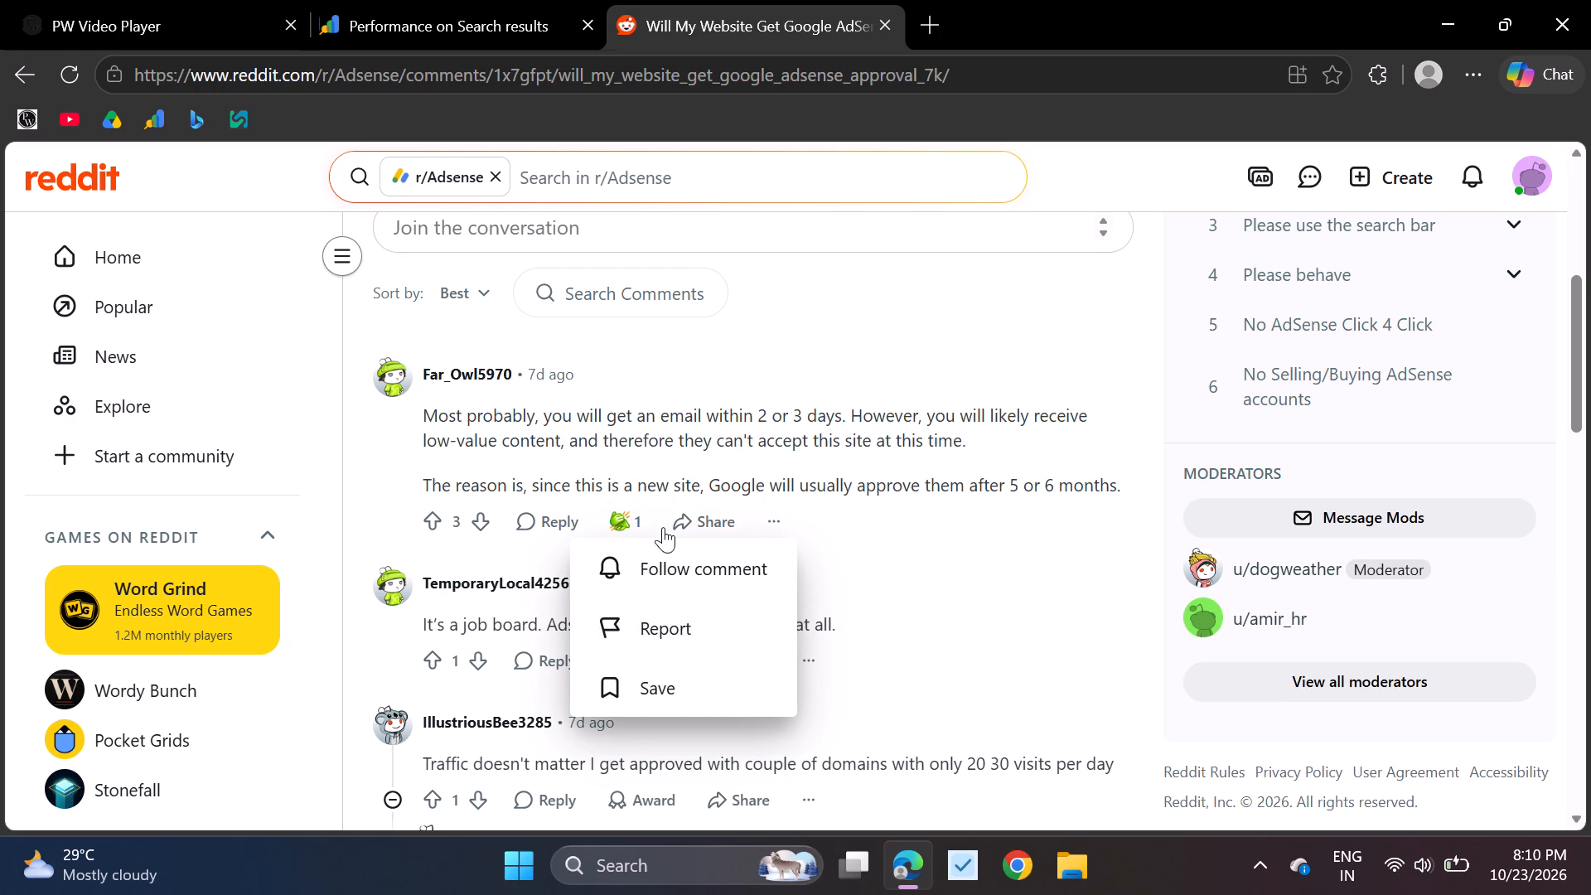
click(538, 515)
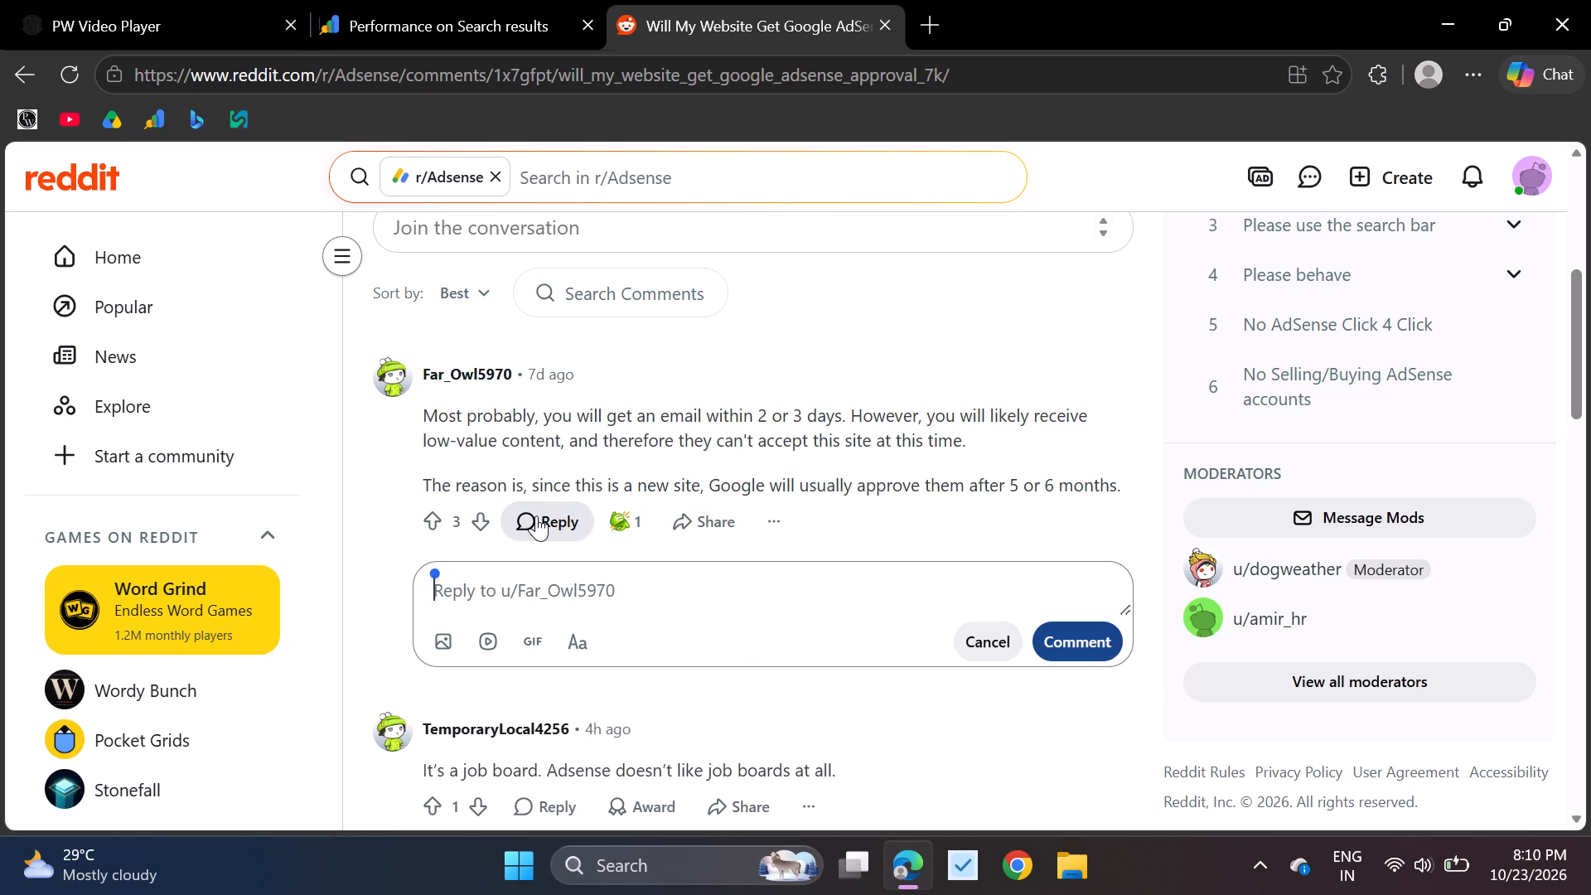
text(i)
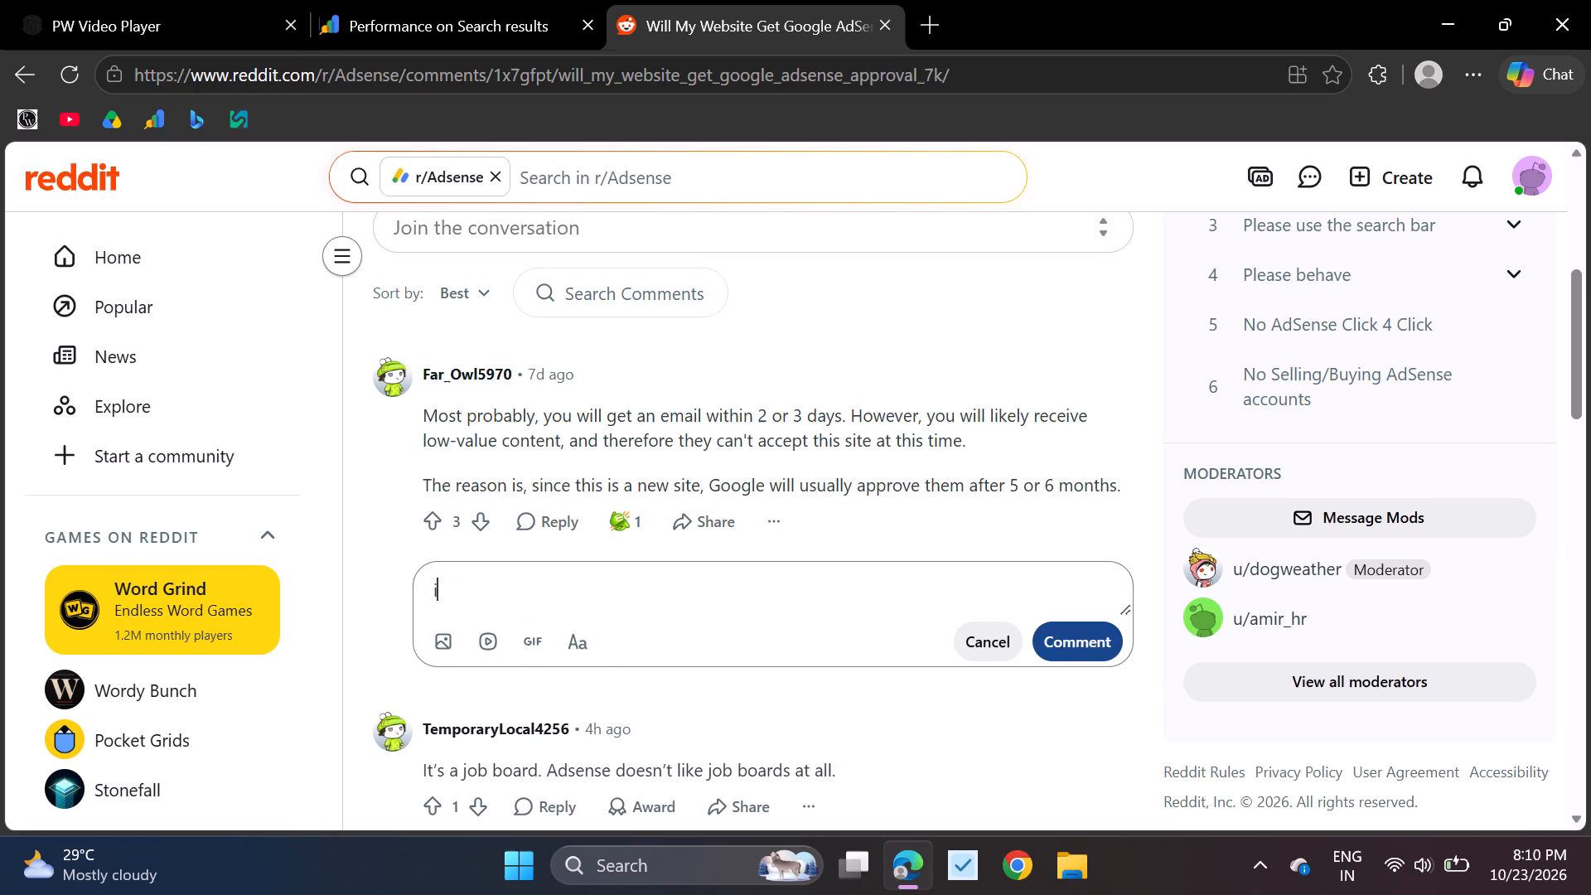
key(space)
text(indian)
text(timers)
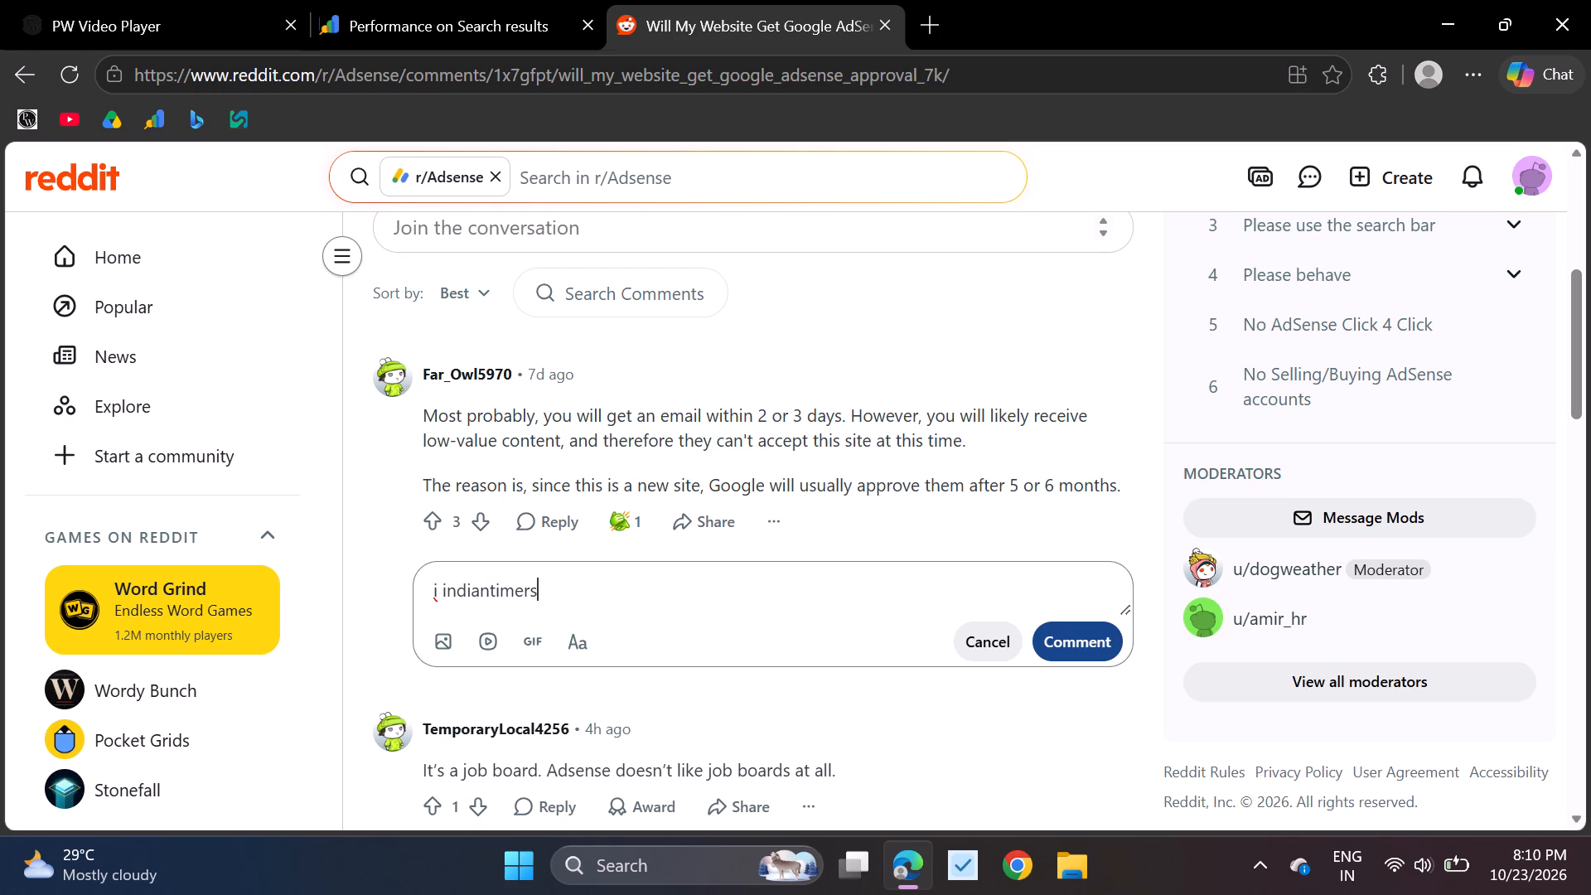
text(.co)
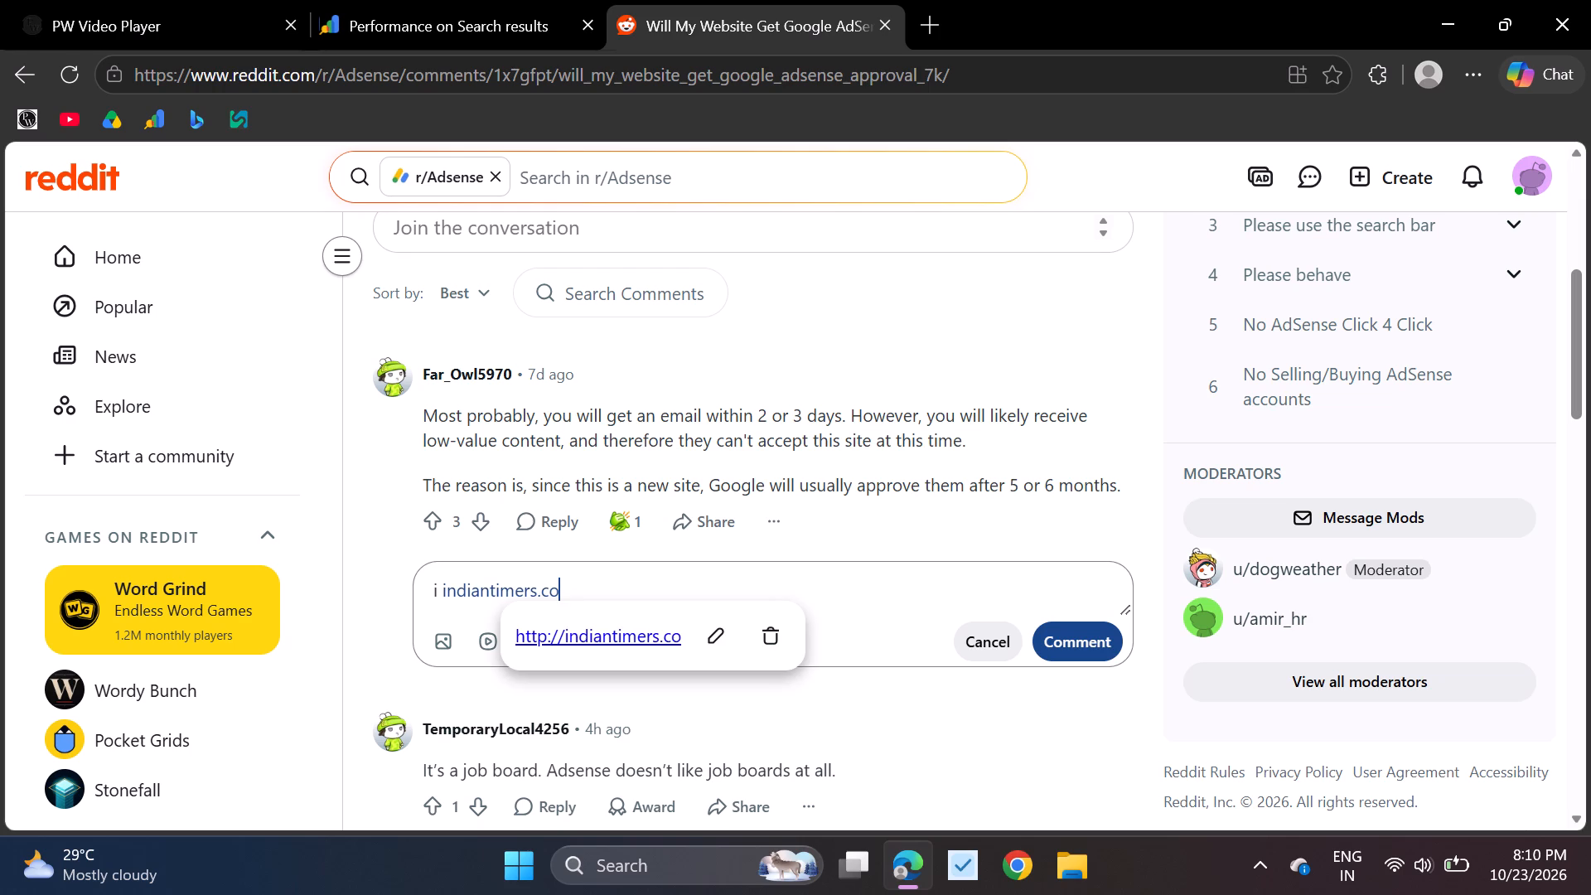
key(m)
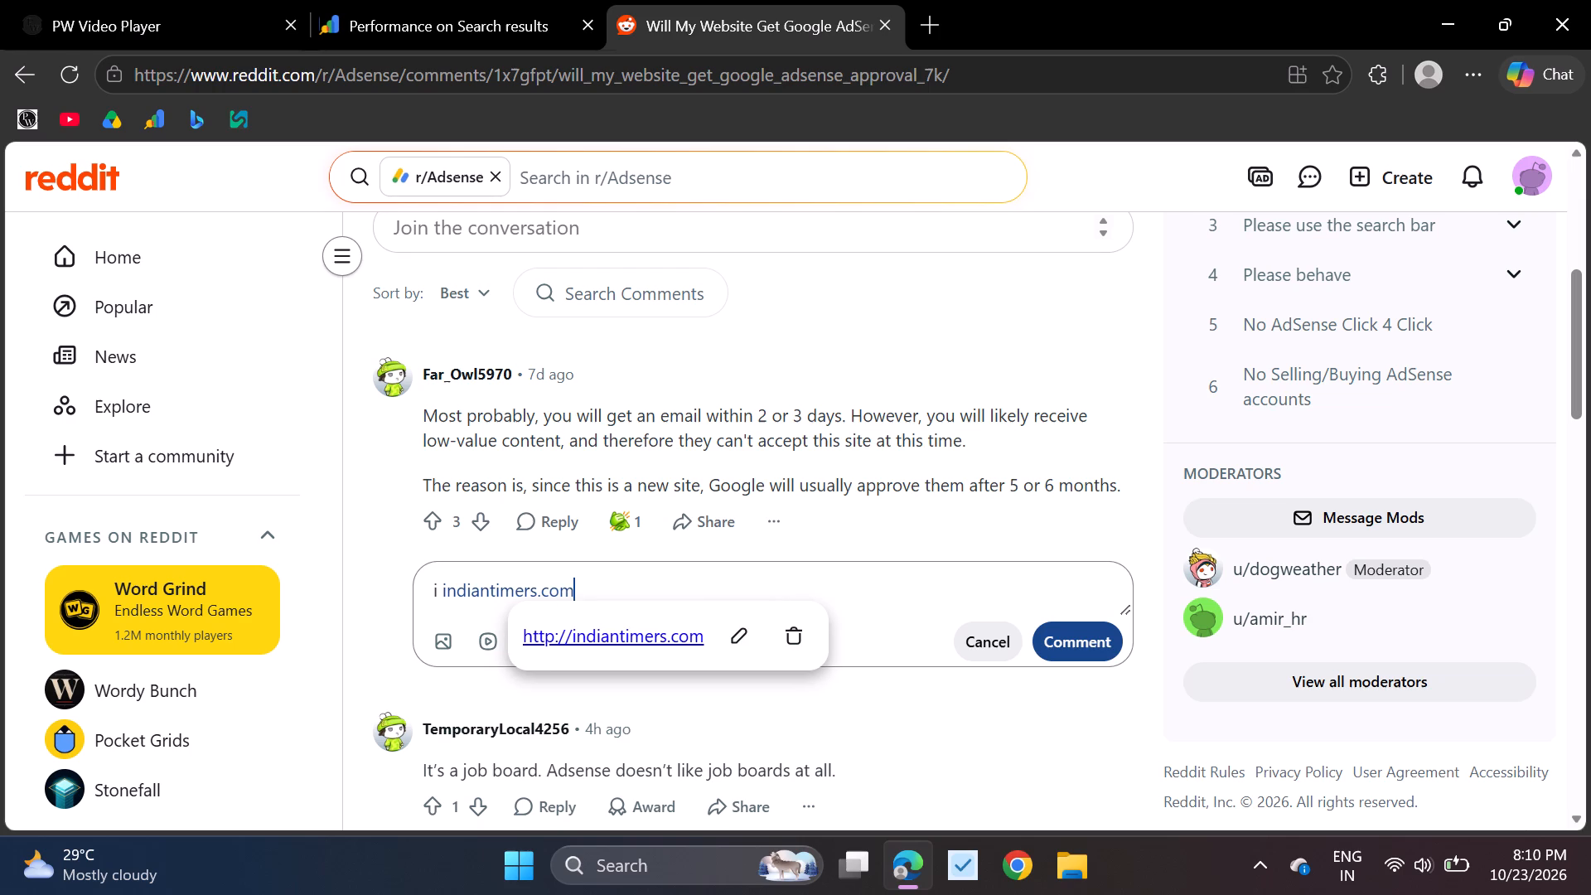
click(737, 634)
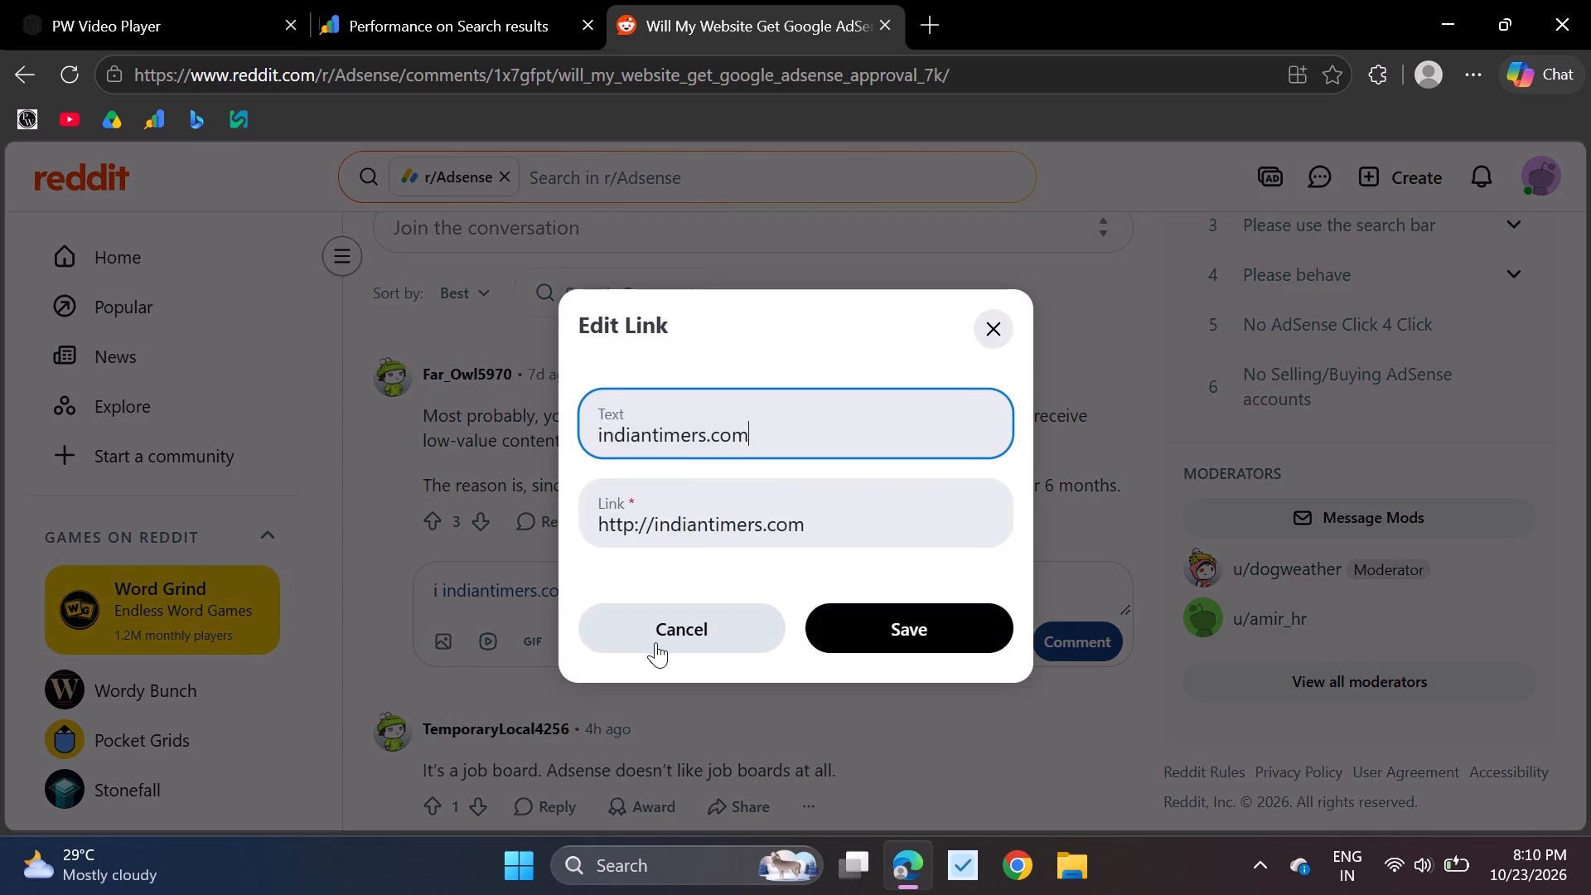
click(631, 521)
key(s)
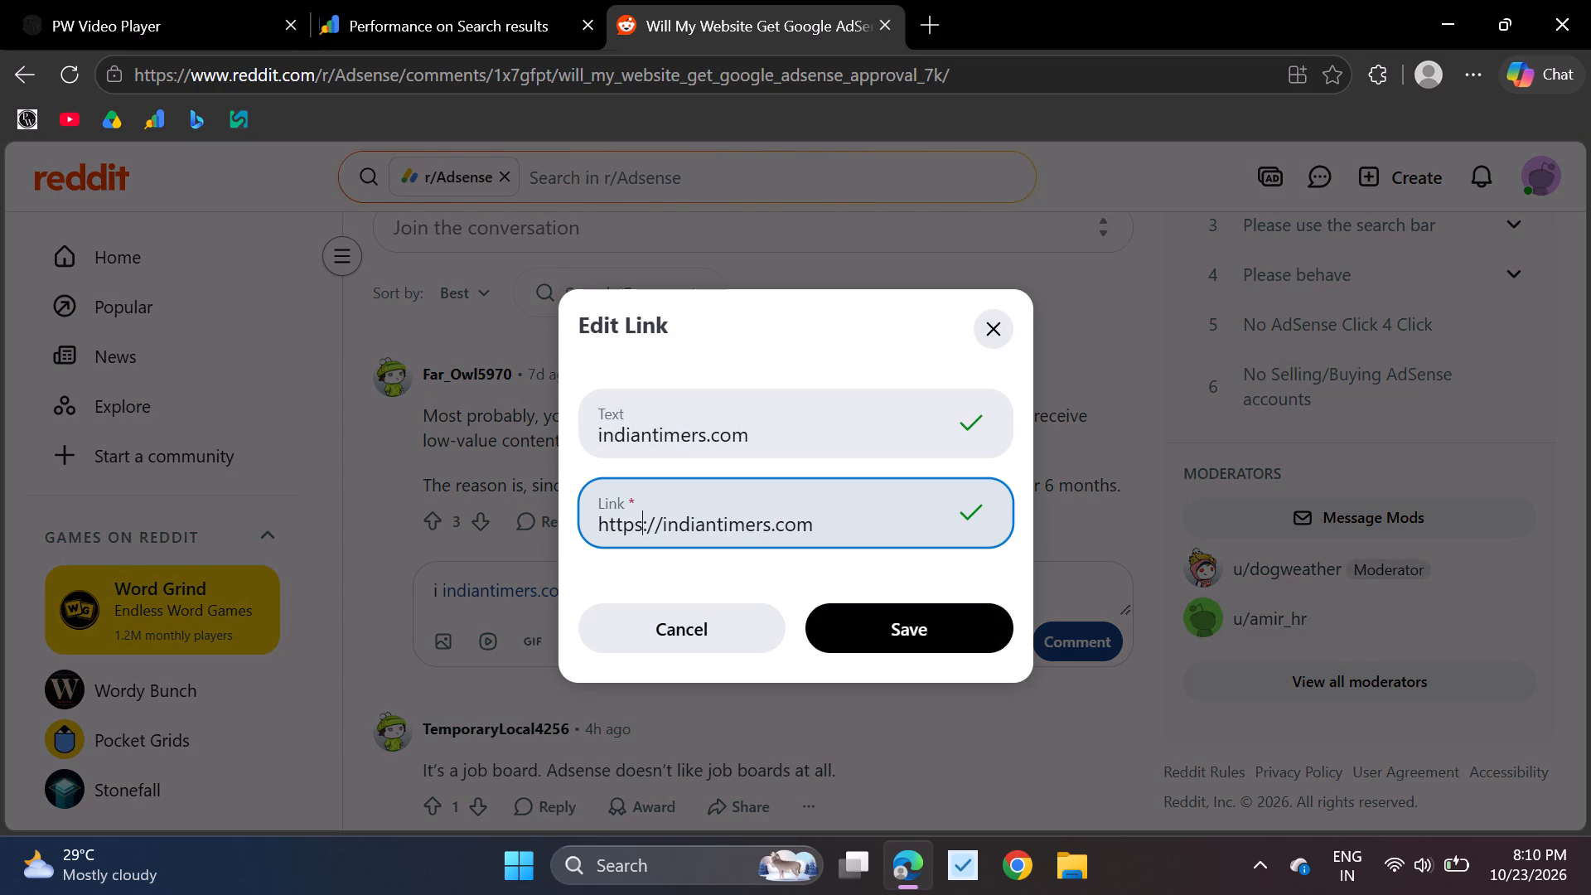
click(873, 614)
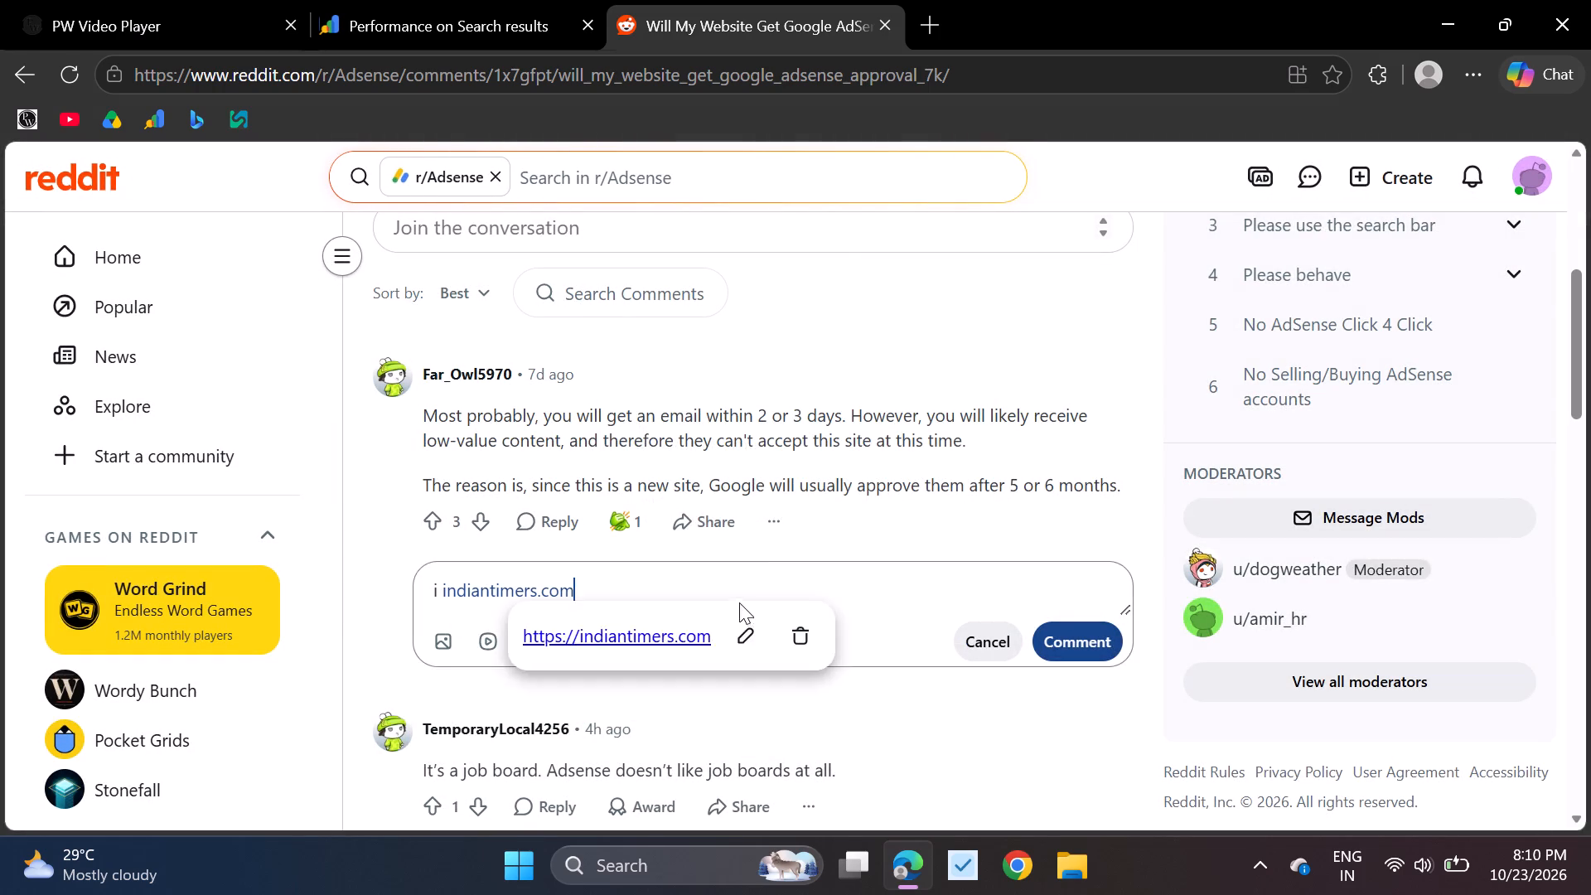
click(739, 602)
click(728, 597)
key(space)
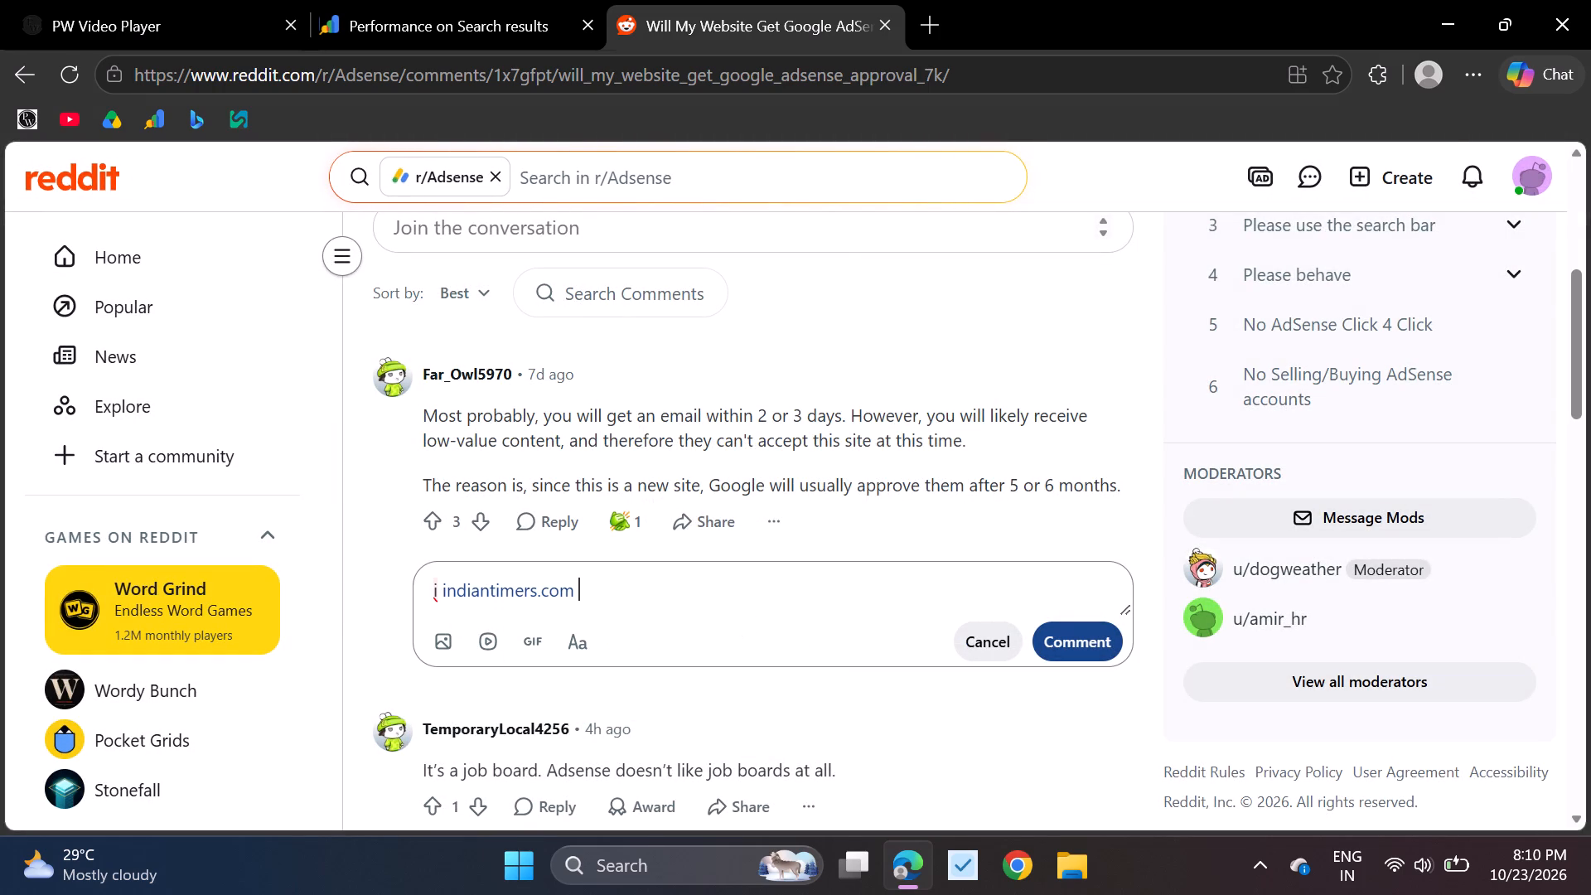
Check the refreshed Search Console performance report for indiantimers.com, and return to the Reddit post.
click(515, 0)
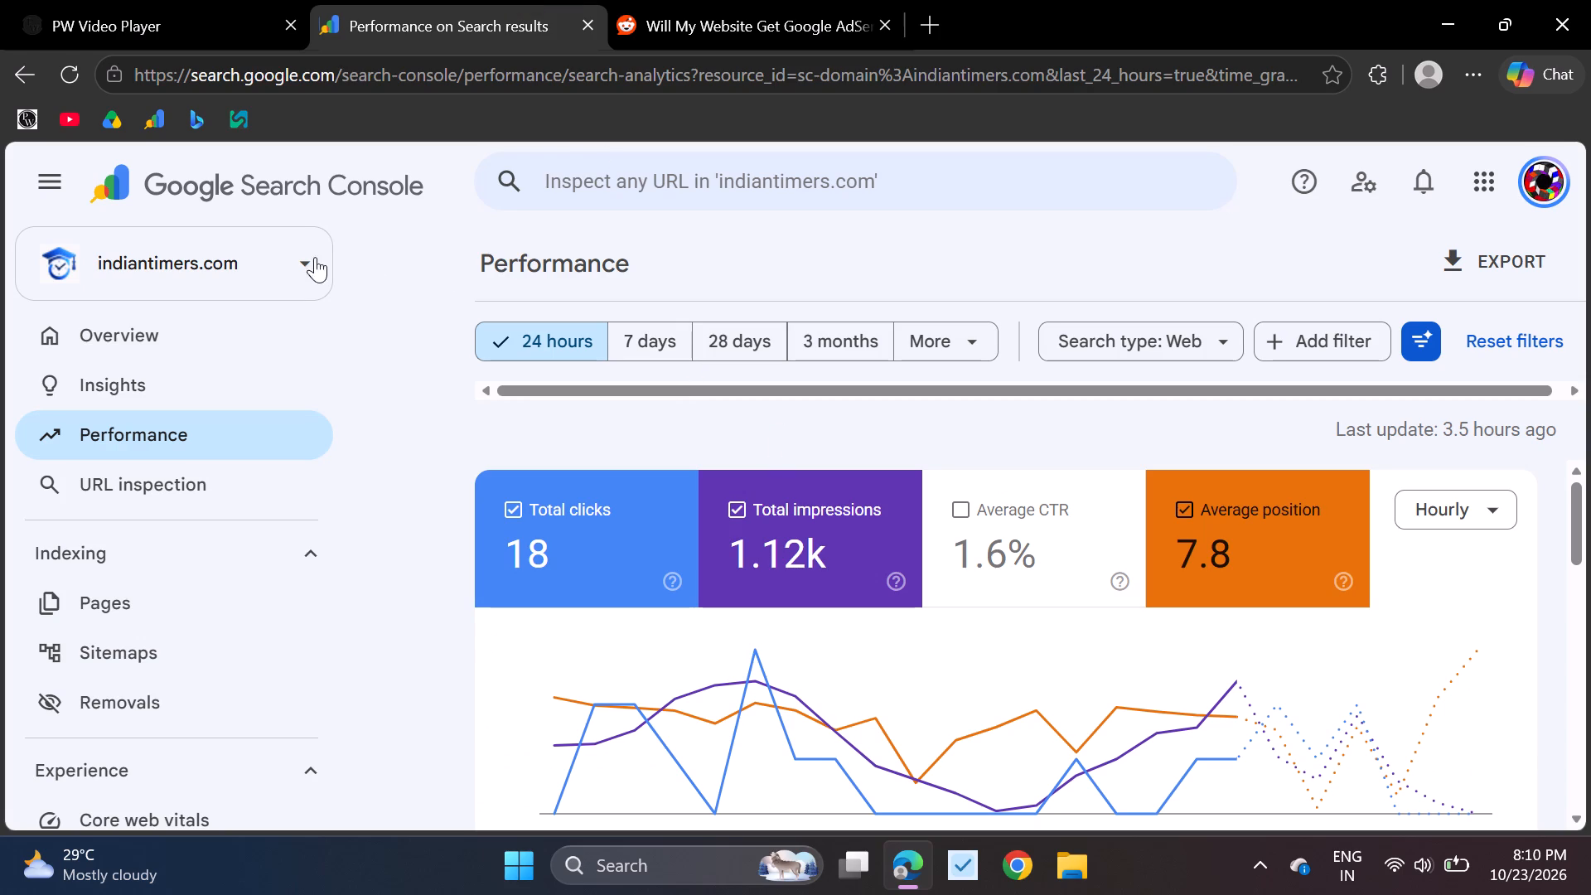
click(77, 72)
click(880, 0)
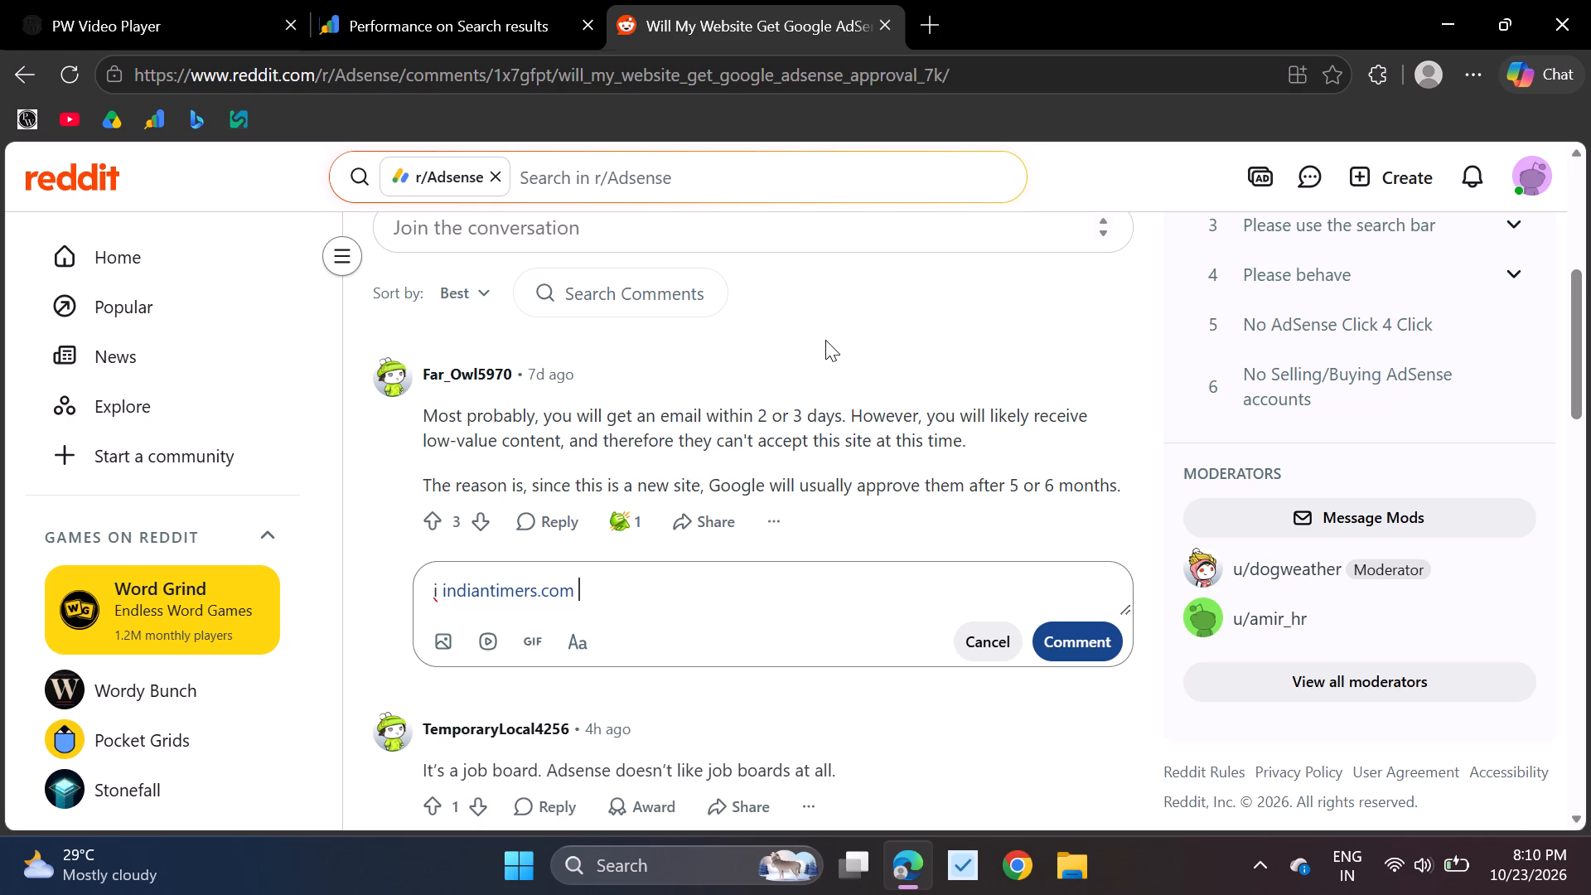
Insert the words "uploades this site on 23 oct 4 pm" before indiantimers.com in the reply.
key(p)
key(BackSpace)
click(440, 592)
text(up)
text(loades this)
key(space)
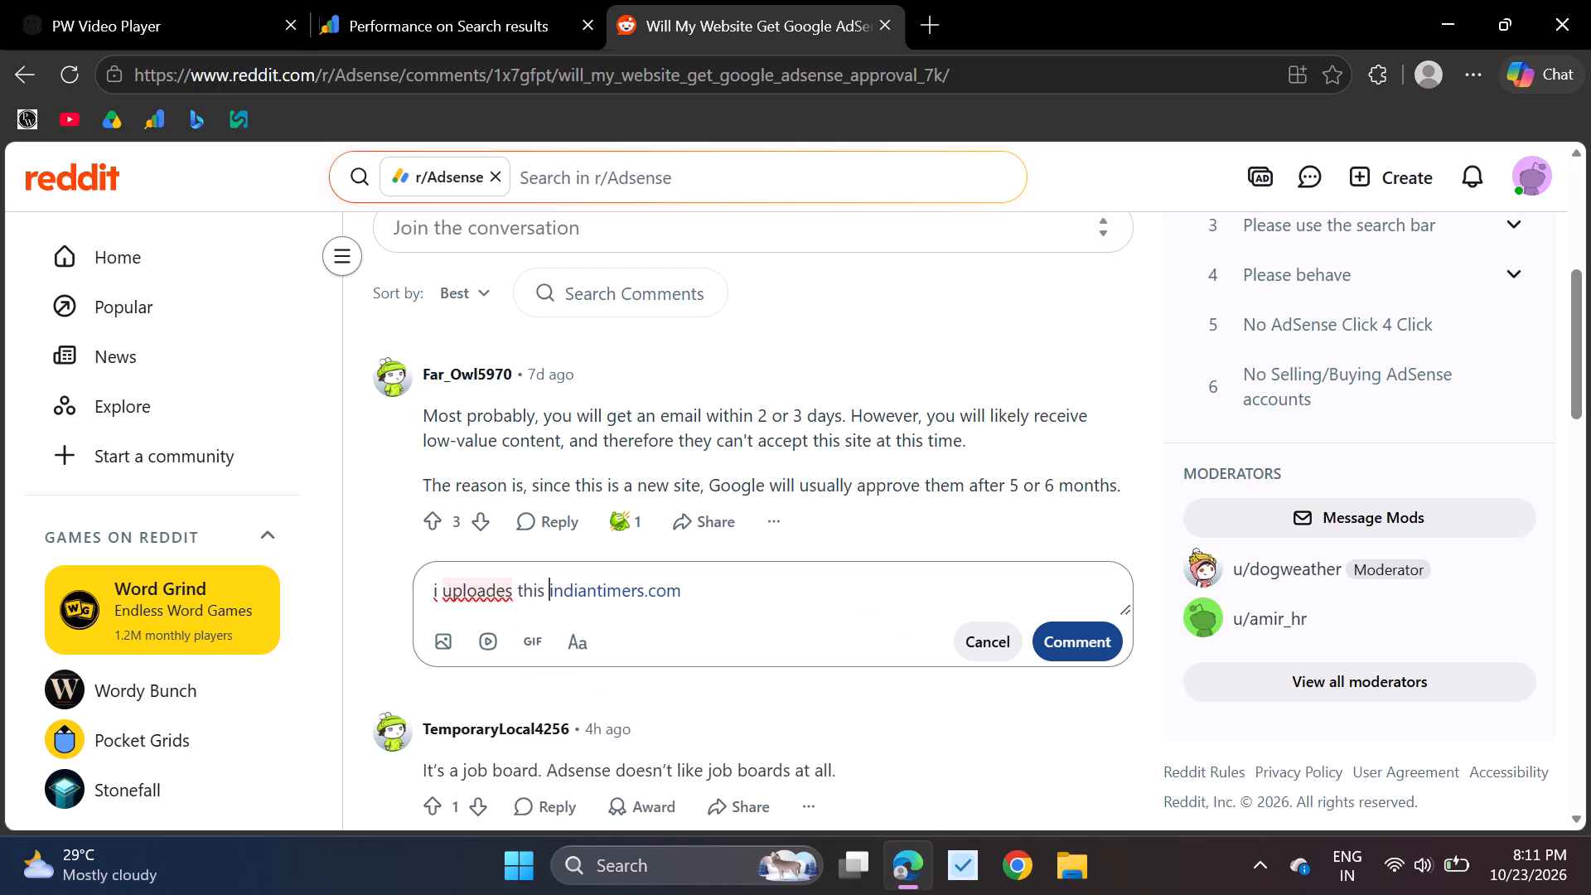
text(si)
text(te on)
key(space)
text(23 oct)
key(space)
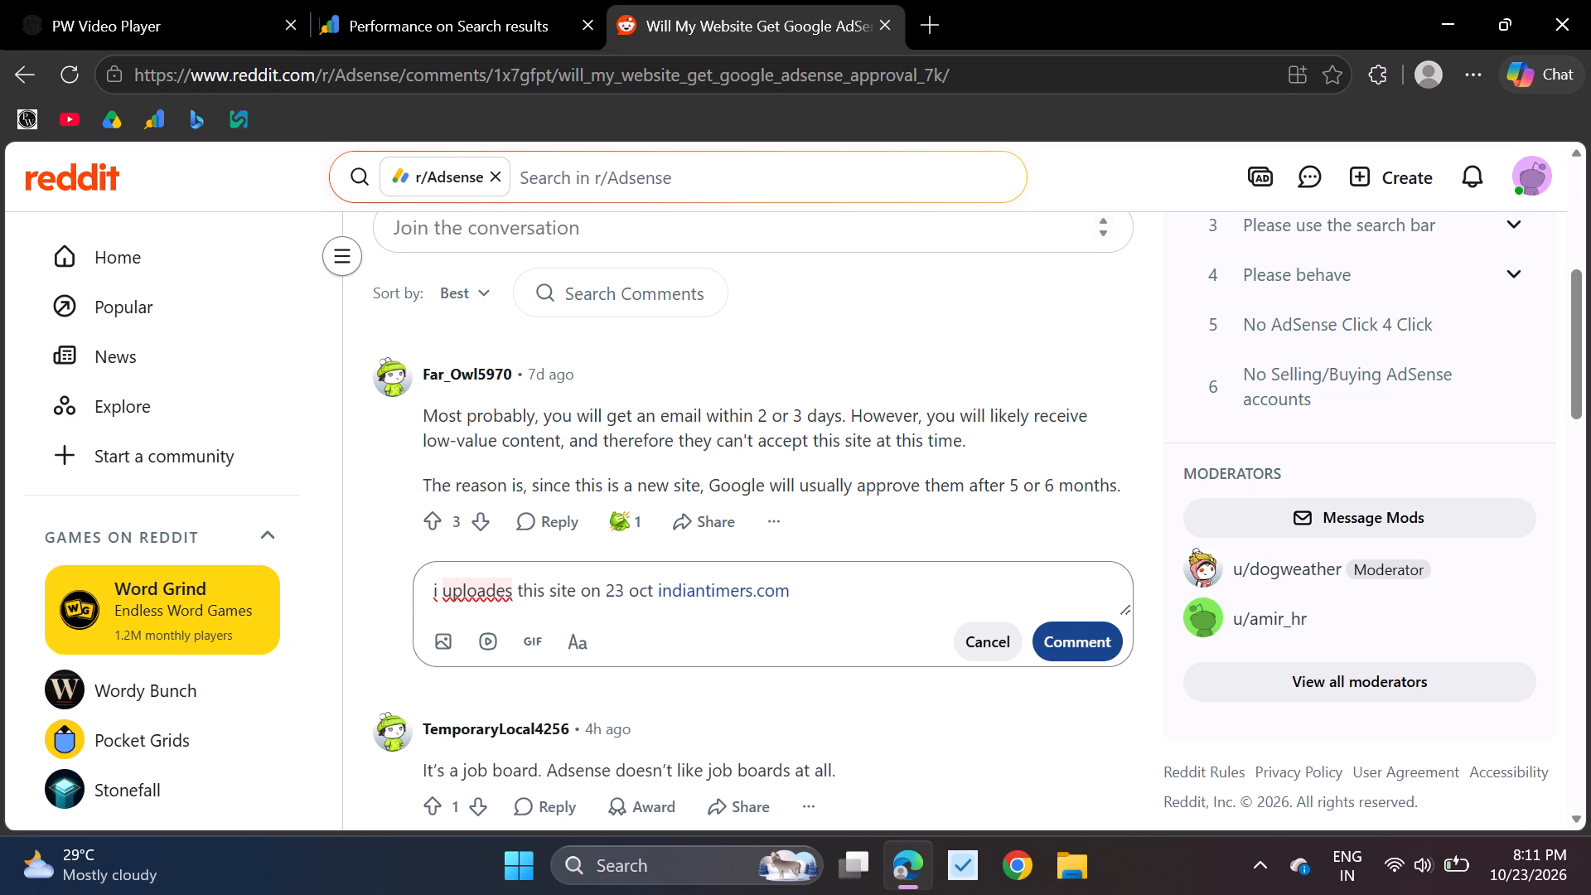
text(4 pm)
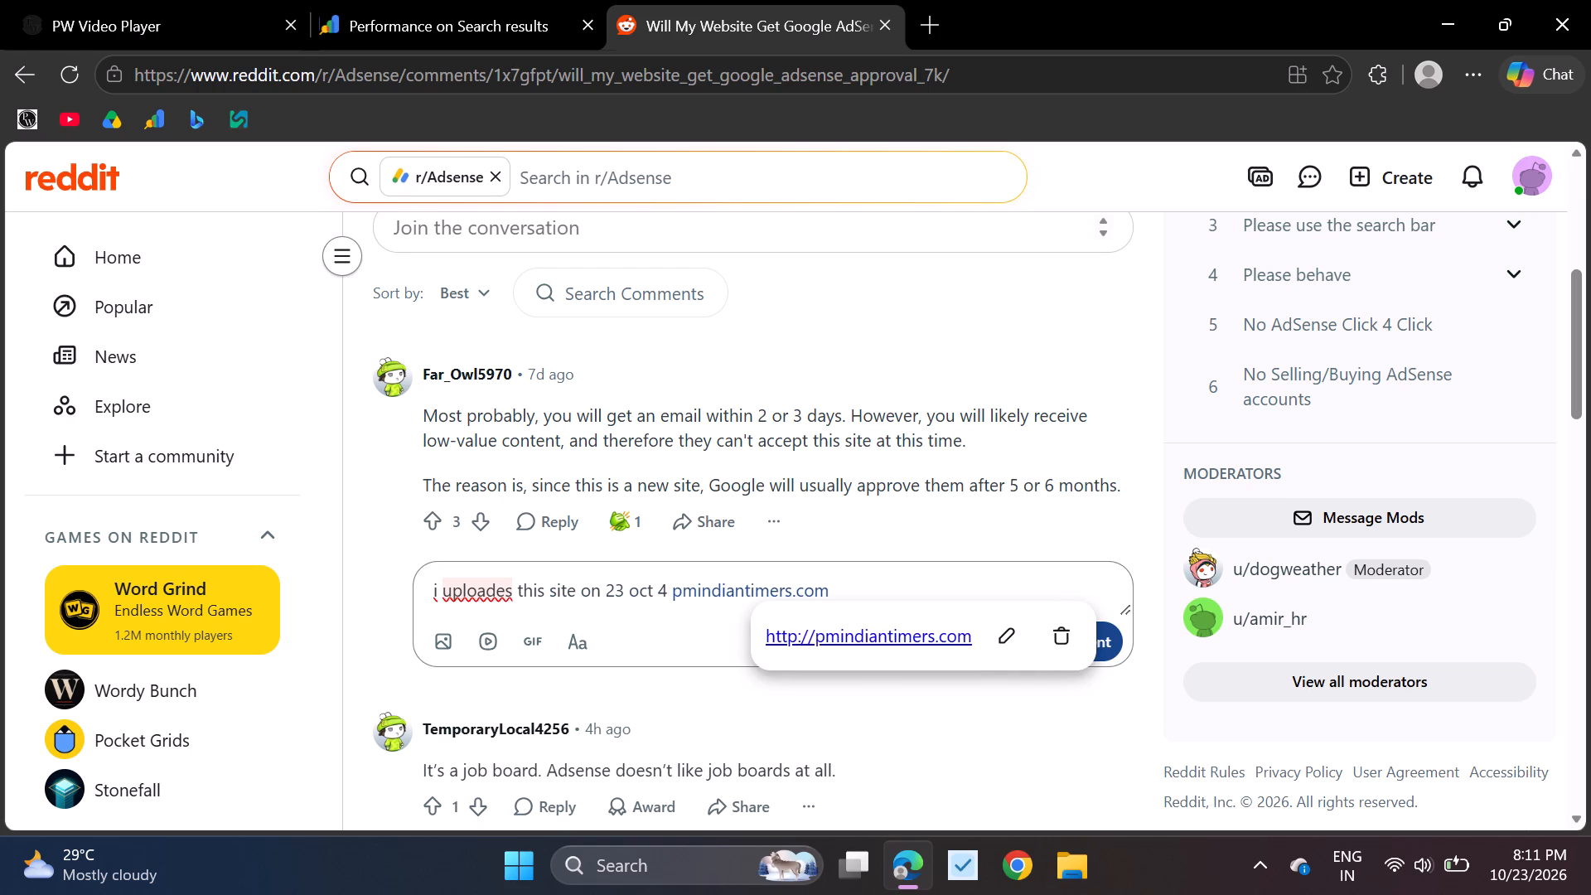
key(space)
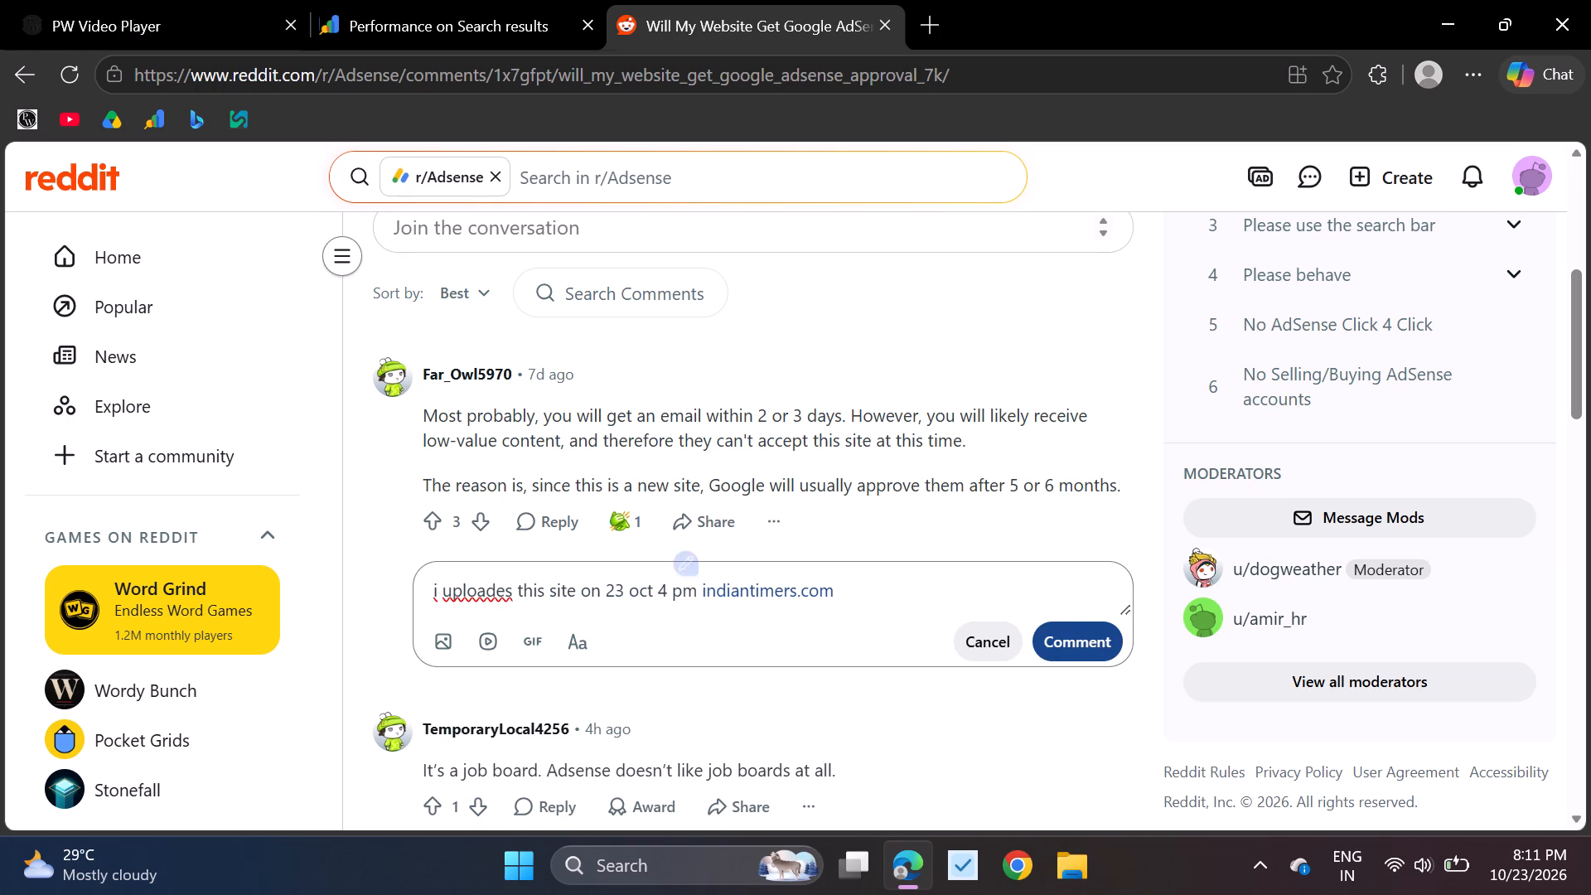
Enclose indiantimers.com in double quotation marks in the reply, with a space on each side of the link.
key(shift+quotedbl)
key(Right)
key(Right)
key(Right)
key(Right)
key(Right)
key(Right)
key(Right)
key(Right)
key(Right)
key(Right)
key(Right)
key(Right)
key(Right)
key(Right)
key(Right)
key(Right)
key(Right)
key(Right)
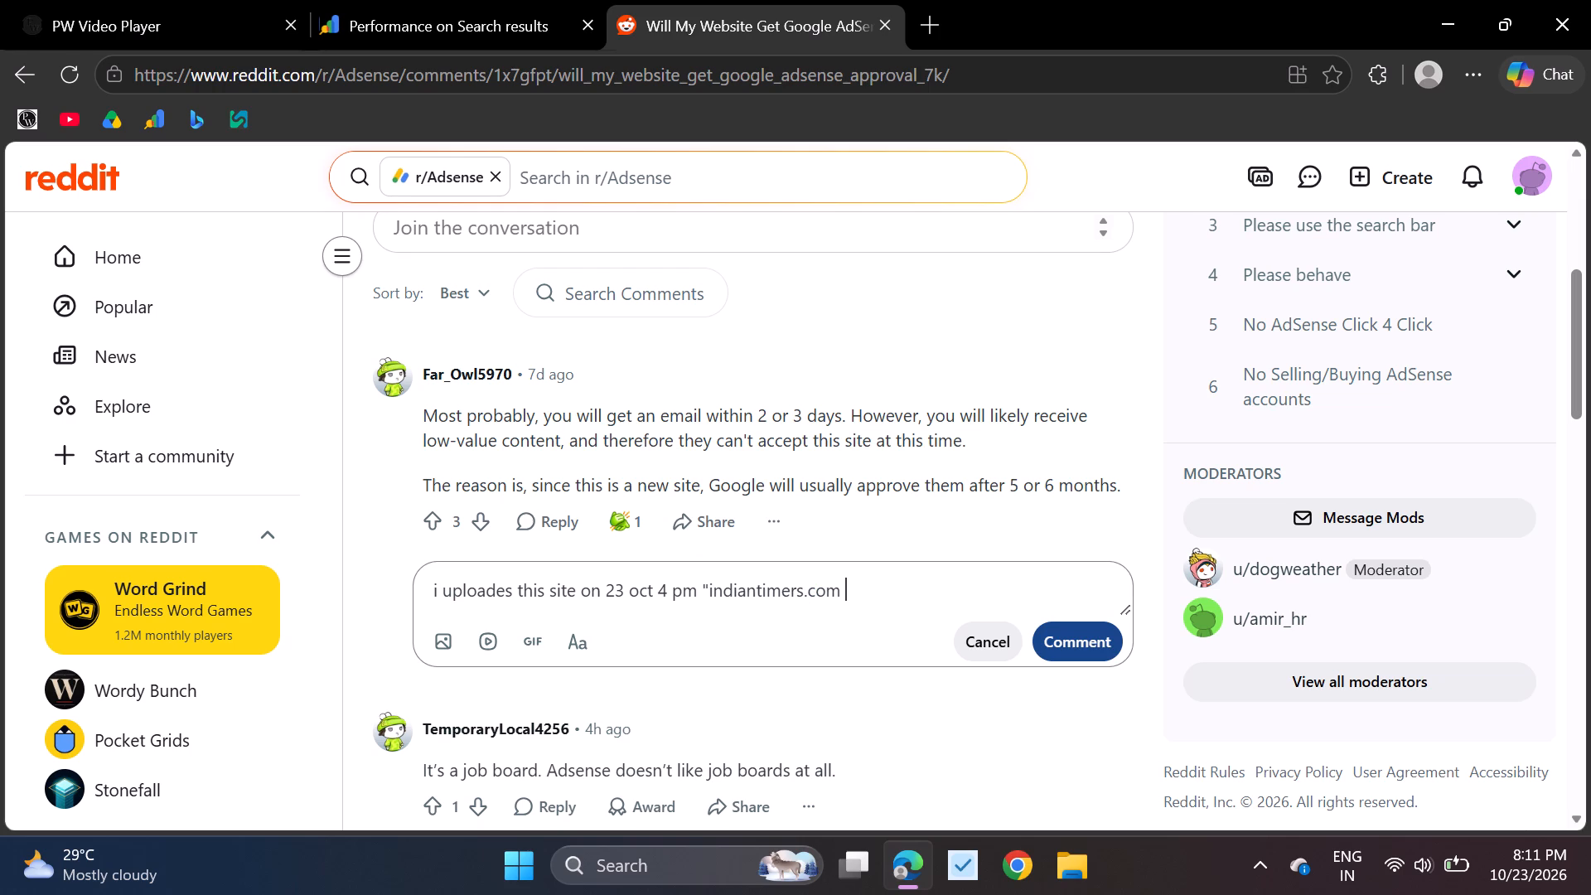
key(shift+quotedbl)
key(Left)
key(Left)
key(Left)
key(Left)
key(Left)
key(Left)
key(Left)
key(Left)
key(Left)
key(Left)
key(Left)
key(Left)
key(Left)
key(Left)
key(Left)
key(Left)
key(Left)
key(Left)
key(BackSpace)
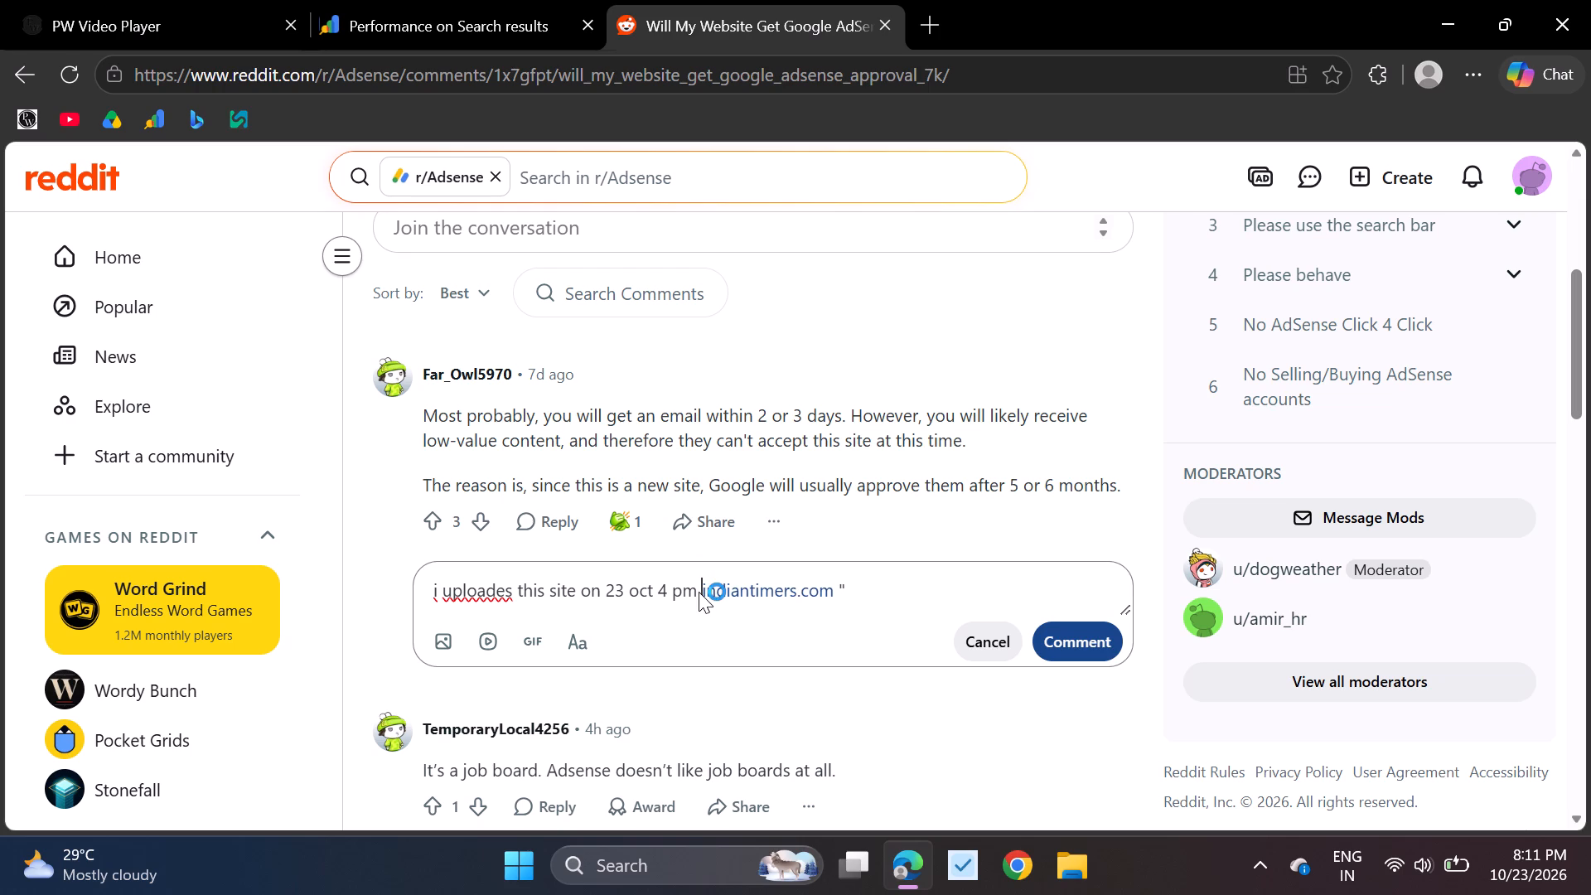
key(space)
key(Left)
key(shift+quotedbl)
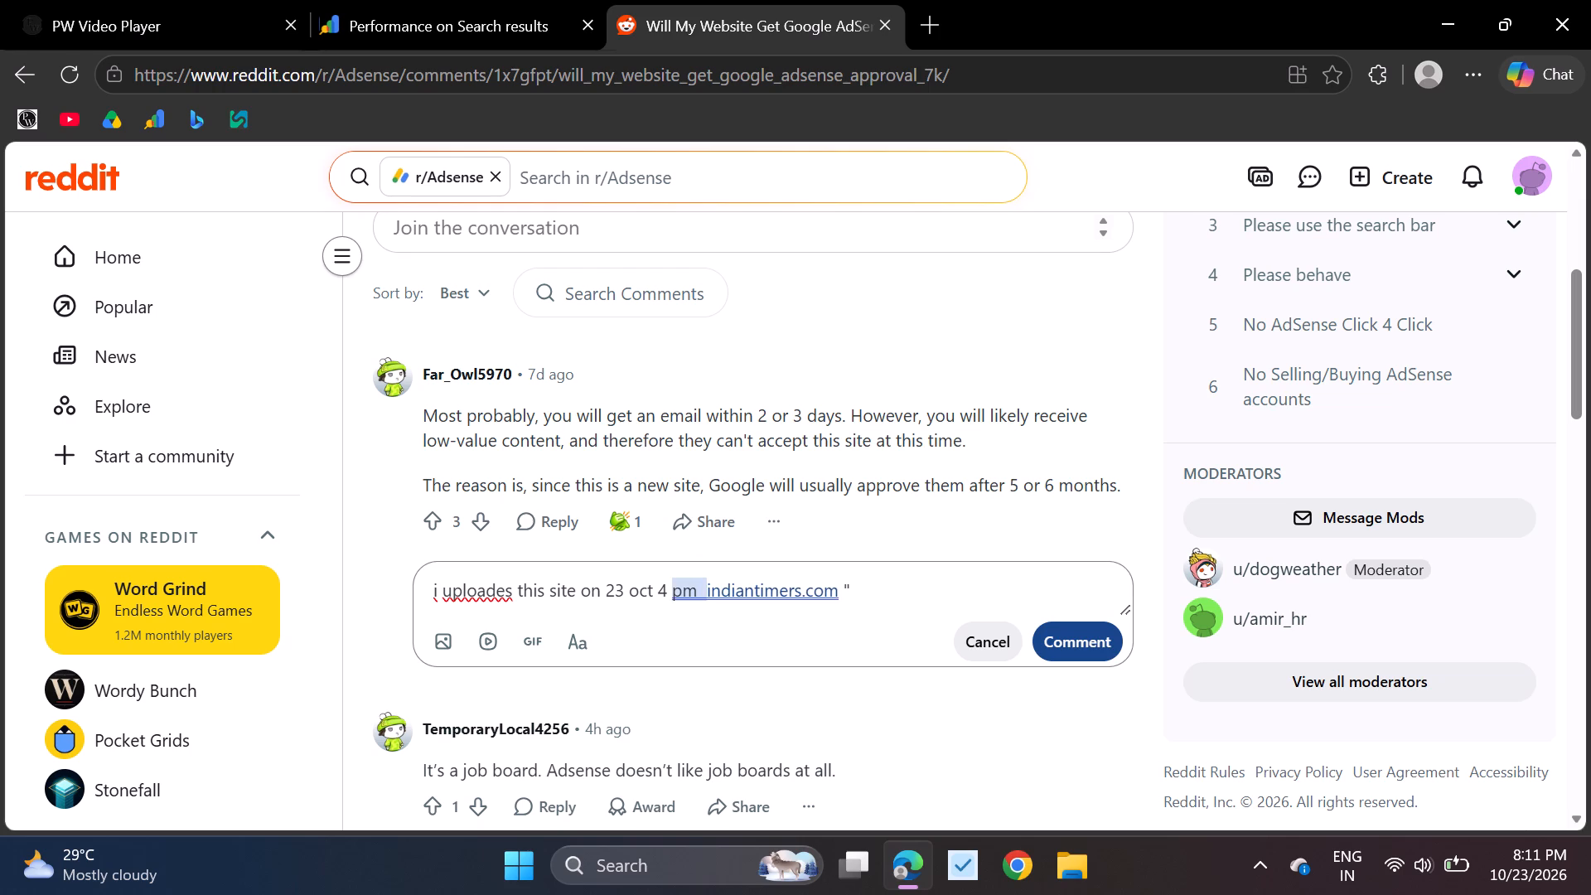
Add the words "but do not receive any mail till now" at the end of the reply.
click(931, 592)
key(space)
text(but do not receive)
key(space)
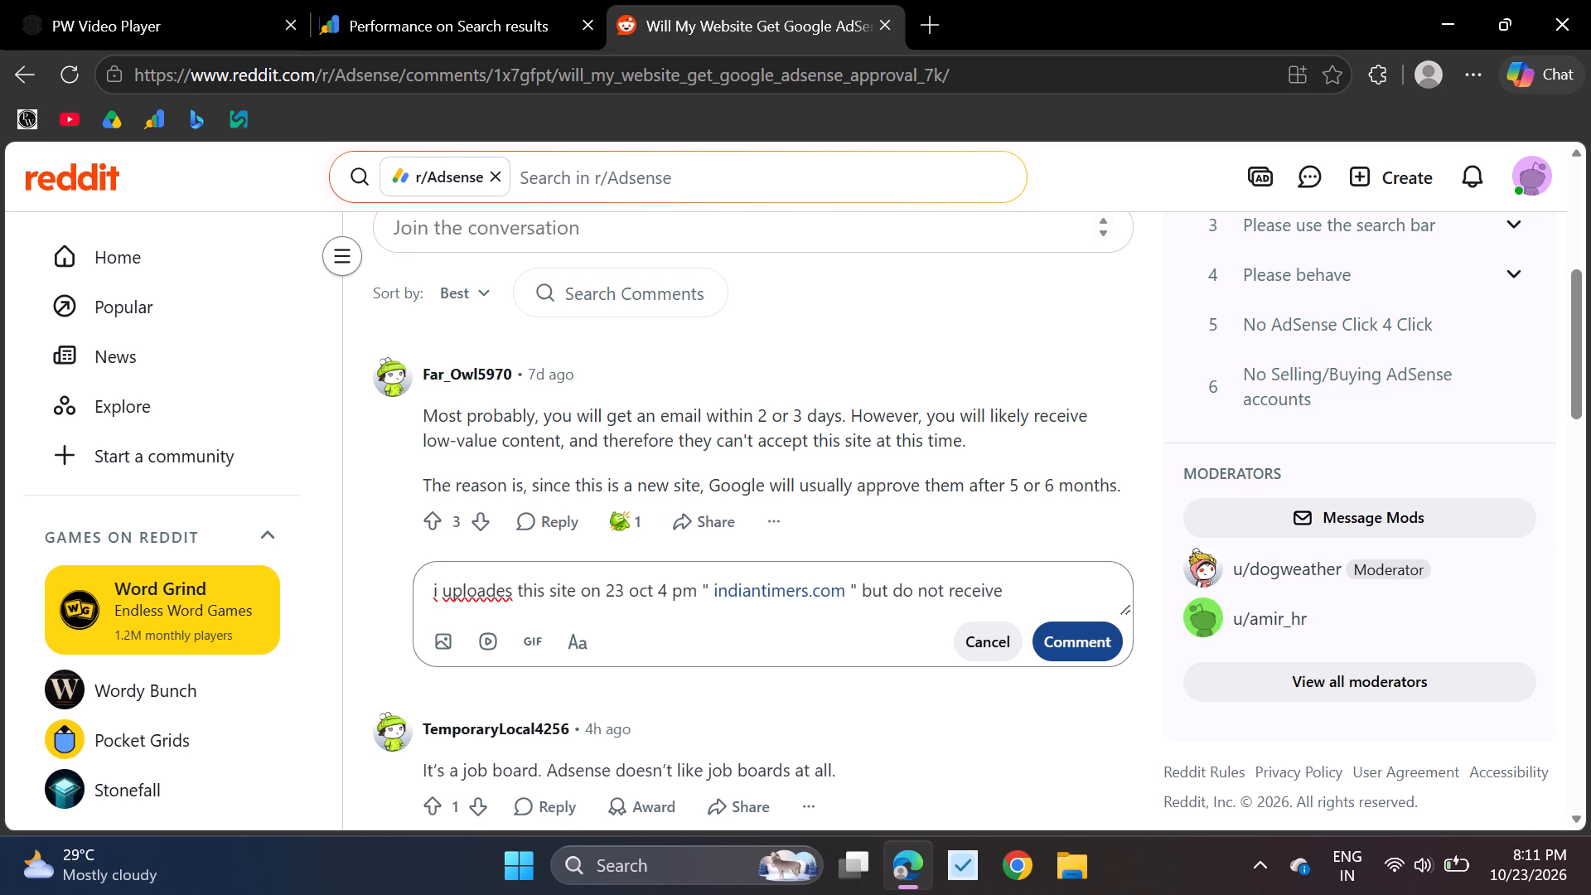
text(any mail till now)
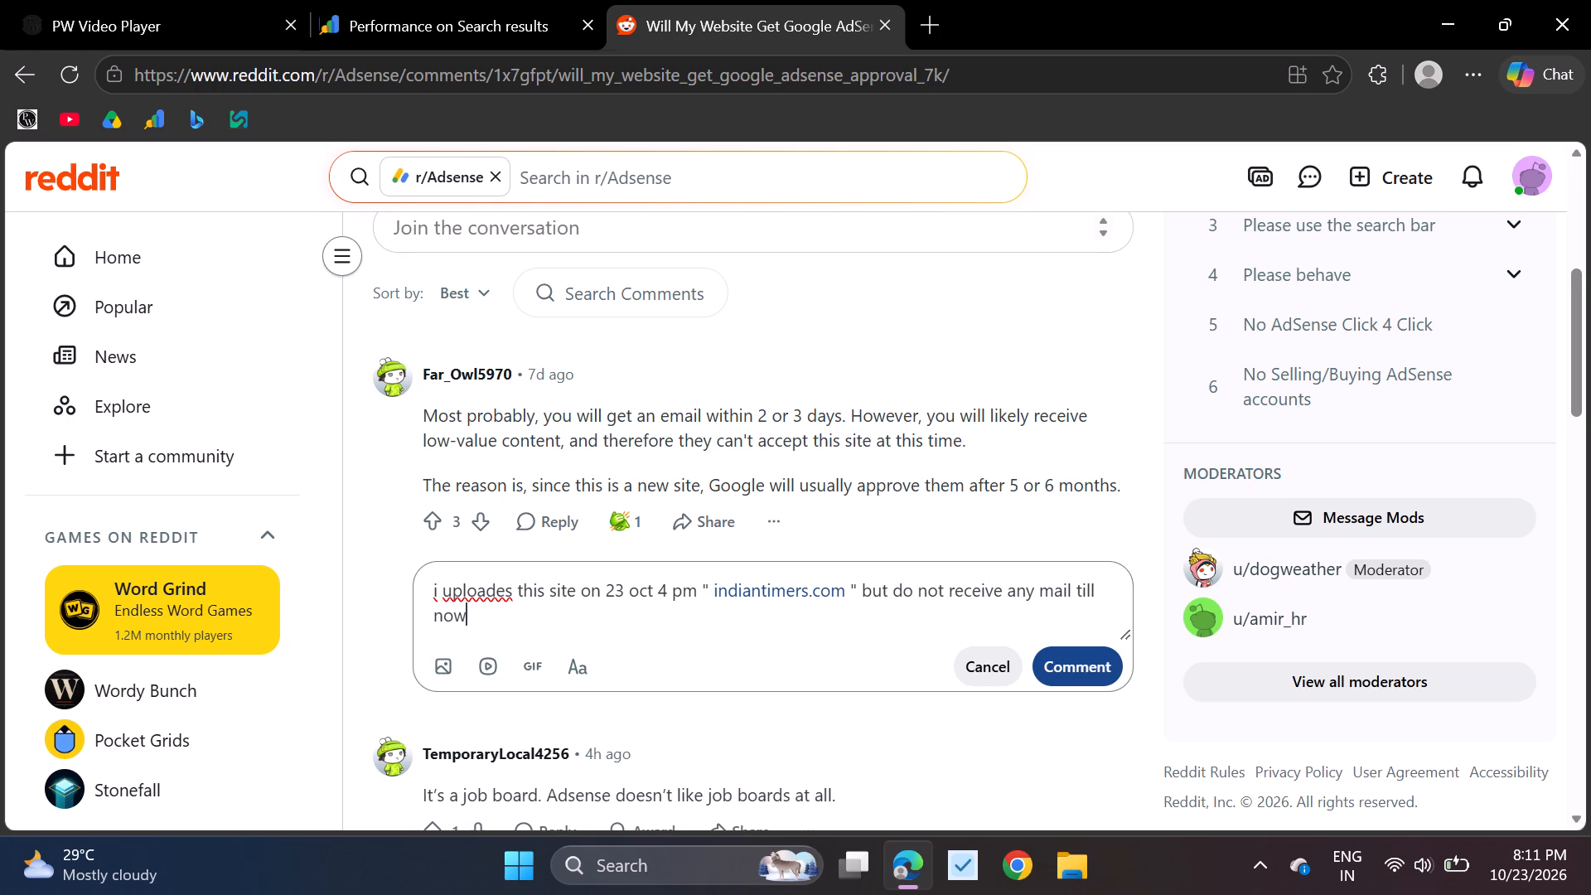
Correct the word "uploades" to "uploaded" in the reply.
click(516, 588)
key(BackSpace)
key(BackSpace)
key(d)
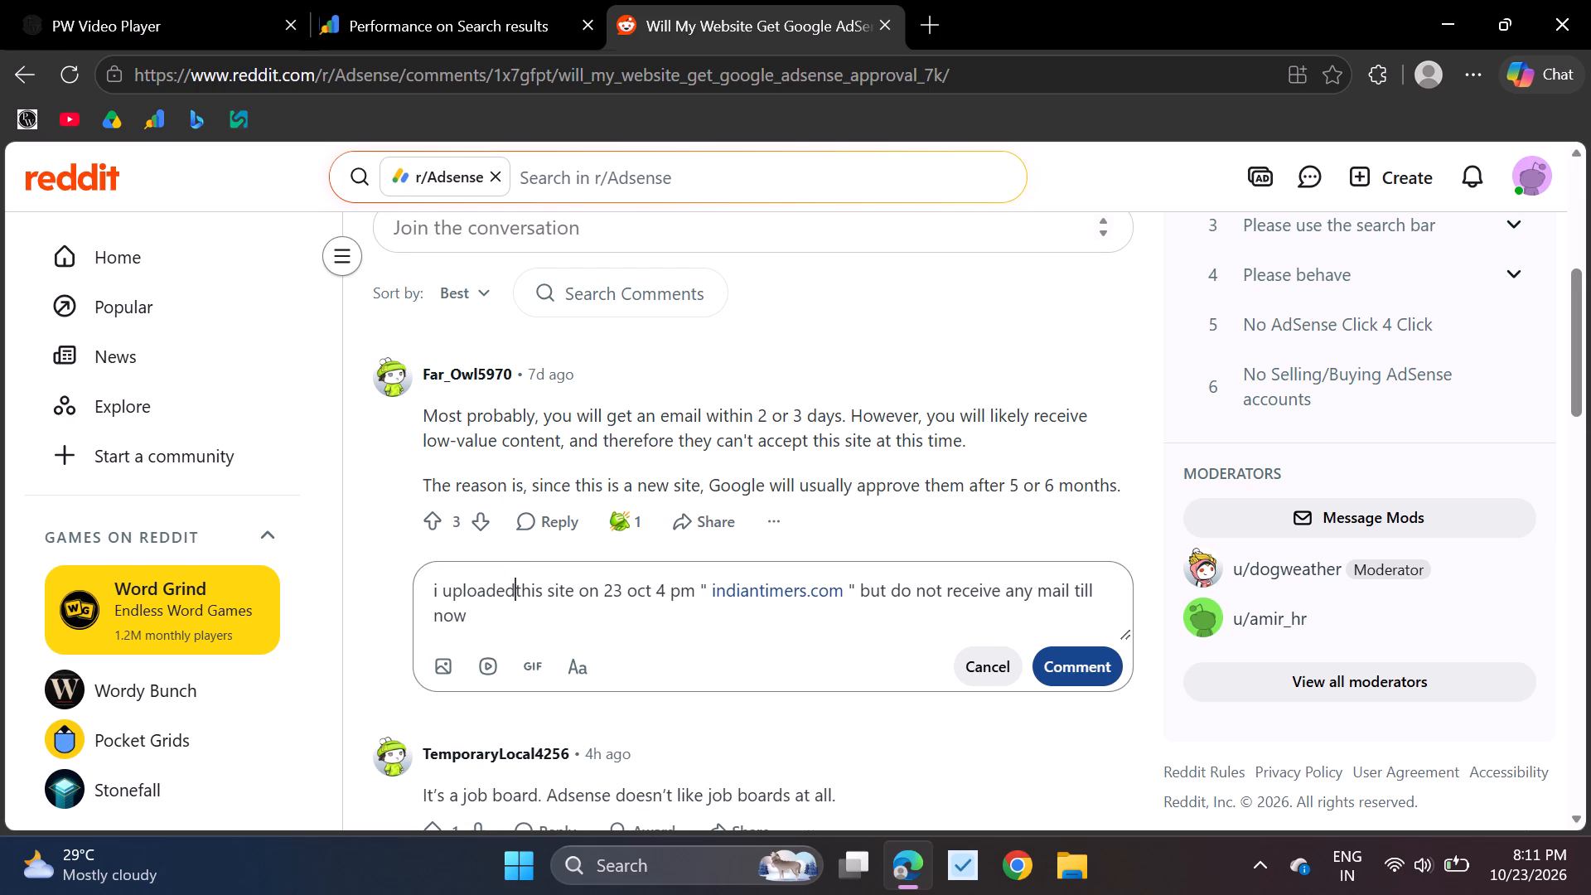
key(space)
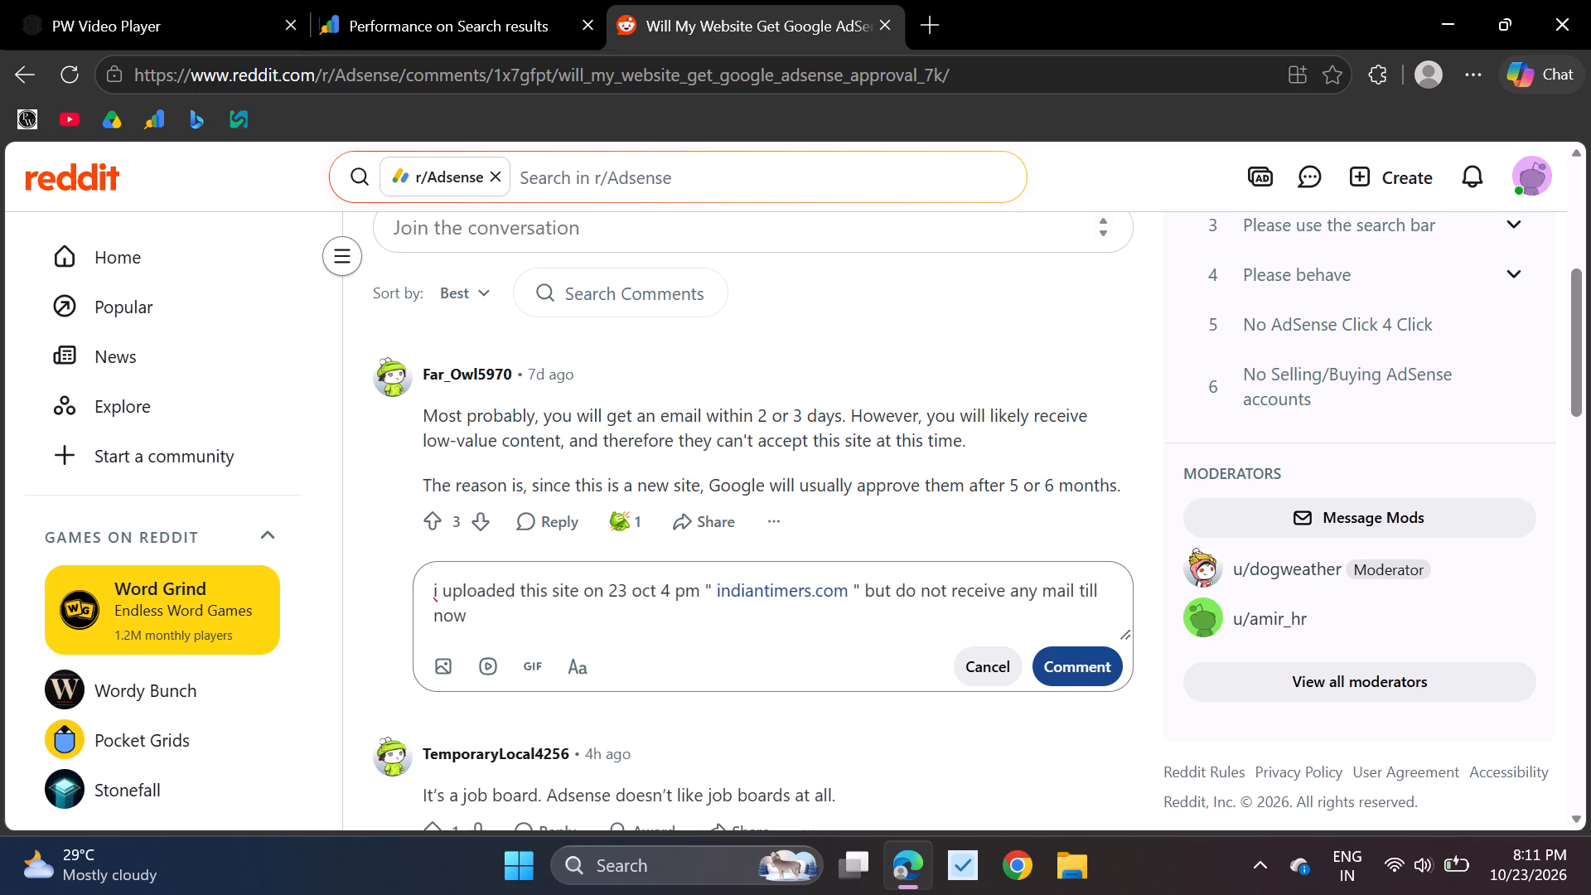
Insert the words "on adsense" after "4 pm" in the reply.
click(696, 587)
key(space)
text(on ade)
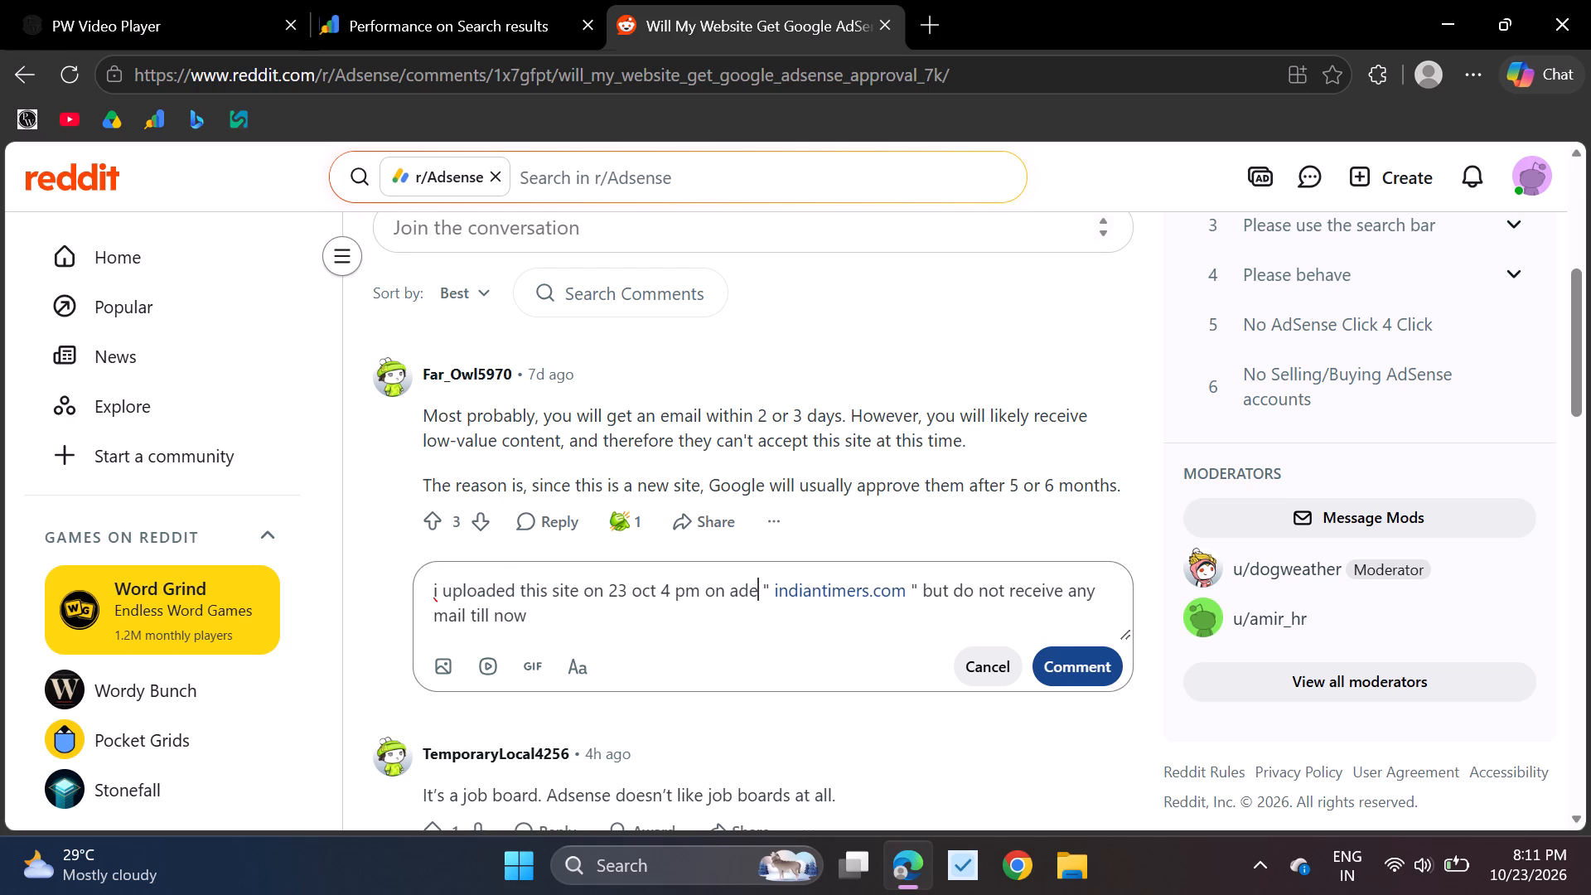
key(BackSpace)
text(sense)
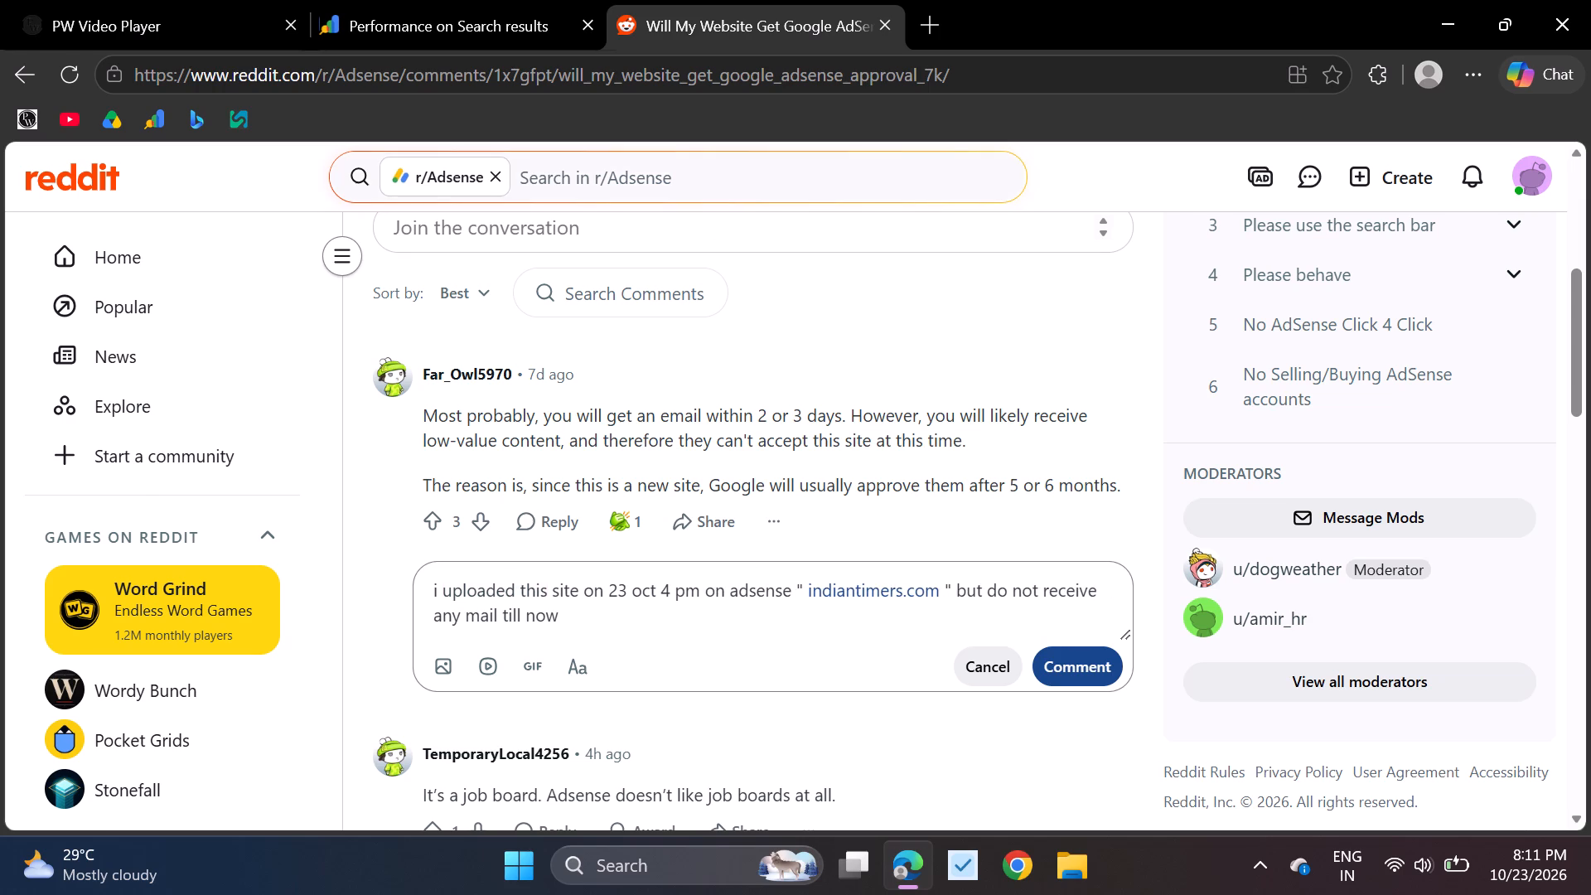
Switch to Search Console, refresh the performance report for indiantimers.com, and examine its chart and top pages for the 7-day period.
click(504, 0)
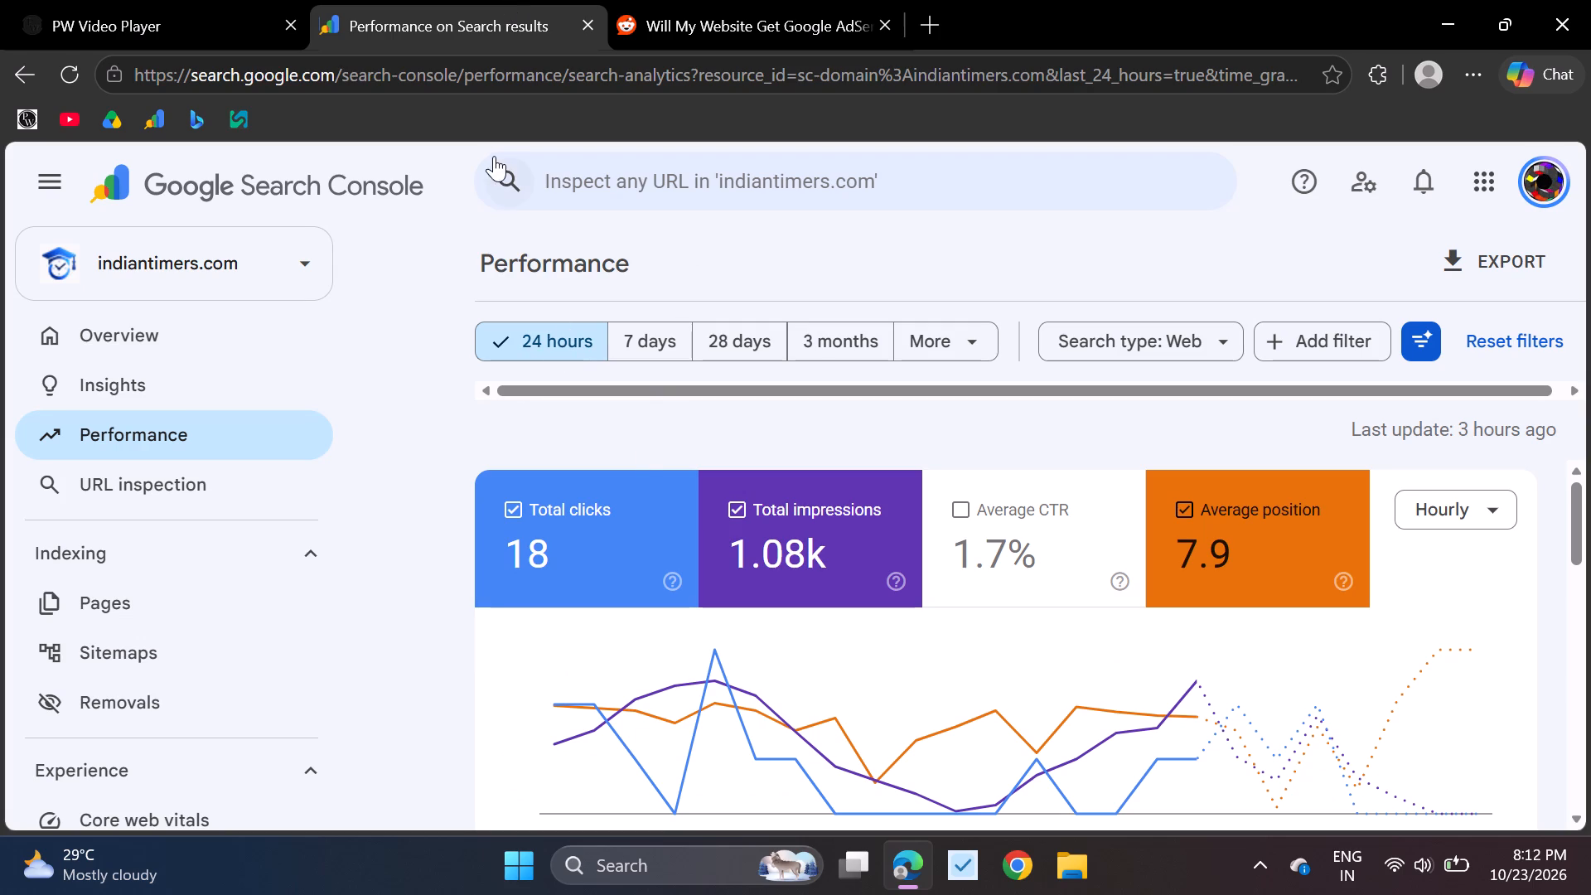
click(80, 76)
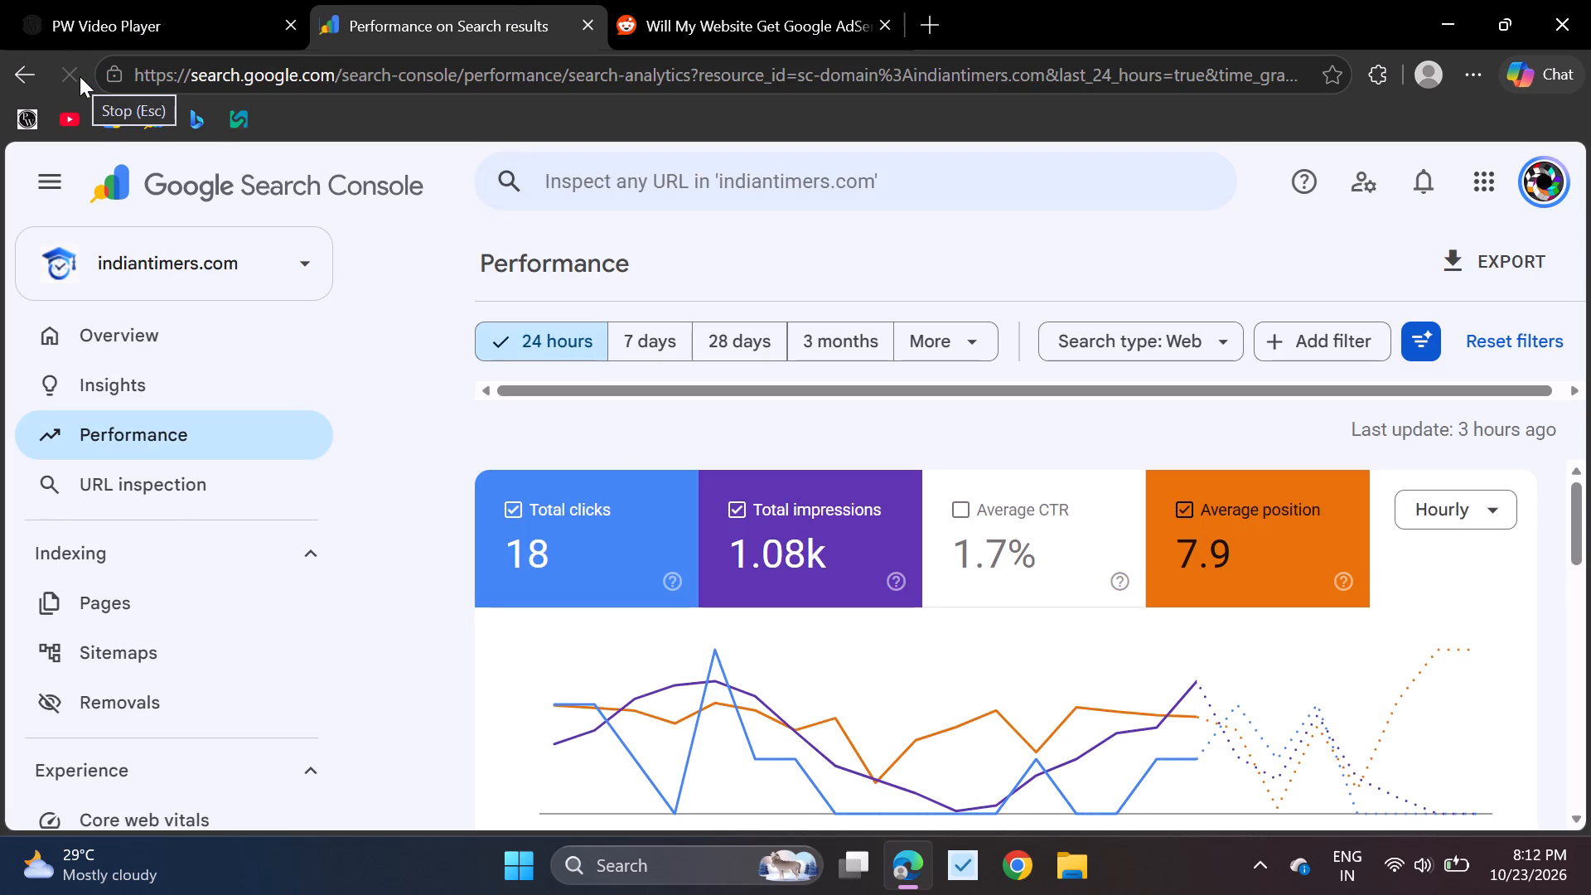
scroll(639, 377, down, 1)
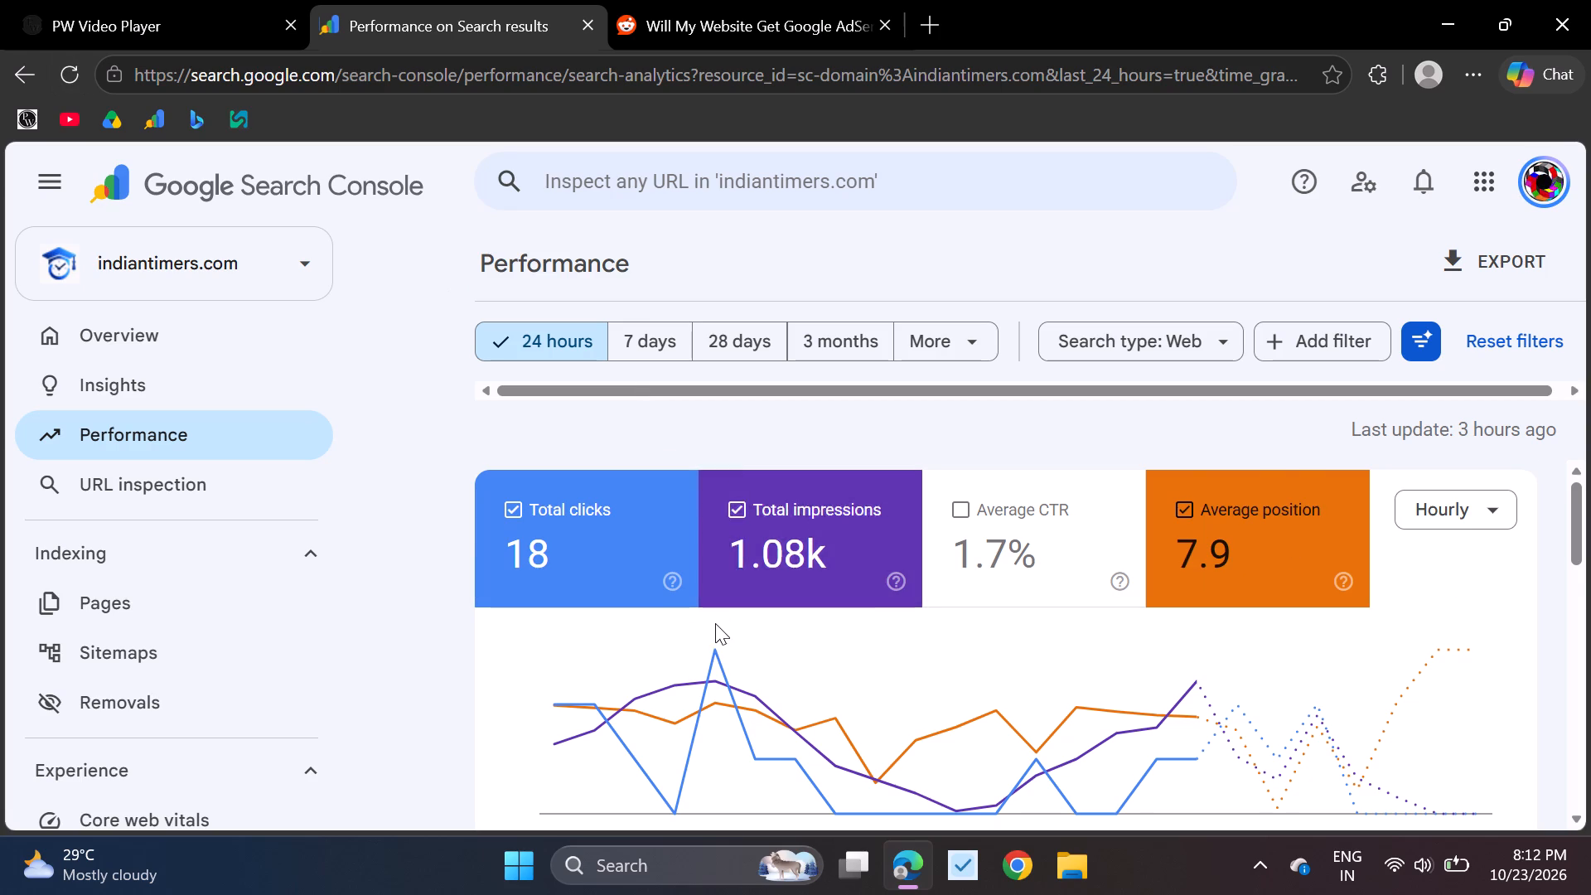
scroll(715, 623, down, 1)
click(627, 343)
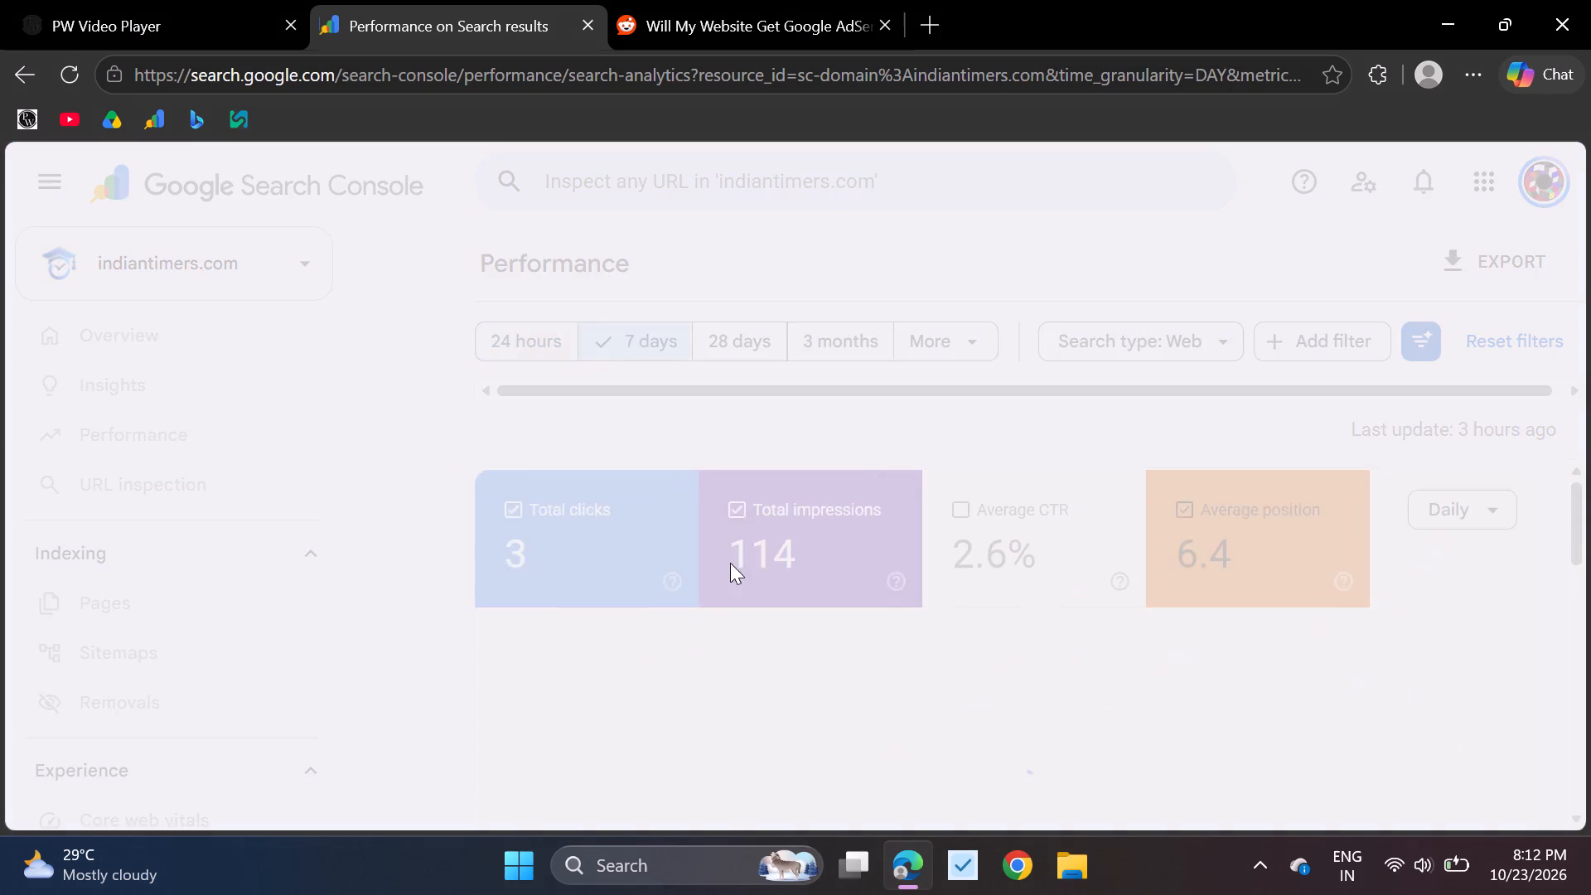
scroll(730, 563, down, 1)
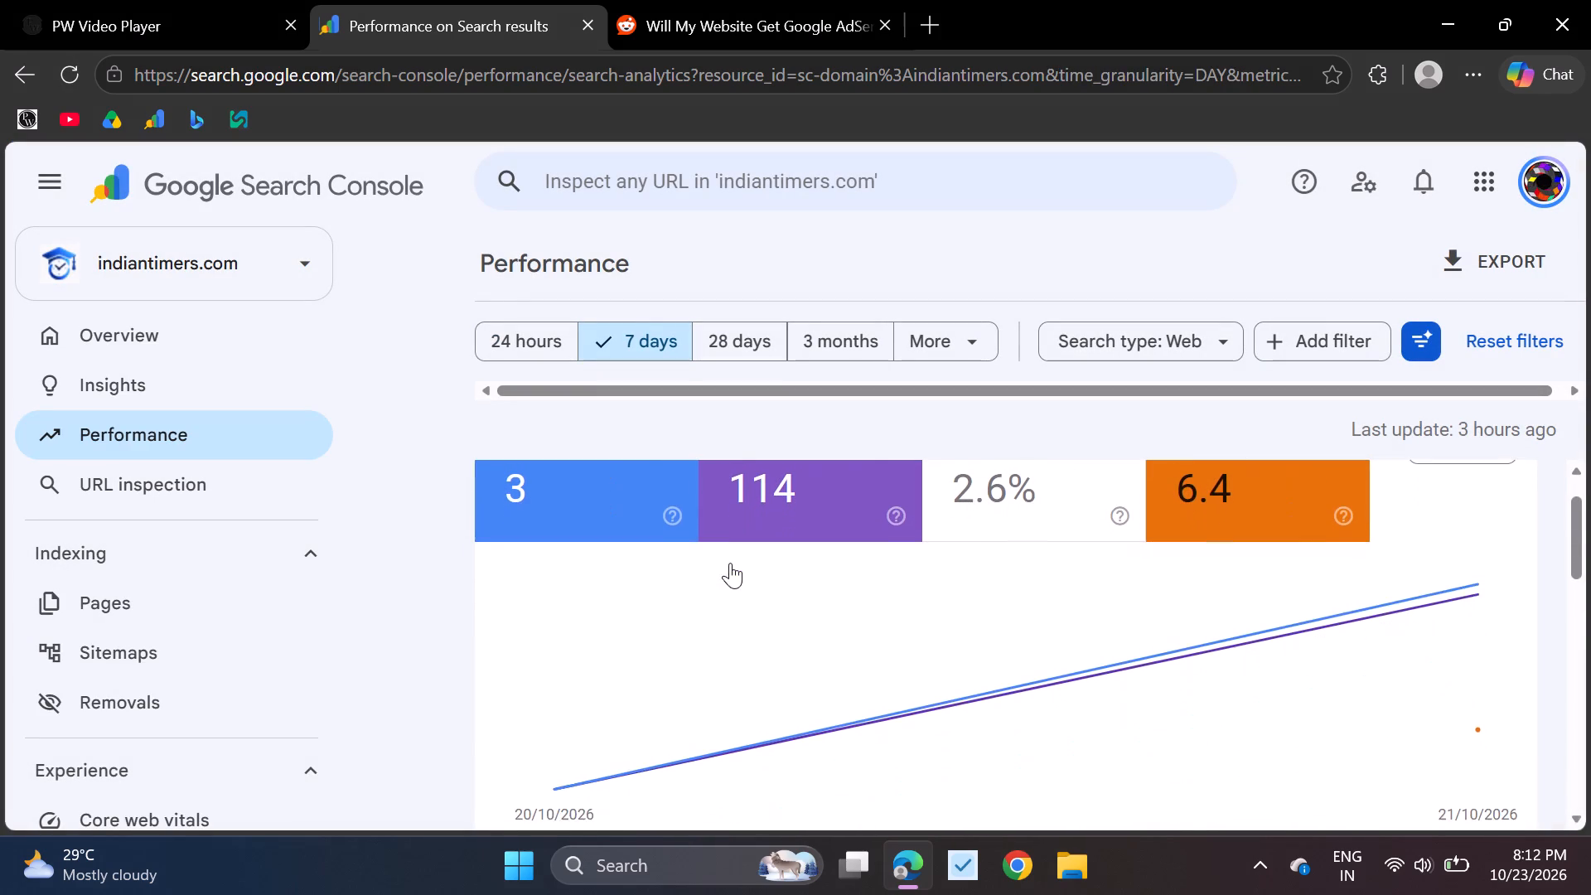
scroll(730, 563, down, 2)
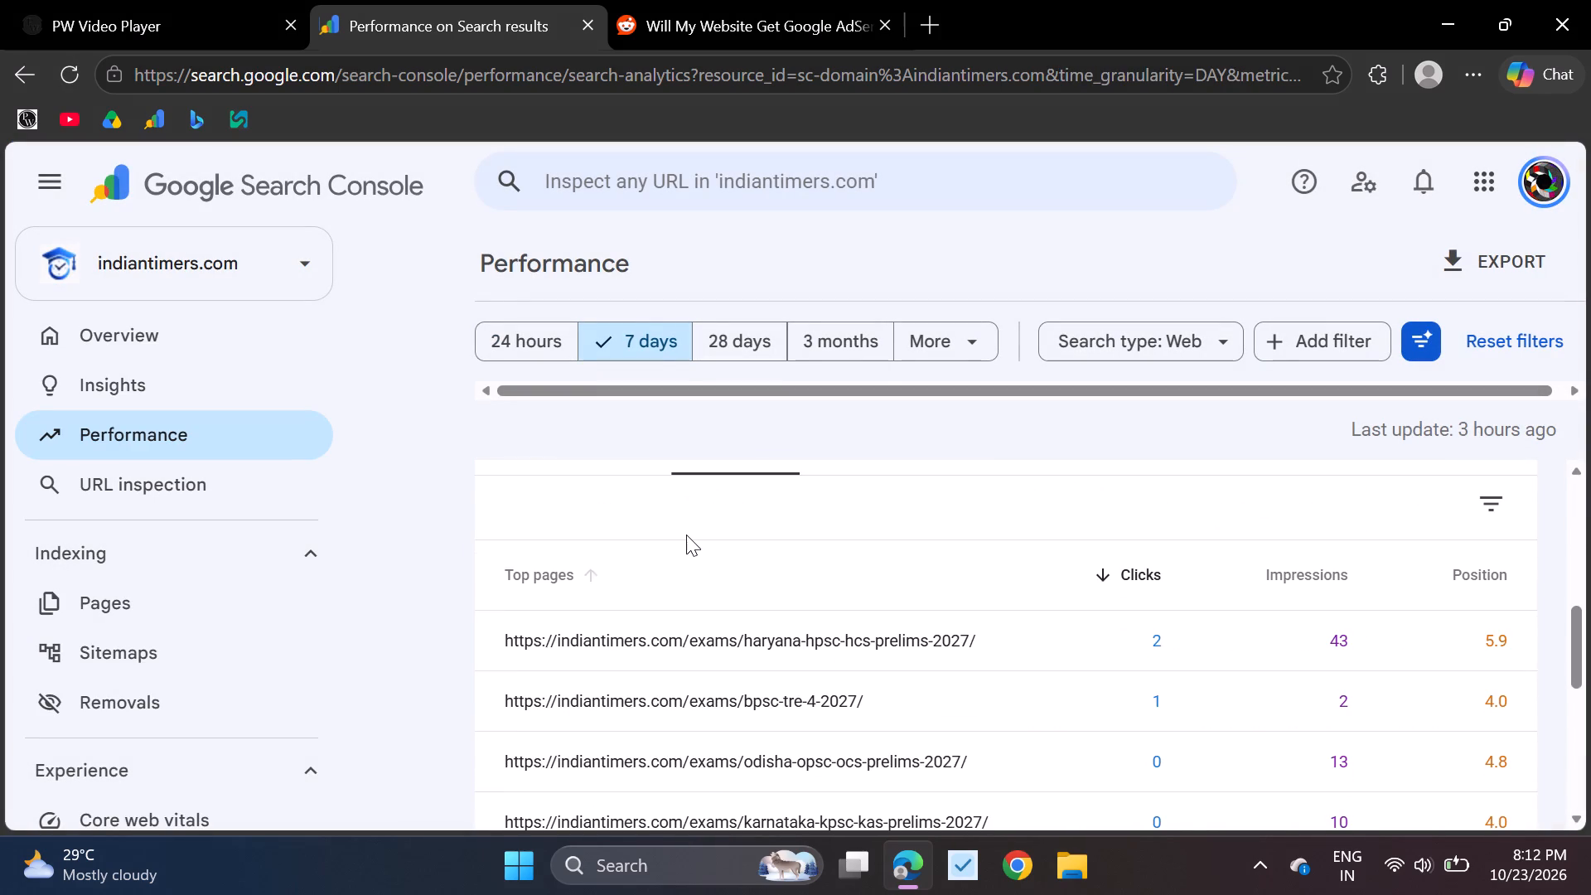
scroll(686, 535, up, 2)
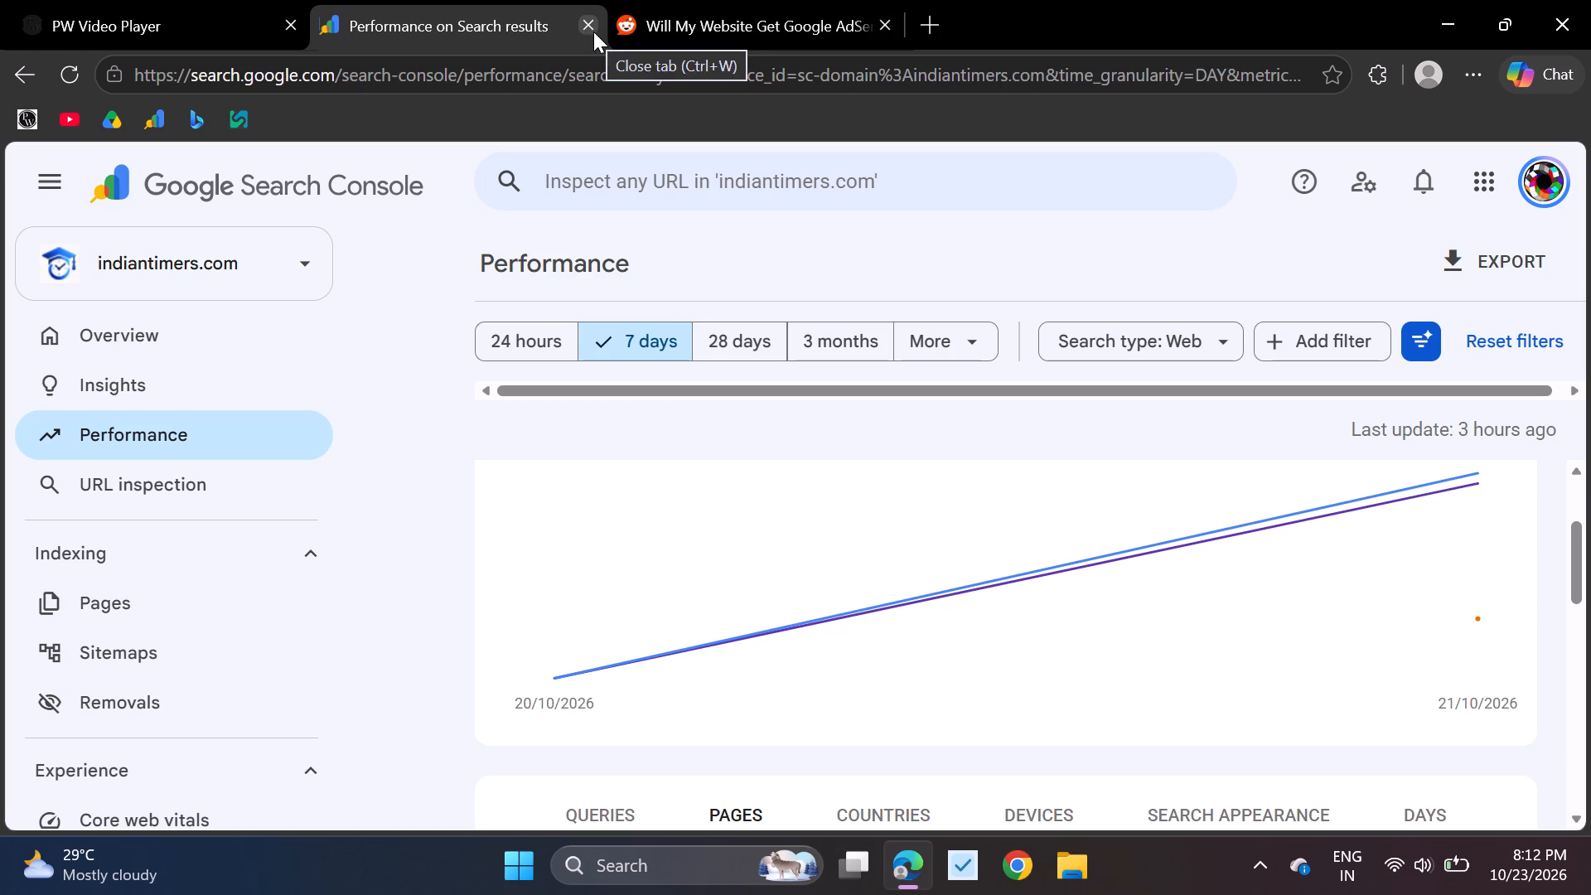
Open the classpanel.online property's performance report and examine its chart and top pages for the last 24 hours.
click(255, 226)
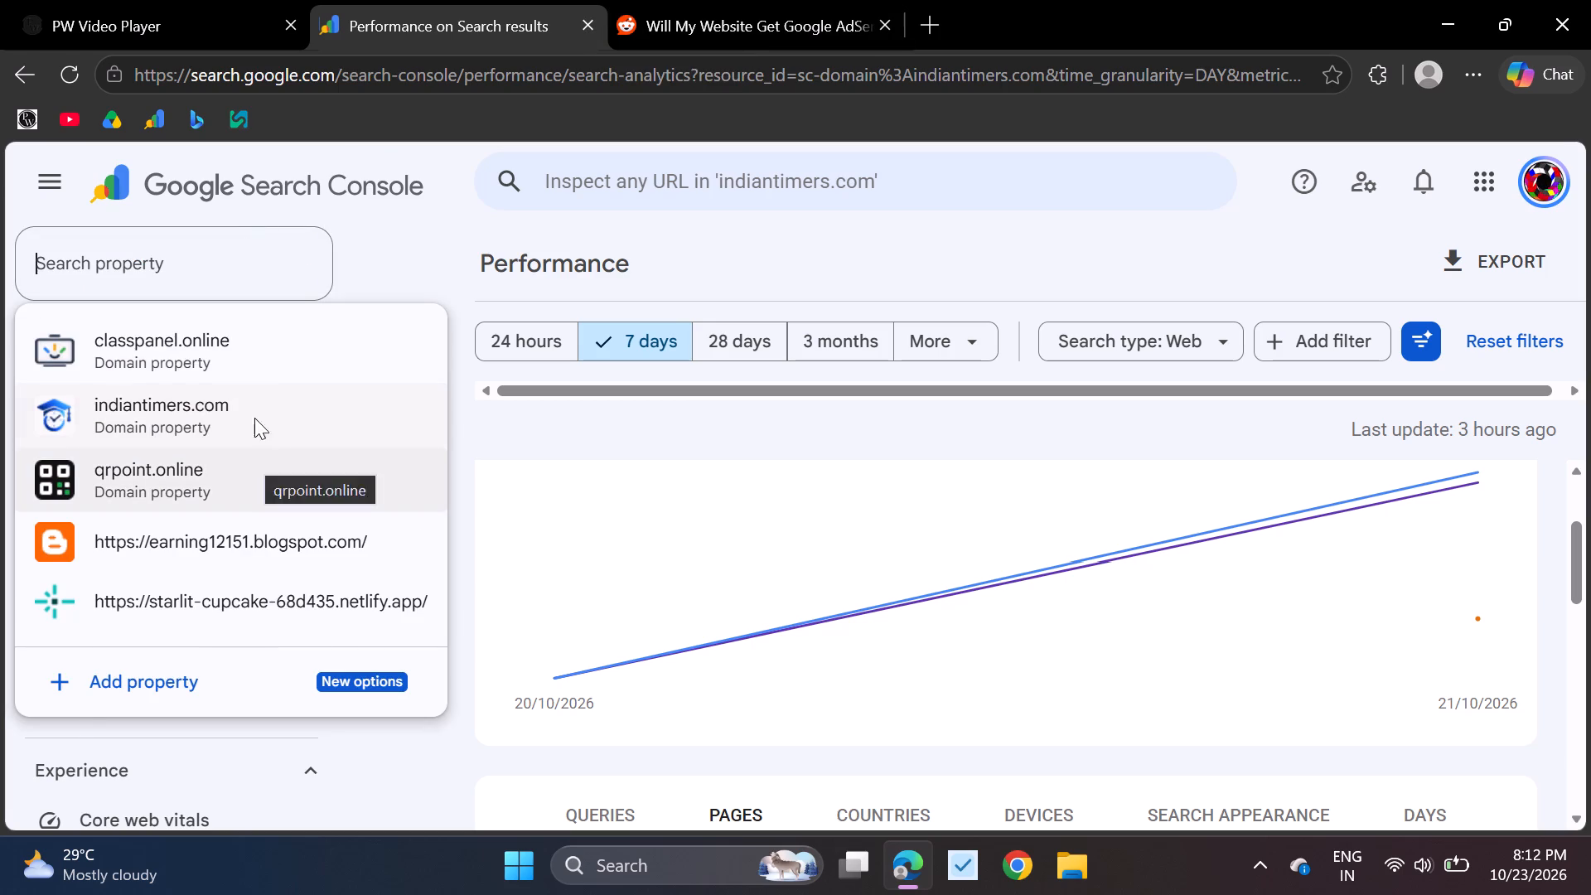
click(262, 367)
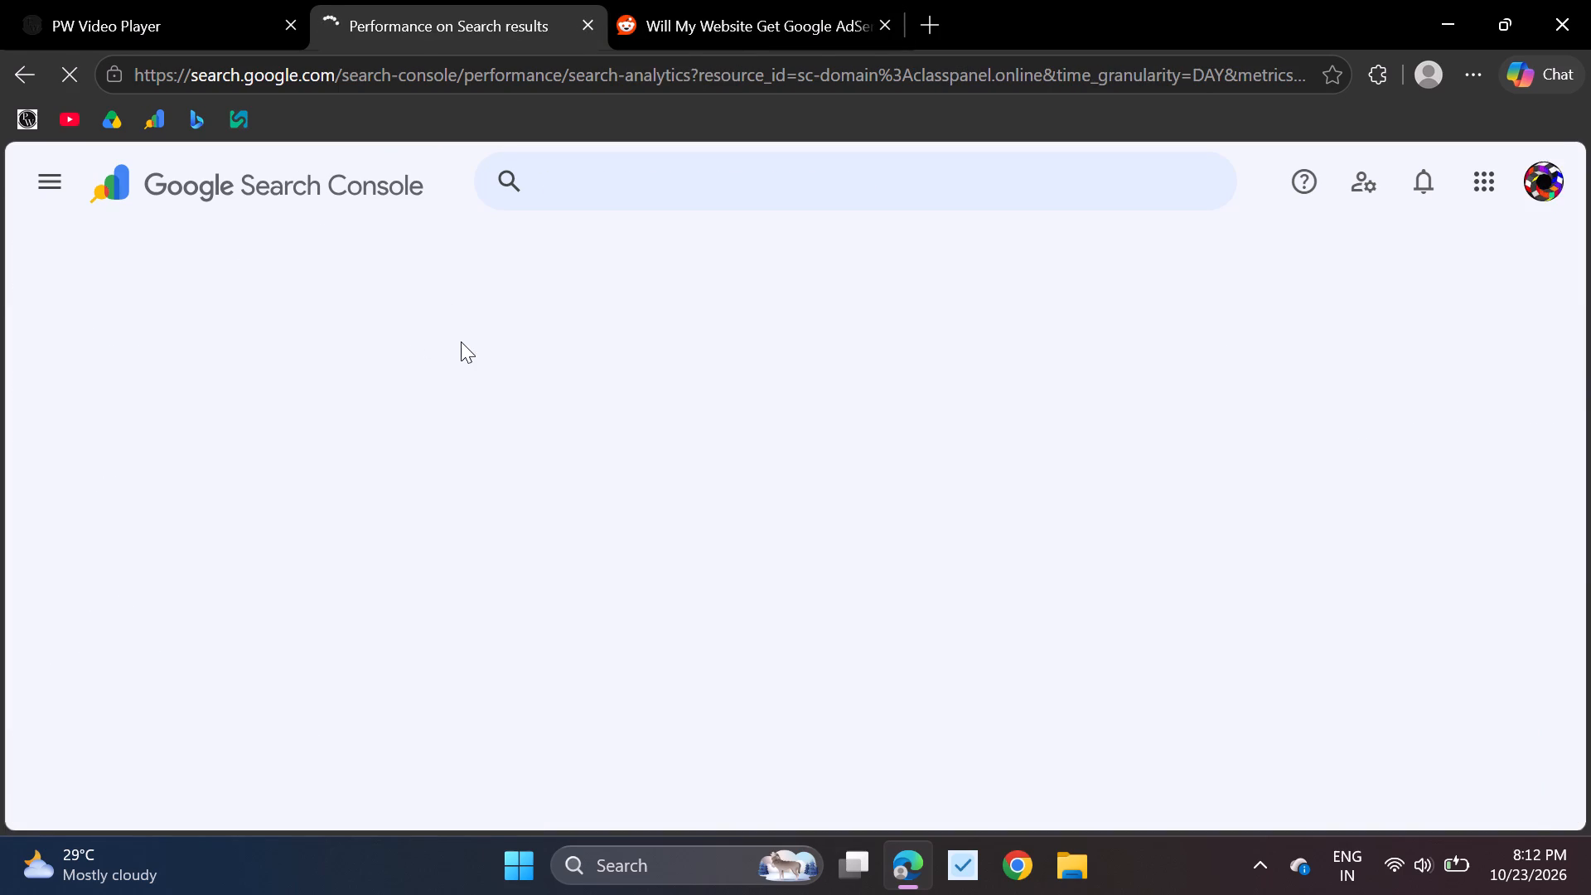
click(537, 336)
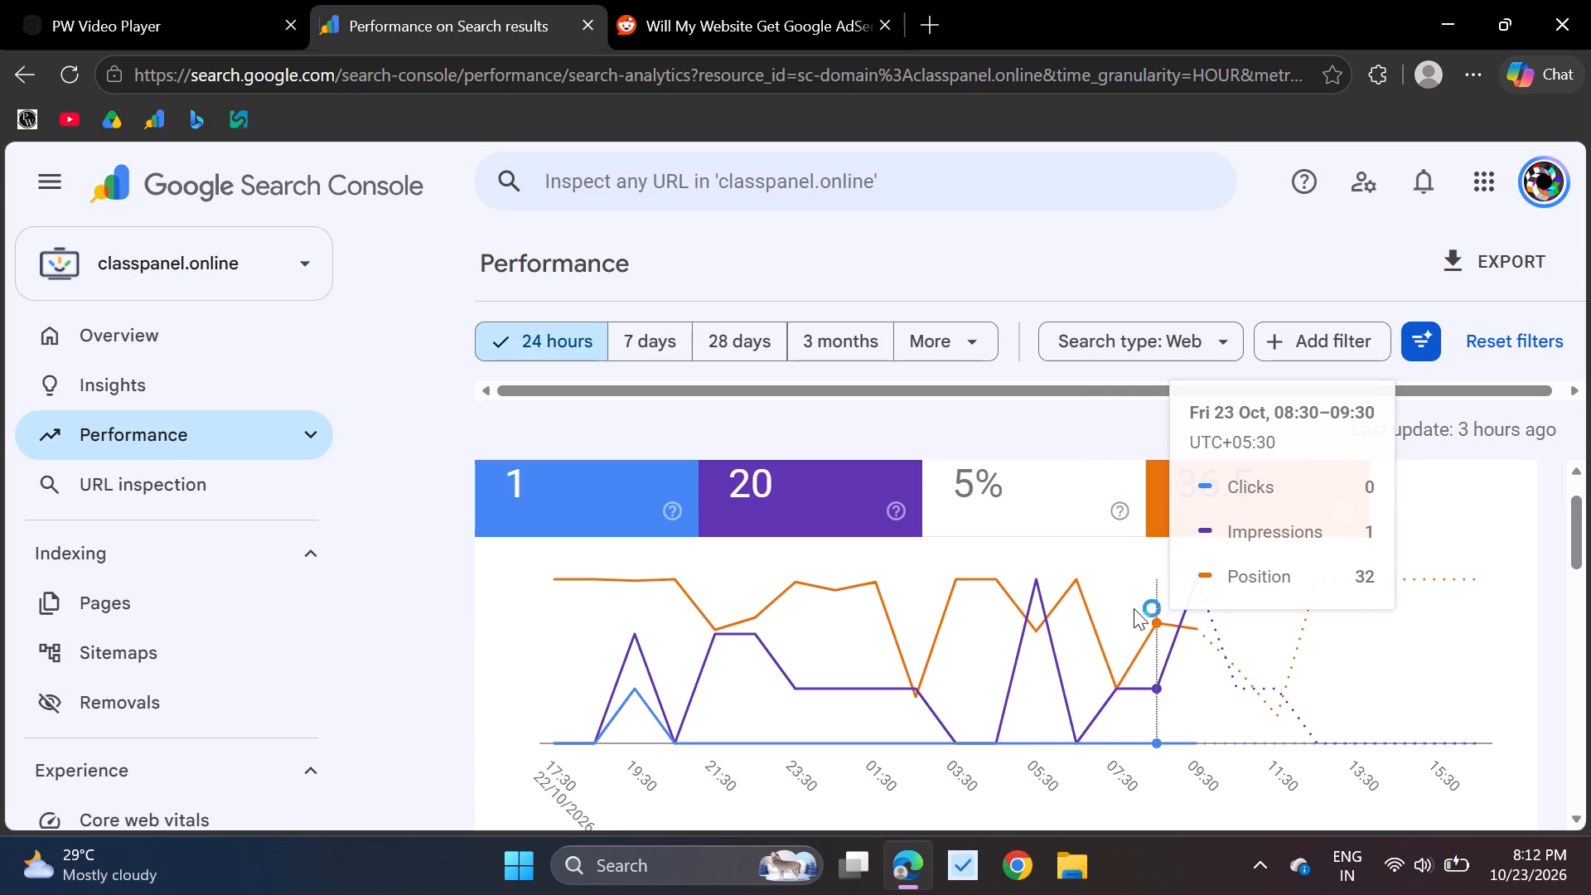
scroll(1124, 613, down, 4)
scroll(1124, 613, up, 3)
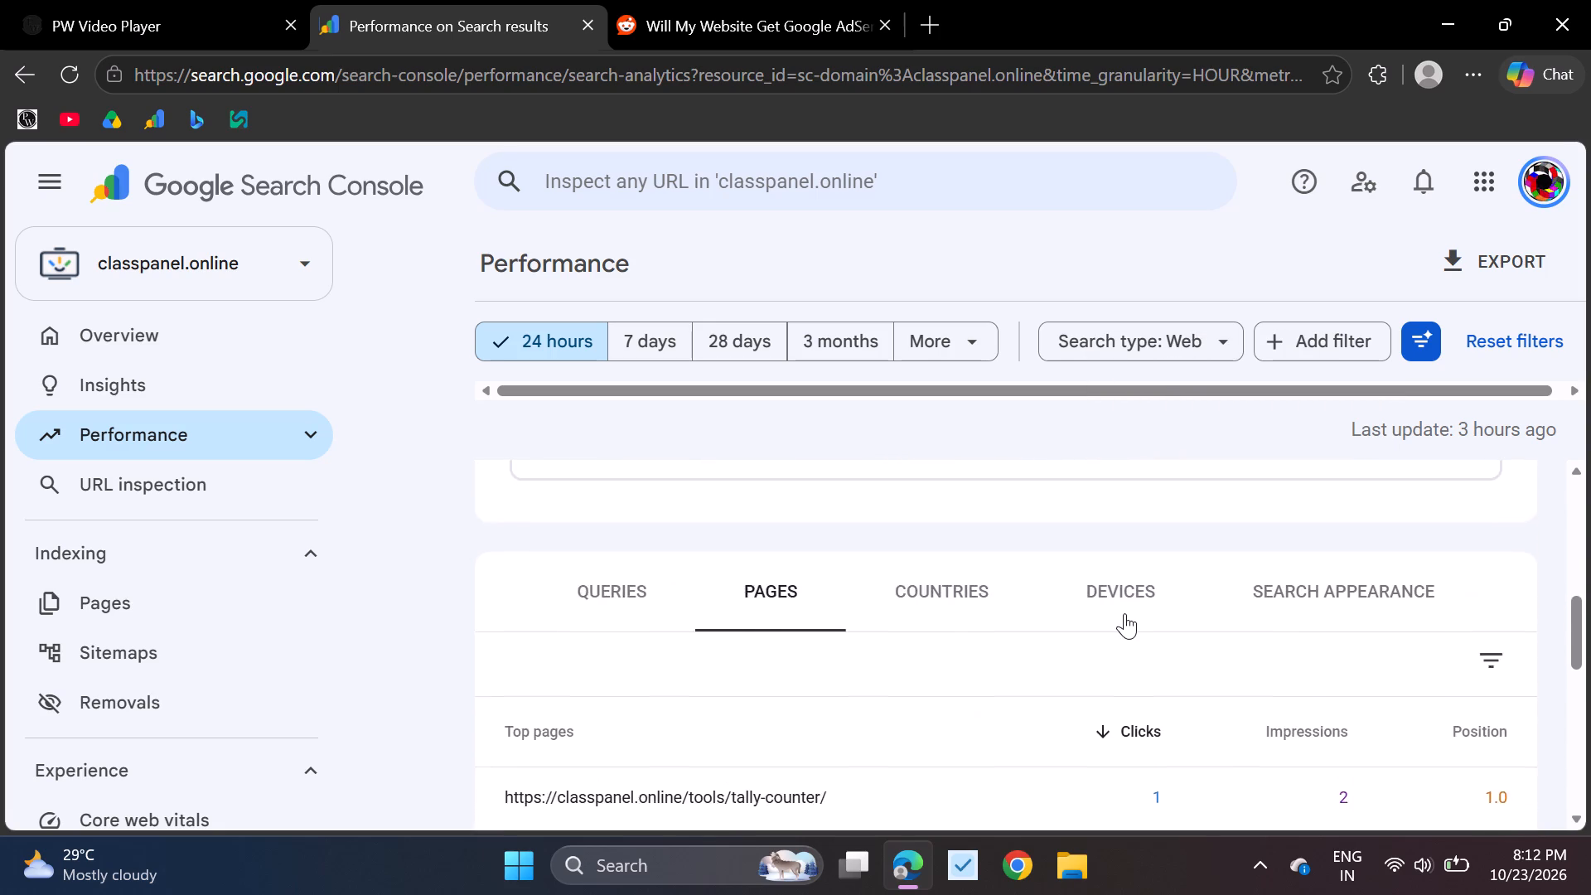
scroll(1124, 613, up, 2)
Open the qrpoint.online property's performance report and examine its 24-hour chart and list of top pages.
click(266, 264)
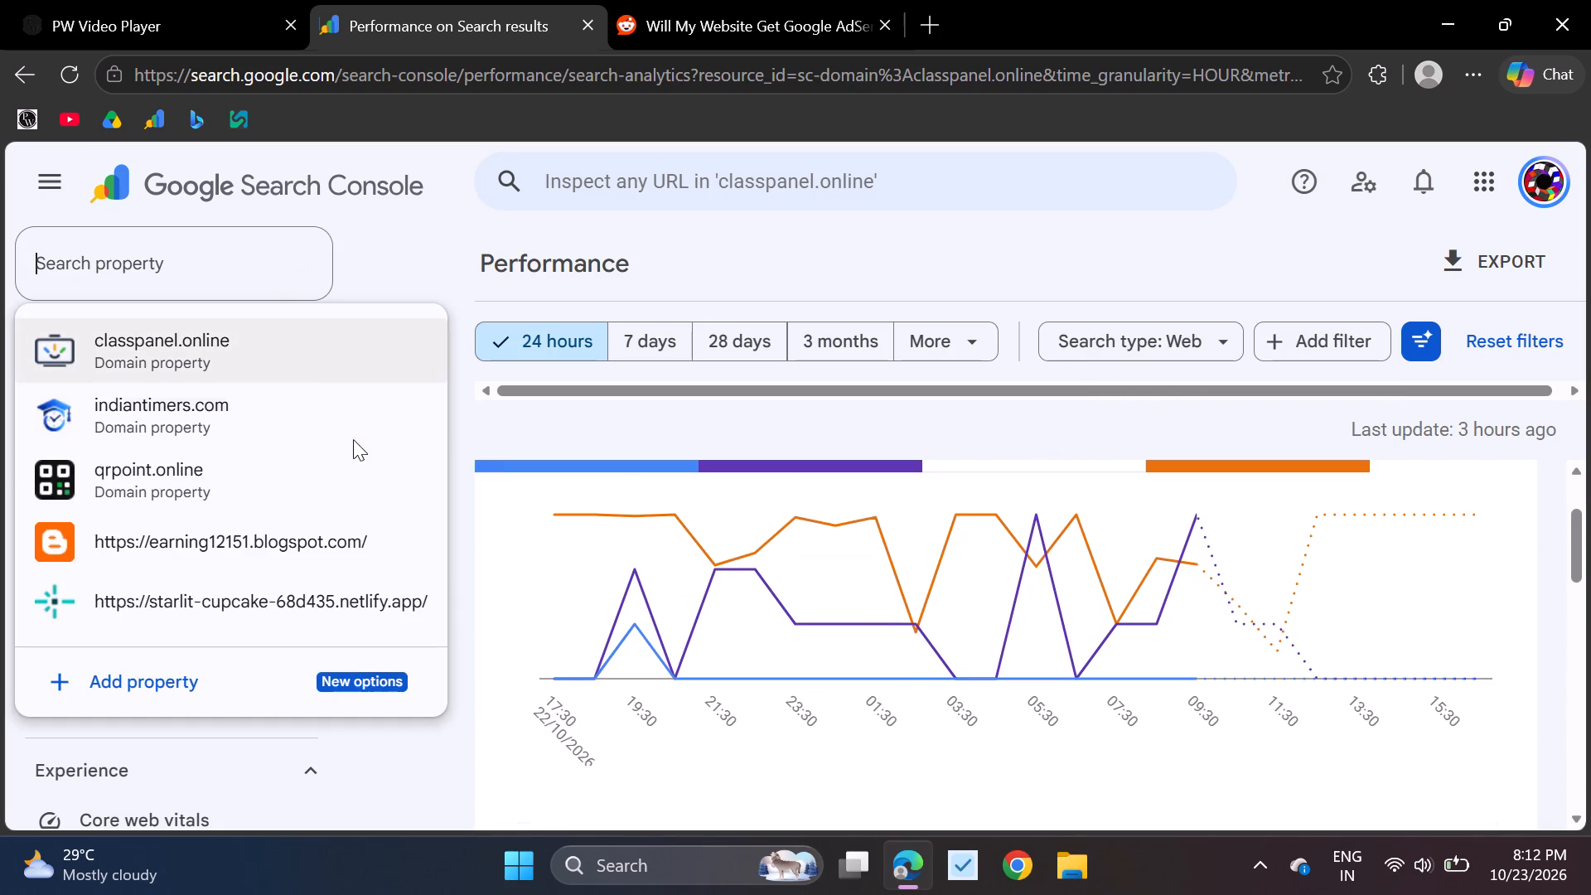
click(342, 488)
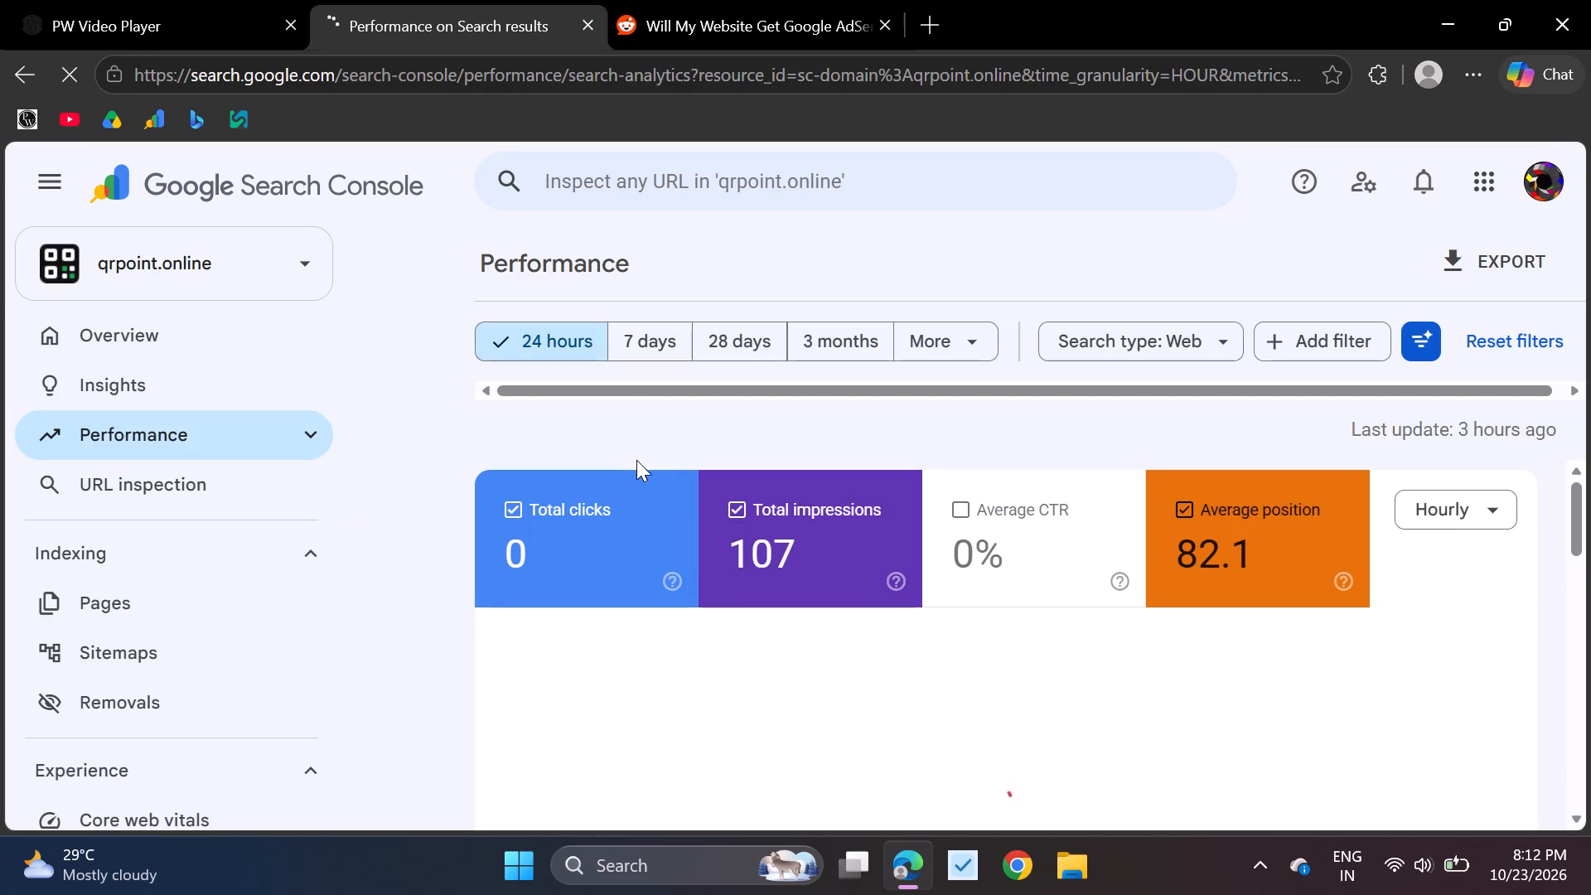
scroll(600, 438, down, 1)
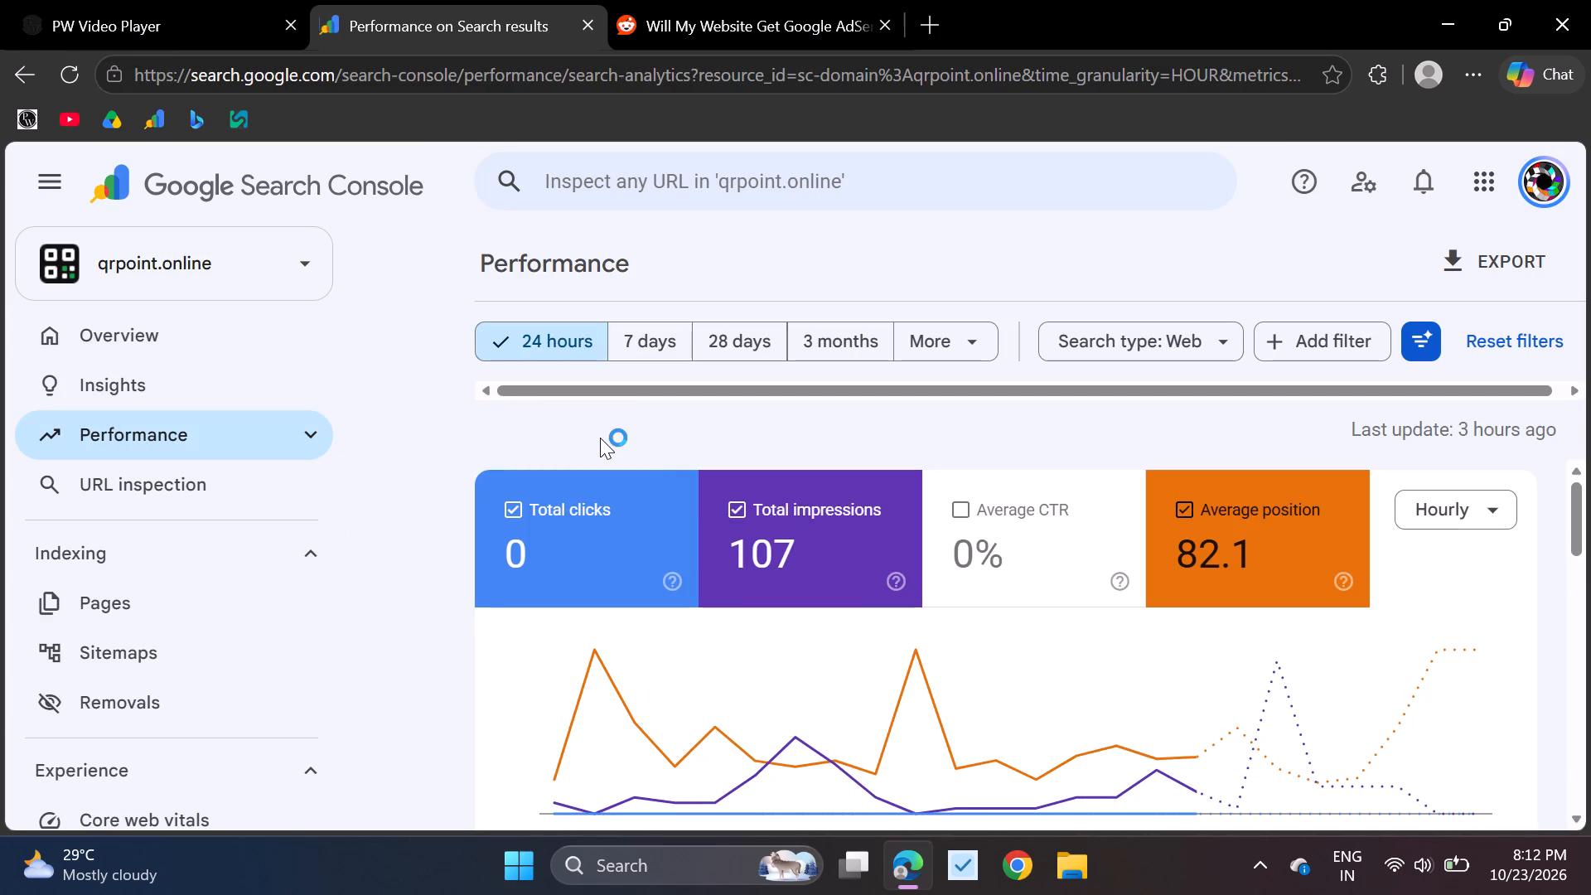
scroll(600, 438, down, 4)
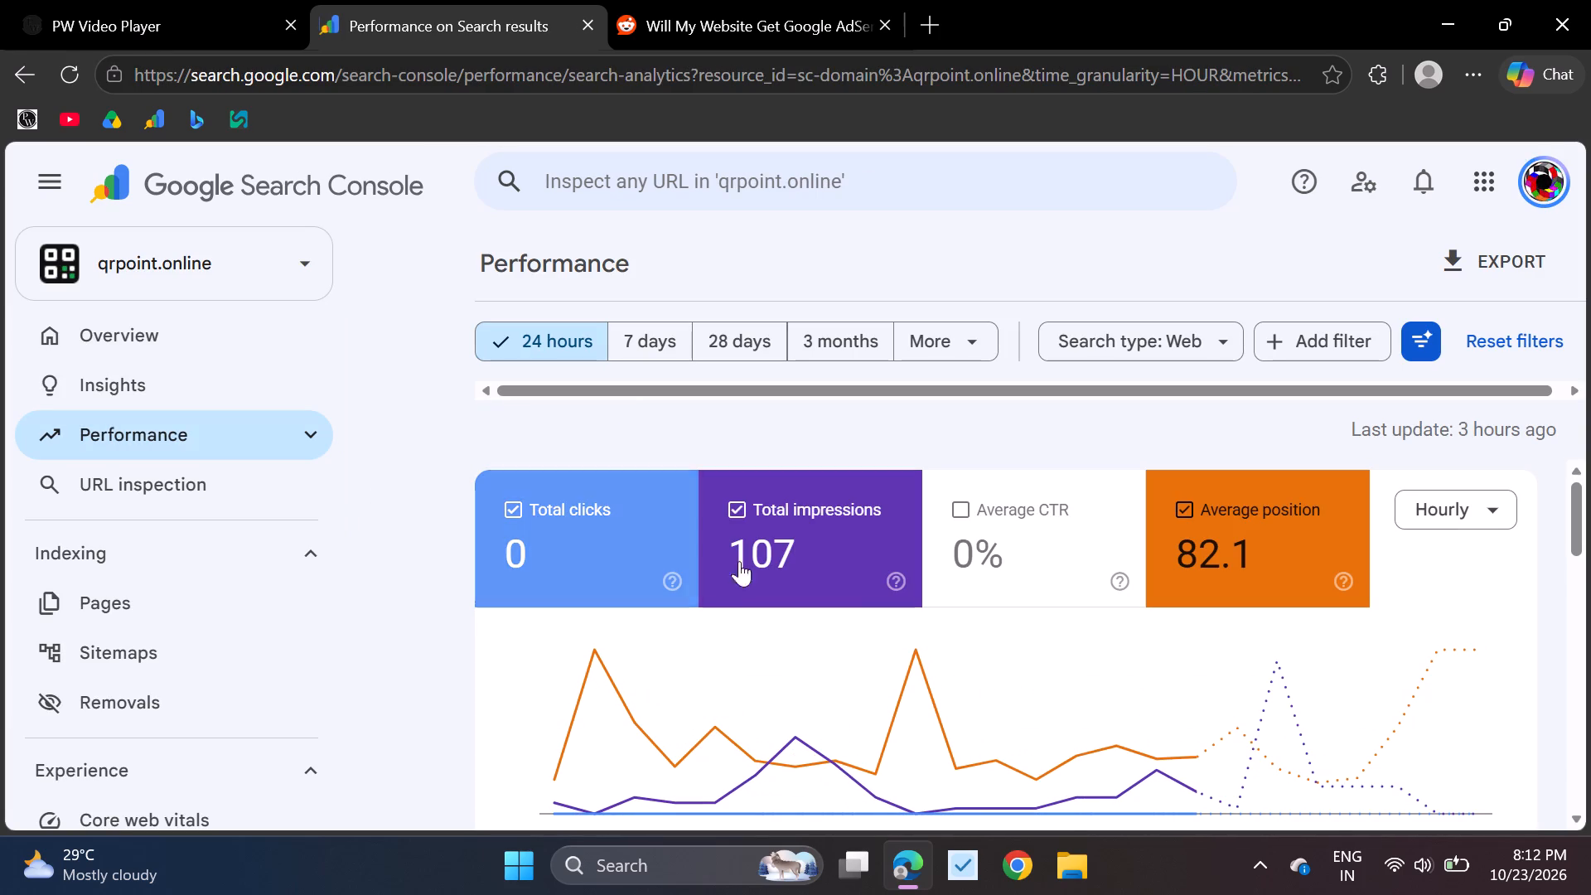
scroll(752, 572, down, 5)
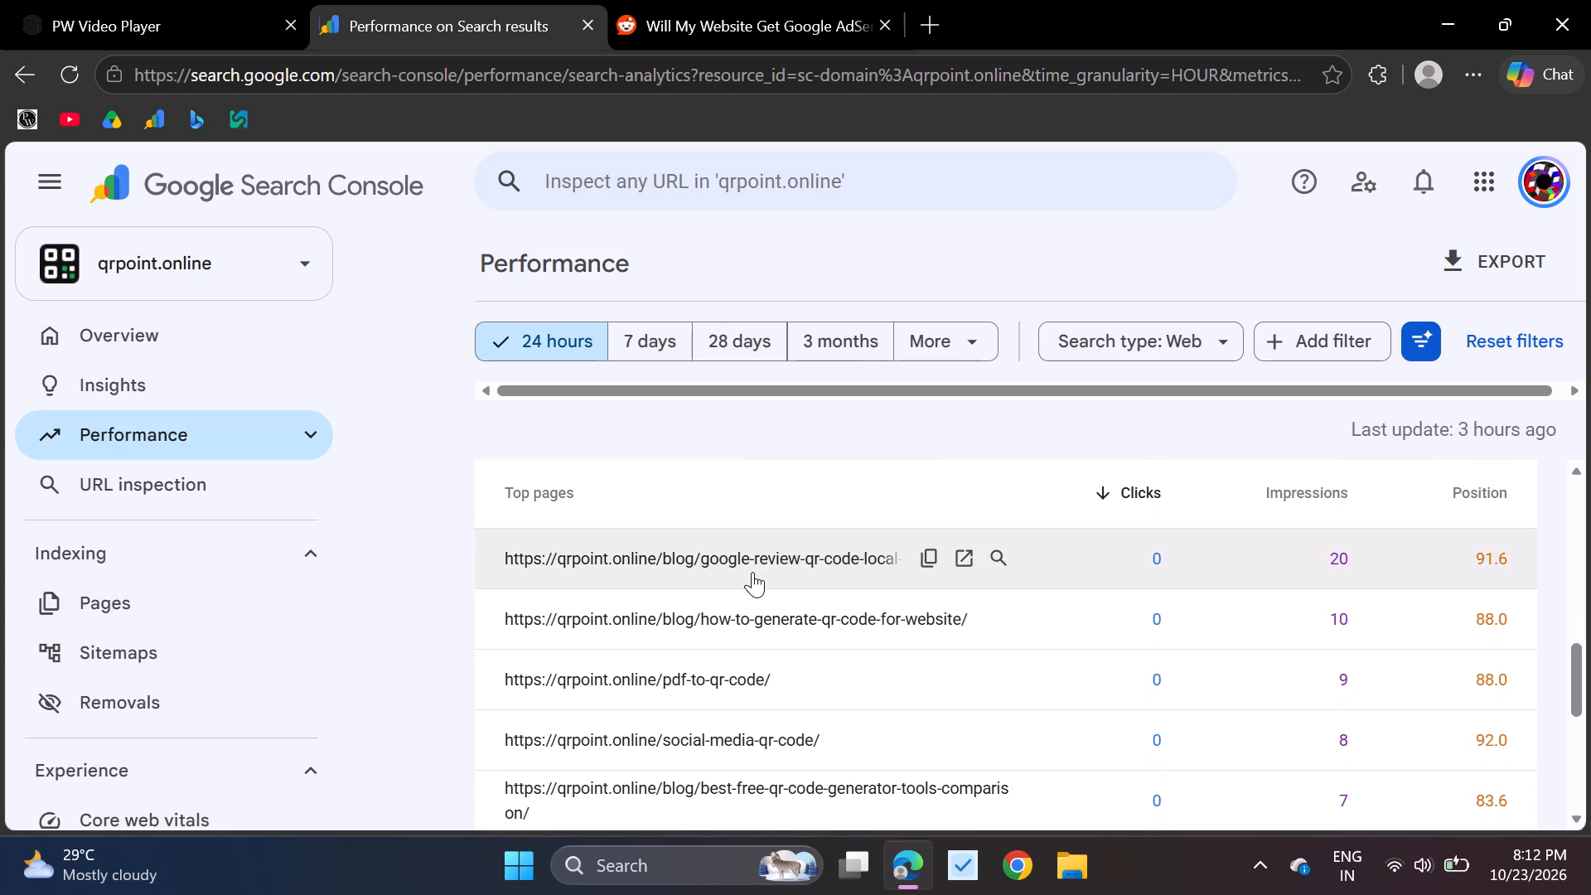
scroll(752, 572, up, 1)
scroll(752, 572, down, 4)
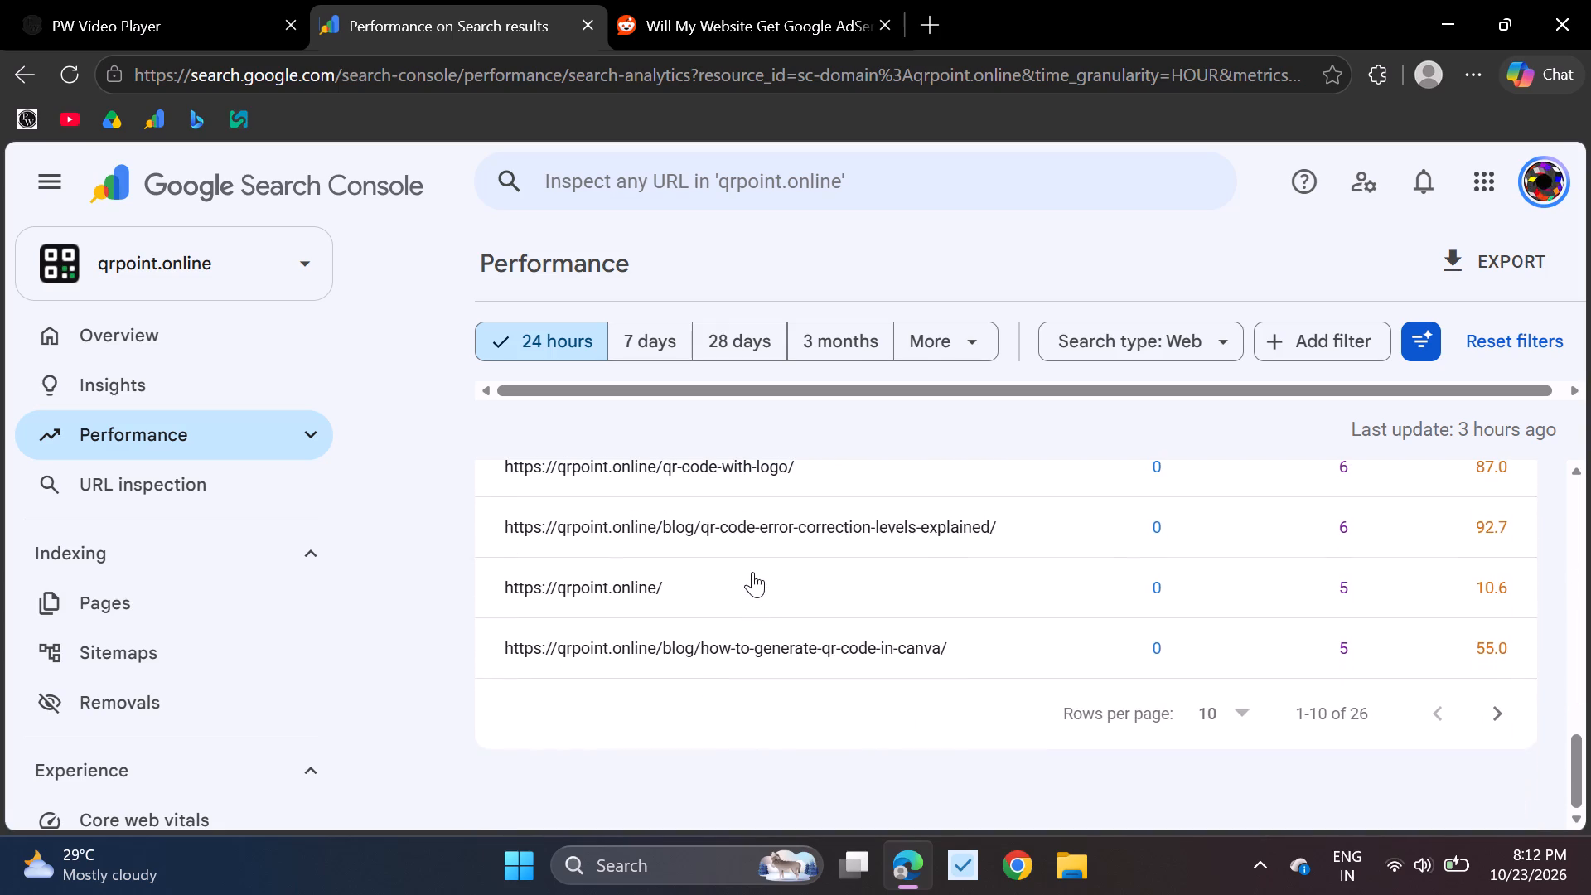
scroll(752, 572, down, 2)
scroll(752, 572, up, 4)
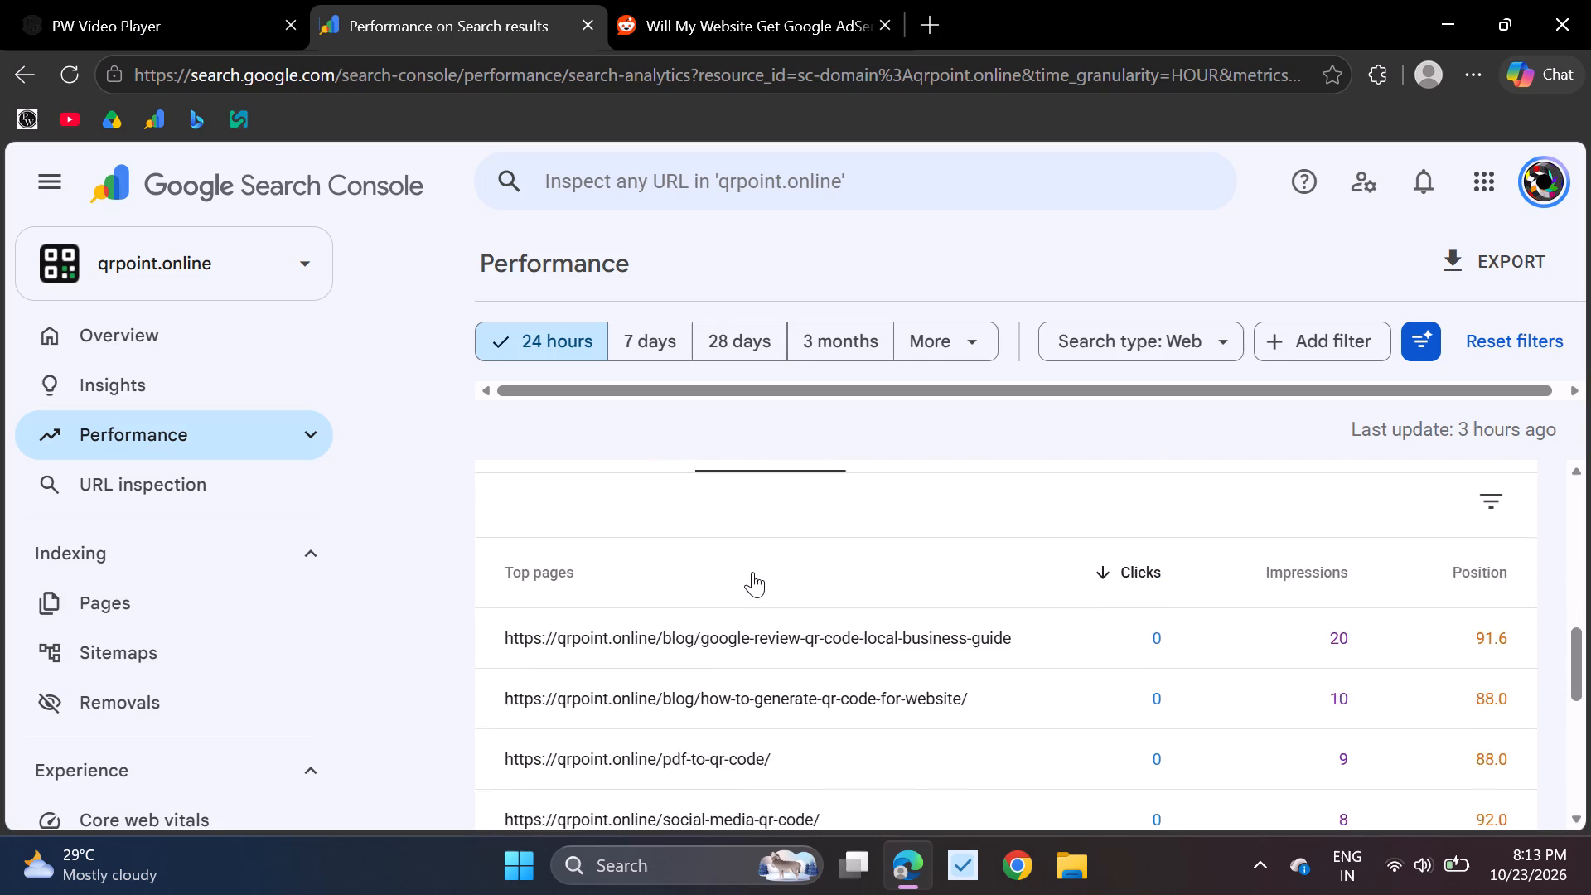
scroll(752, 572, up, 2)
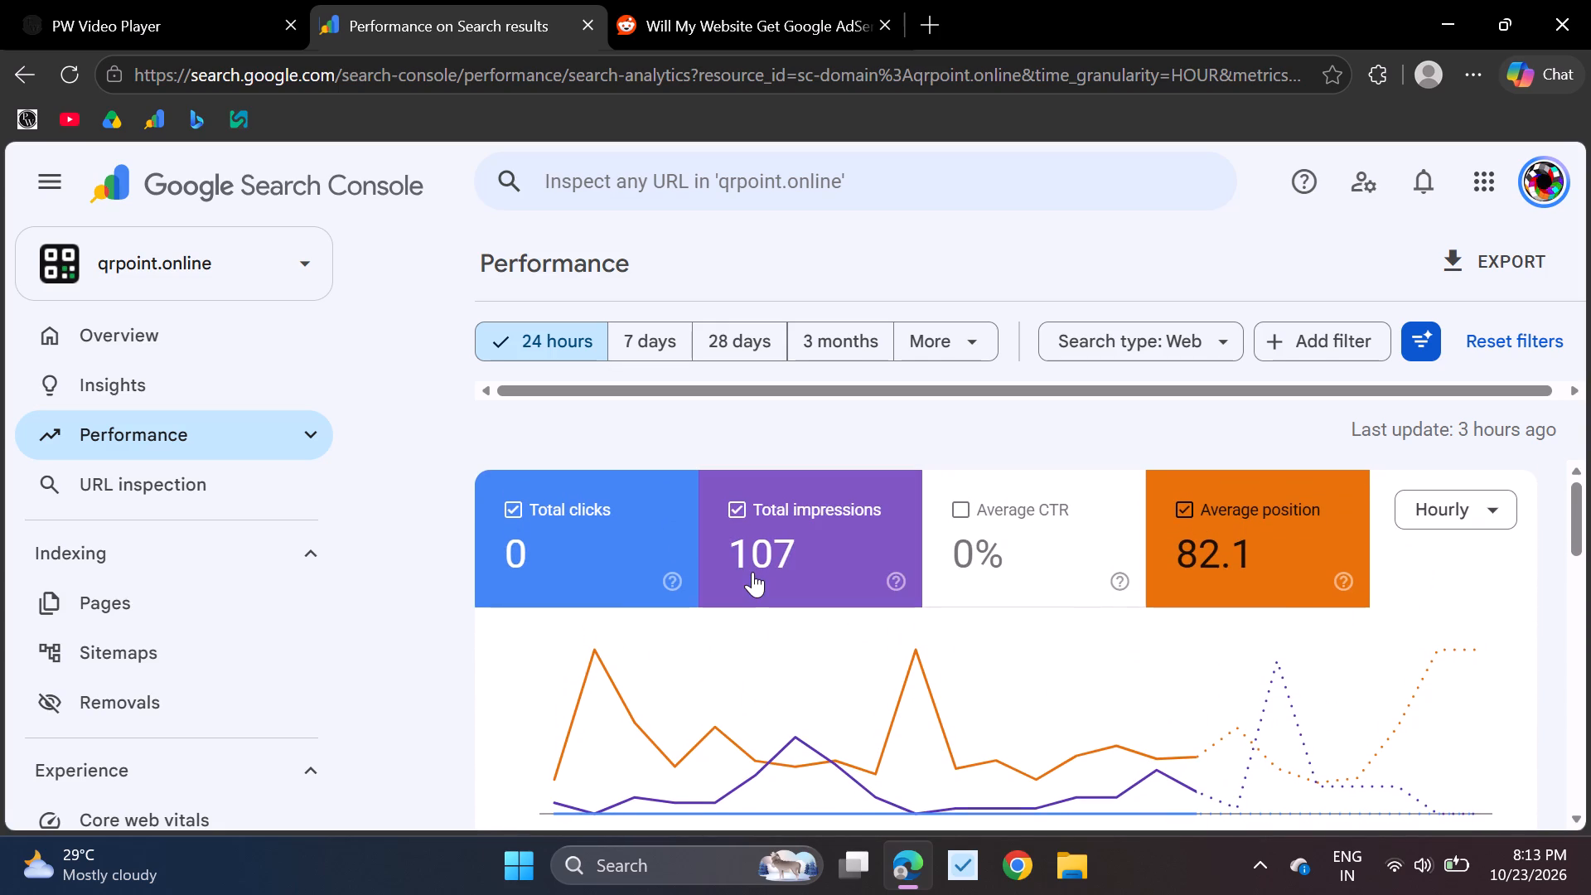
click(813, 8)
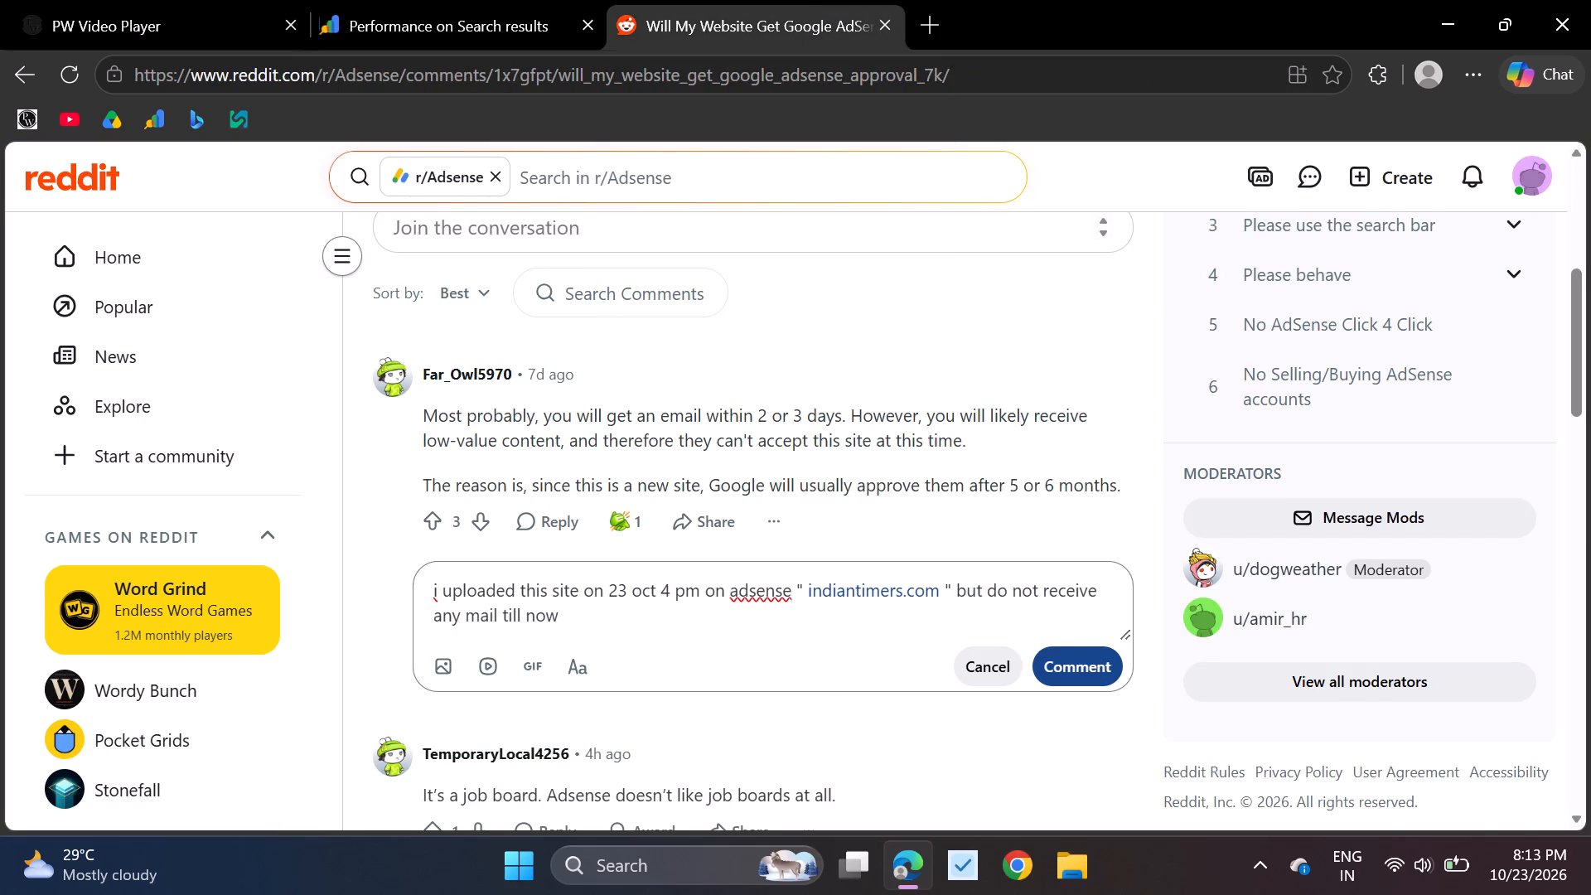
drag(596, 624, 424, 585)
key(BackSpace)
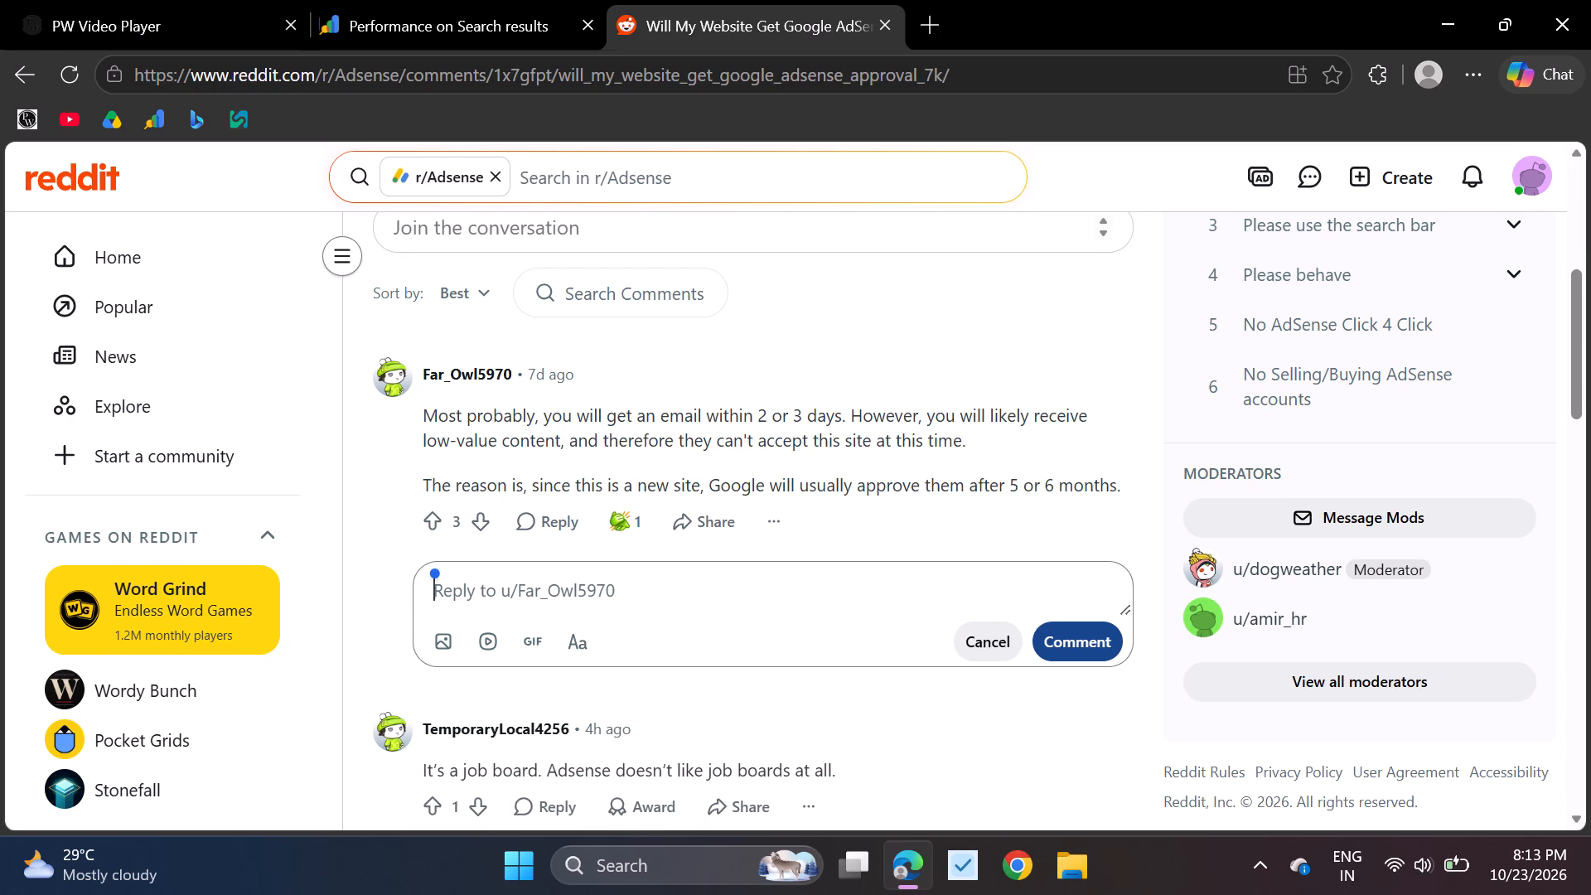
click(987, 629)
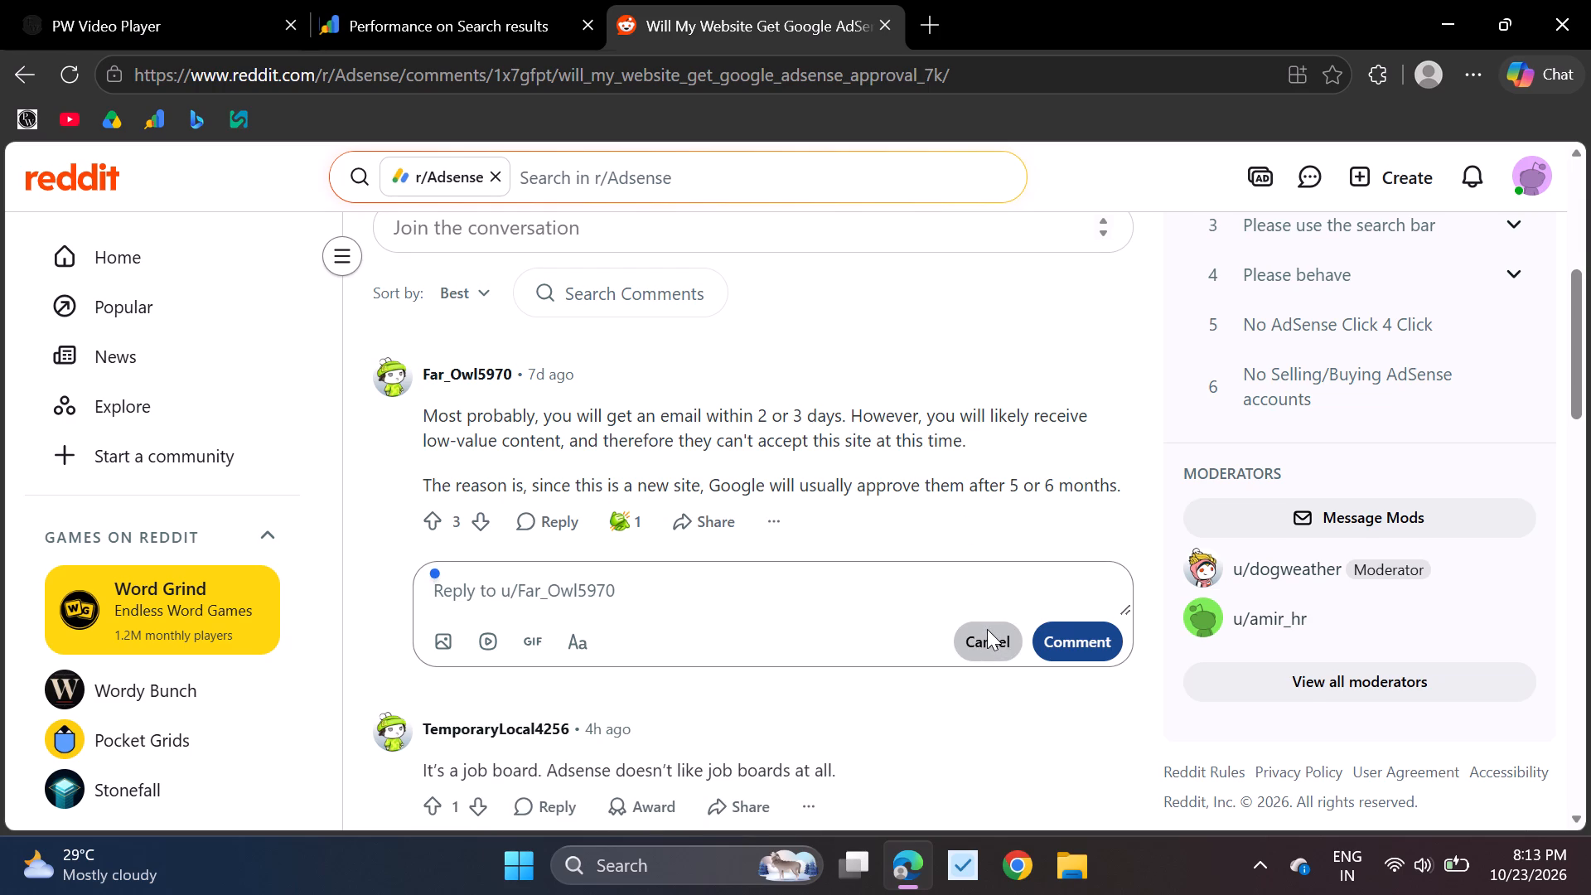
Read through all the comments on the Reddit post about getting AdSense approval with 7K traffic, down to the end of the thread.
scroll(992, 609, down, 3)
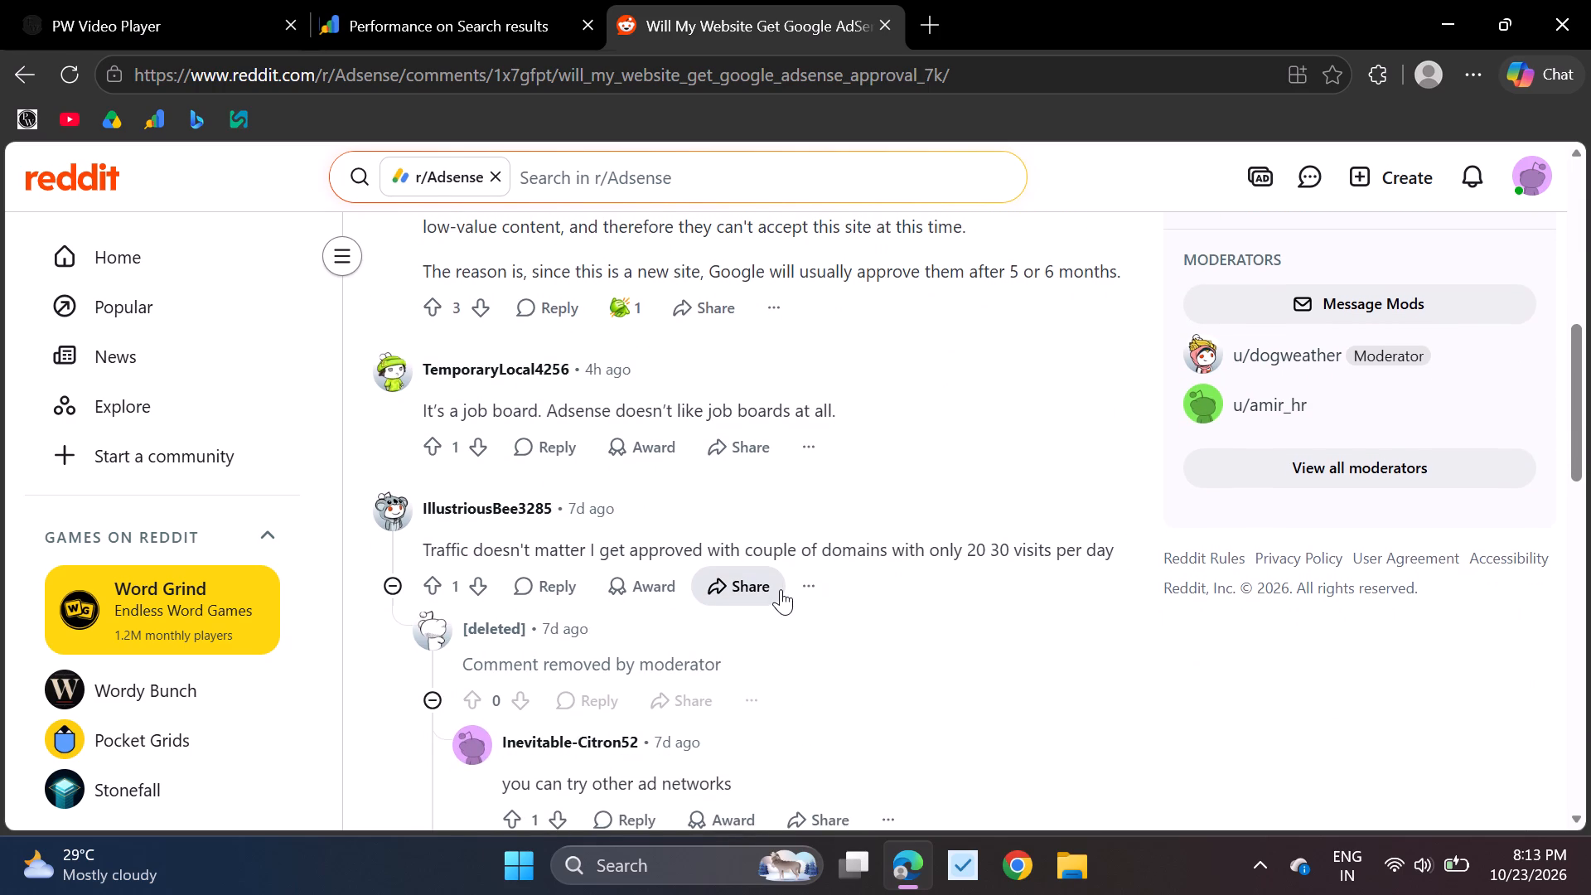
scroll(781, 589, up, 2)
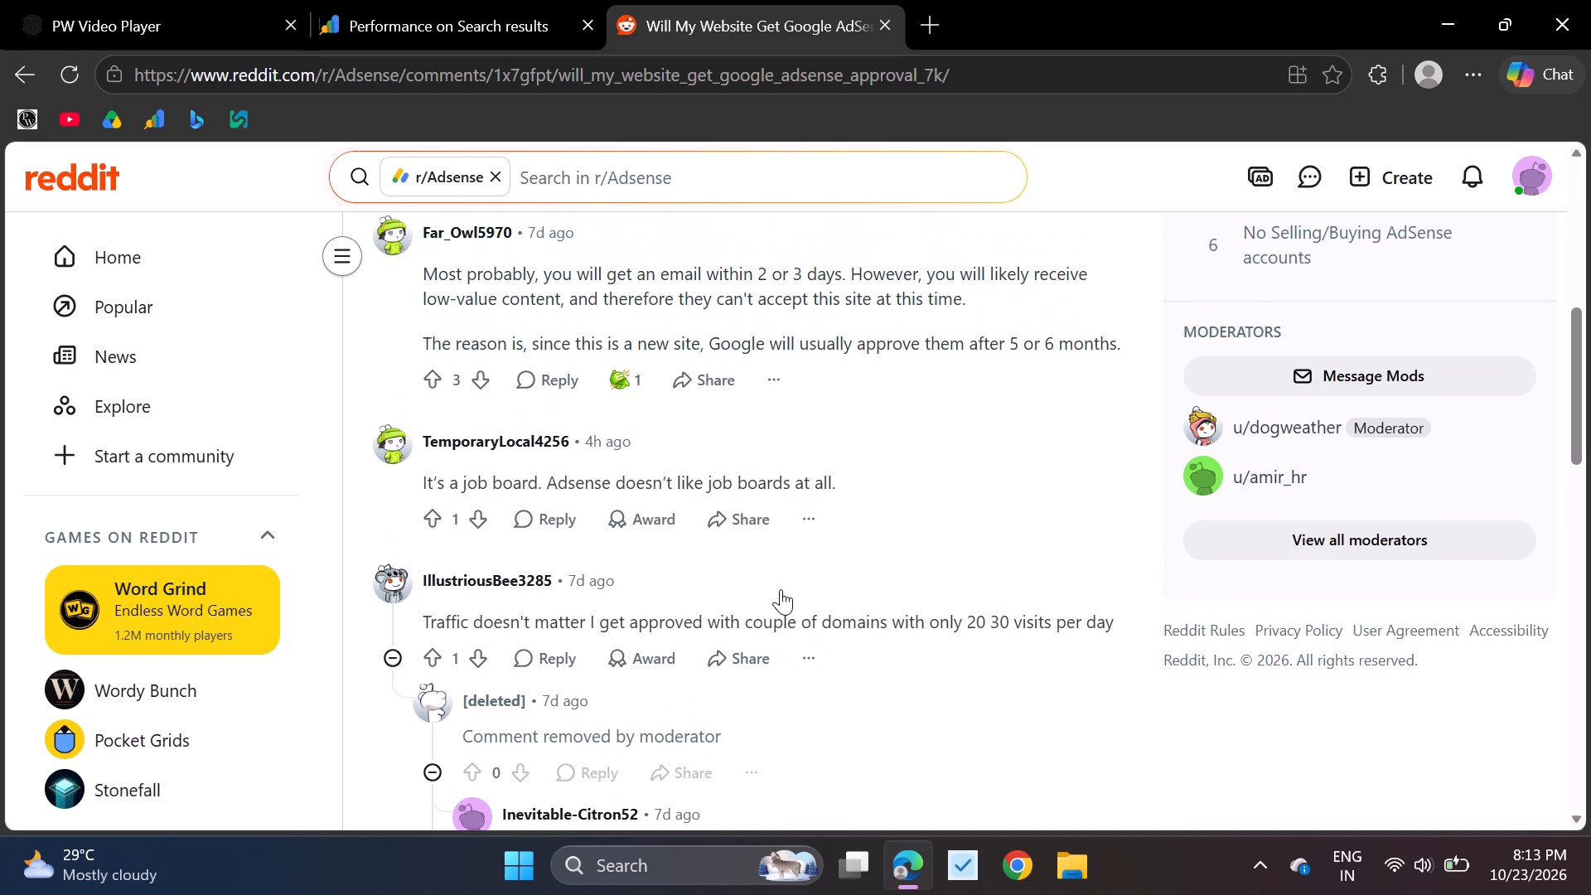
scroll(872, 598, down, 1)
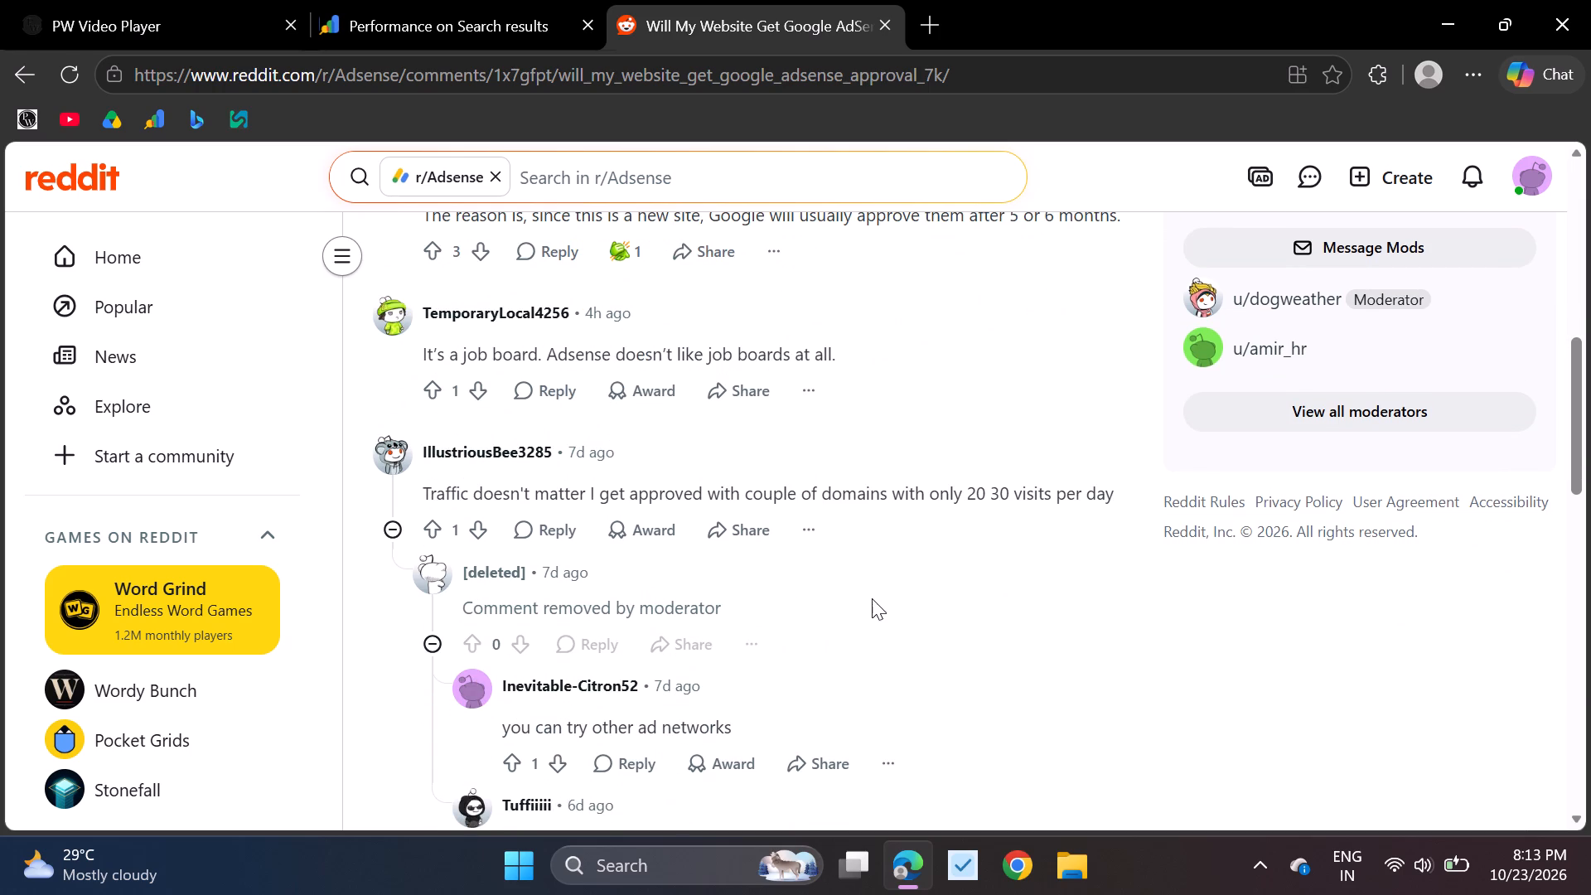
scroll(872, 598, down, 1)
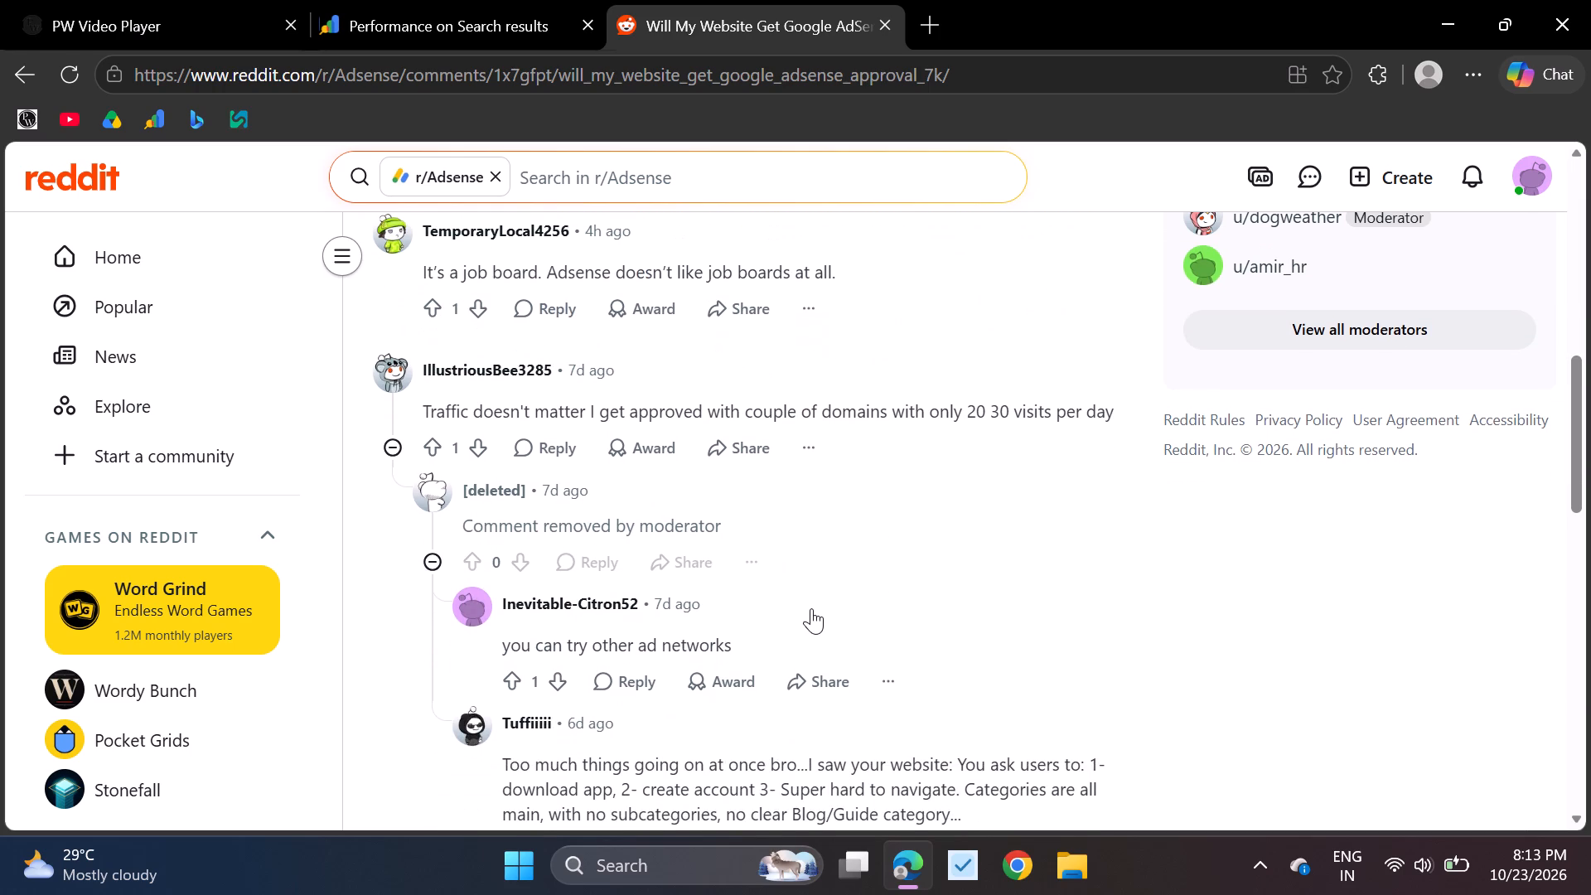
scroll(811, 608, down, 1)
scroll(683, 530, down, 1)
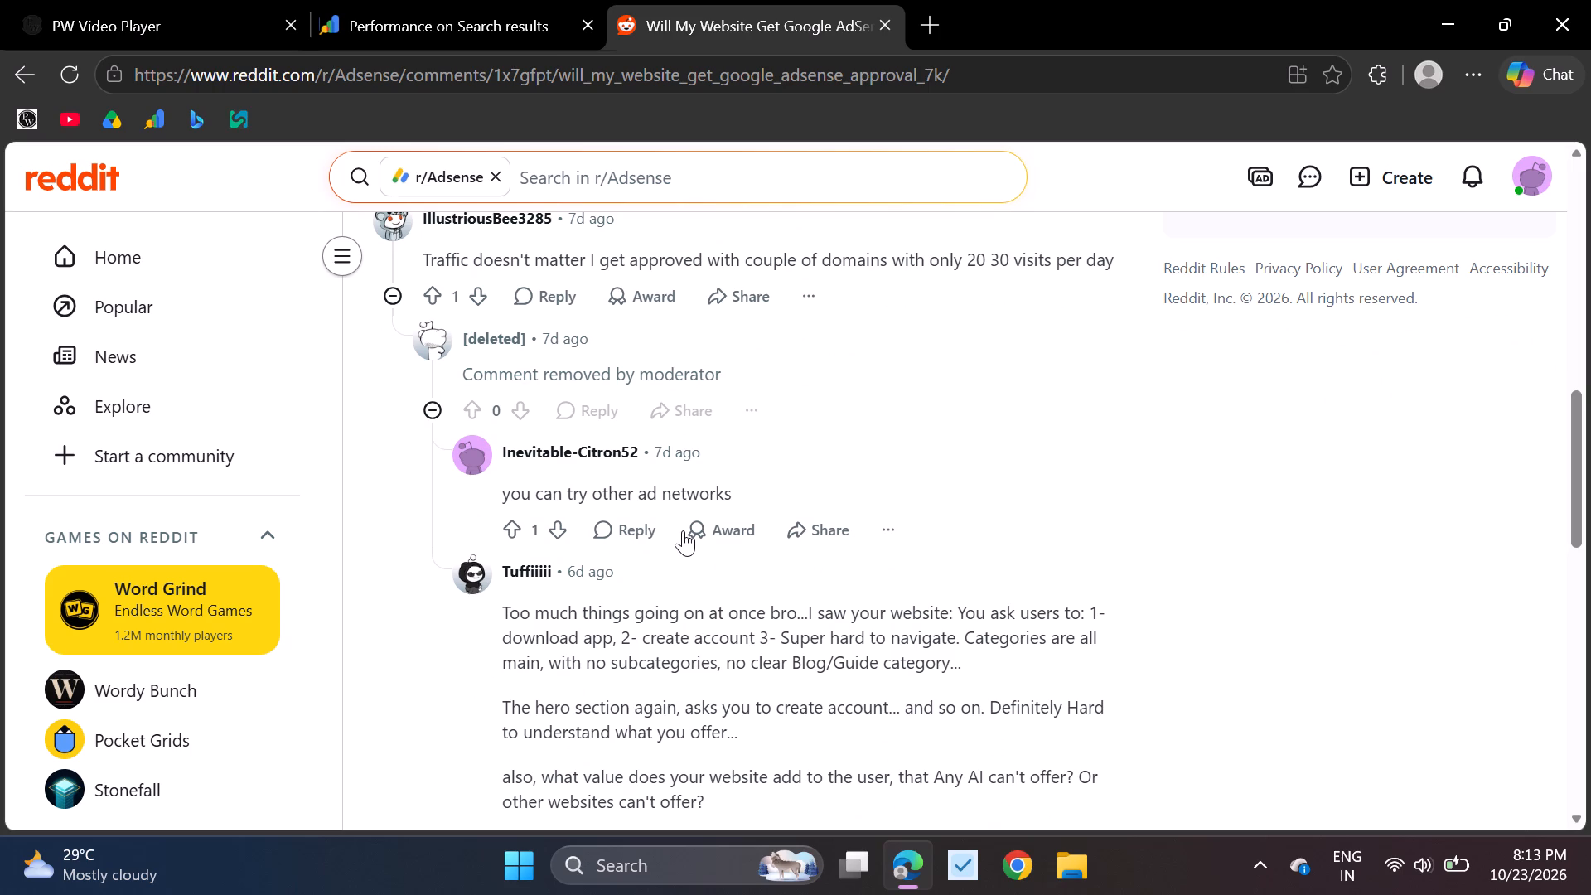
scroll(683, 530, down, 1)
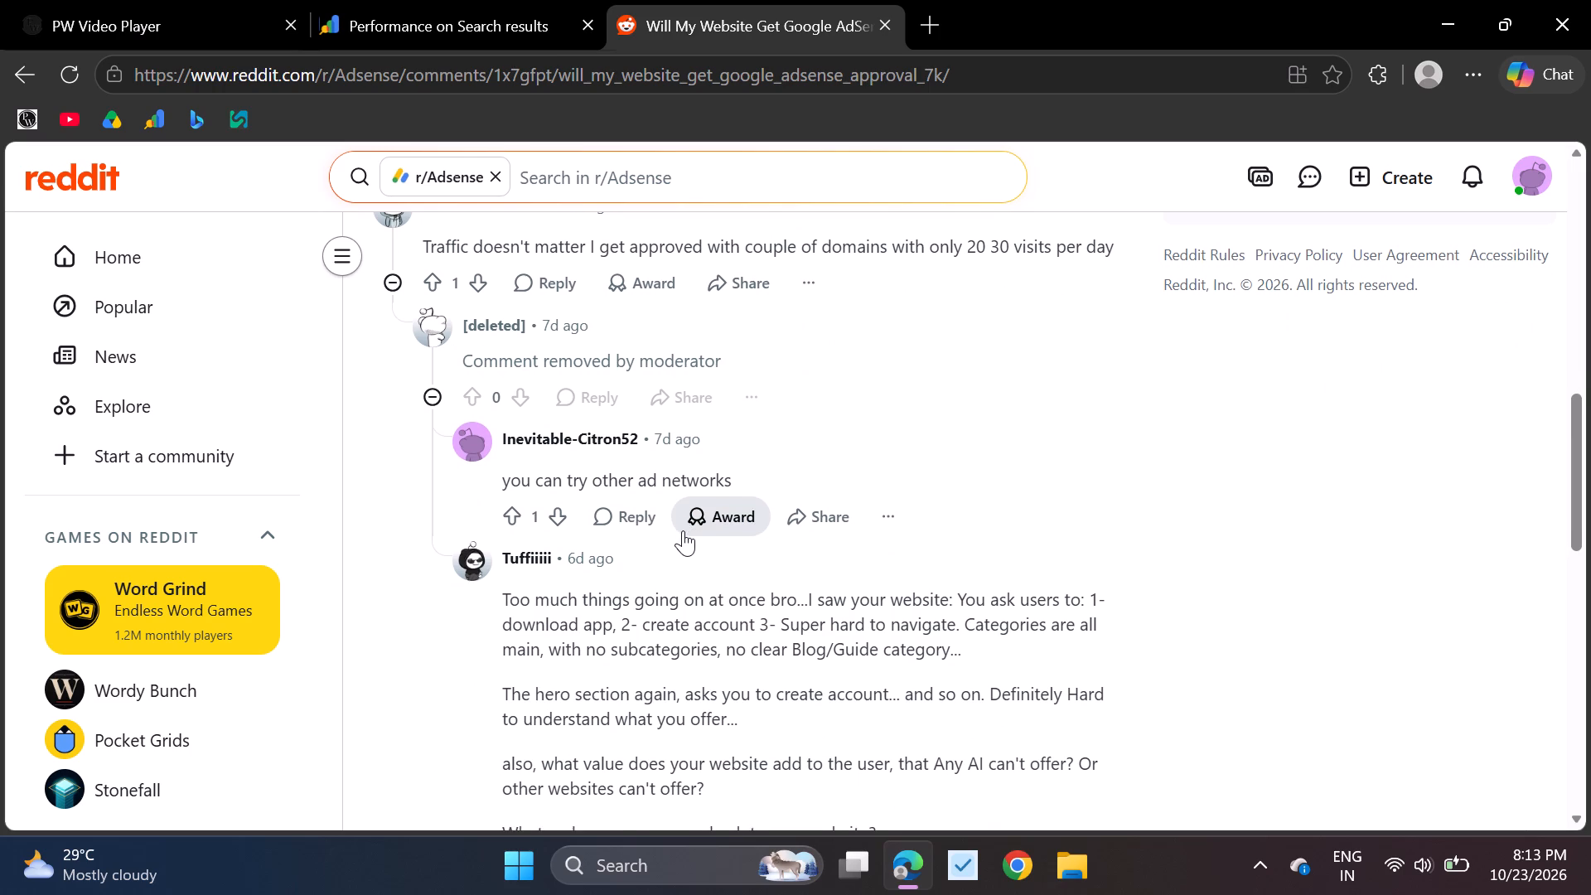
scroll(683, 530, down, 3)
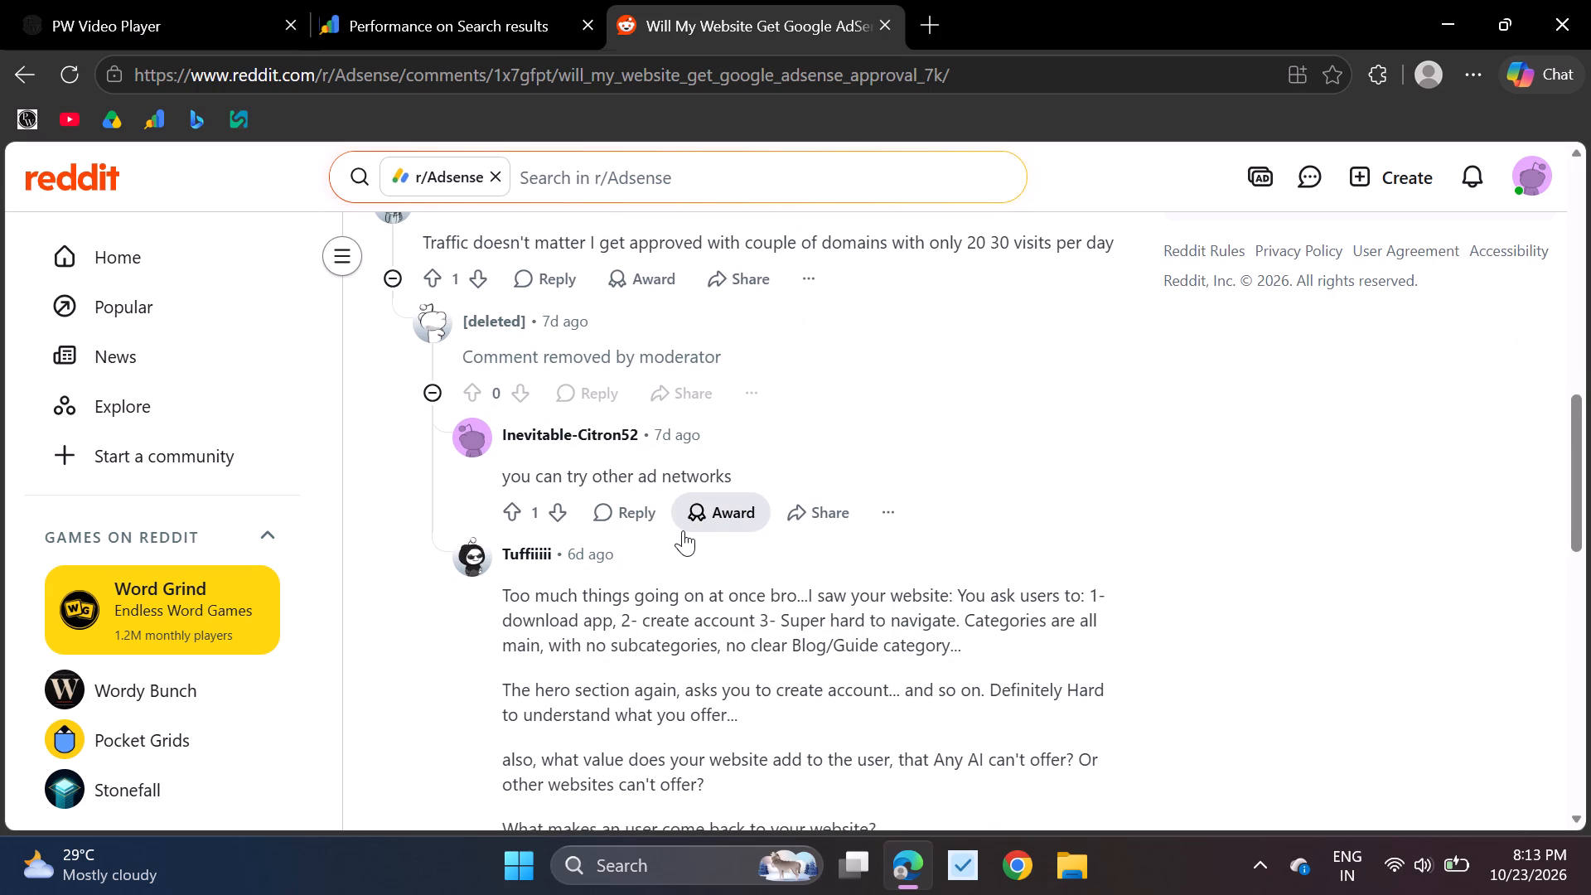
scroll(683, 530, down, 2)
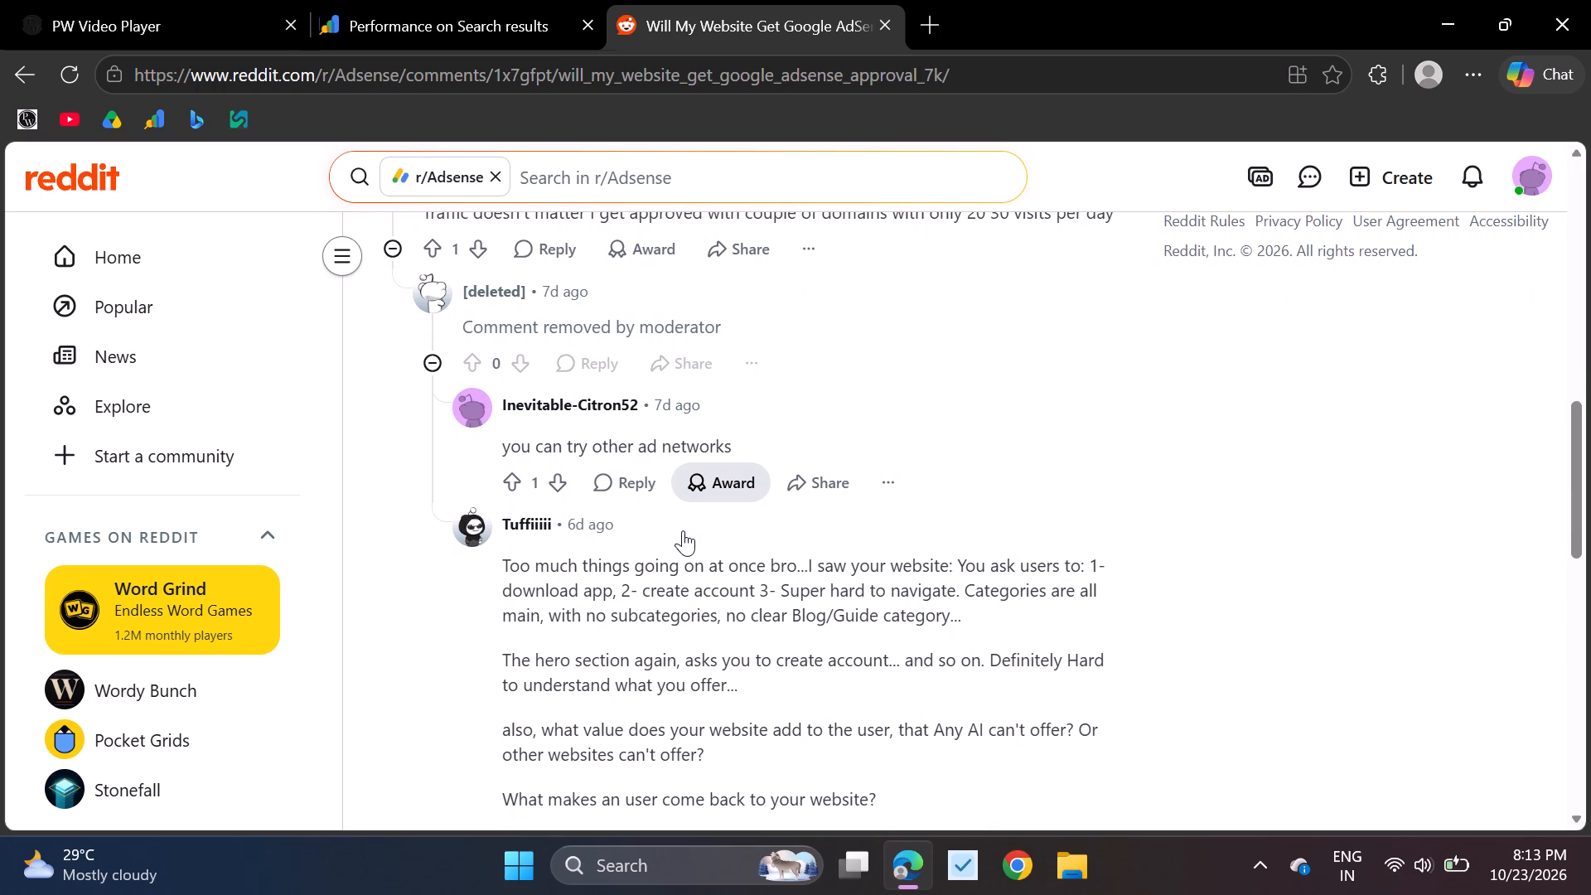
scroll(683, 530, down, 1)
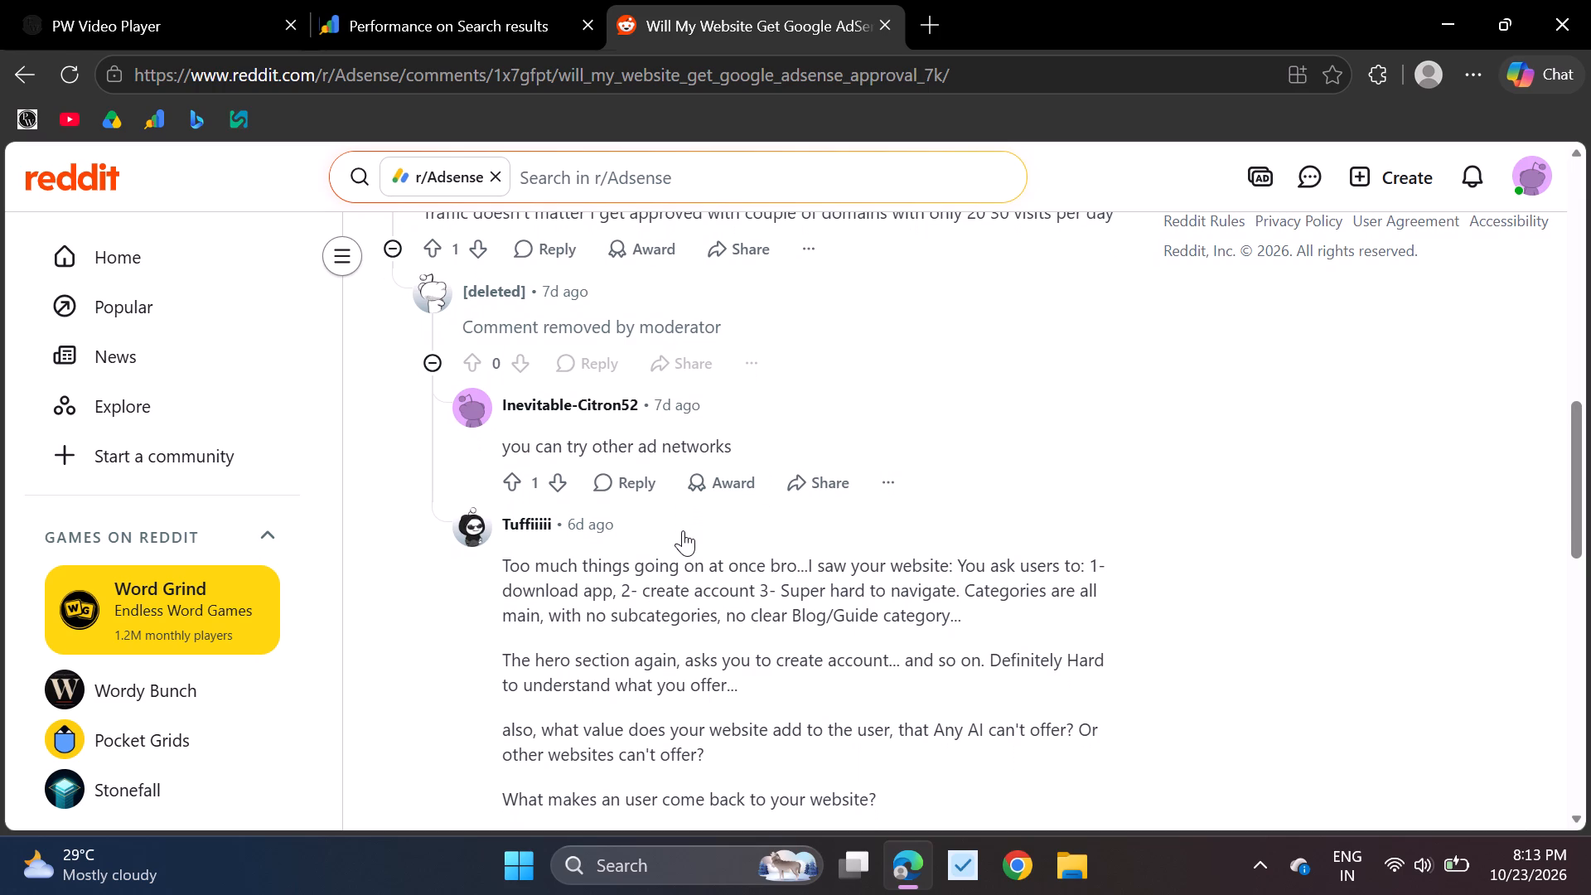
scroll(683, 530, down, 2)
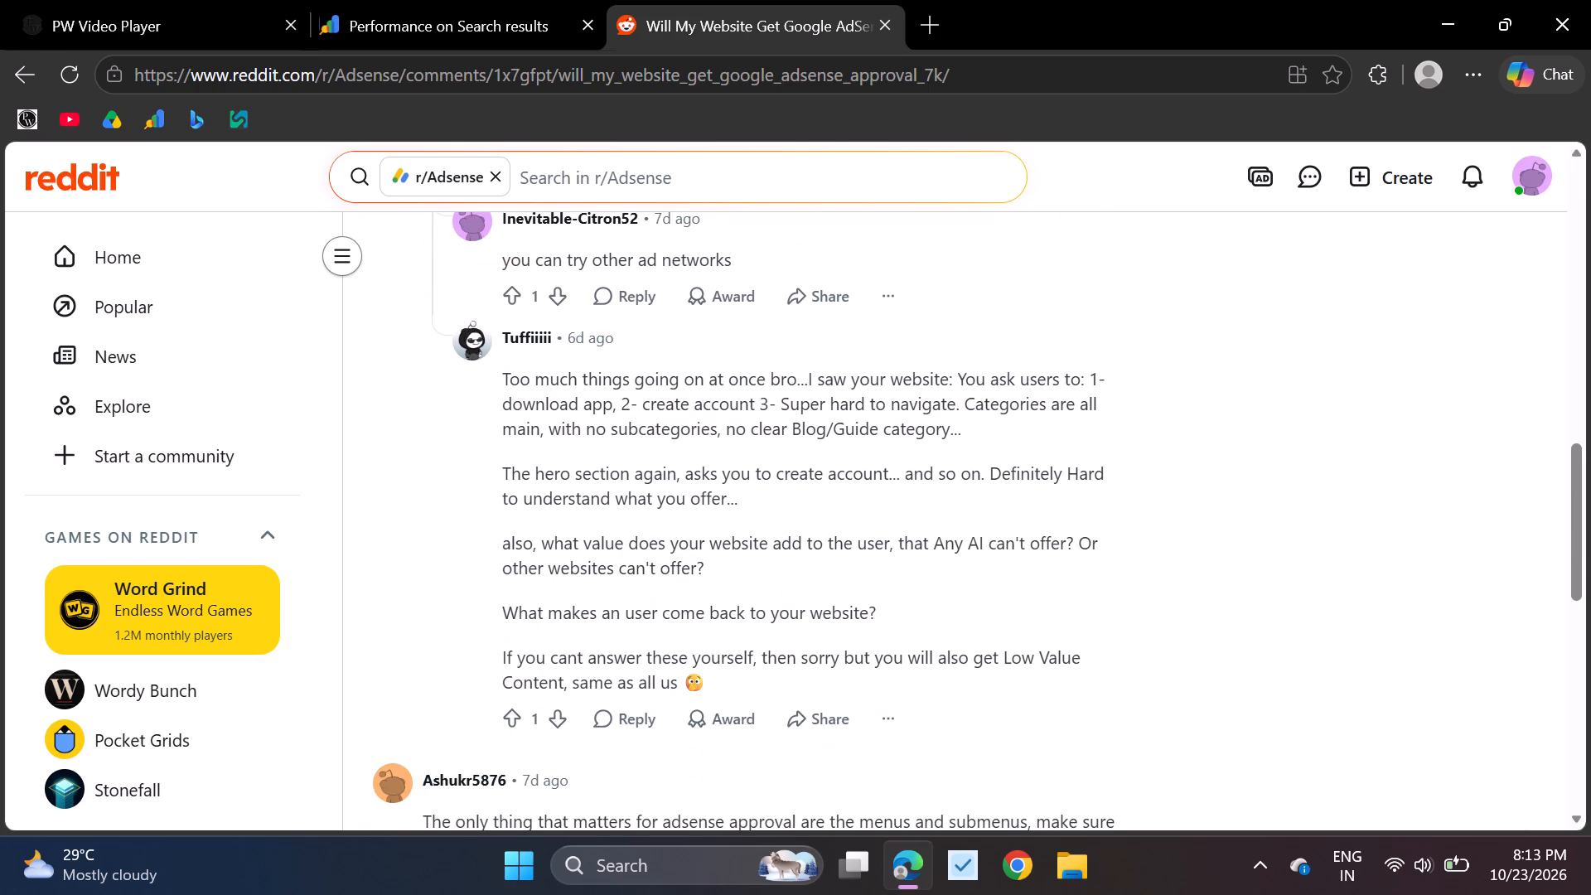
scroll(683, 530, down, 6)
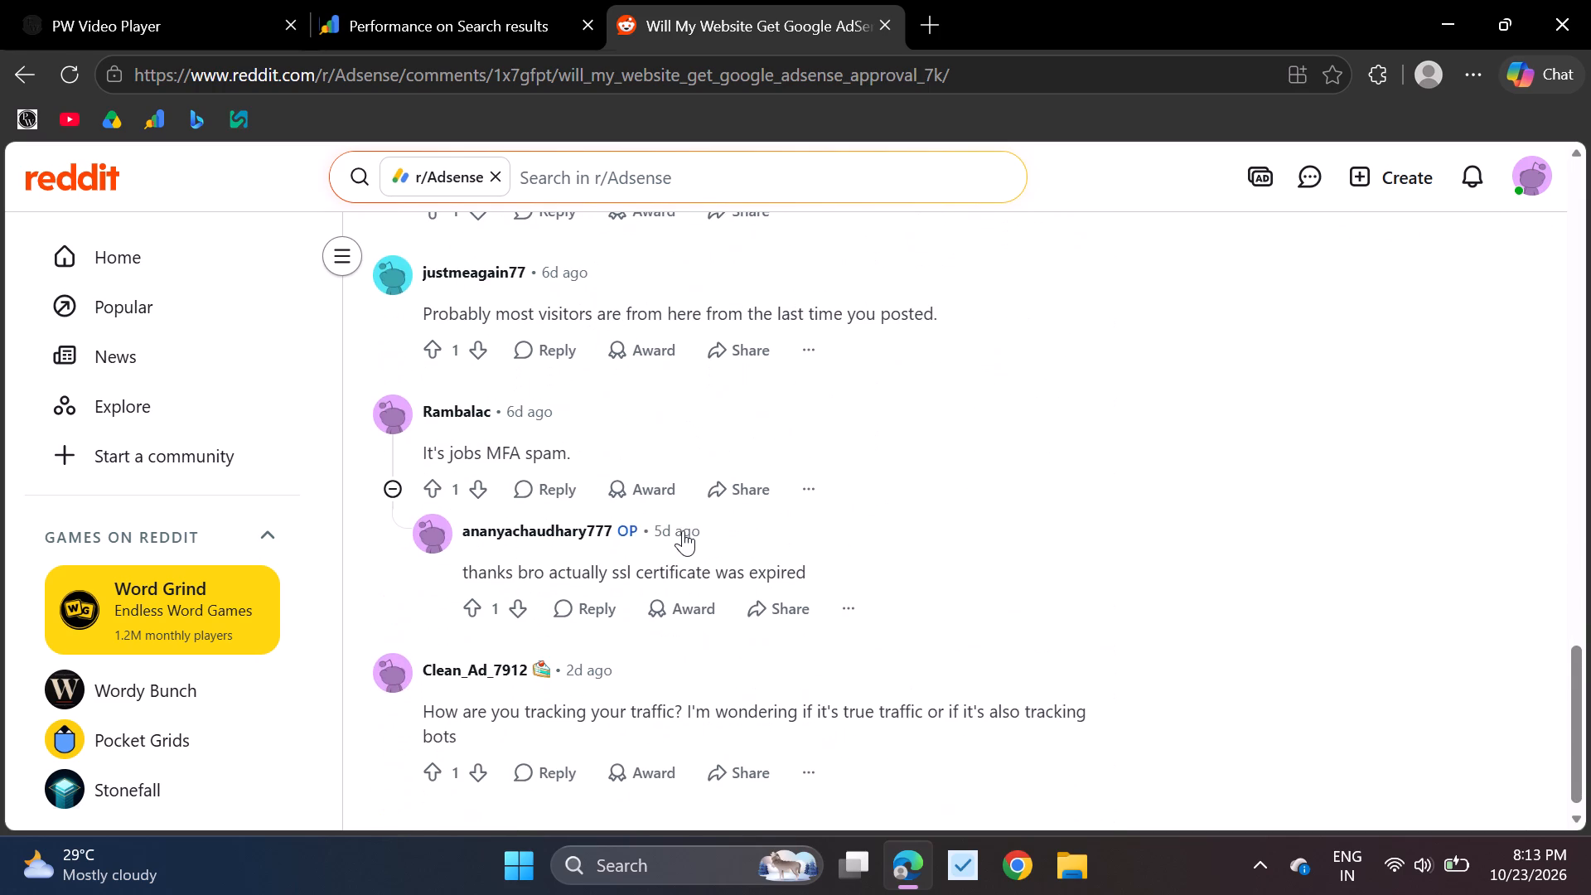
scroll(661, 498, up, 6)
scroll(476, 327, up, 8)
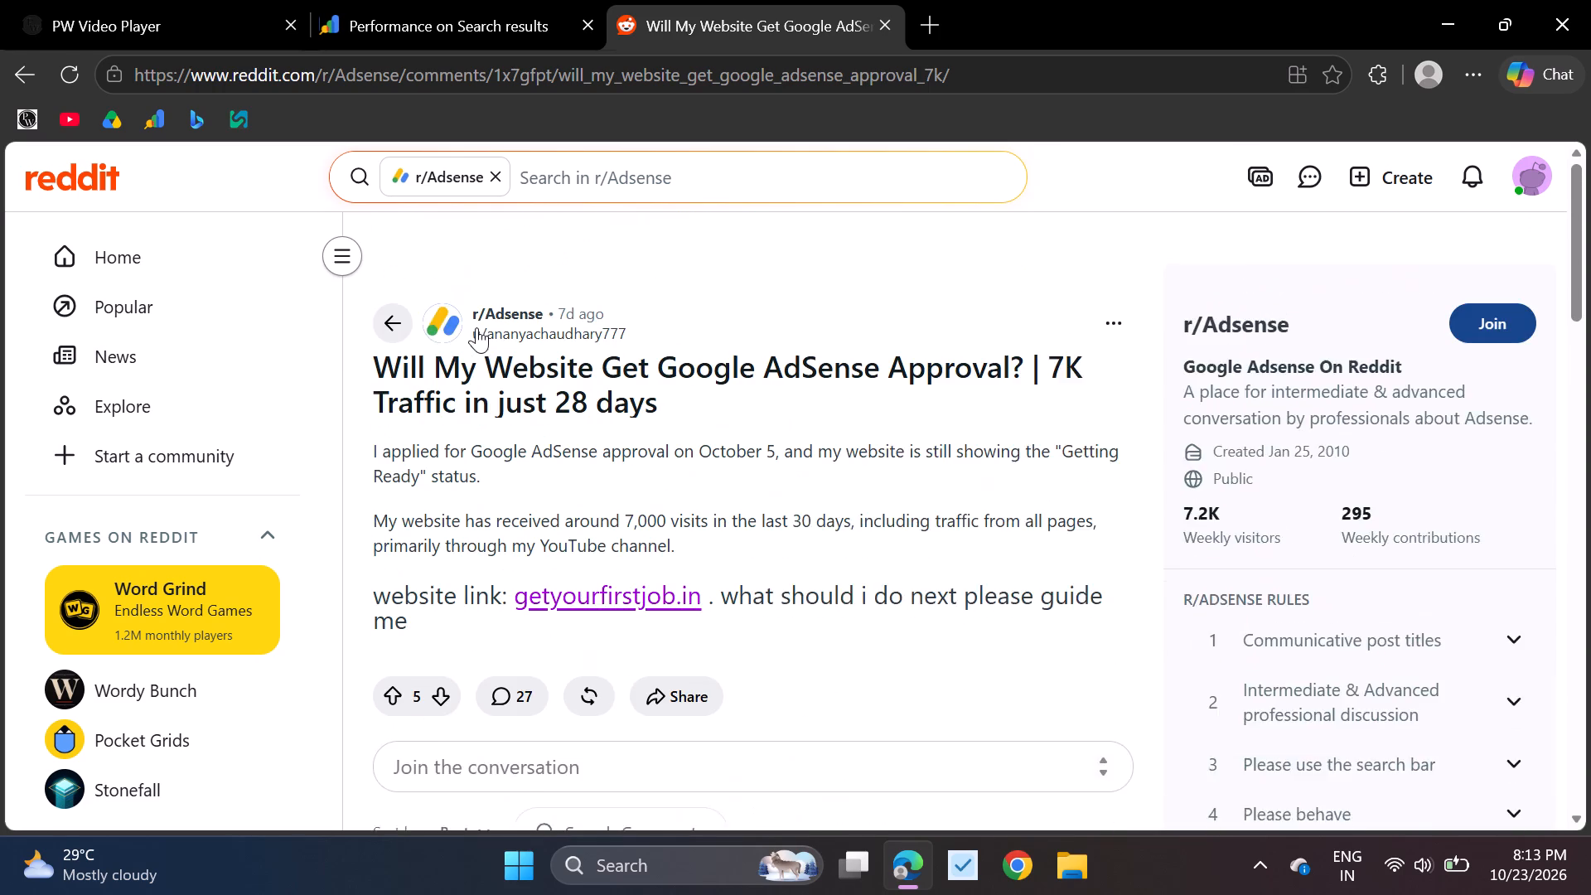
Go back to the "website adsense approved" search results, open the "Adsense Approval Guide" post, and examine its enlarged screenshot.
click(394, 266)
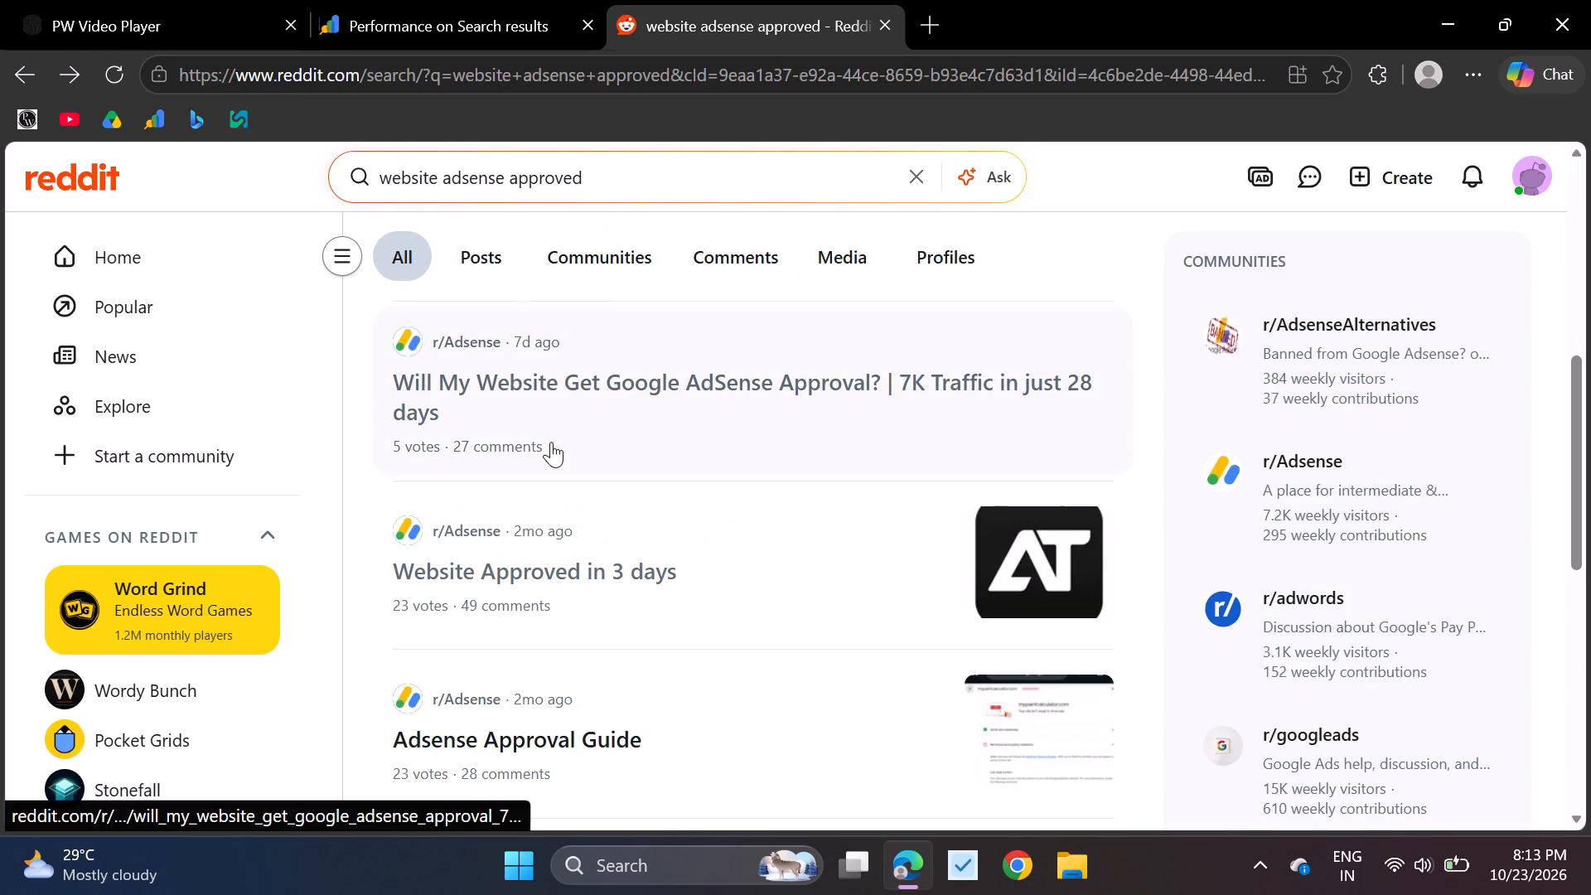
scroll(551, 442, down, 1)
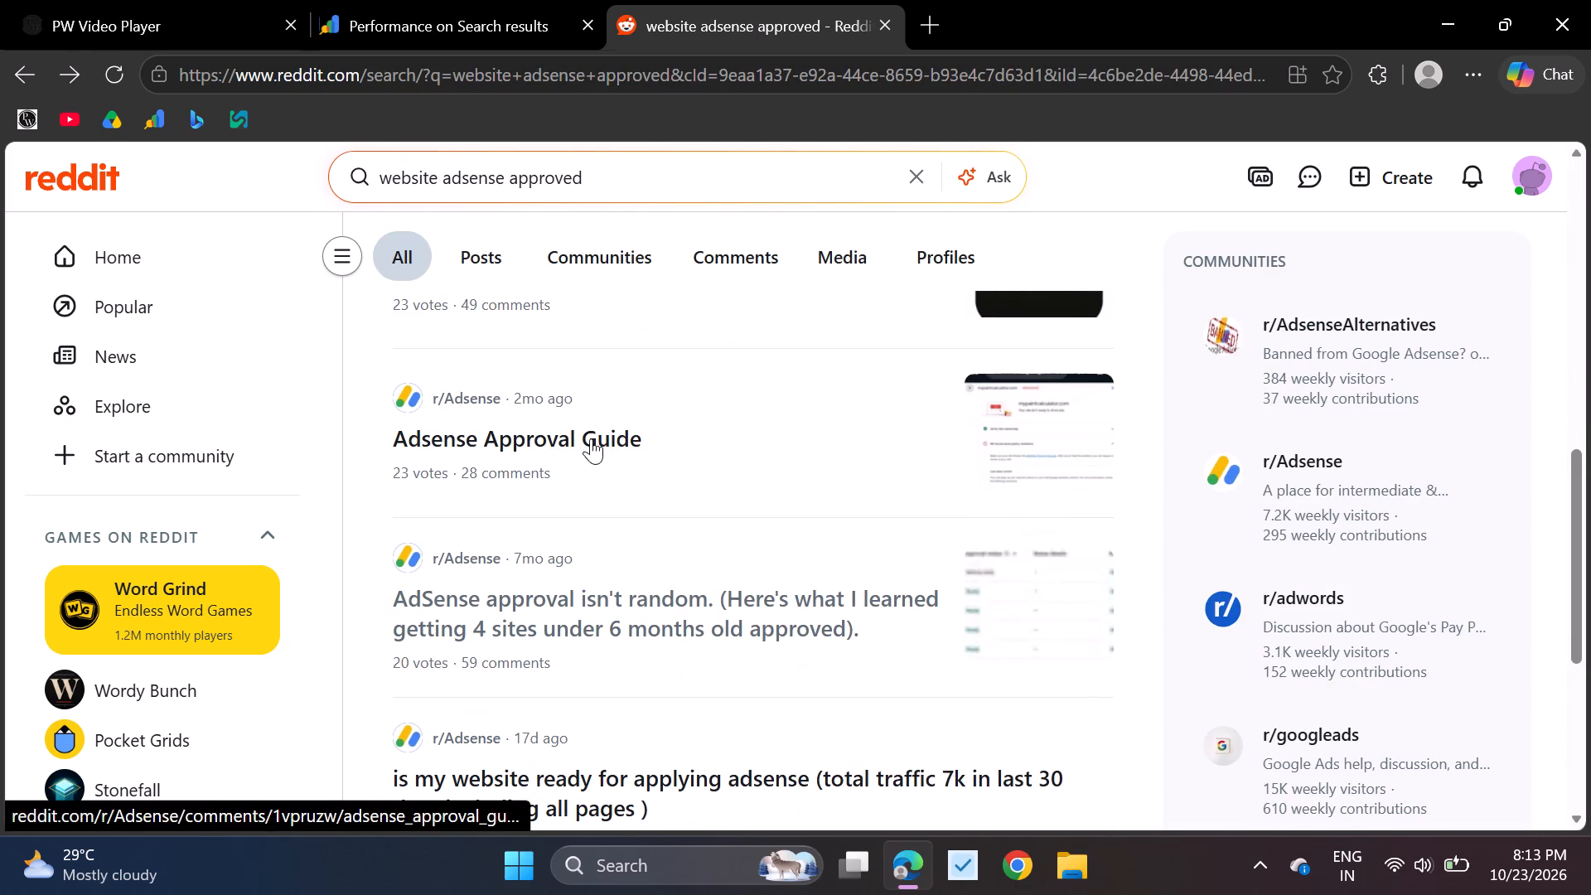
click(591, 438)
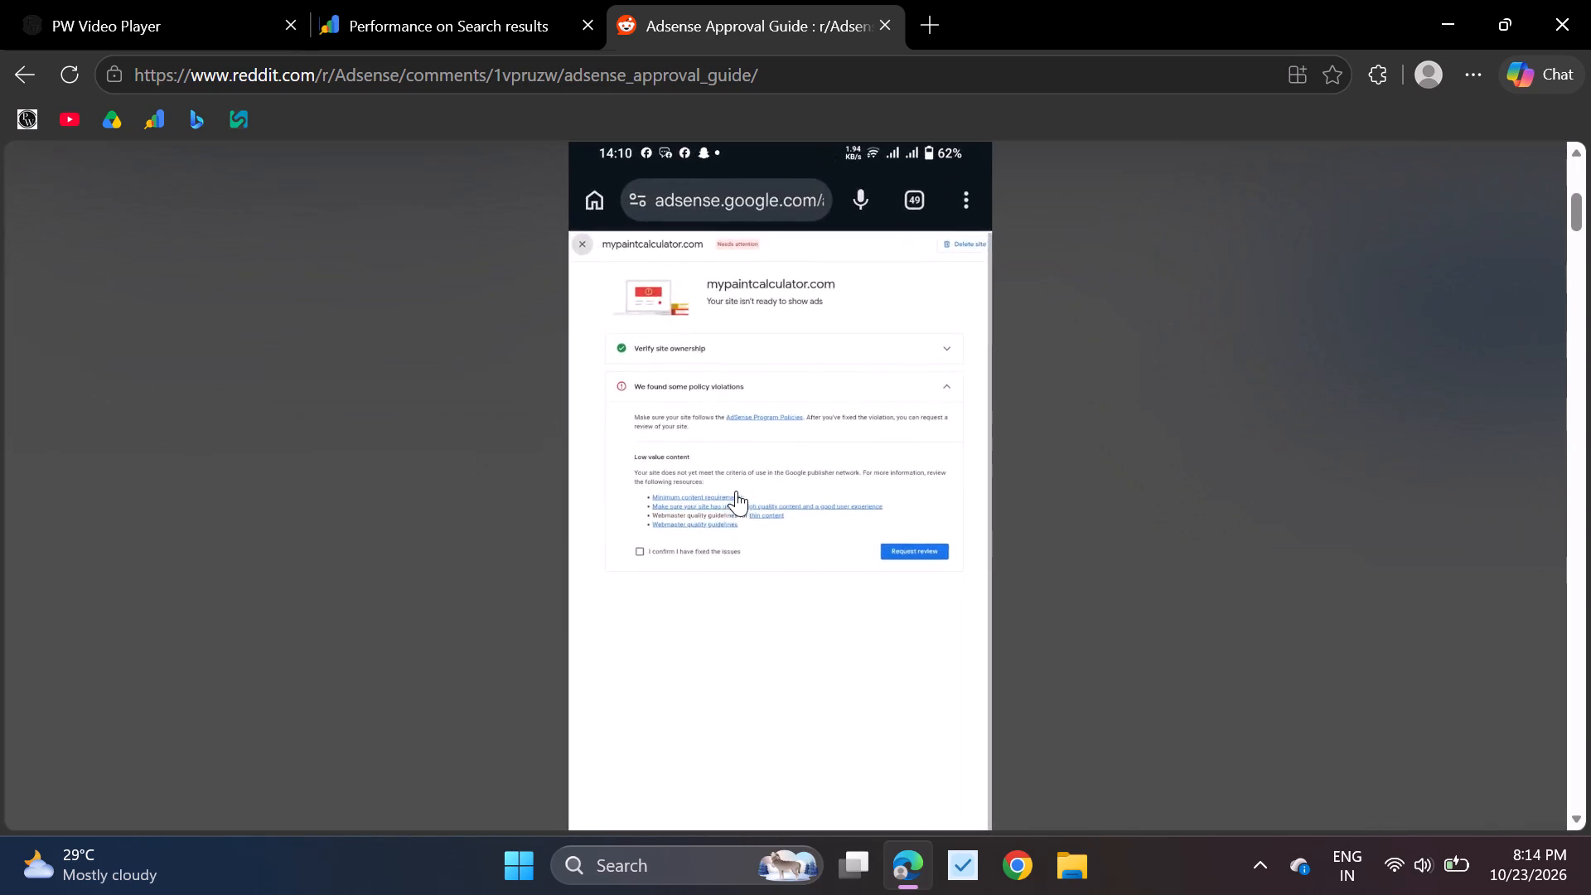
scroll(718, 432, up, 3)
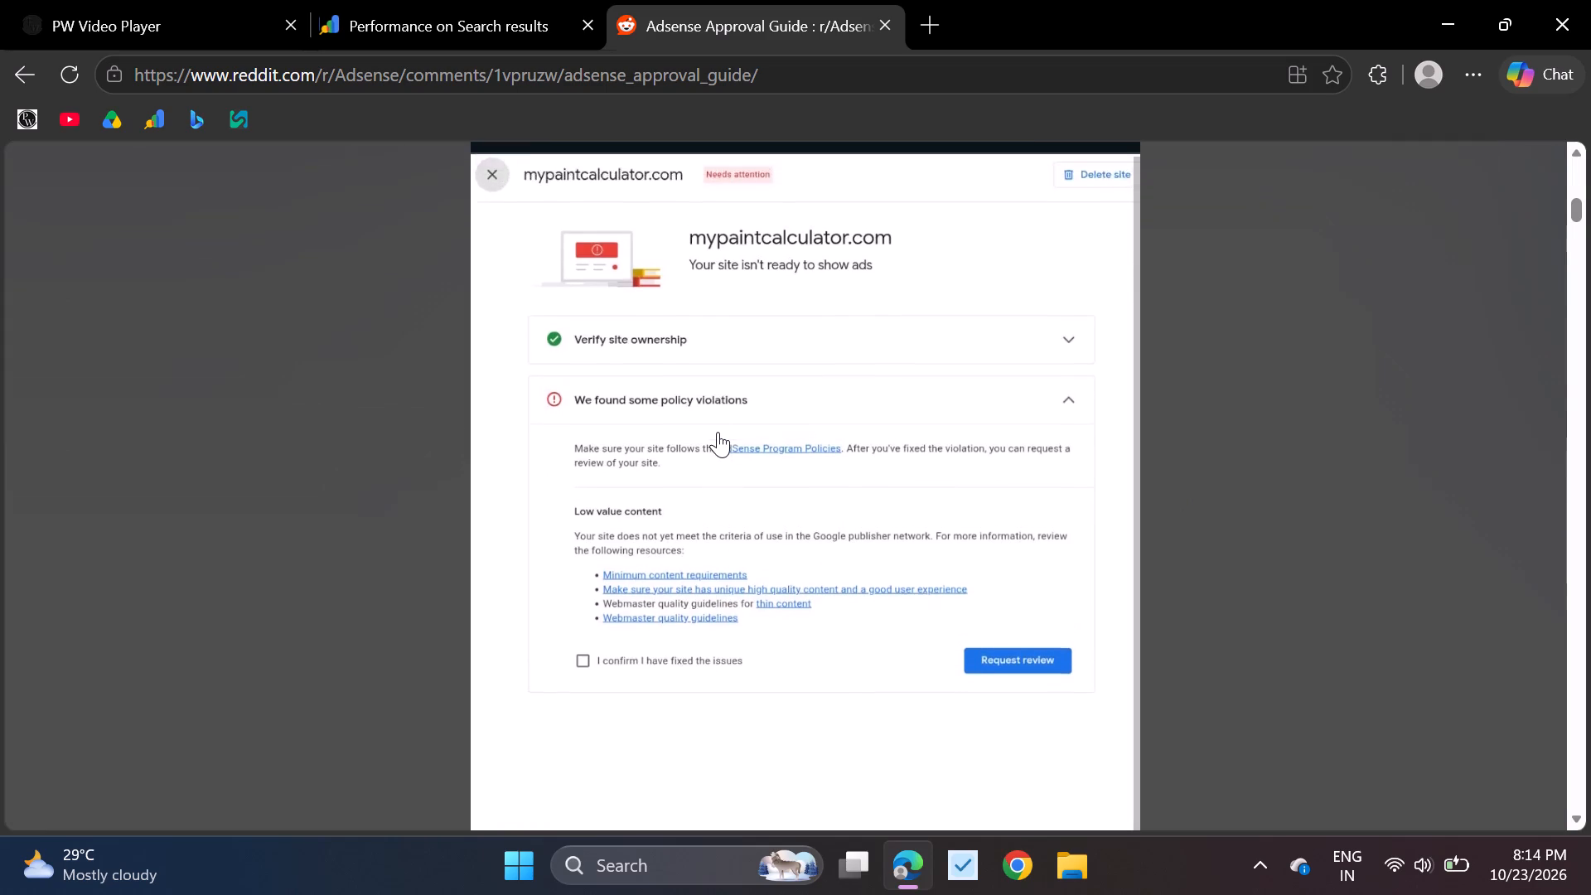
Open mypaintcalculator.com in a new browser tab and look at its home page.
click(935, 12)
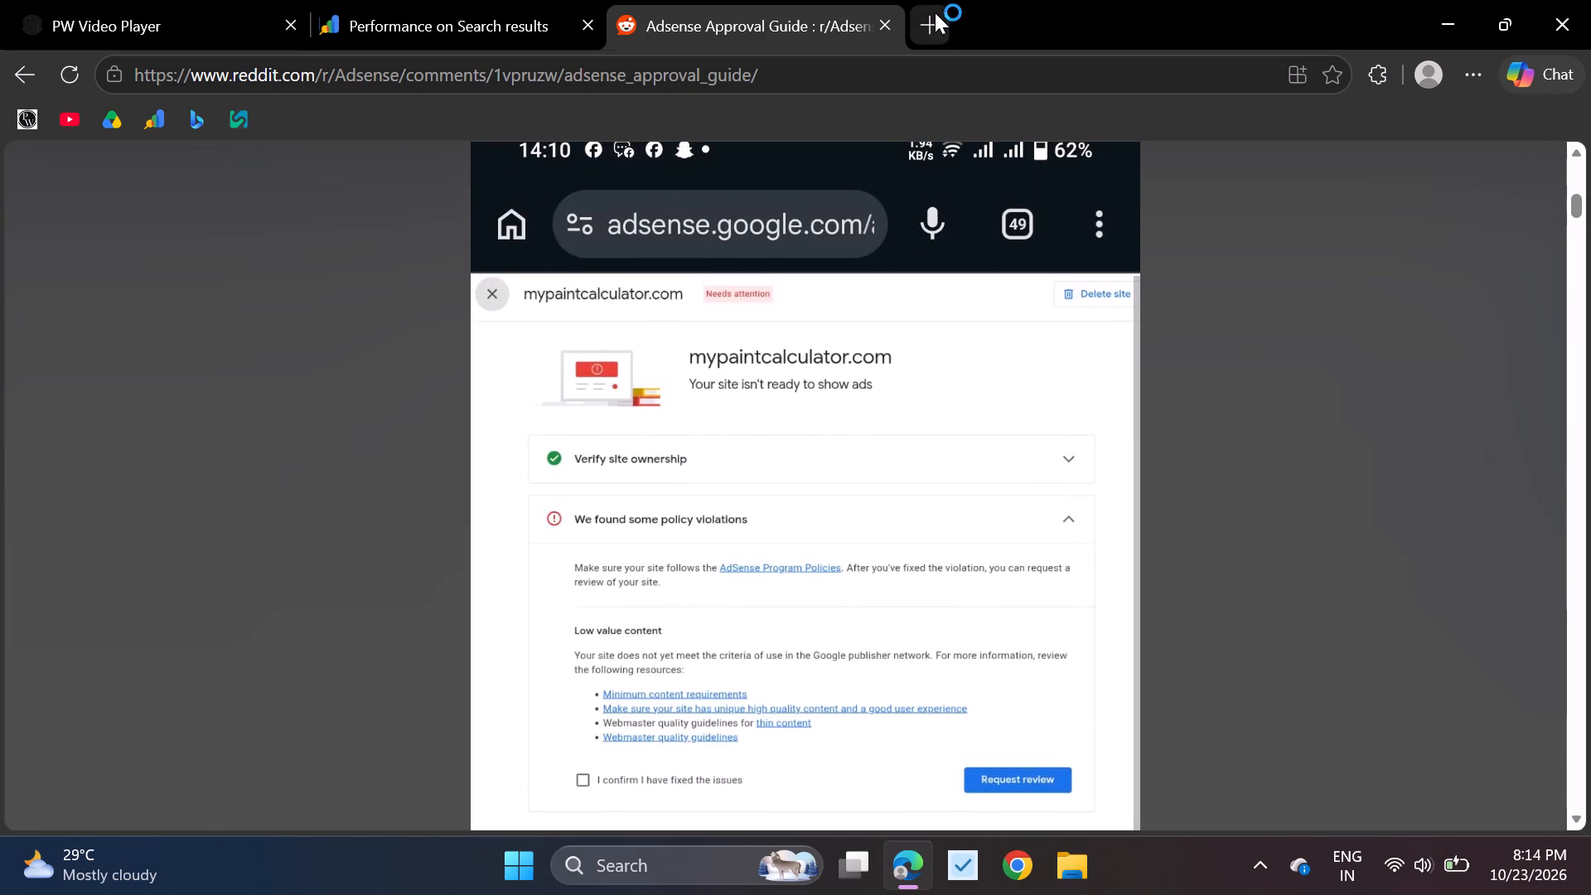
text(mypaintcalculator.com)
key(Return)
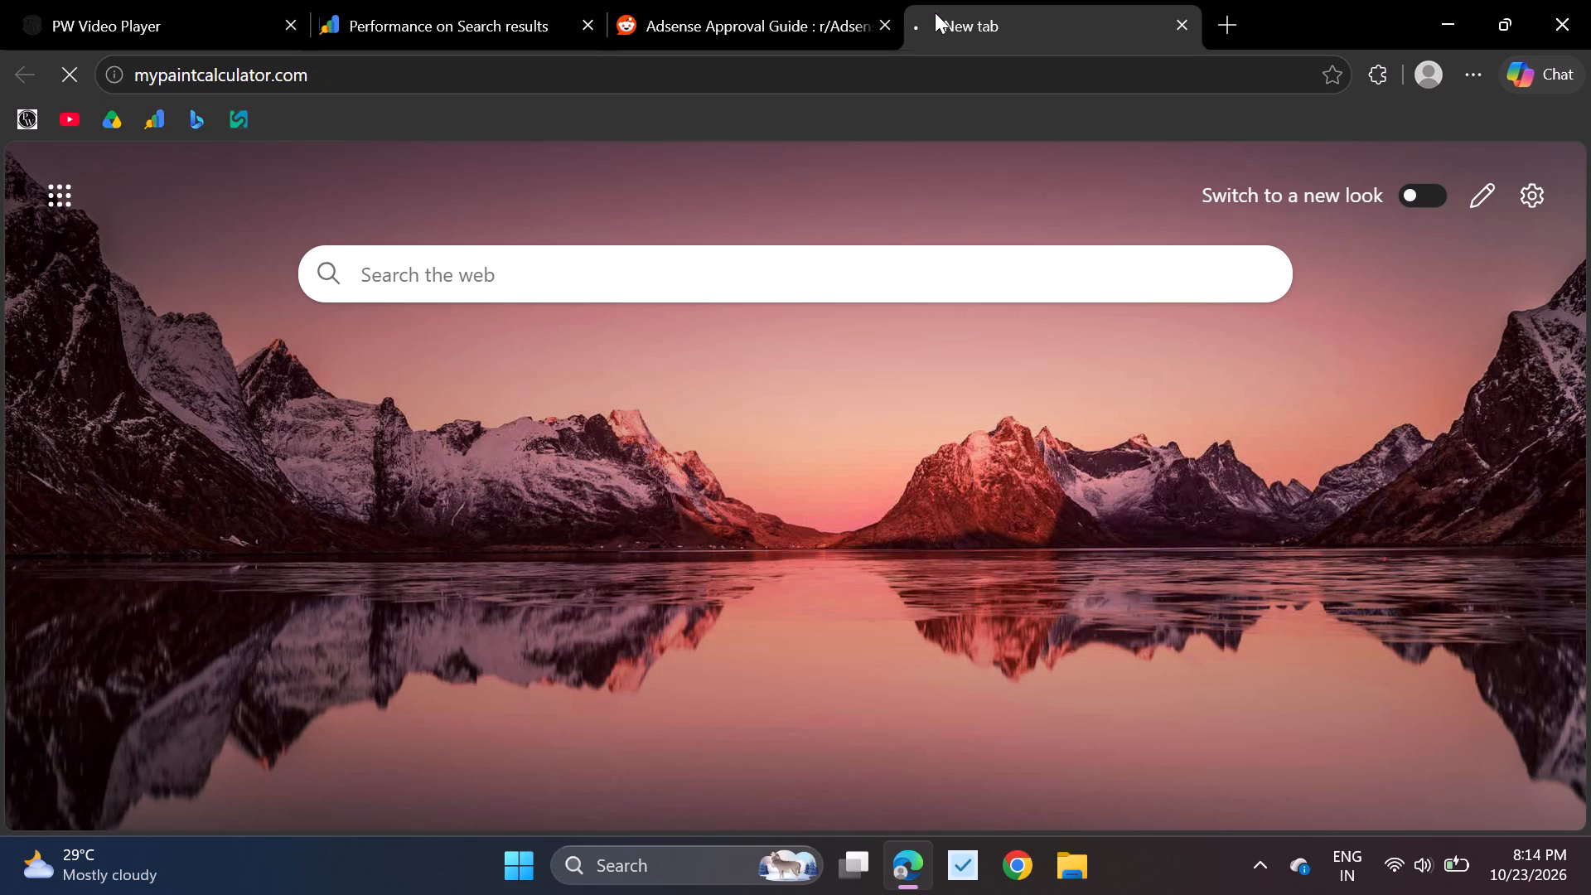
click(802, 0)
click(1002, 0)
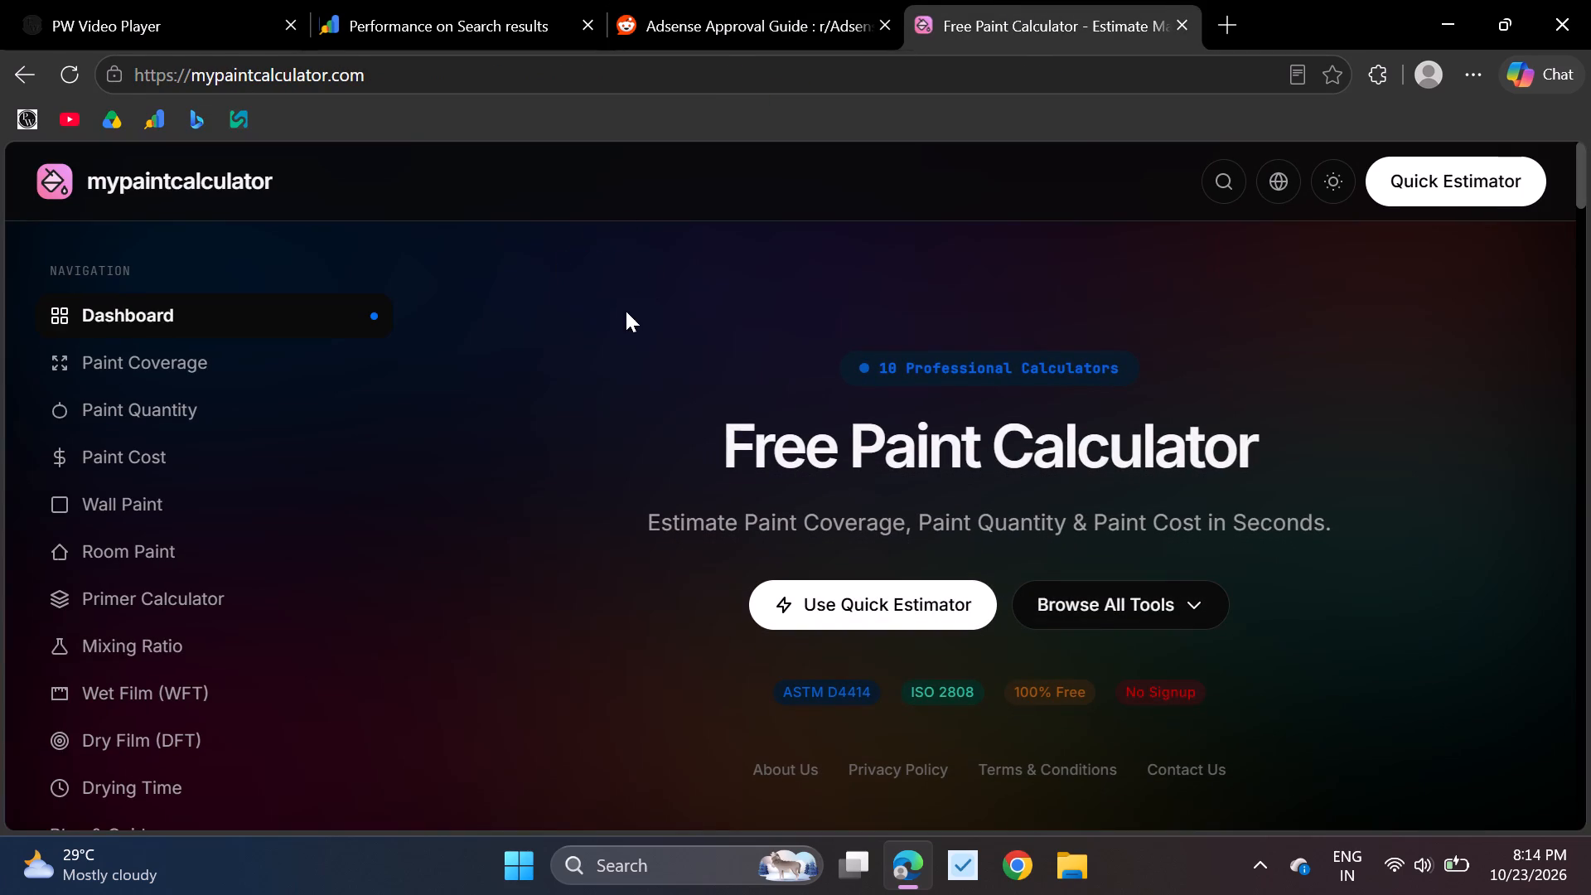
Return to the "Adsense Approval Guide" post and read its description and the long first comment on getting approved.
click(778, 0)
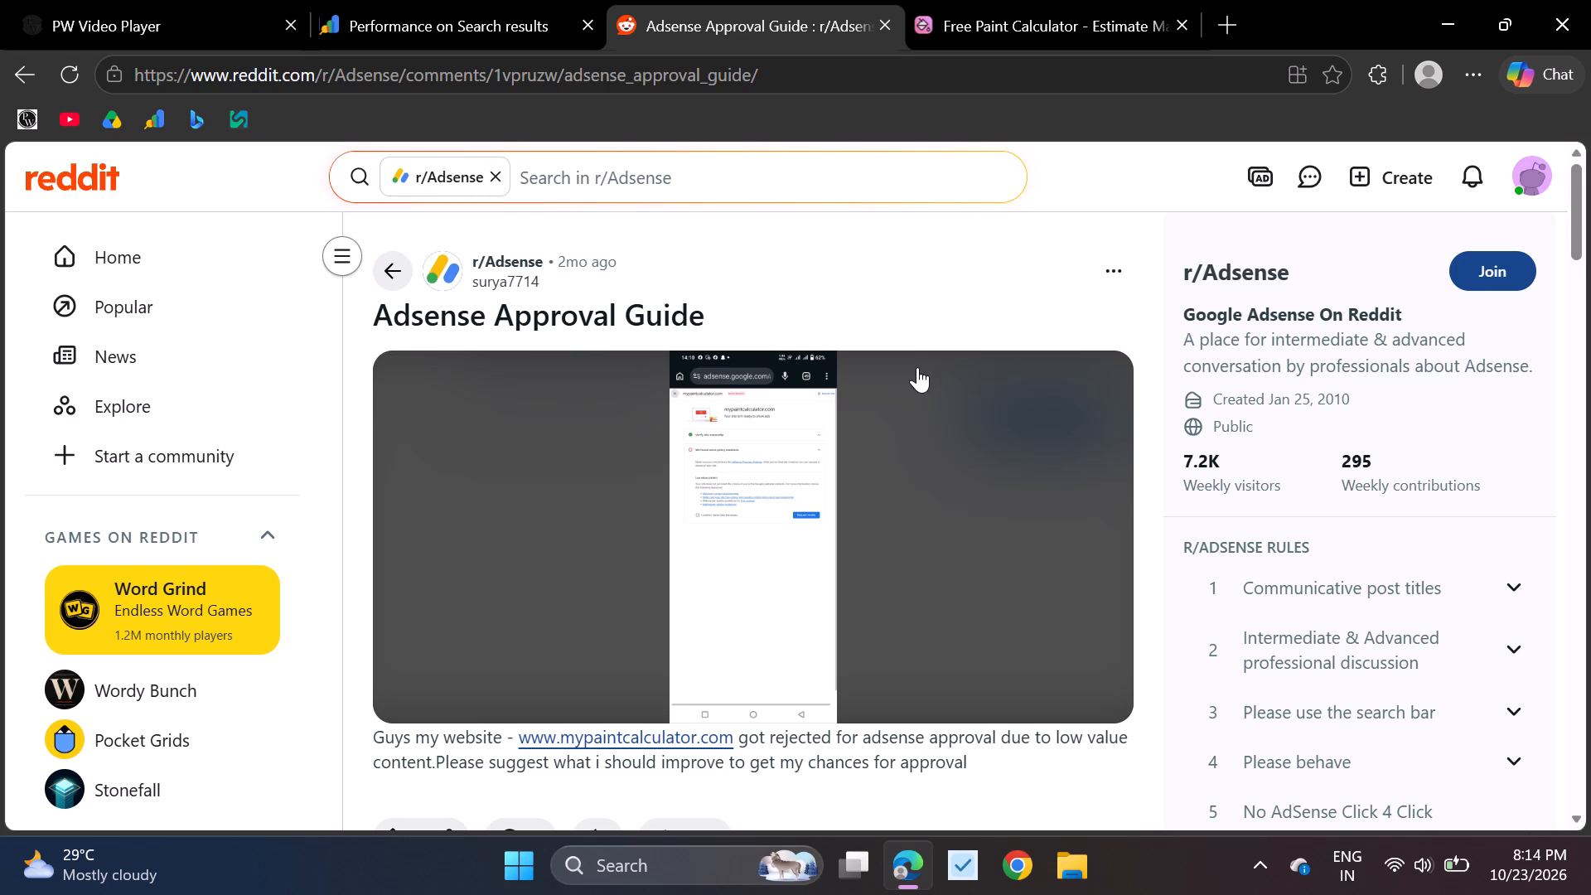
scroll(917, 367, down, 3)
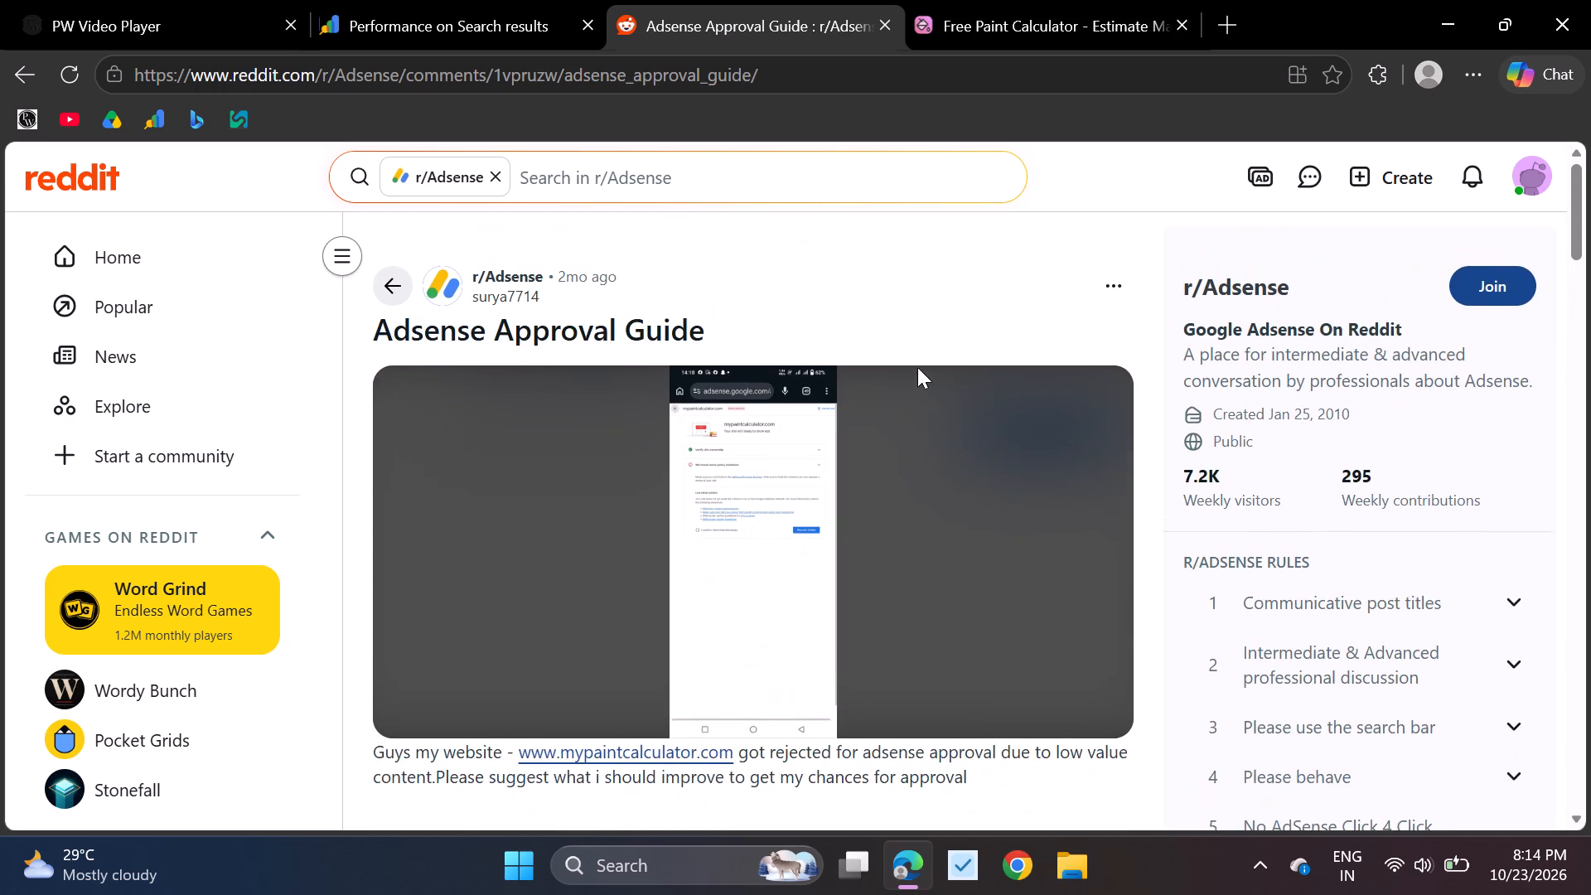
scroll(917, 367, down, 1)
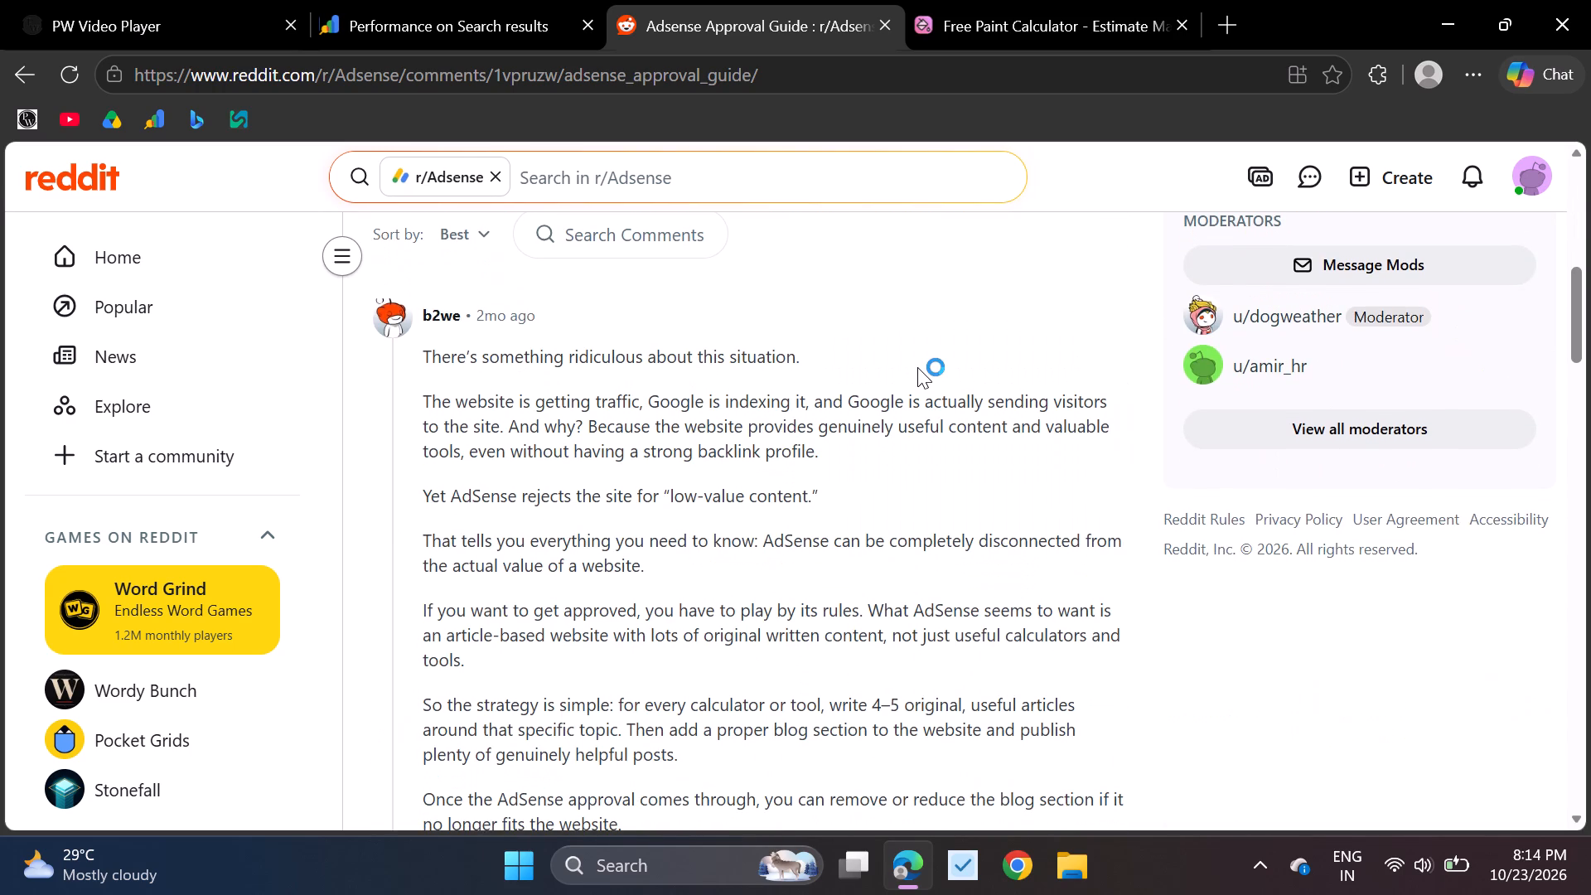
scroll(917, 367, down, 1)
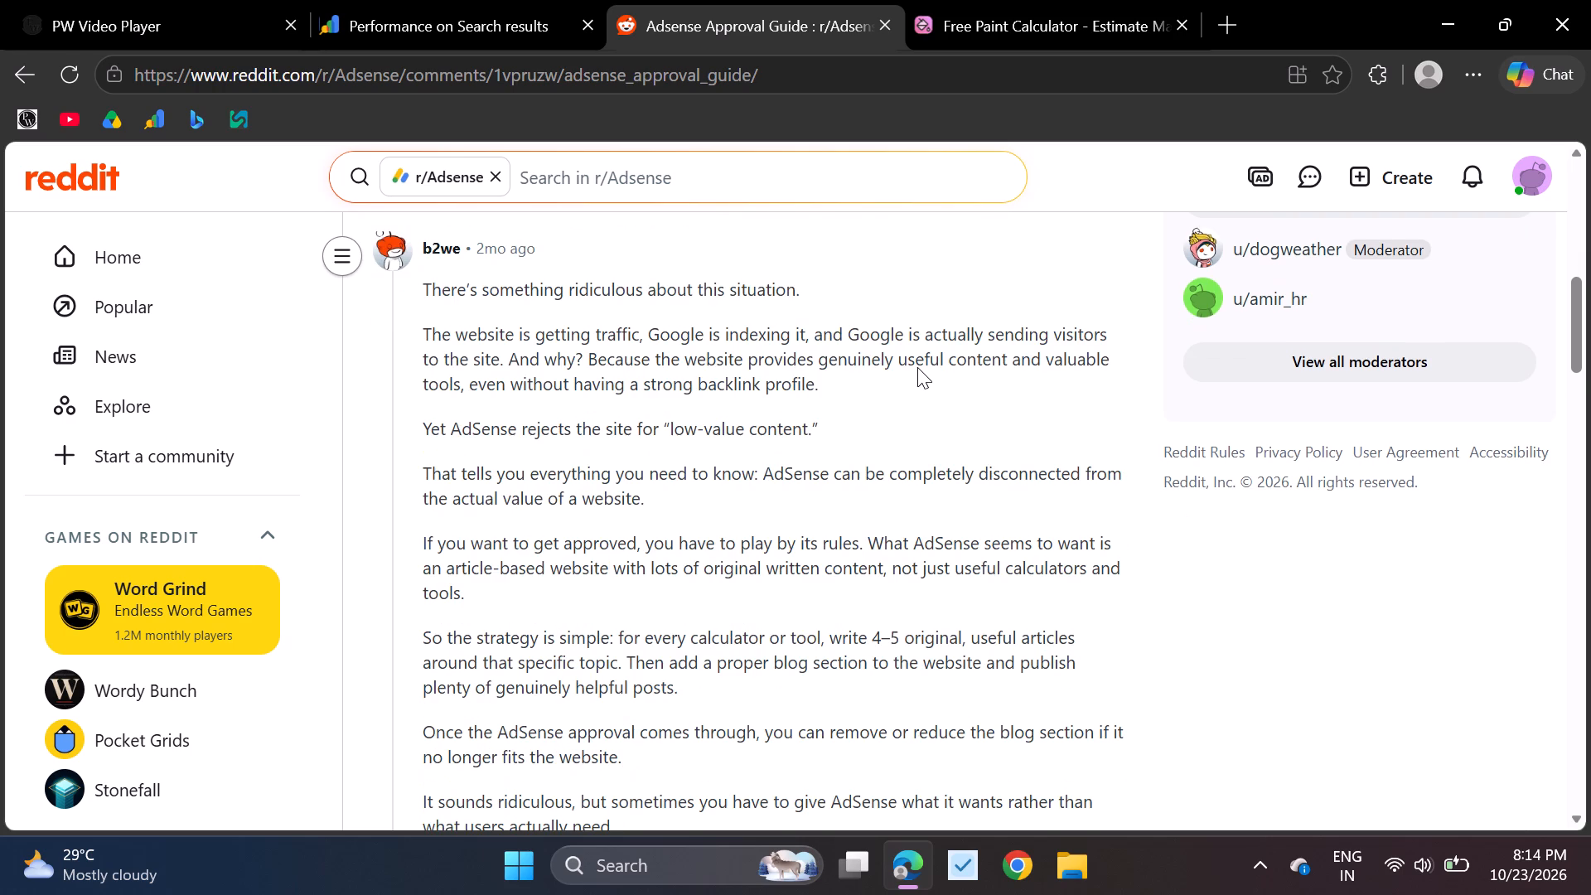
scroll(917, 367, down, 3)
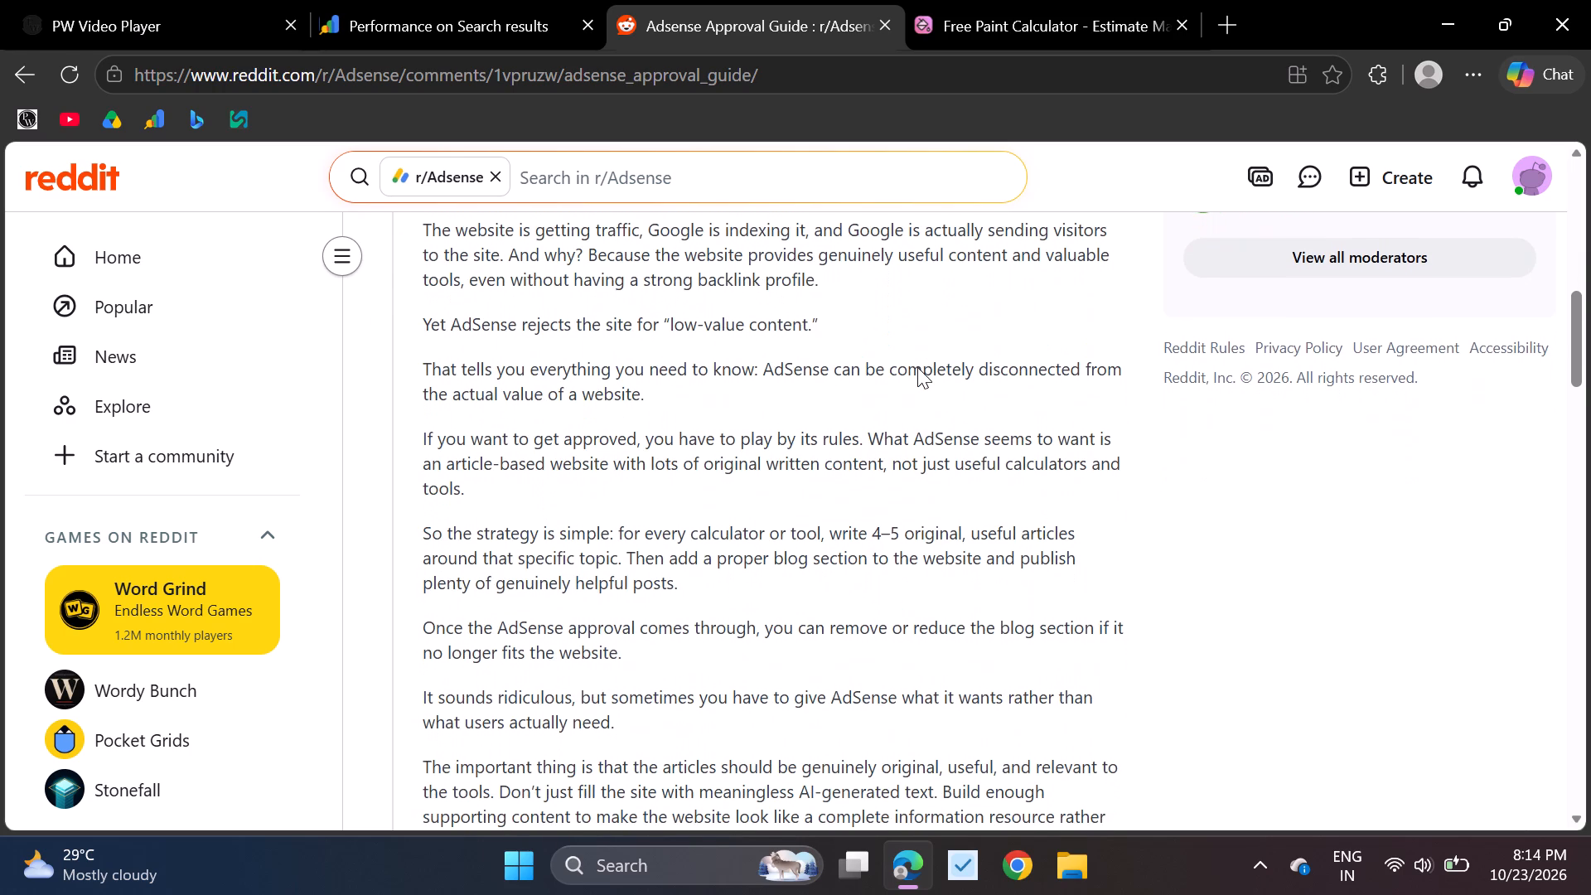
scroll(917, 367, down, 1)
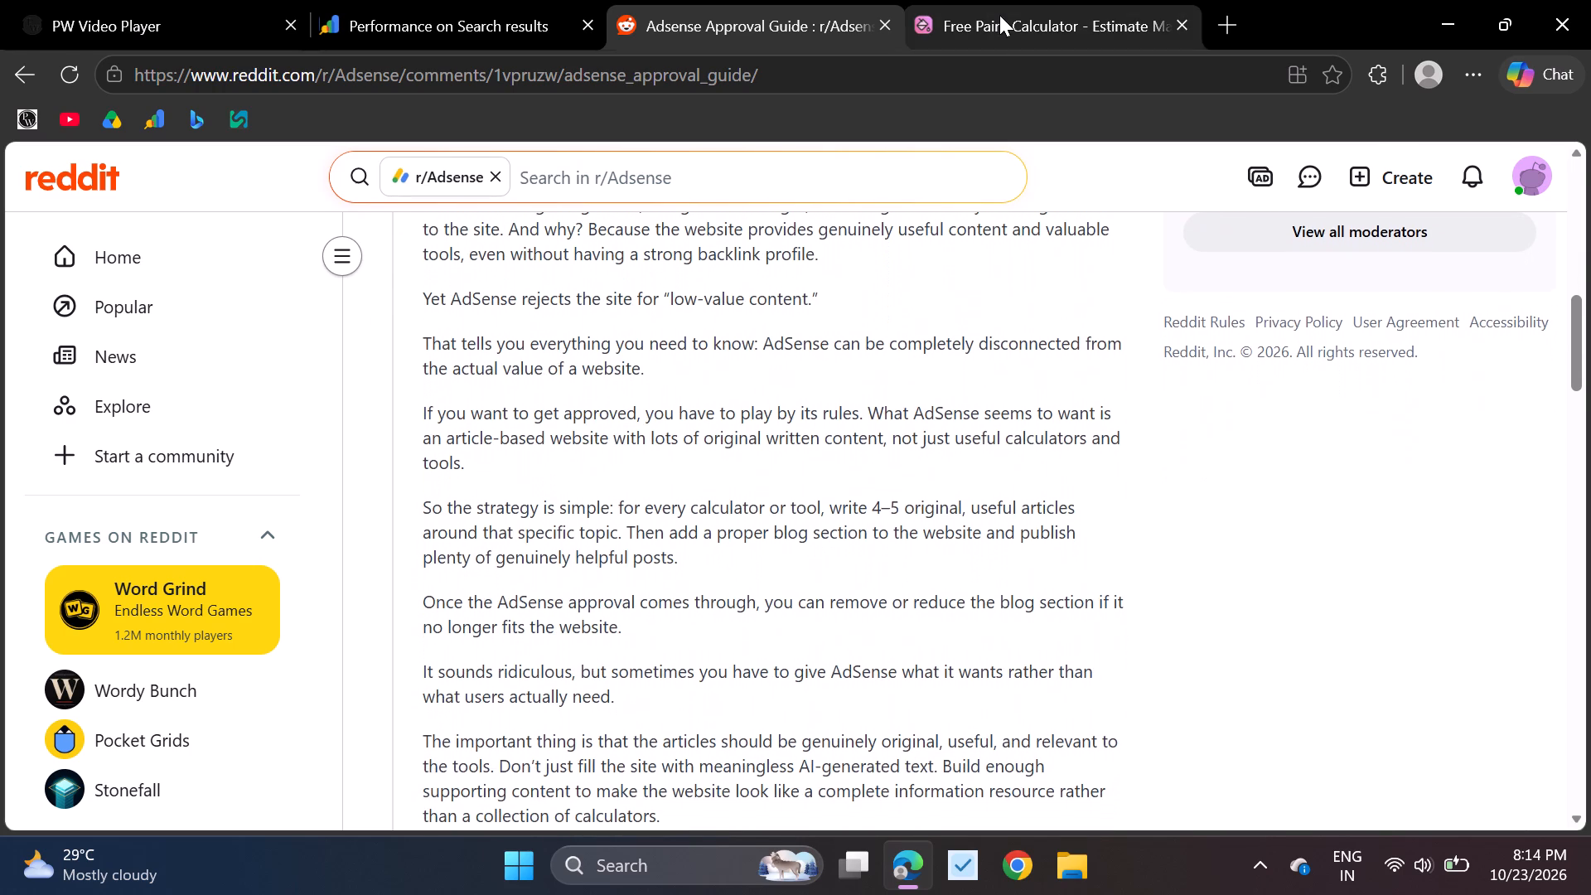
Switch to the mypaintcalculator.com page and pause AdGuard protection for all websites.
click(999, 15)
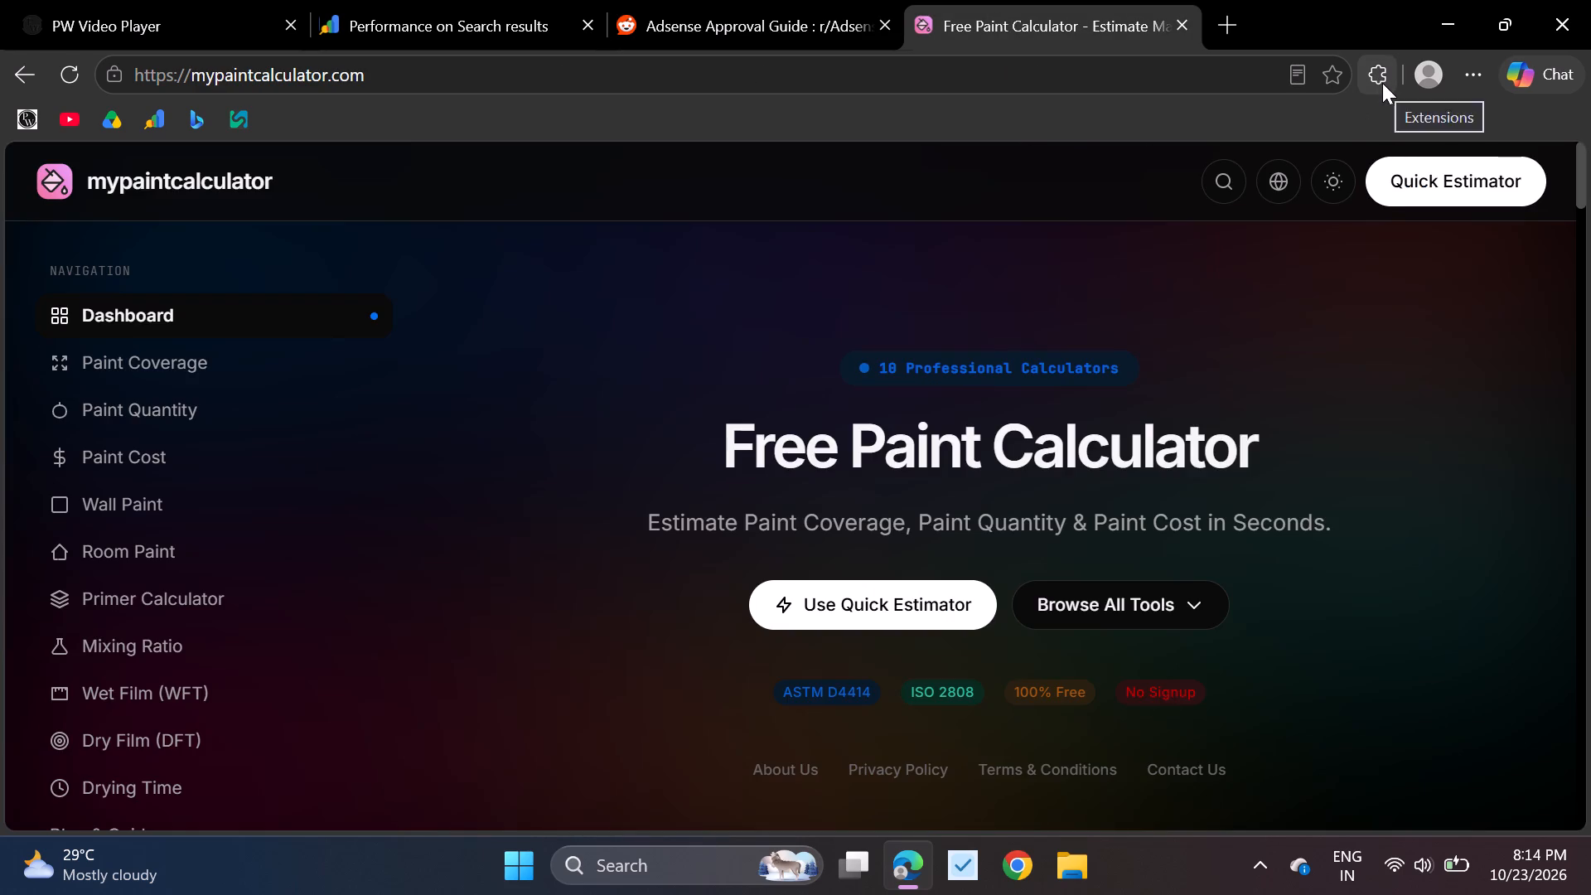
click(1382, 83)
click(1154, 297)
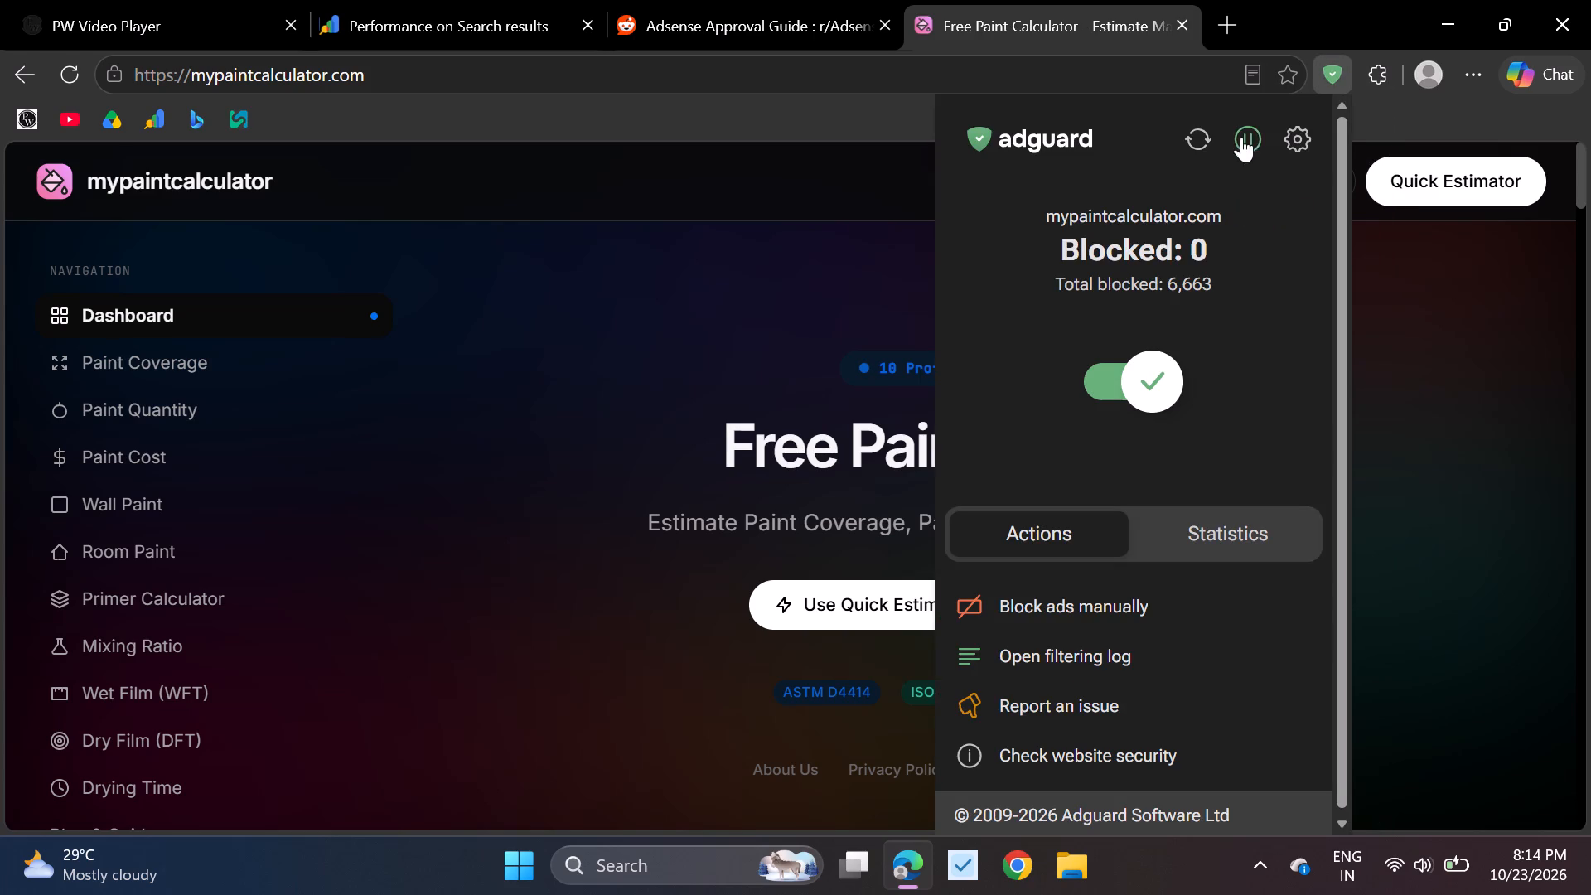
click(1241, 137)
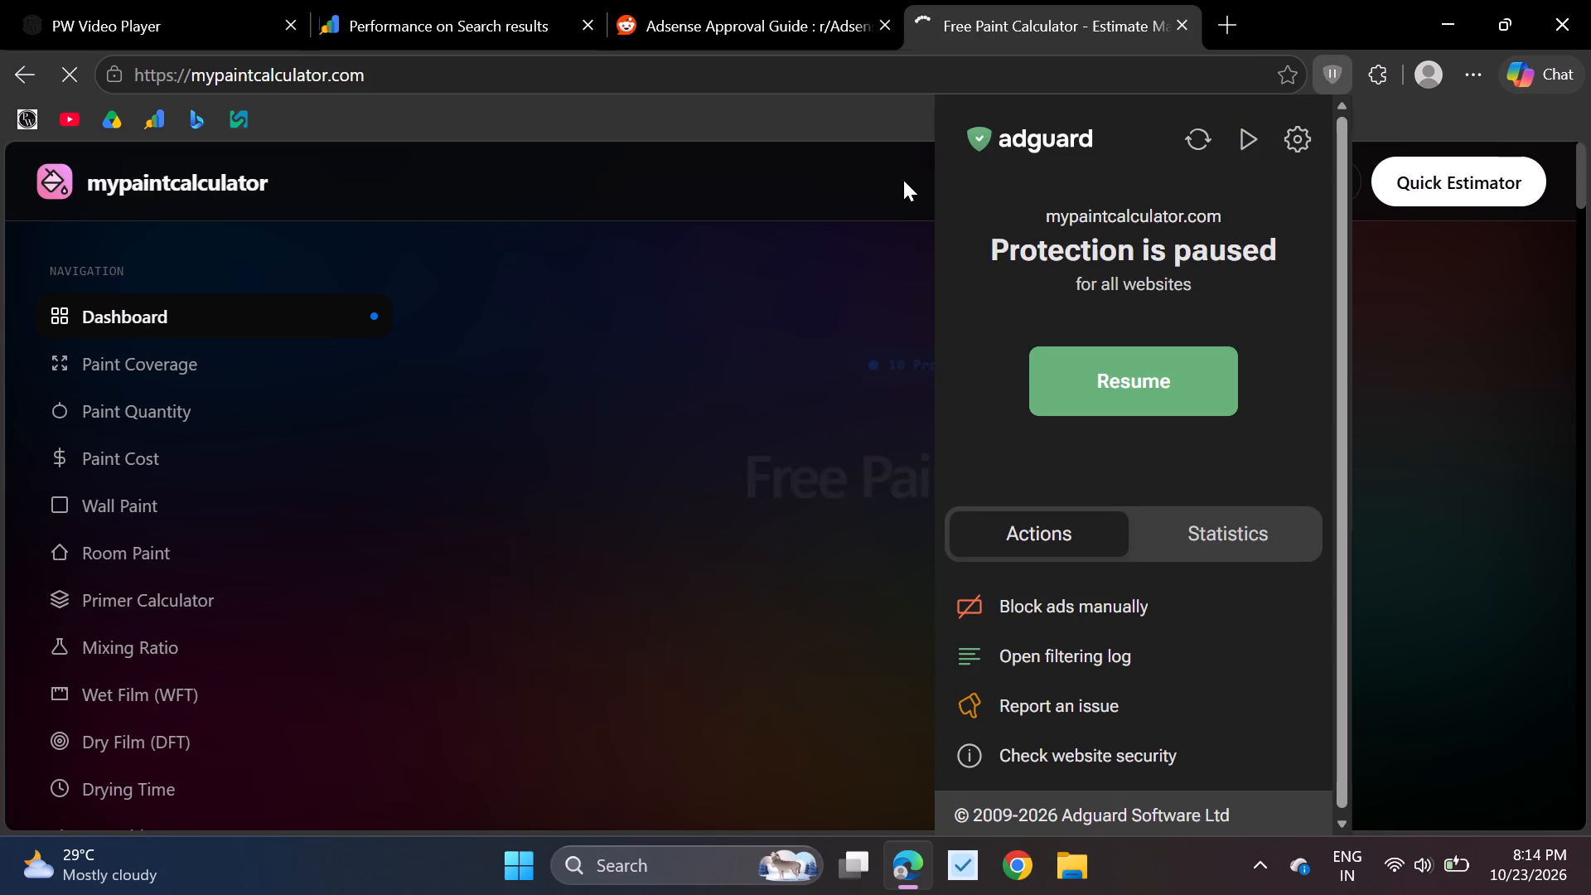
right_click(791, 180)
click(634, 215)
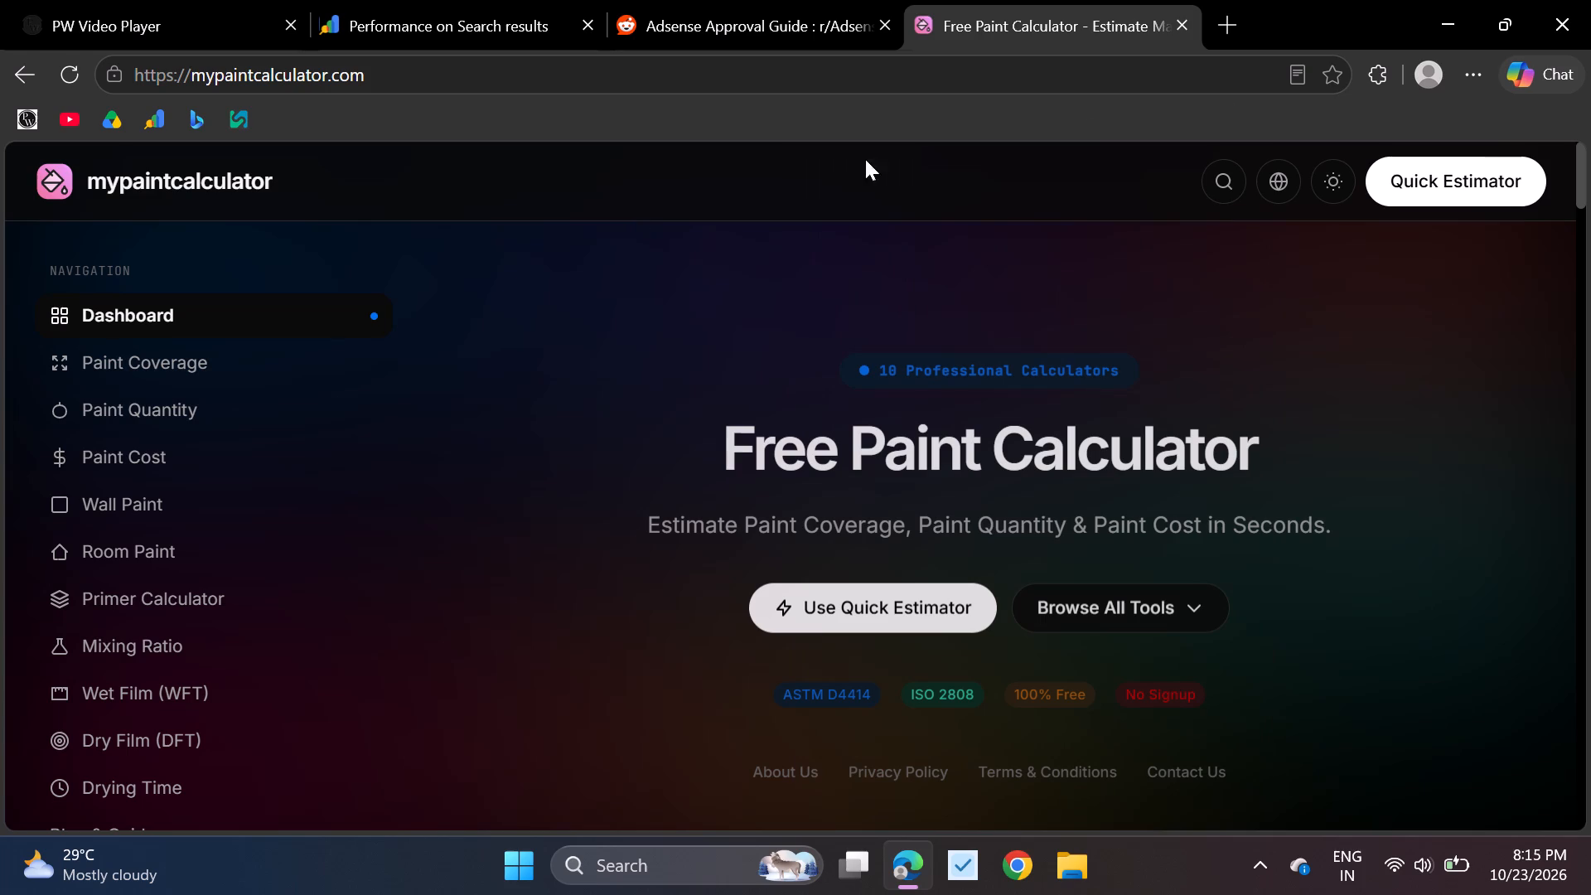
Check the traffic data for mypaintcalculator.com with the Similarweb extension.
click(1381, 75)
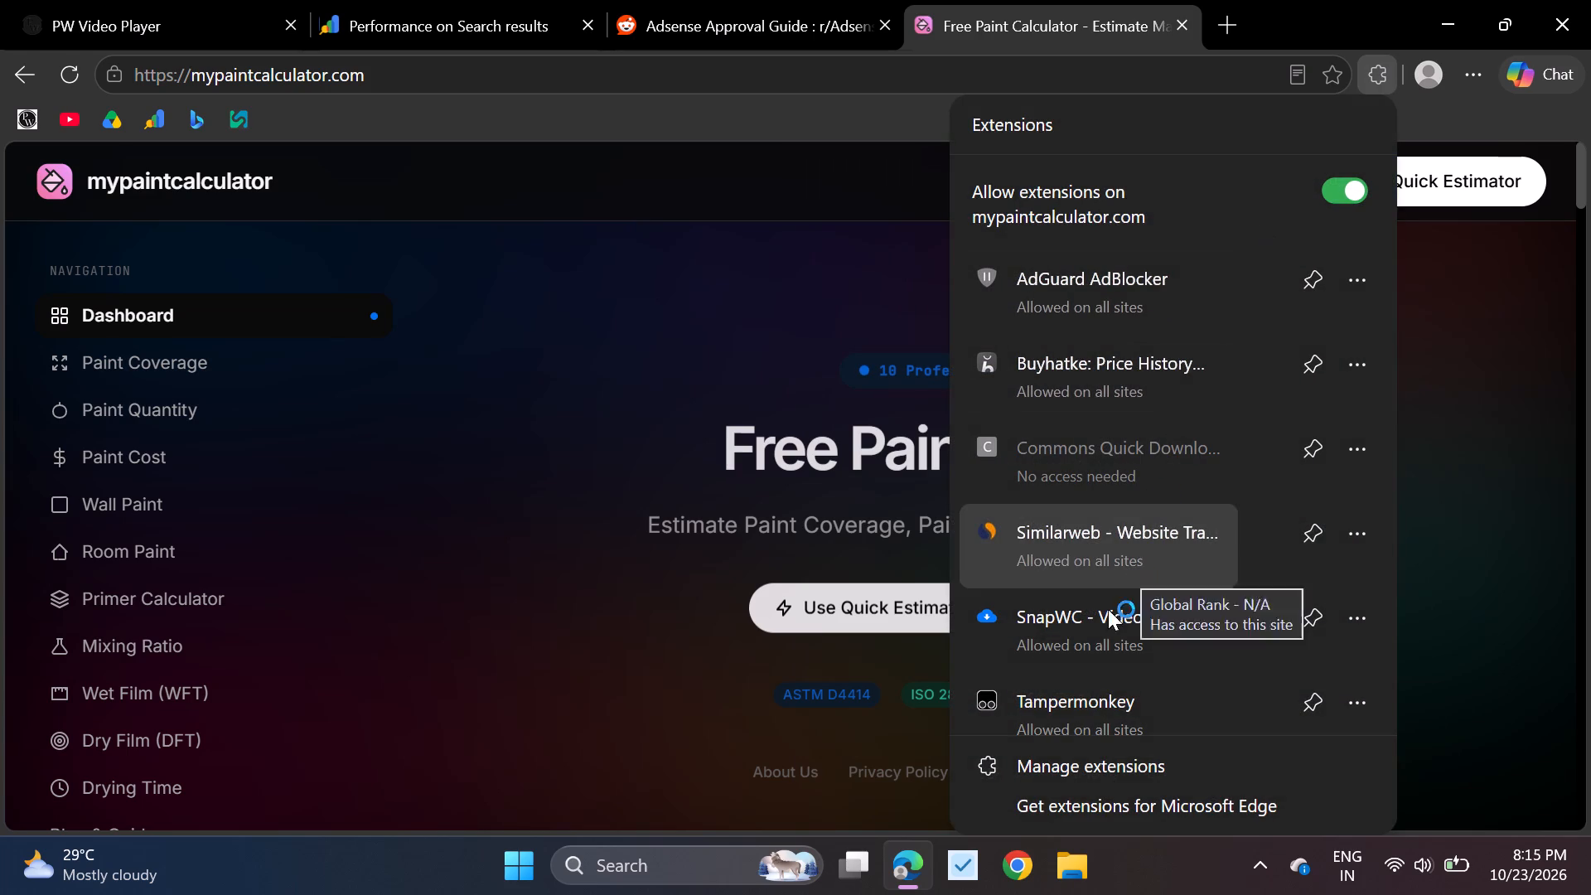
click(1095, 551)
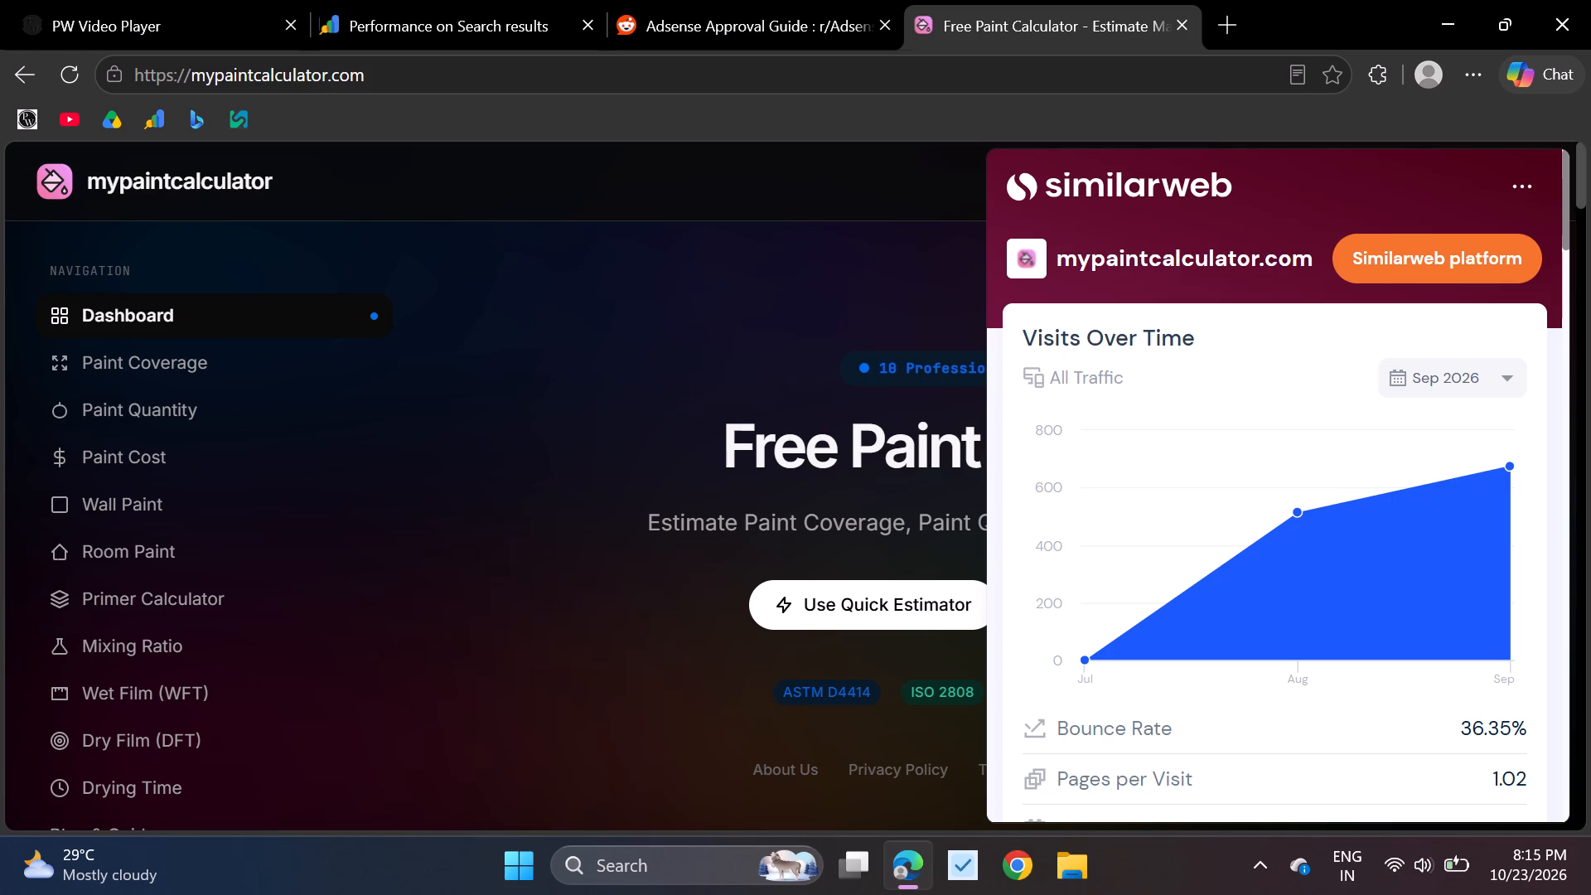
Open classpanel.online in a new browser tab and check its traffic data with the Similarweb extension.
click(701, 2)
click(1224, 7)
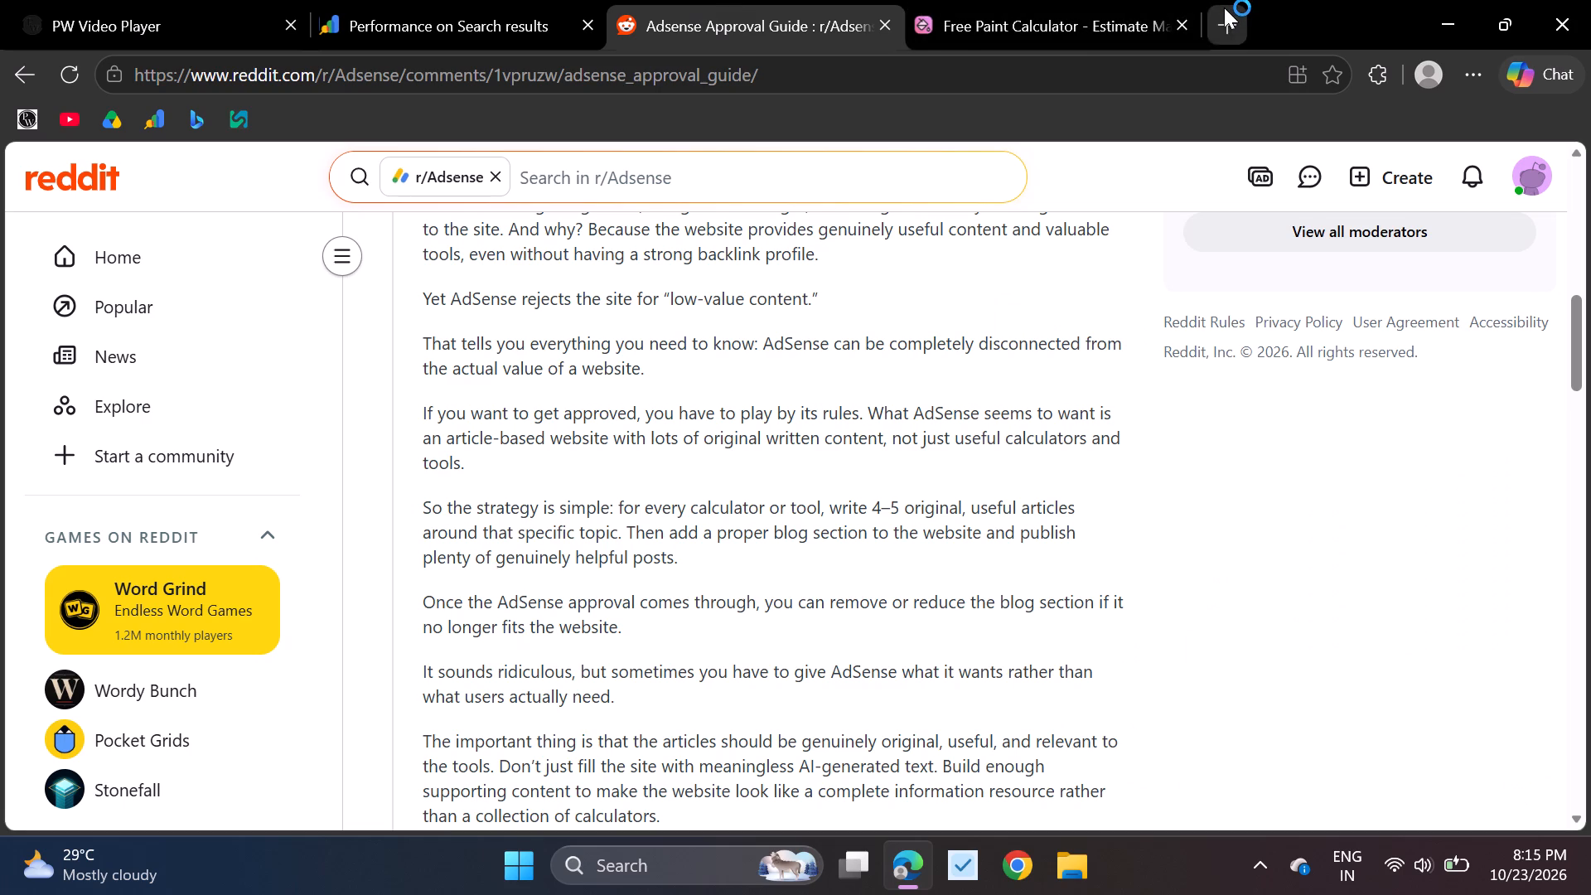
text(classpanel.online)
key(Return)
click(1381, 73)
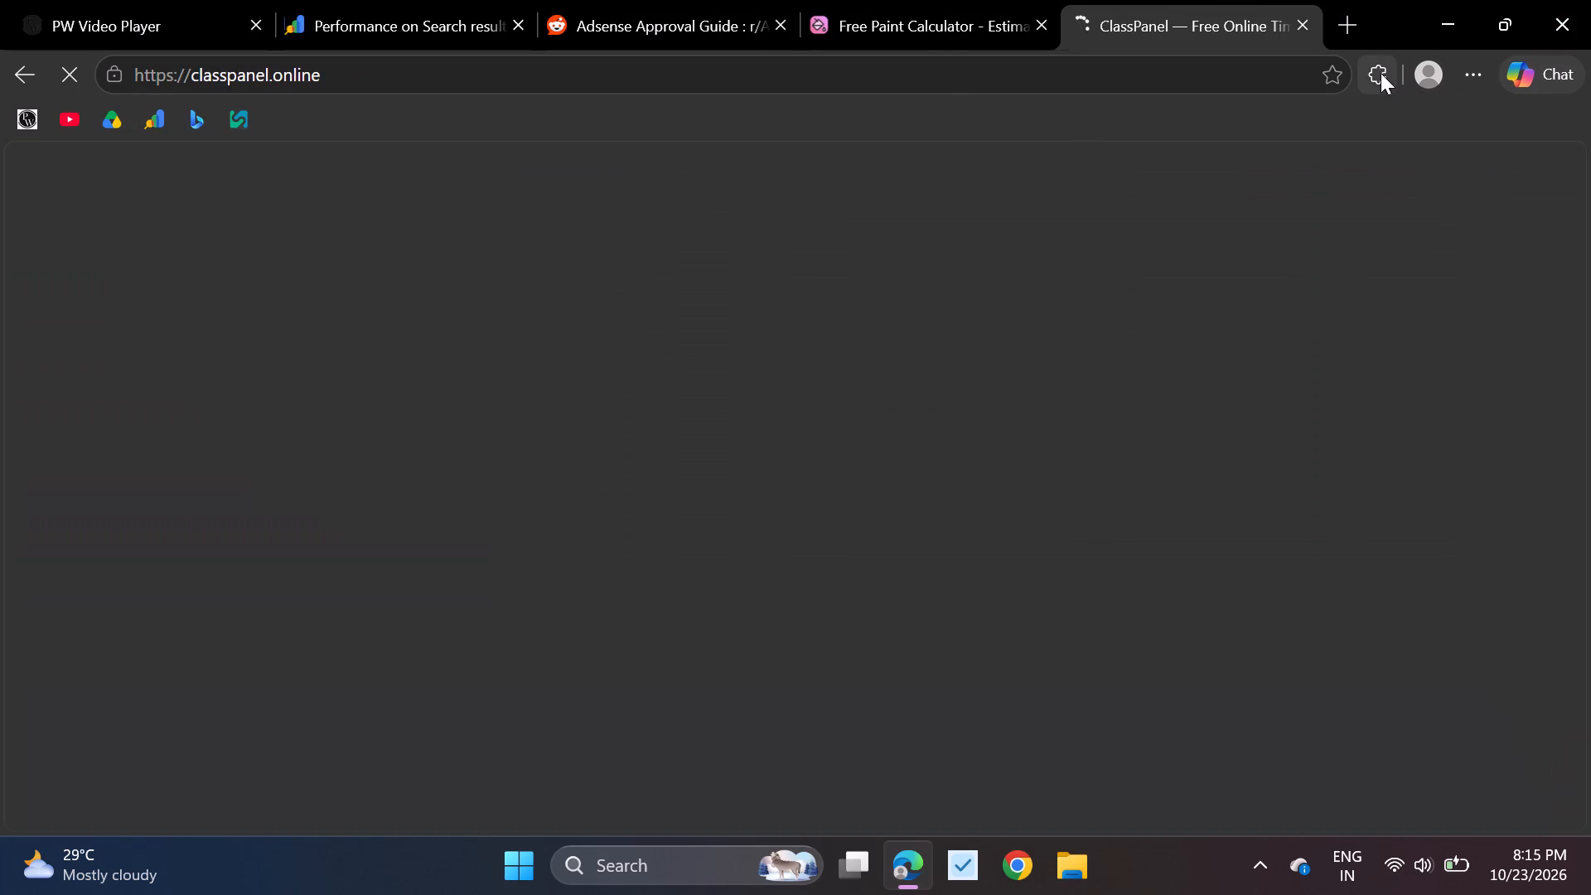
click(1055, 516)
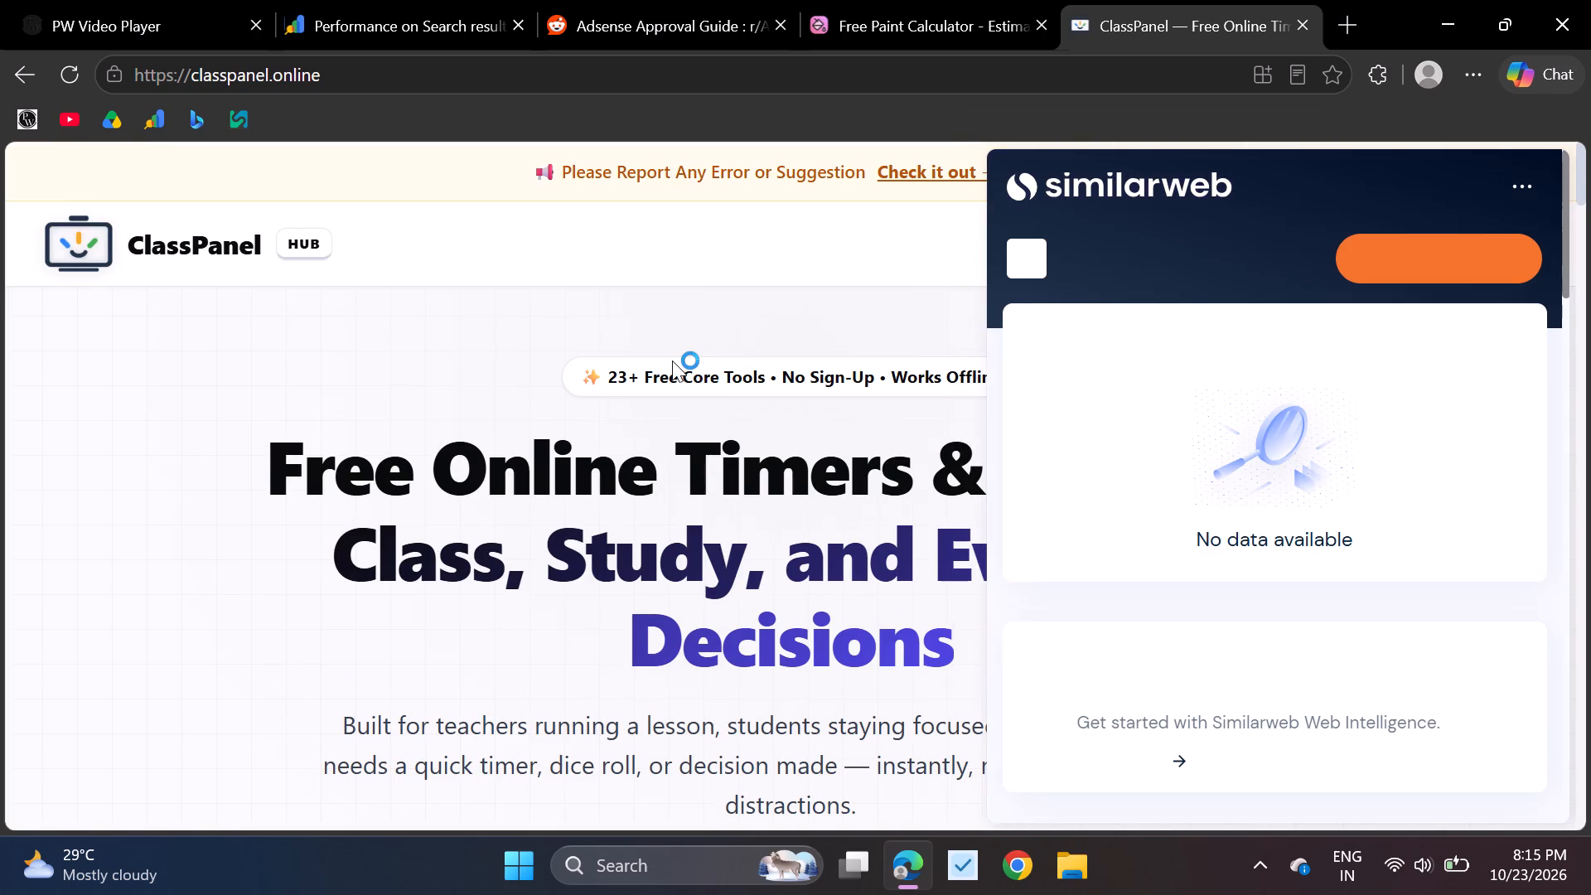
Load indiantimers.com in place of classpanel.online and check its traffic data with the Similarweb extension.
drag(429, 69, 80, 71)
key(BackSpace)
text(indiantimers)
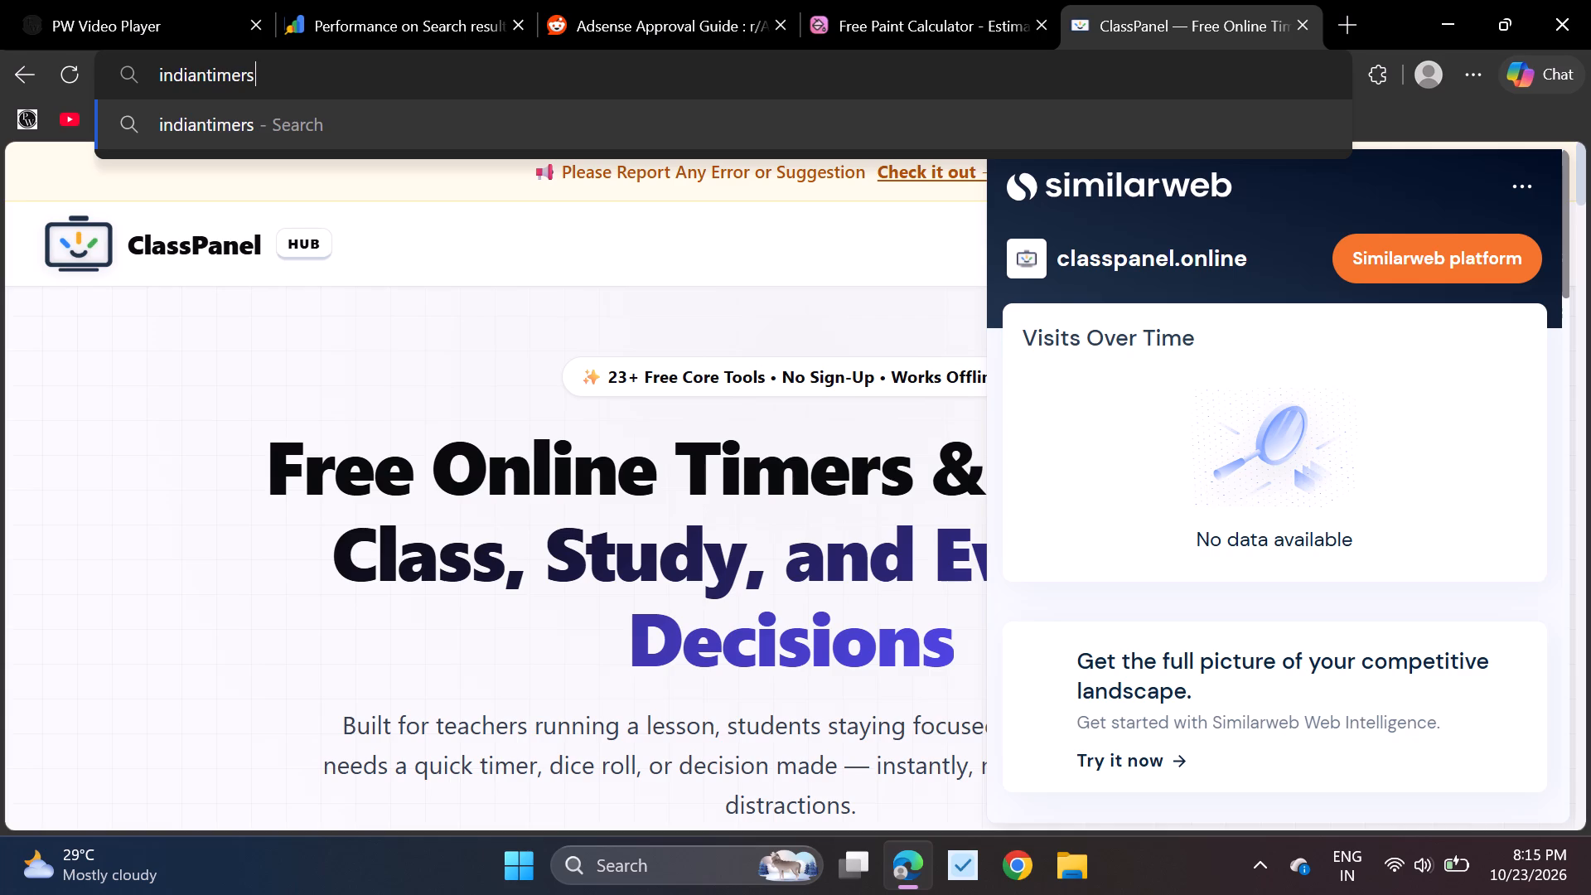
text(.com)
key(Return)
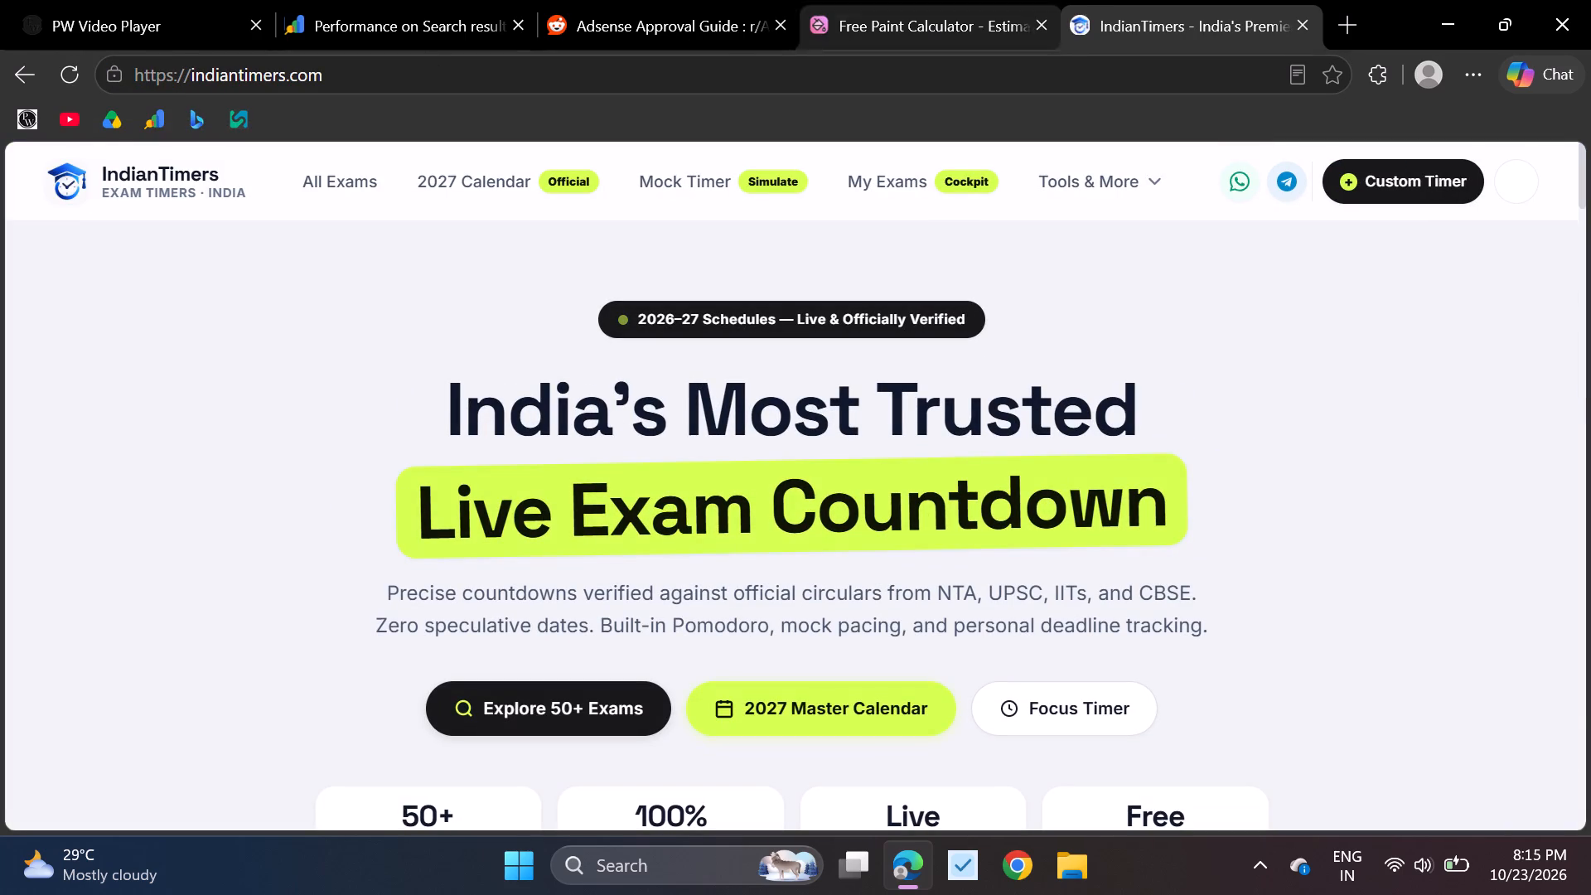
click(1366, 89)
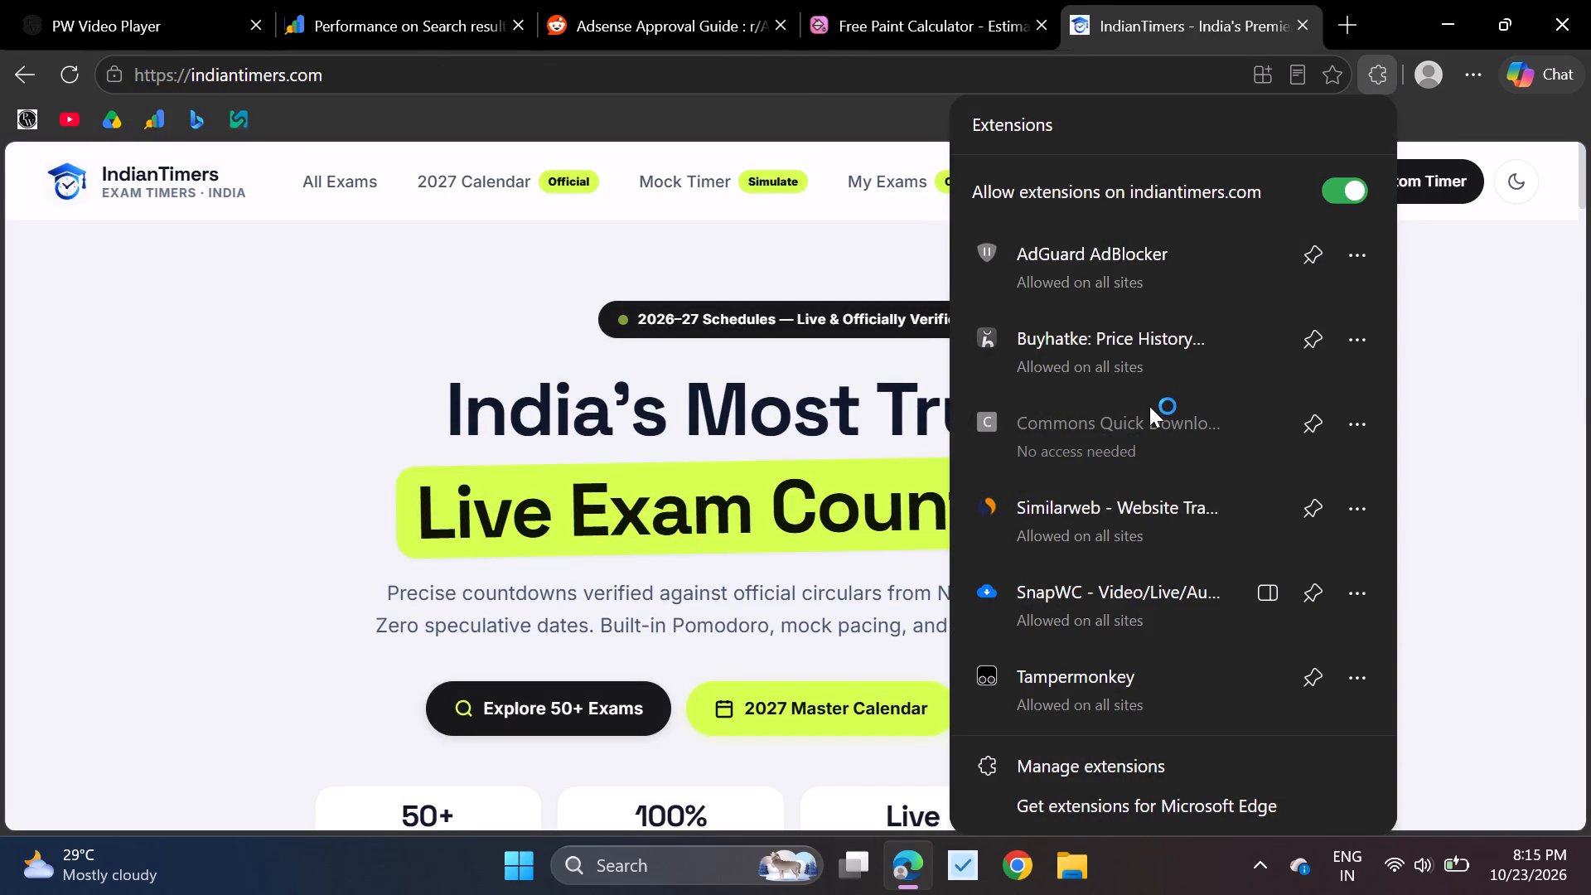
click(1110, 517)
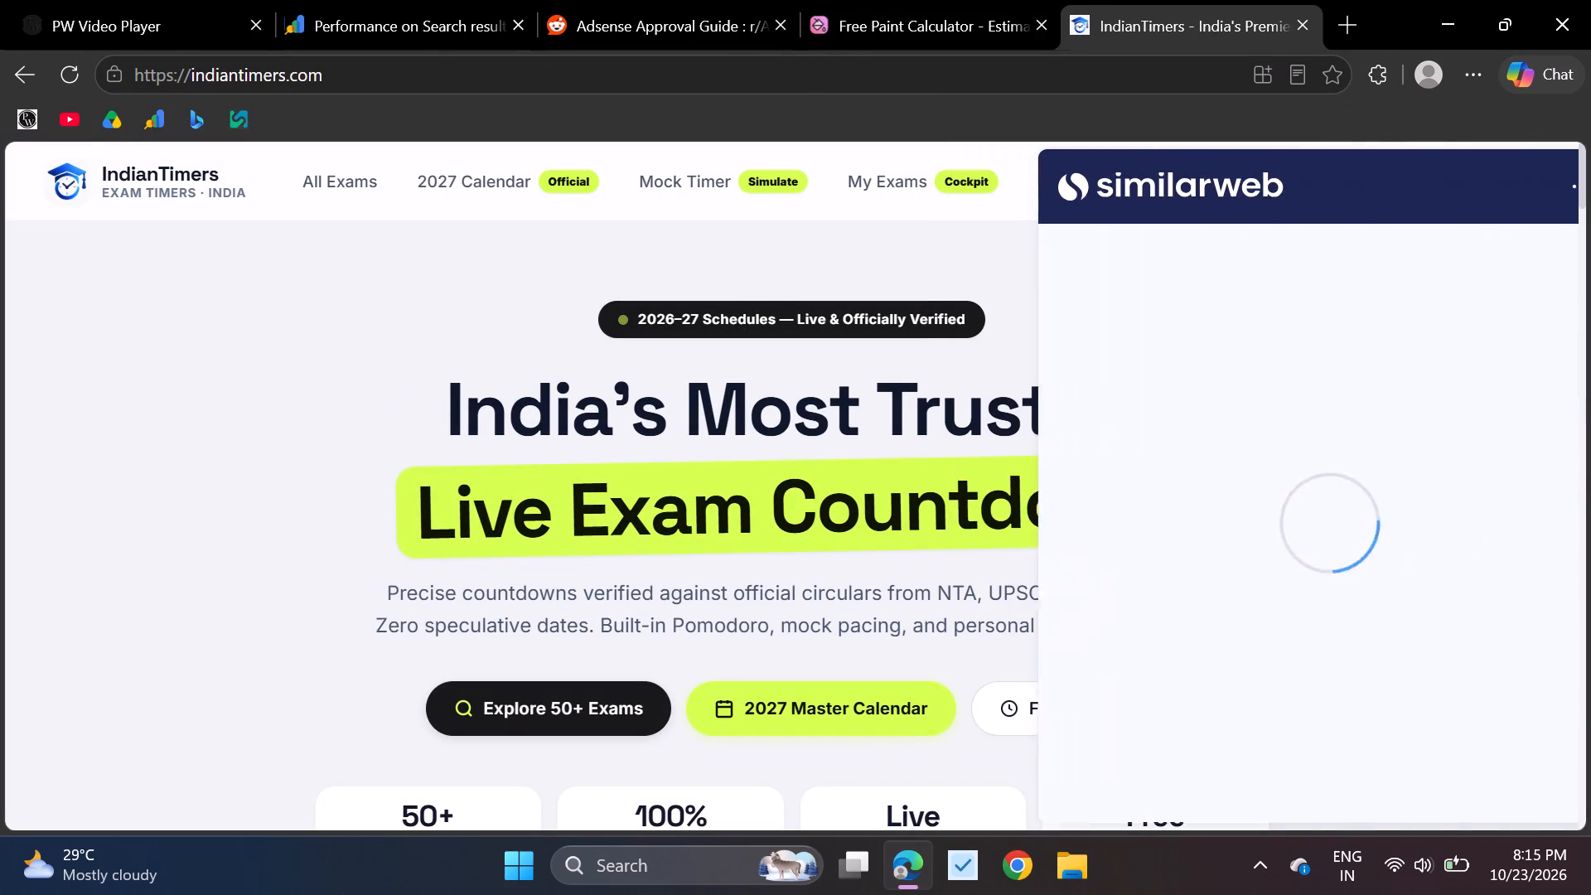
click(868, 318)
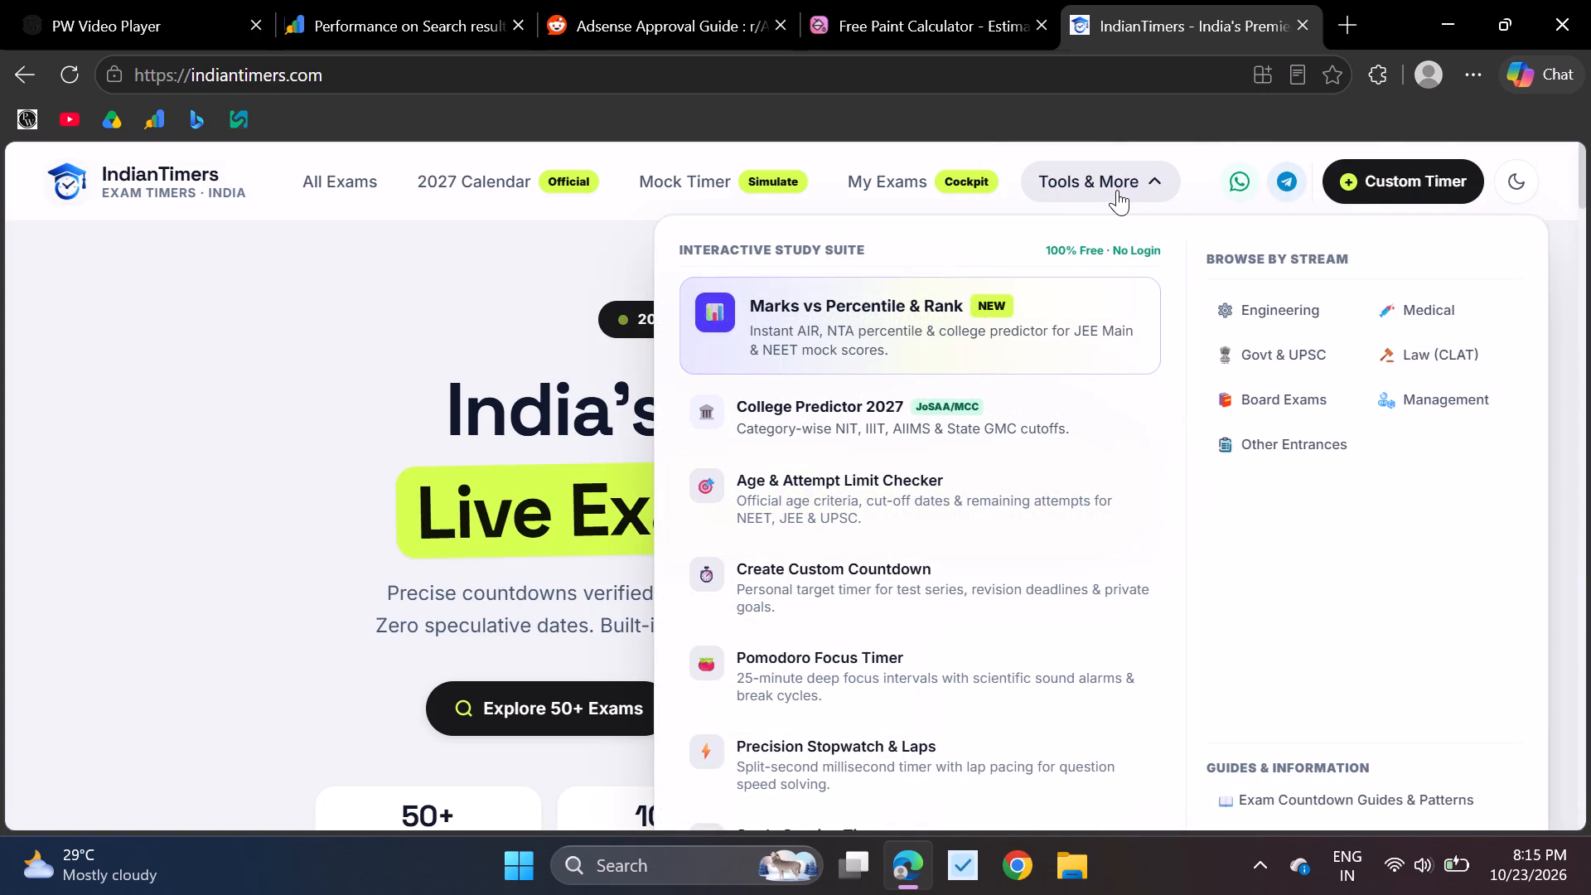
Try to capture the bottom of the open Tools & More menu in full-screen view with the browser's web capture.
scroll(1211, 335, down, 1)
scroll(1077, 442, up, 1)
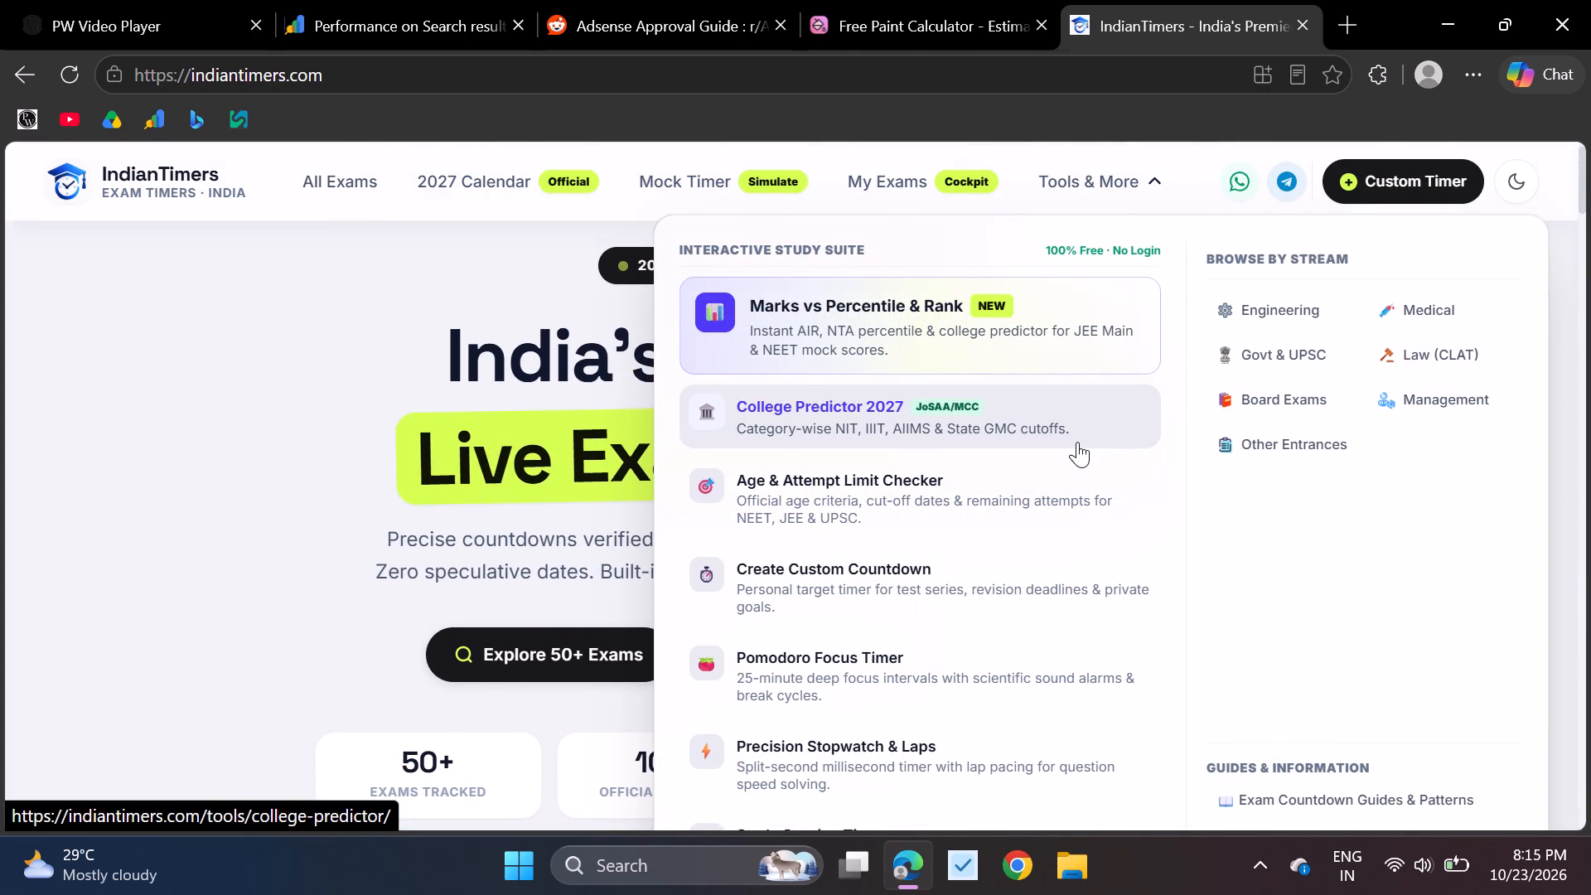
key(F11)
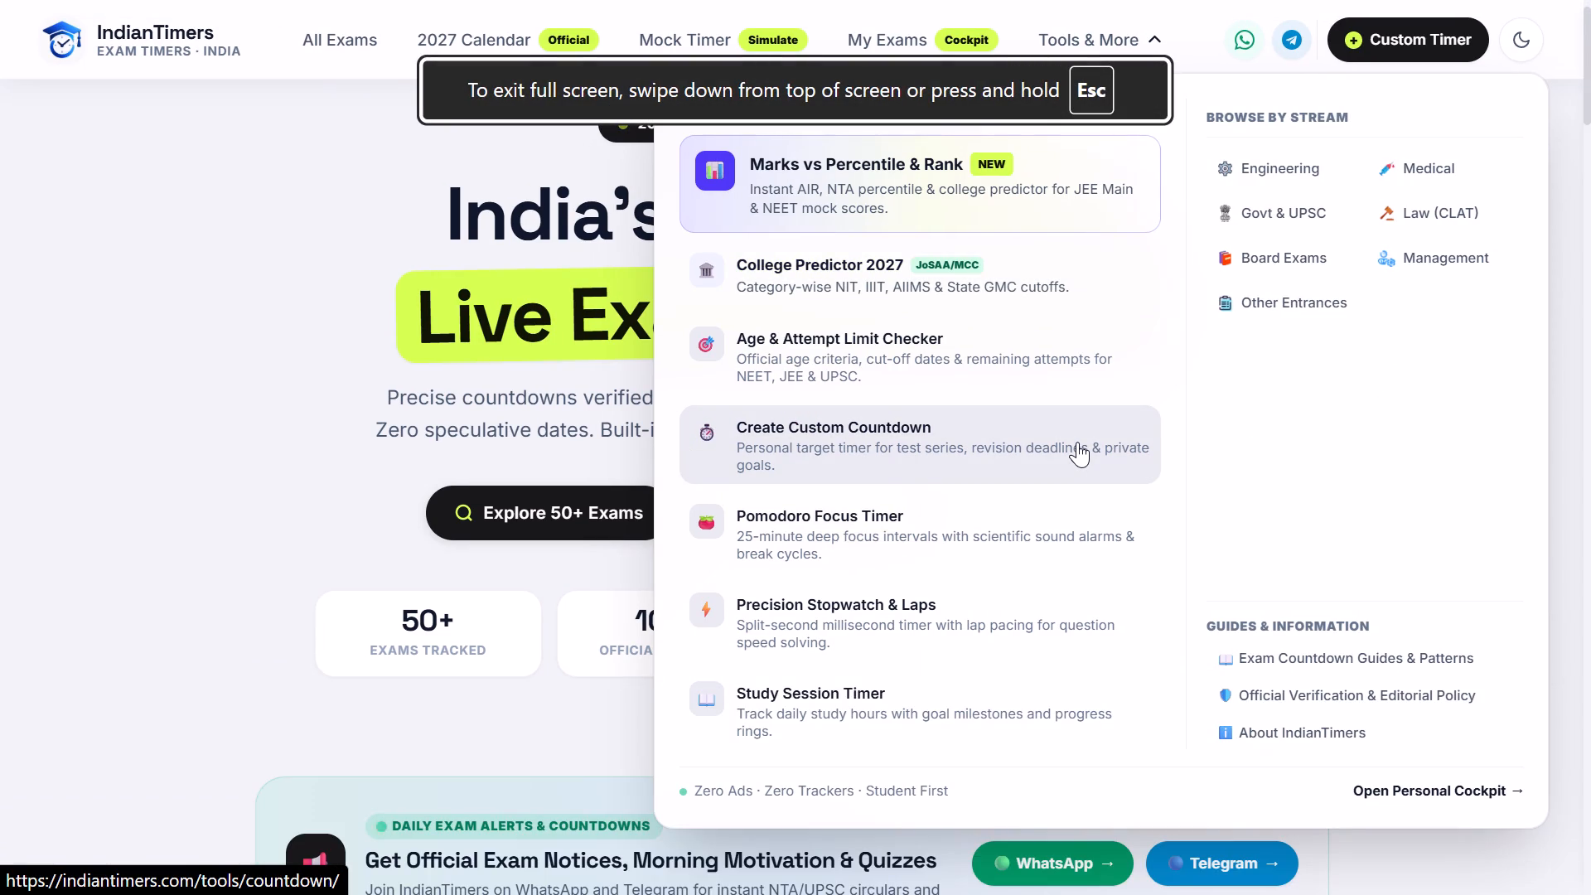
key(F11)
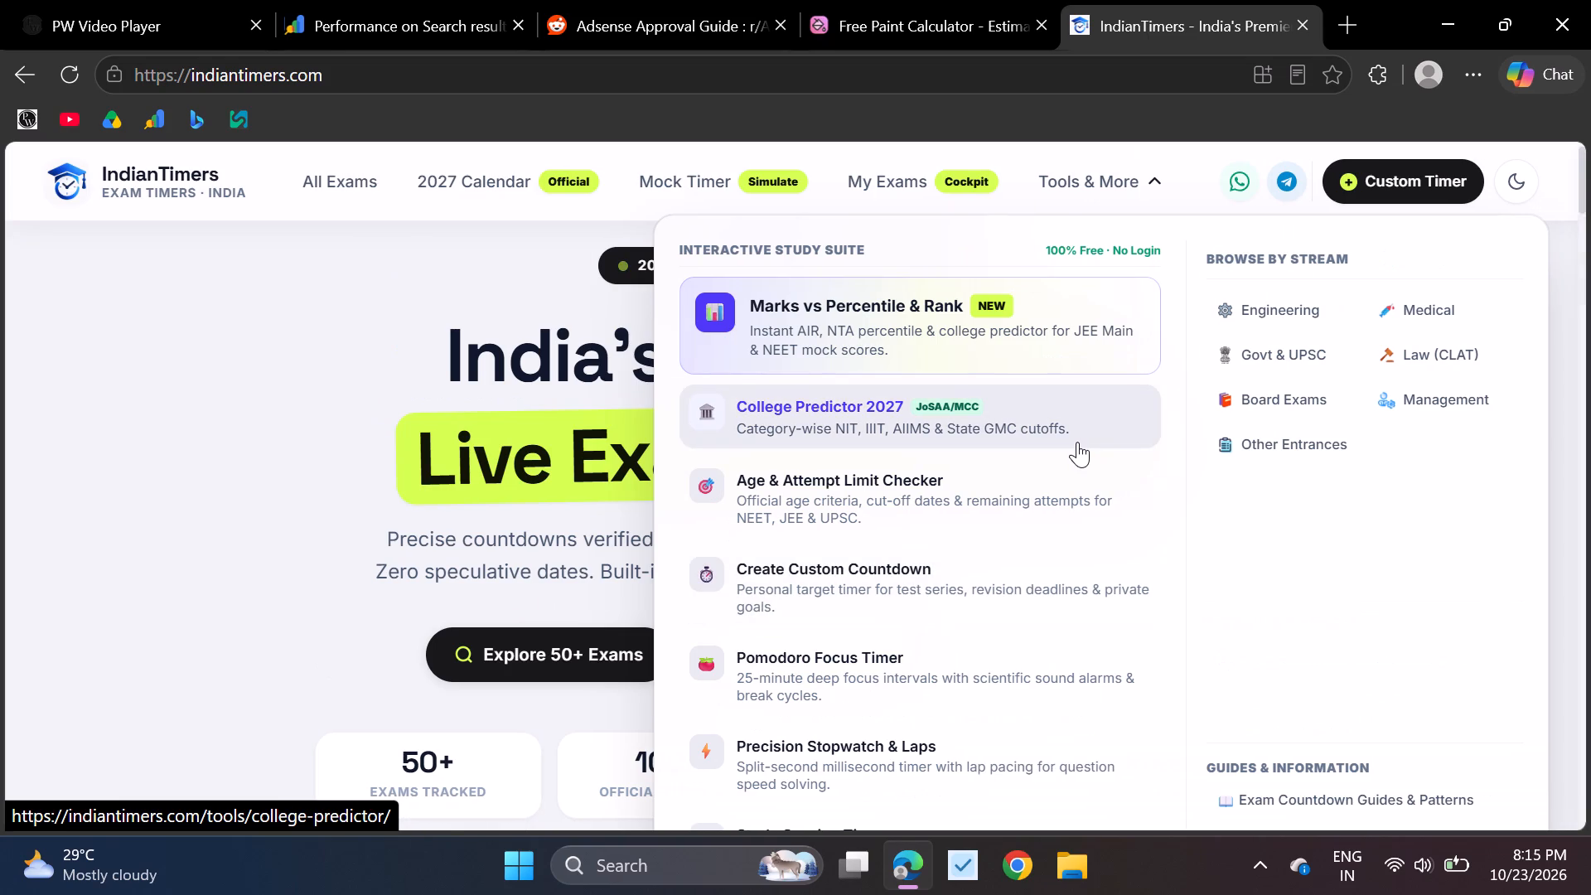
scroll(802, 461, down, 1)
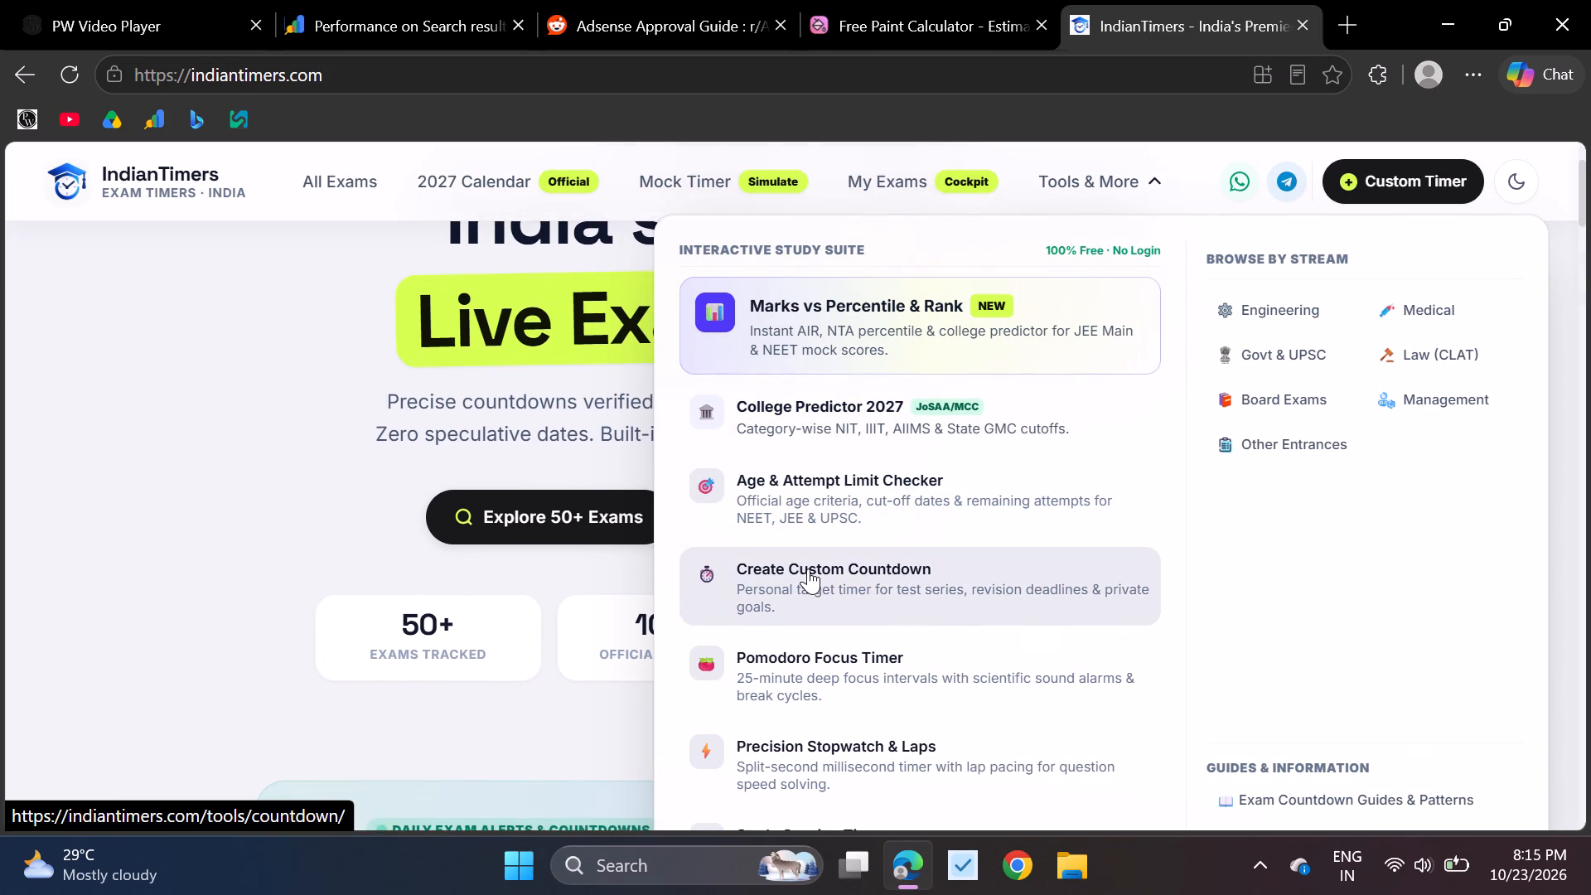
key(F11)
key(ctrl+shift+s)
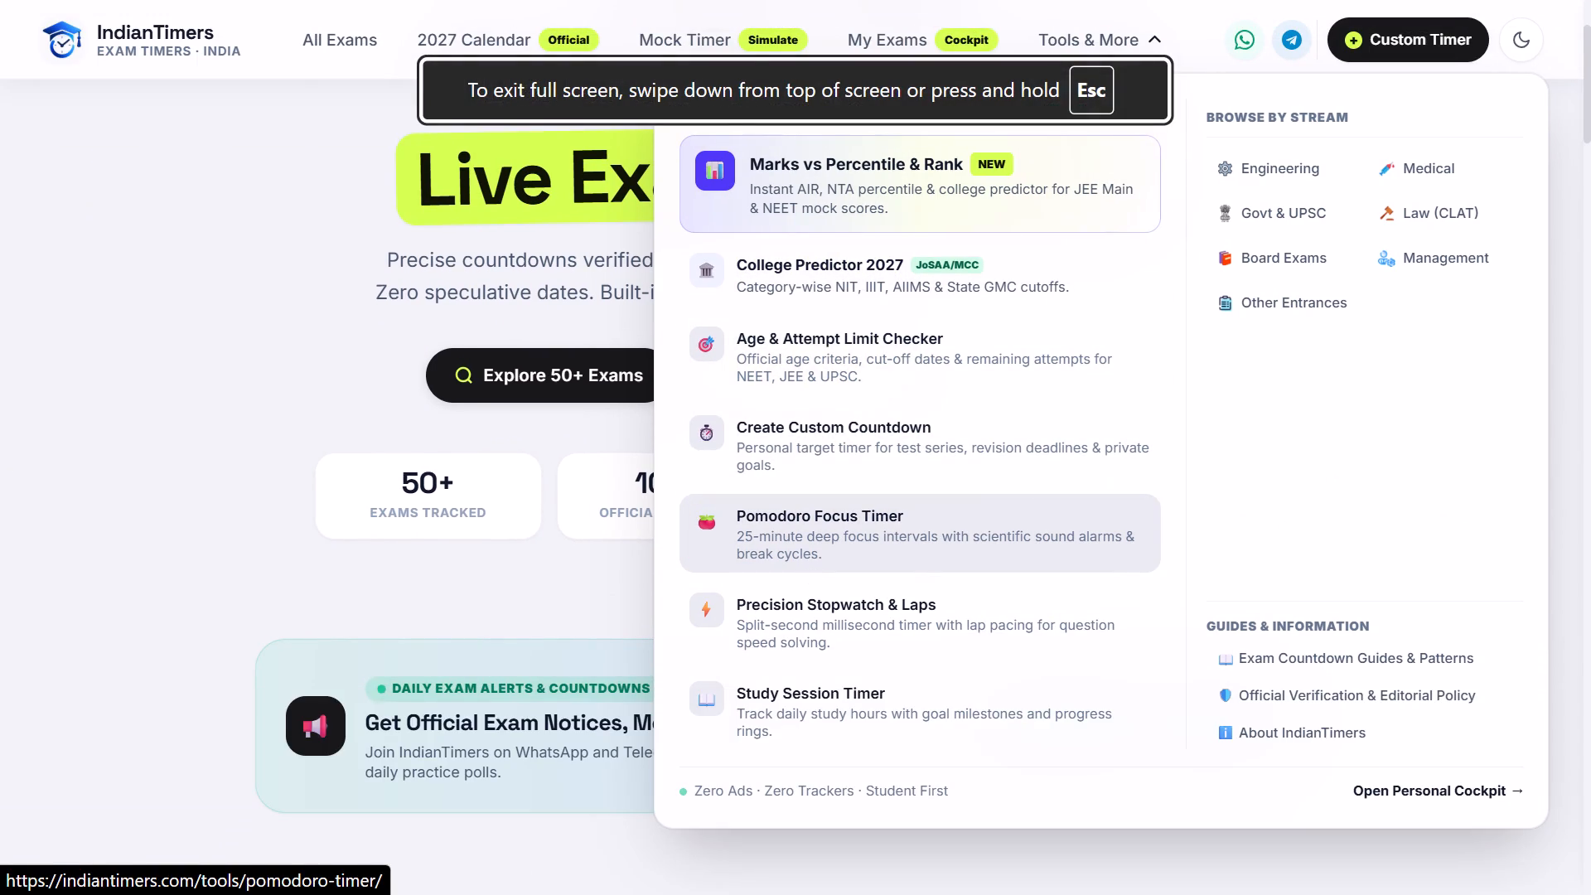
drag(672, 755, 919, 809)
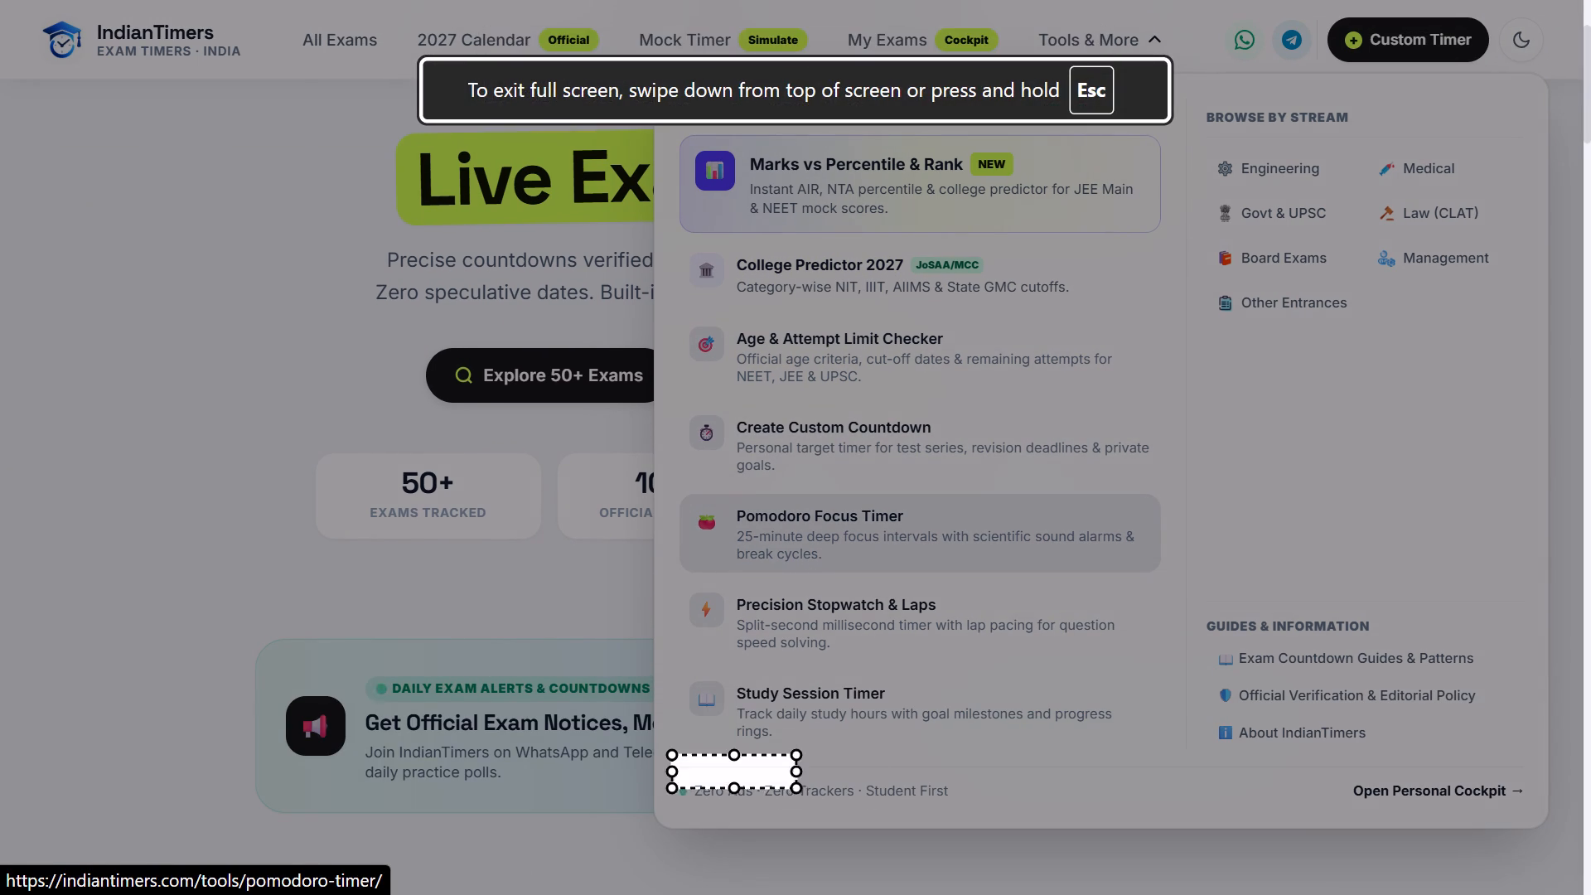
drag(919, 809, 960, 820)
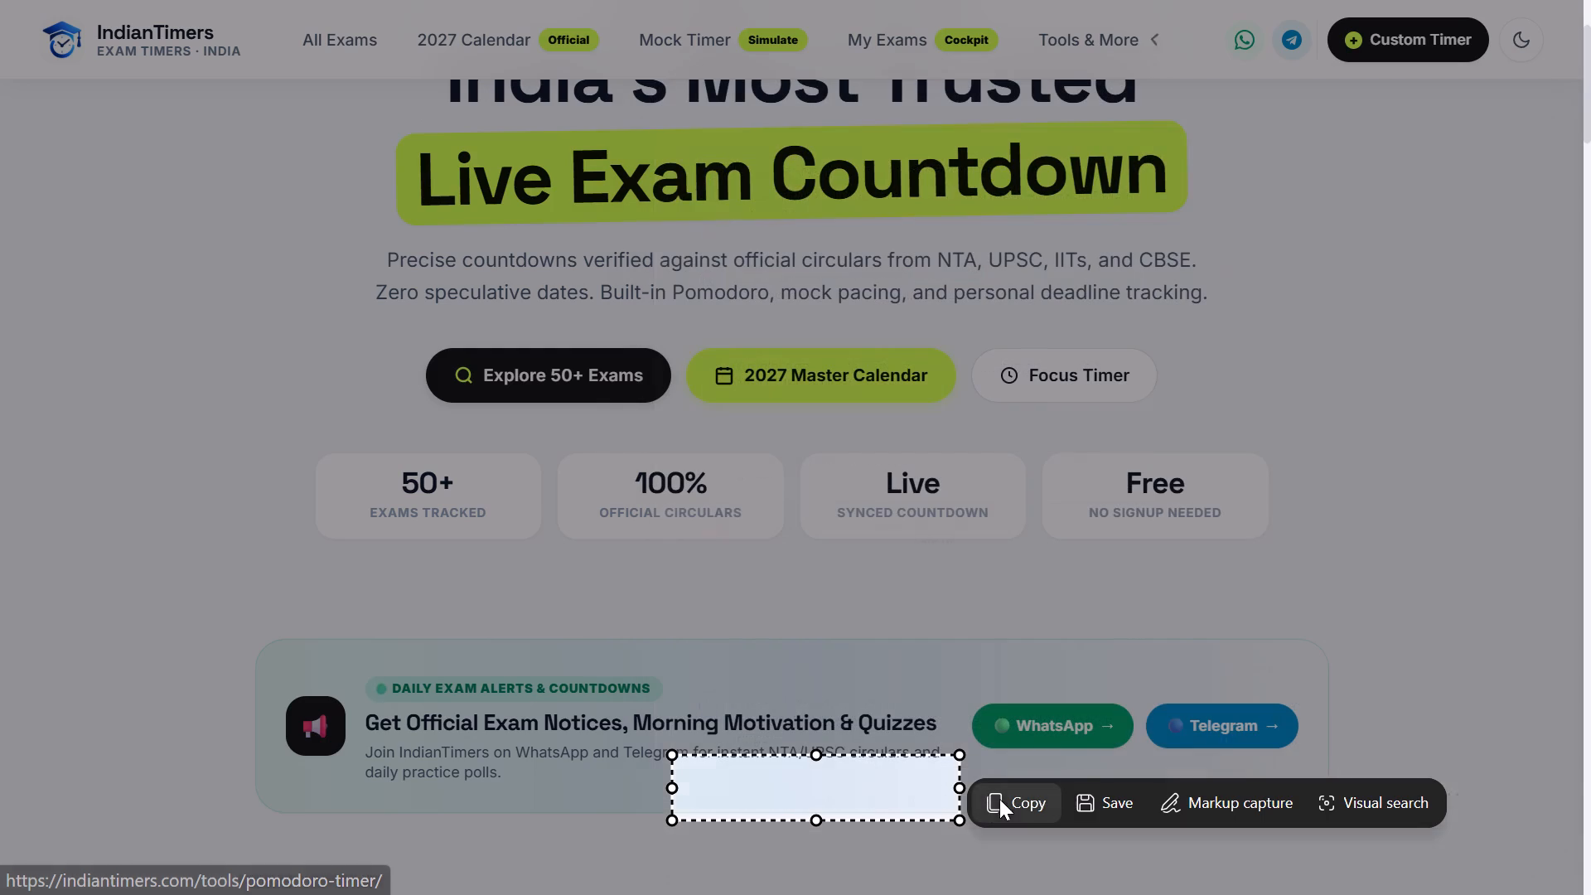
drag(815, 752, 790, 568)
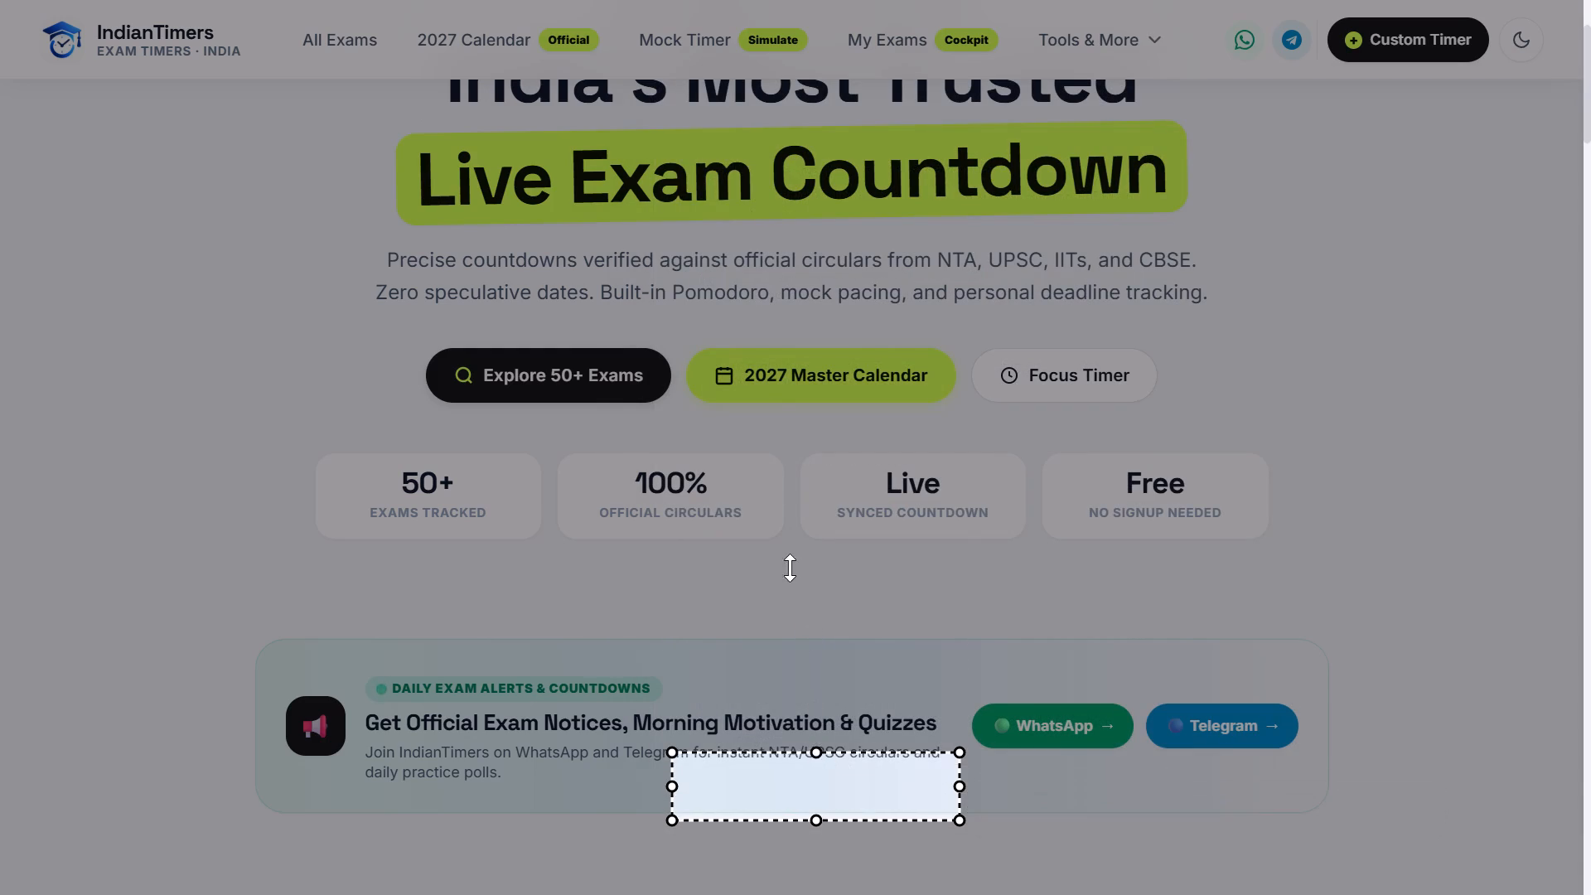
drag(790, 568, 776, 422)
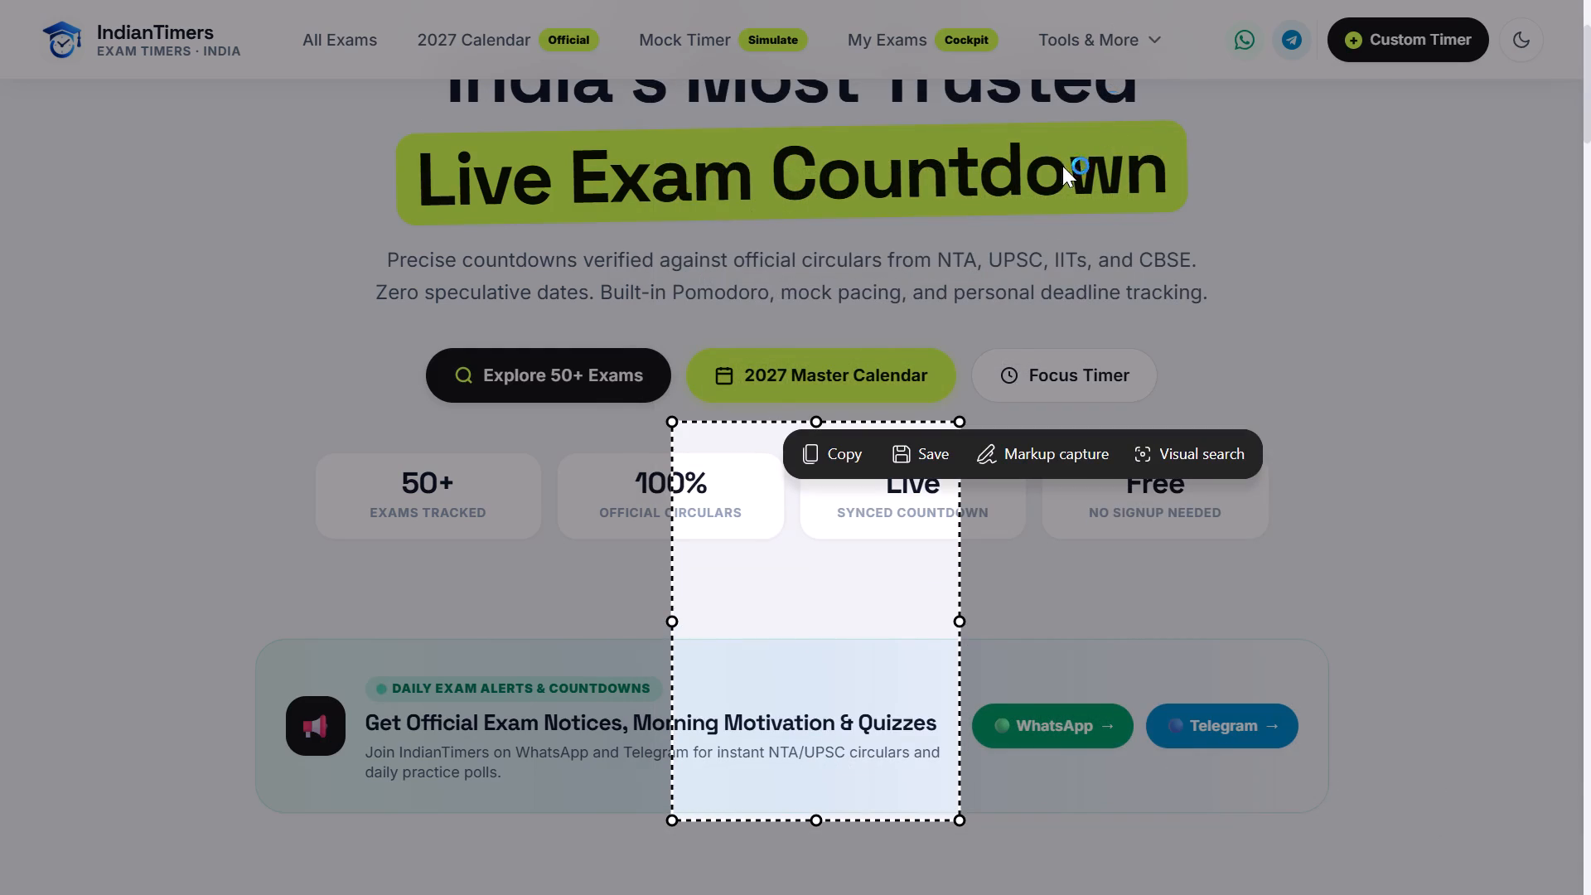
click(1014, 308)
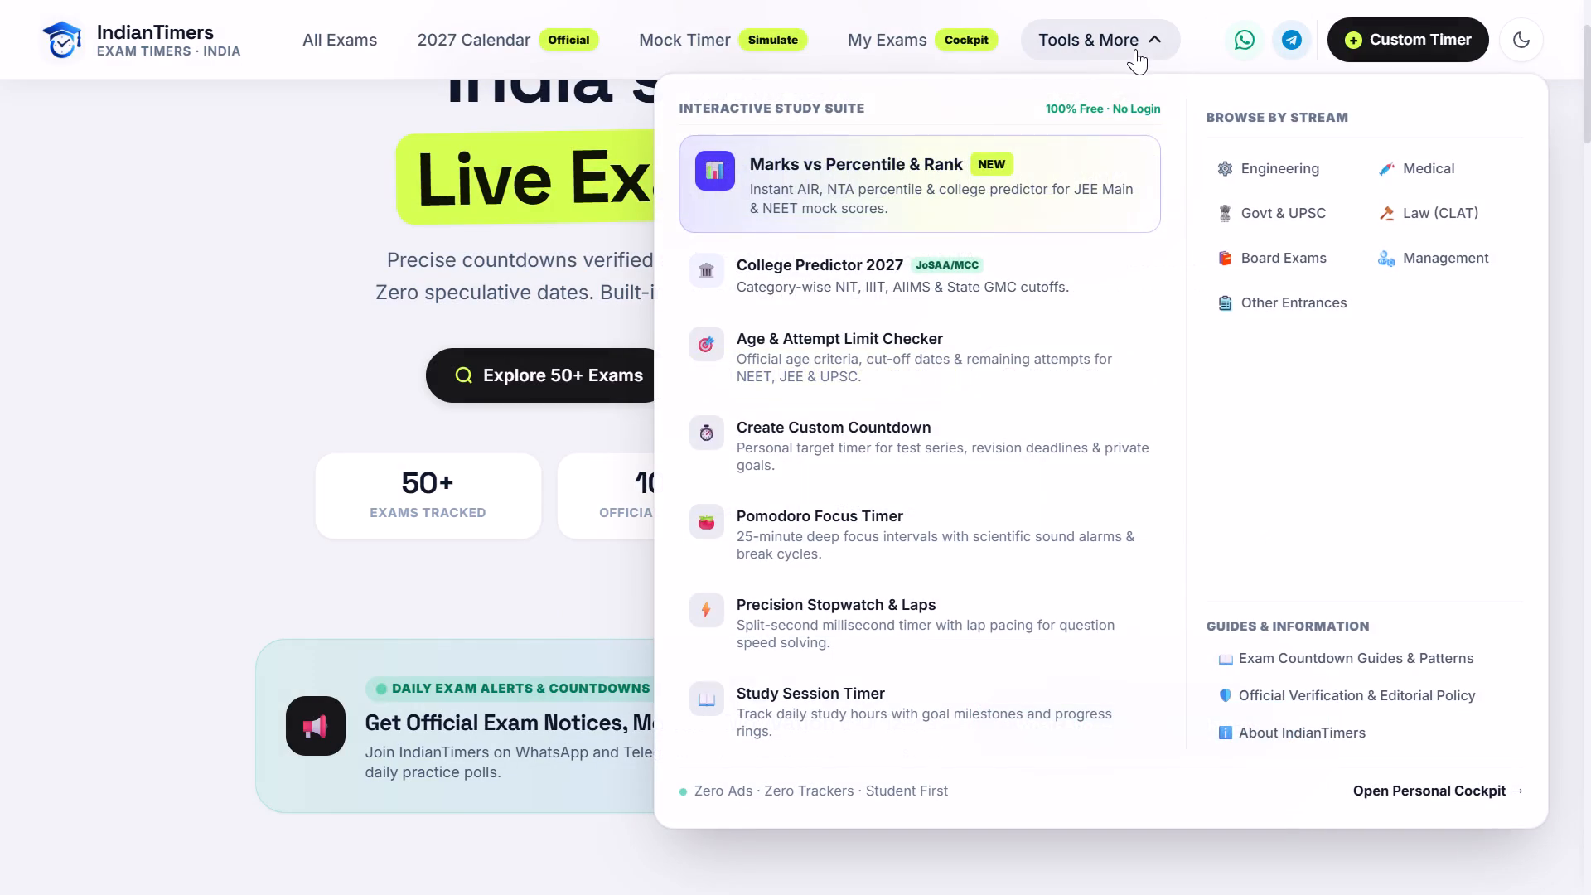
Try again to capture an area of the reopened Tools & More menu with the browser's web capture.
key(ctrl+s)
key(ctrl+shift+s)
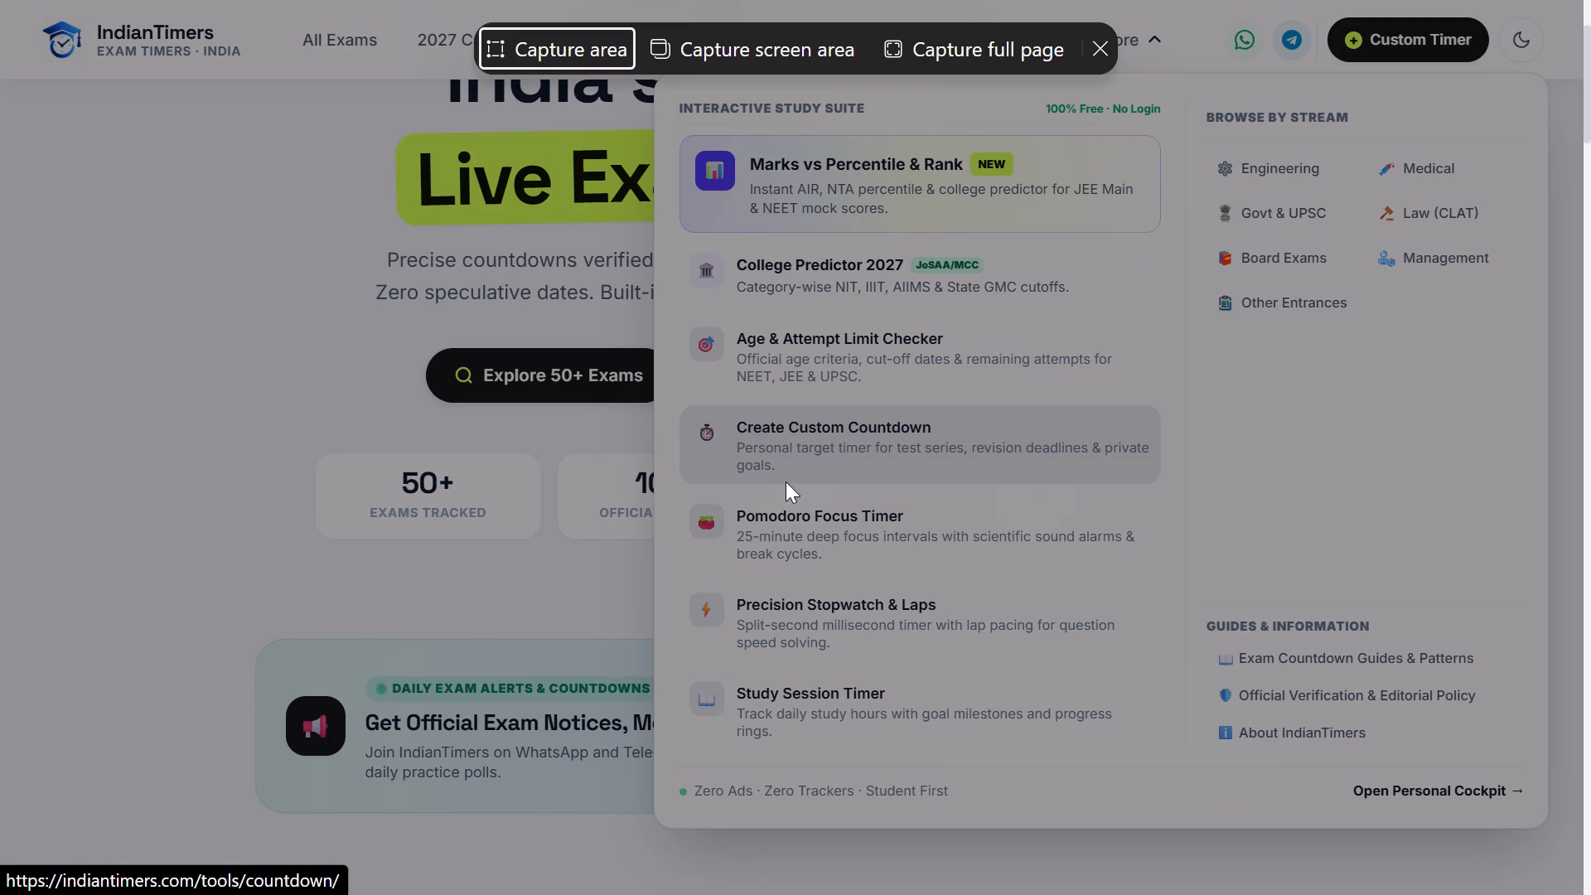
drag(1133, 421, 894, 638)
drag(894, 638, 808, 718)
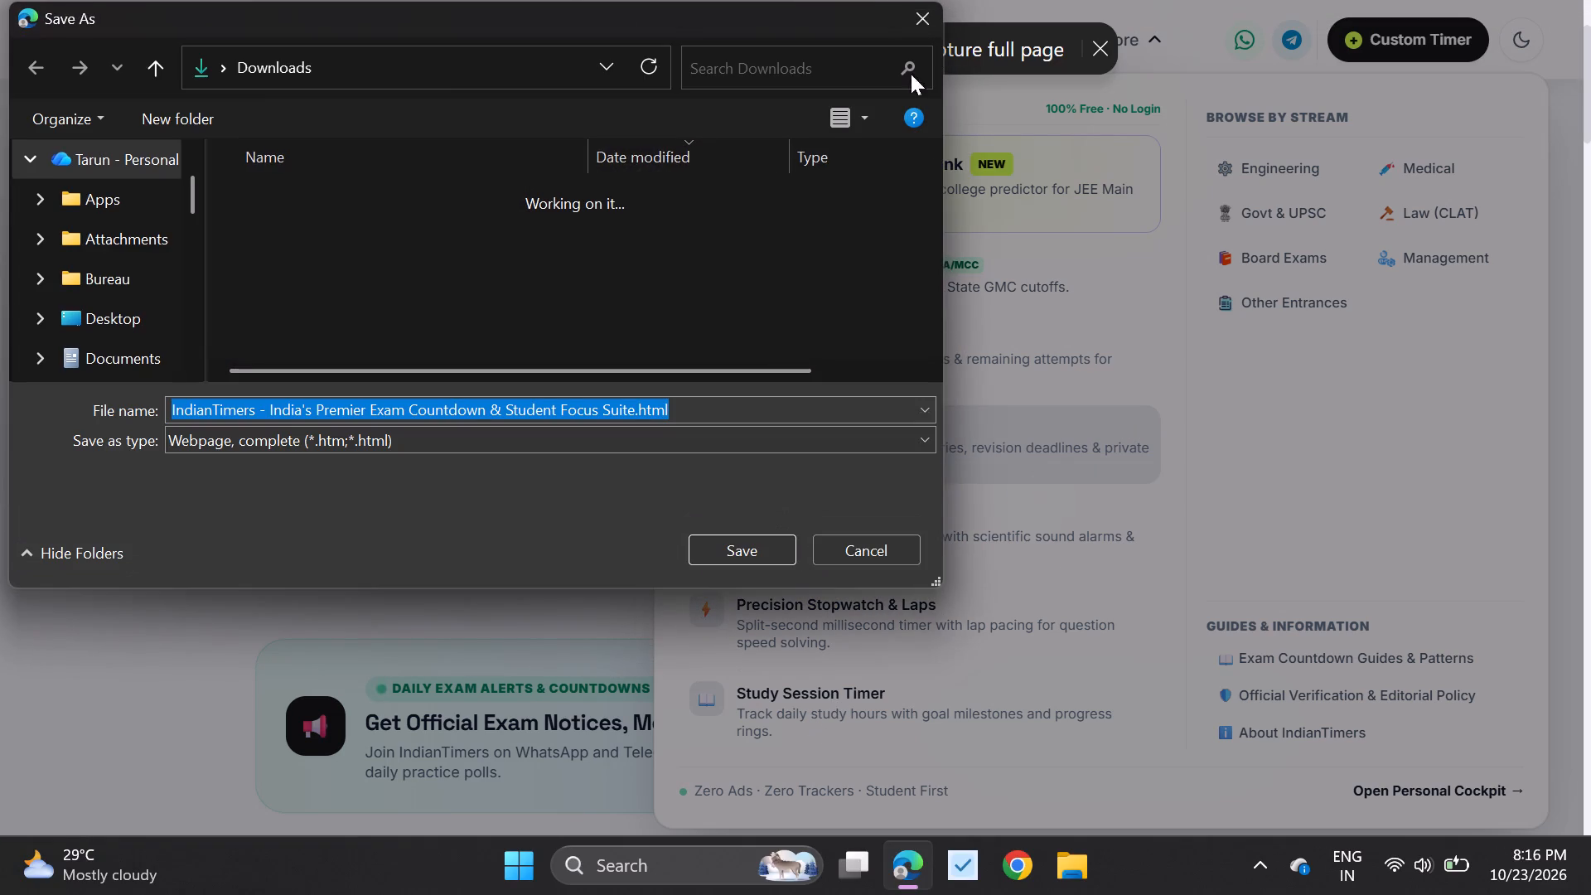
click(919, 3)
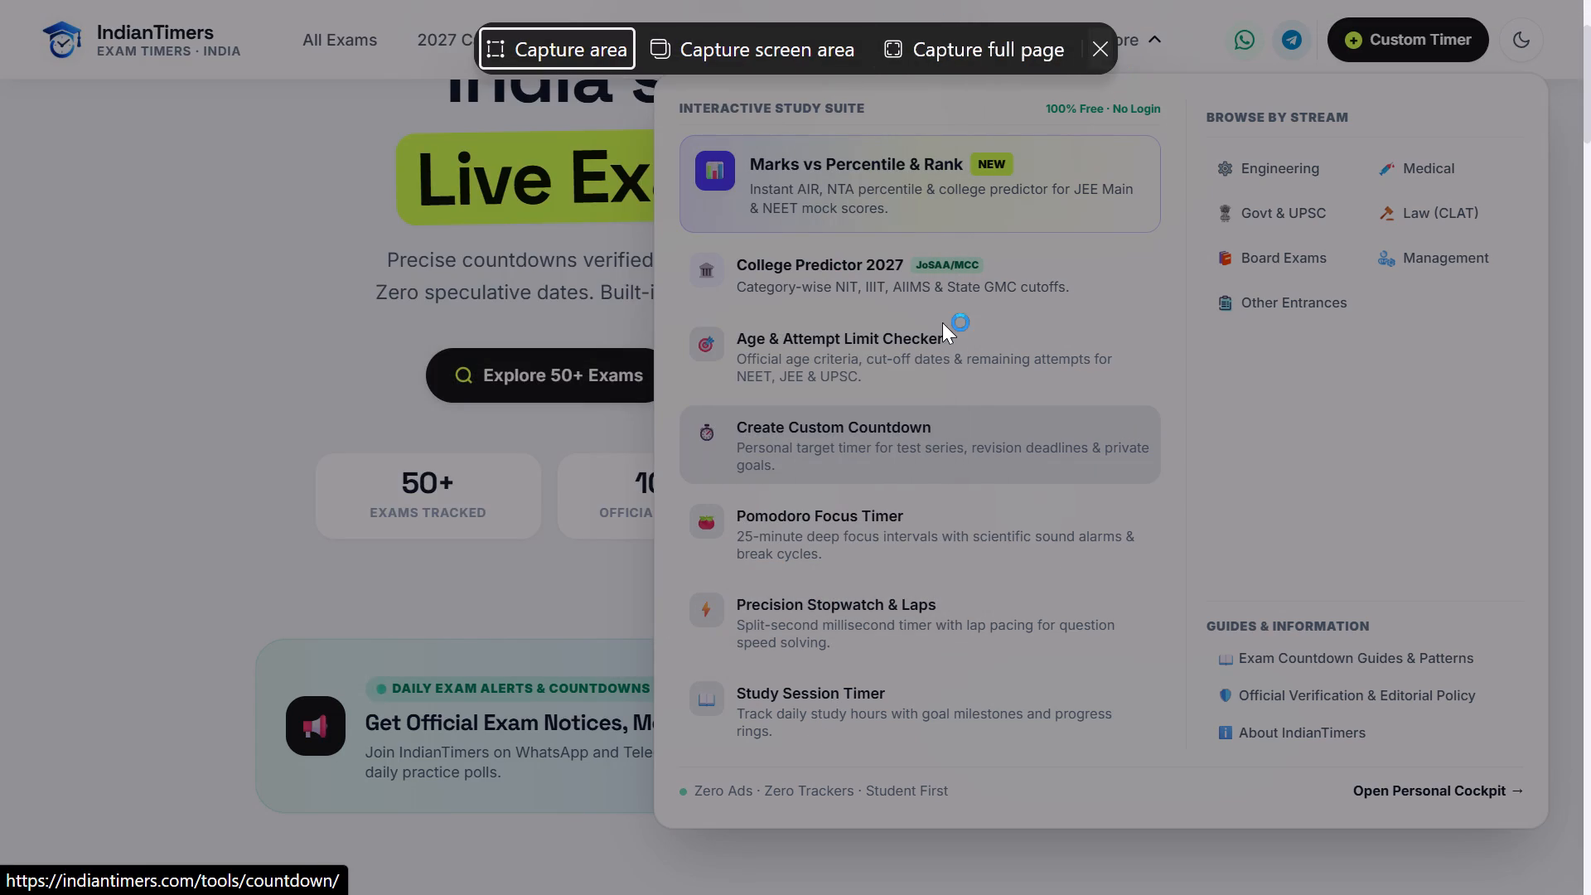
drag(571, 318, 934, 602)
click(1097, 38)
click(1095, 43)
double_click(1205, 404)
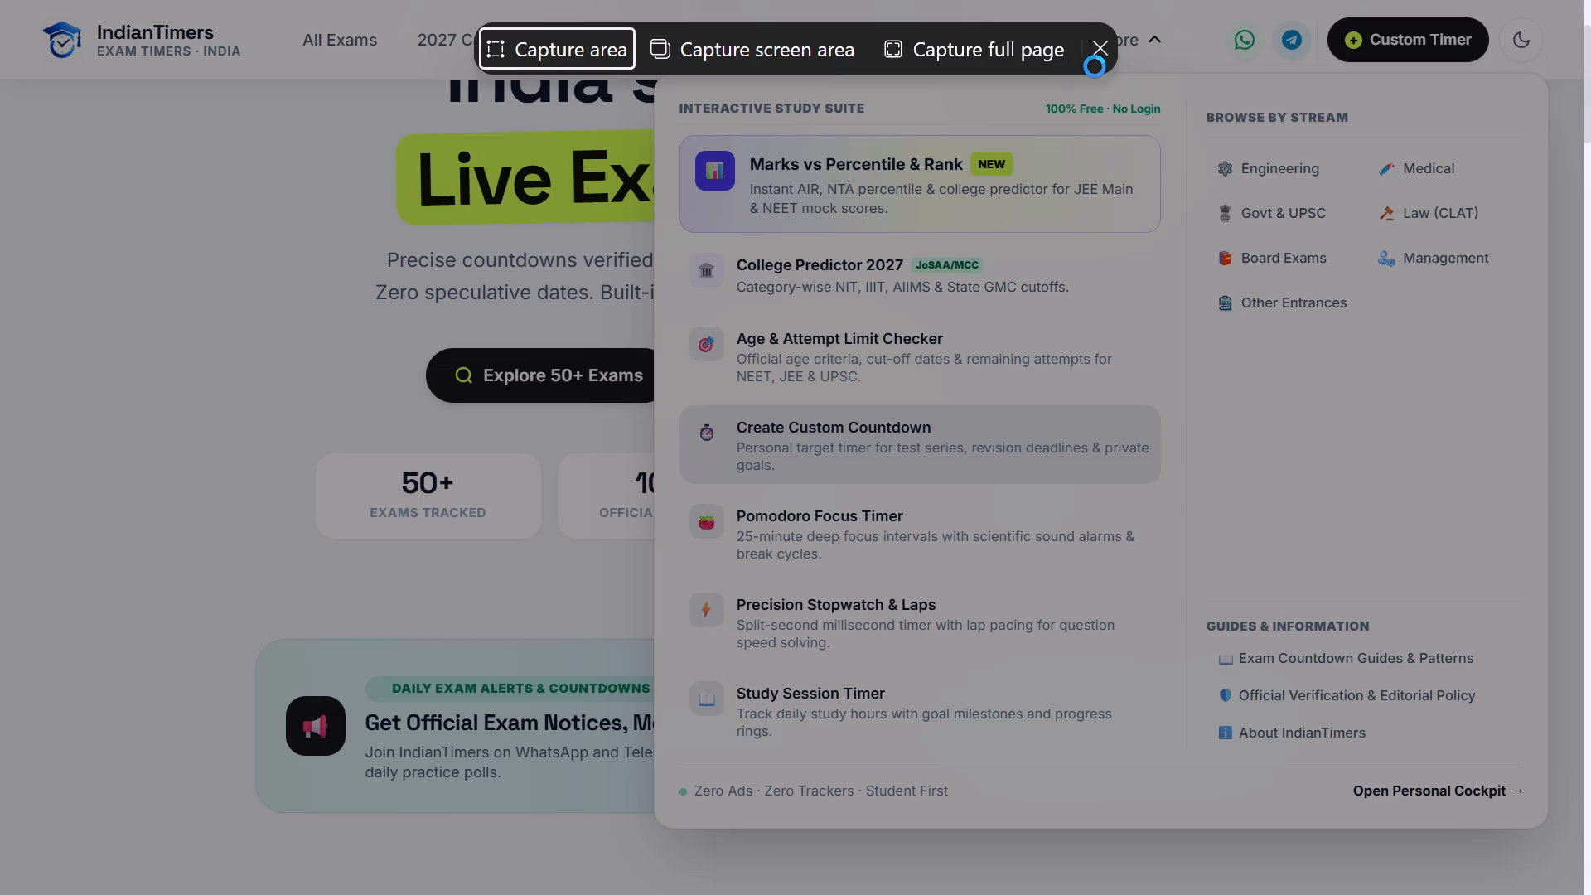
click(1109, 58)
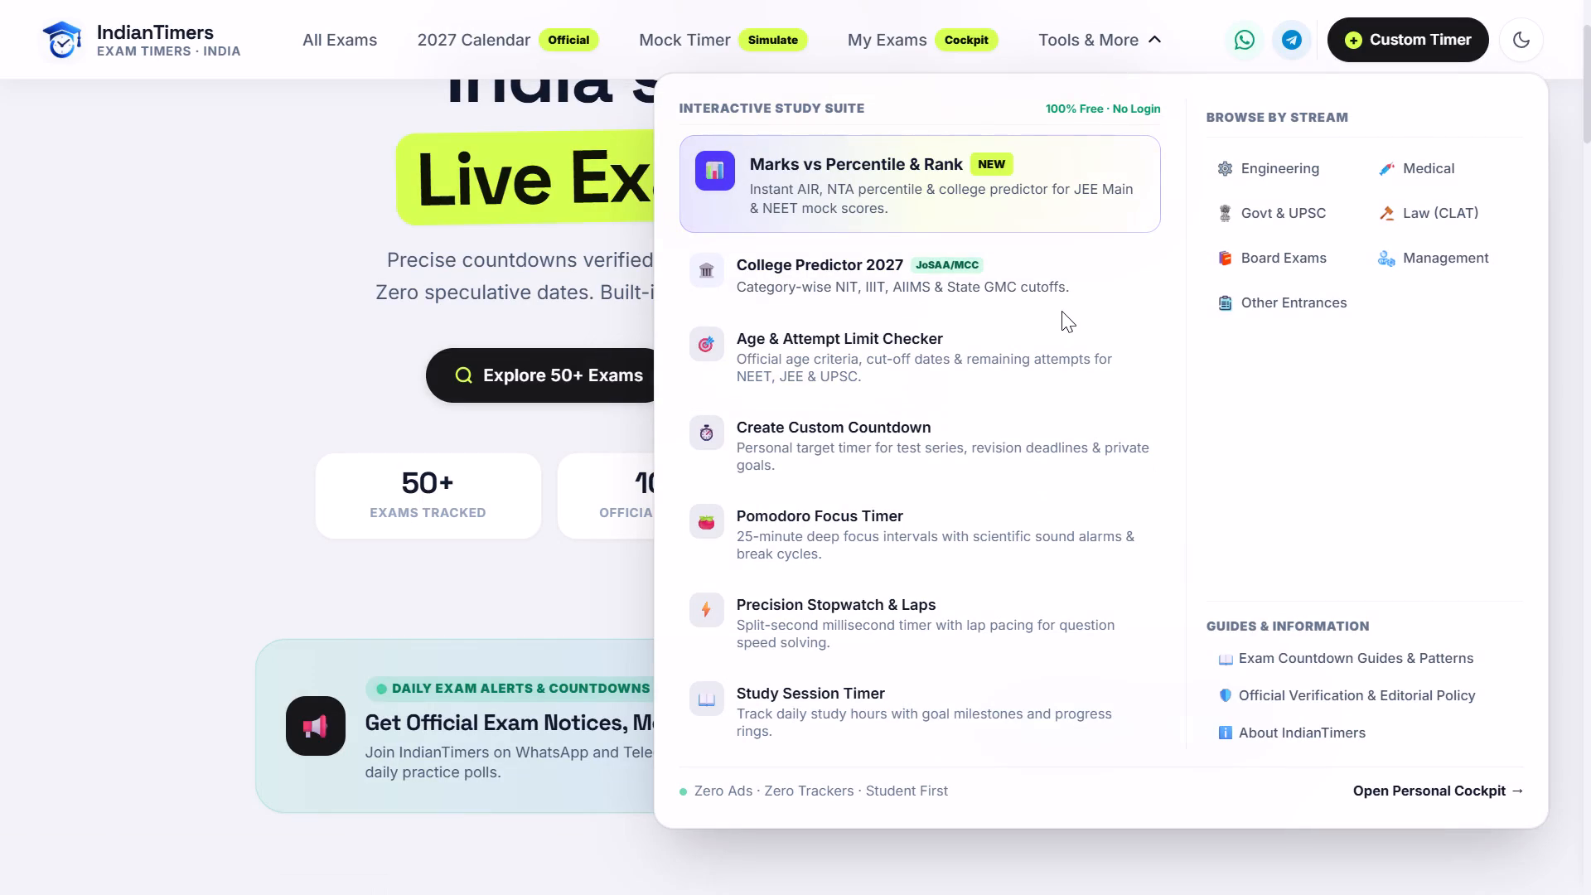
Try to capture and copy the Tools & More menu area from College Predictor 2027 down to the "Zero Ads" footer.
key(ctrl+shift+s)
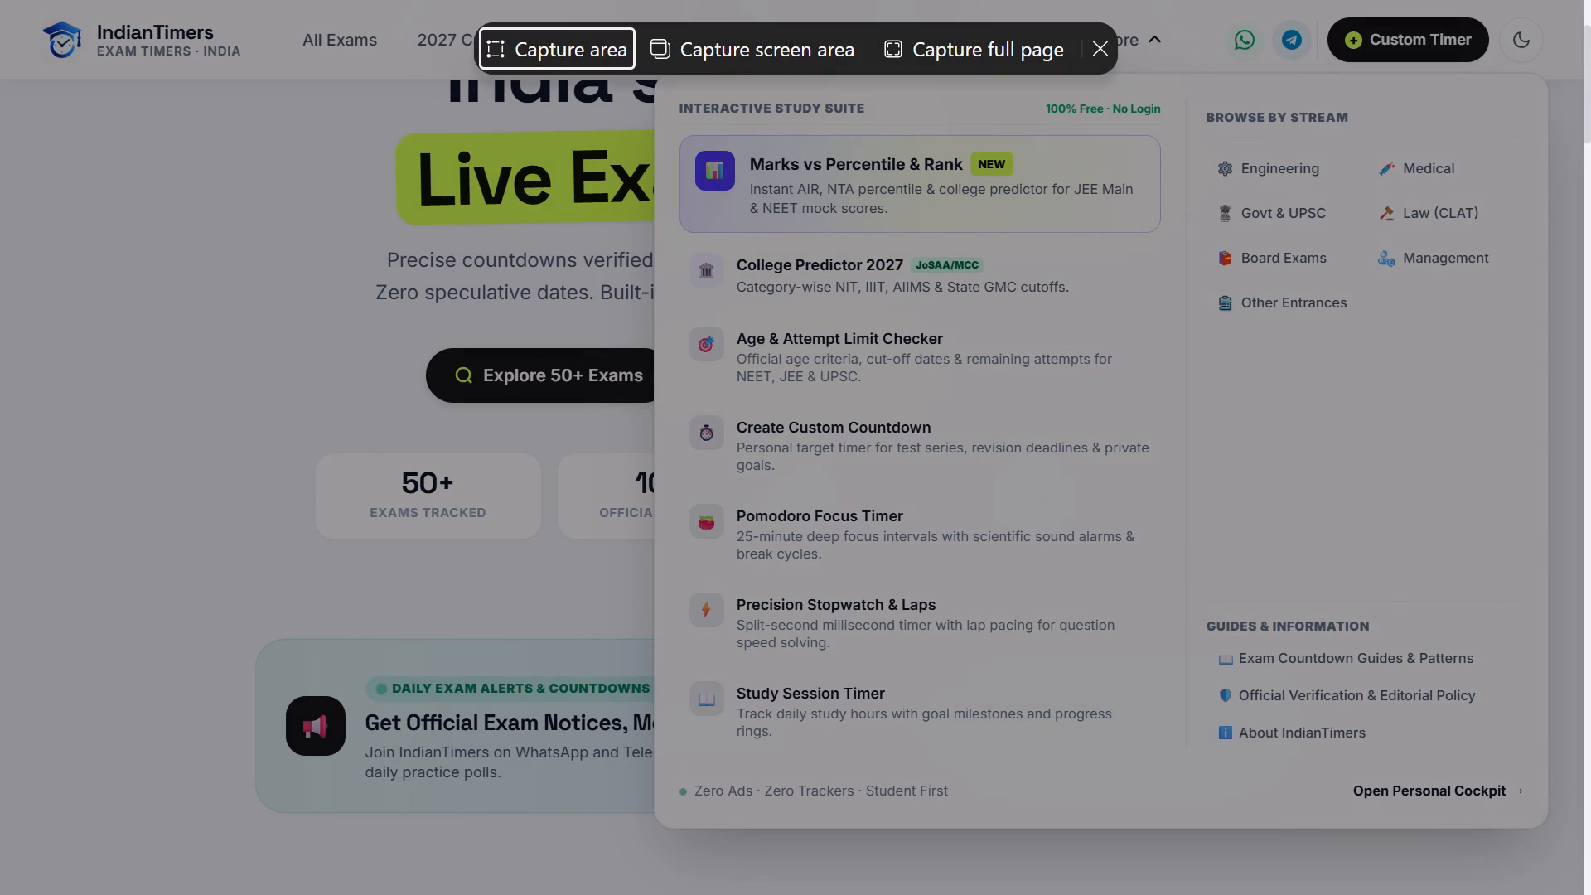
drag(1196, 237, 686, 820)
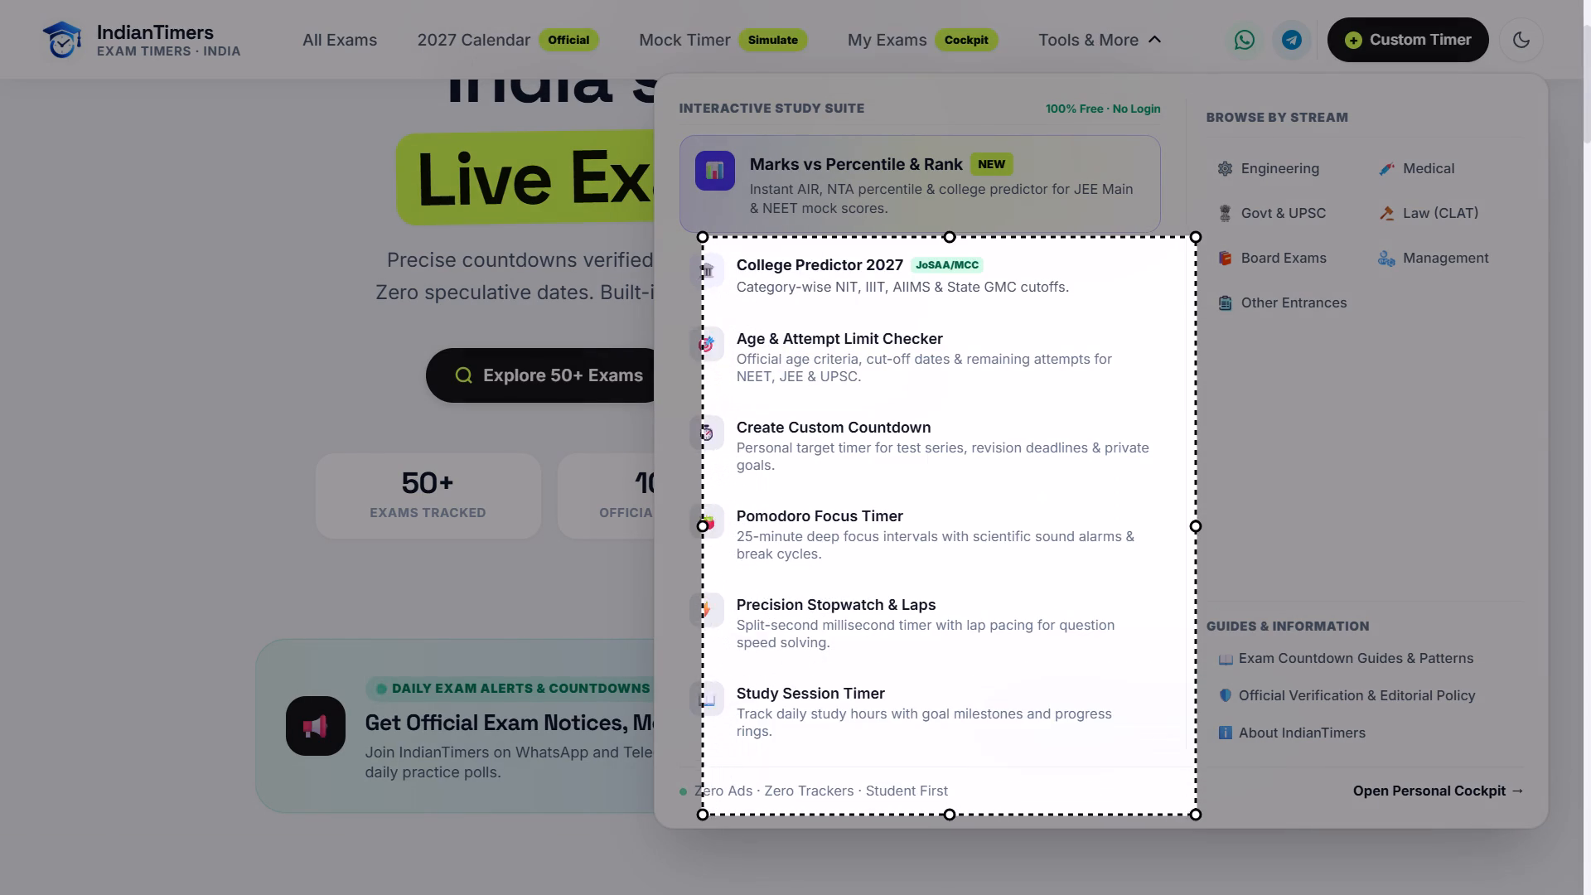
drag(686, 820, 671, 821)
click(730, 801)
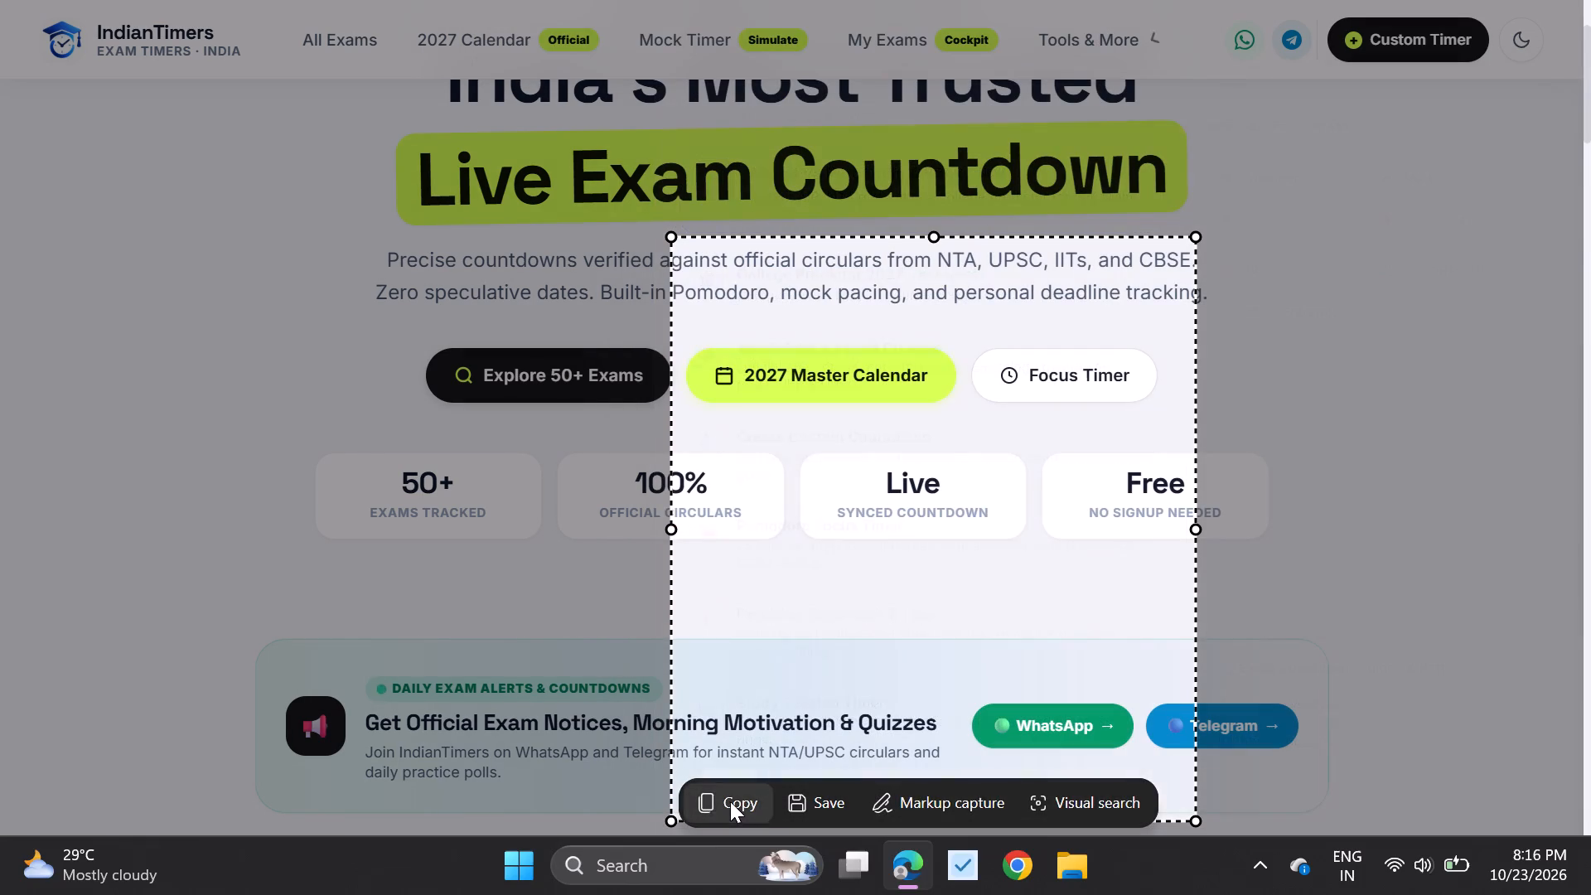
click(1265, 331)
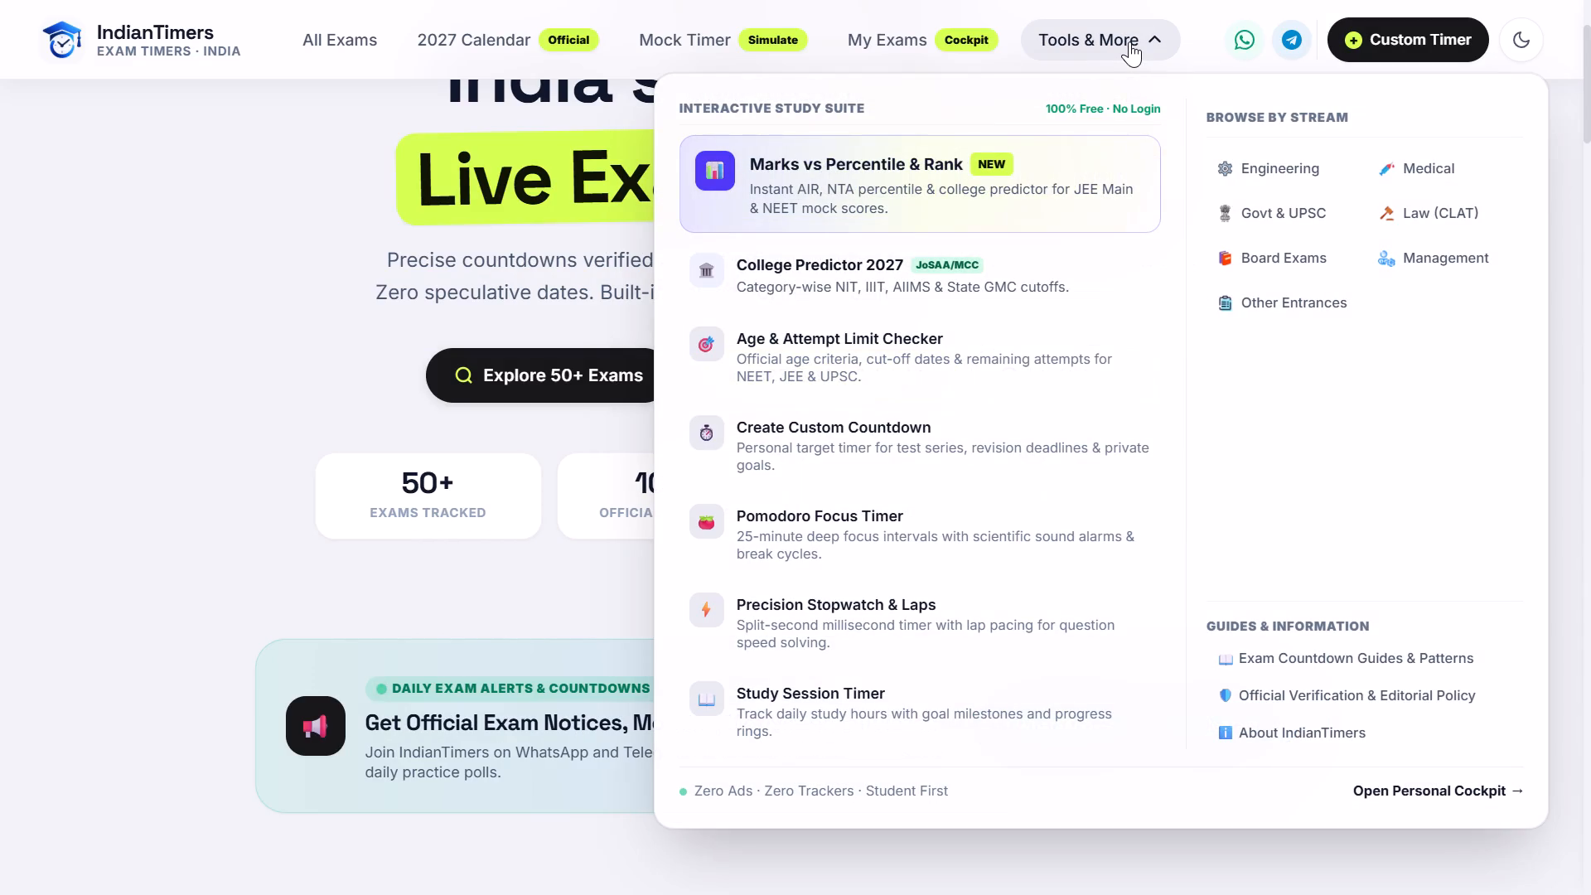
Snip the lower Tools & More menu, from Pomodoro Focus Timer to the "Zero Ads · Zero Trackers" footer, with Snipping Tool, and leave full screen.
key(shift+super+s)
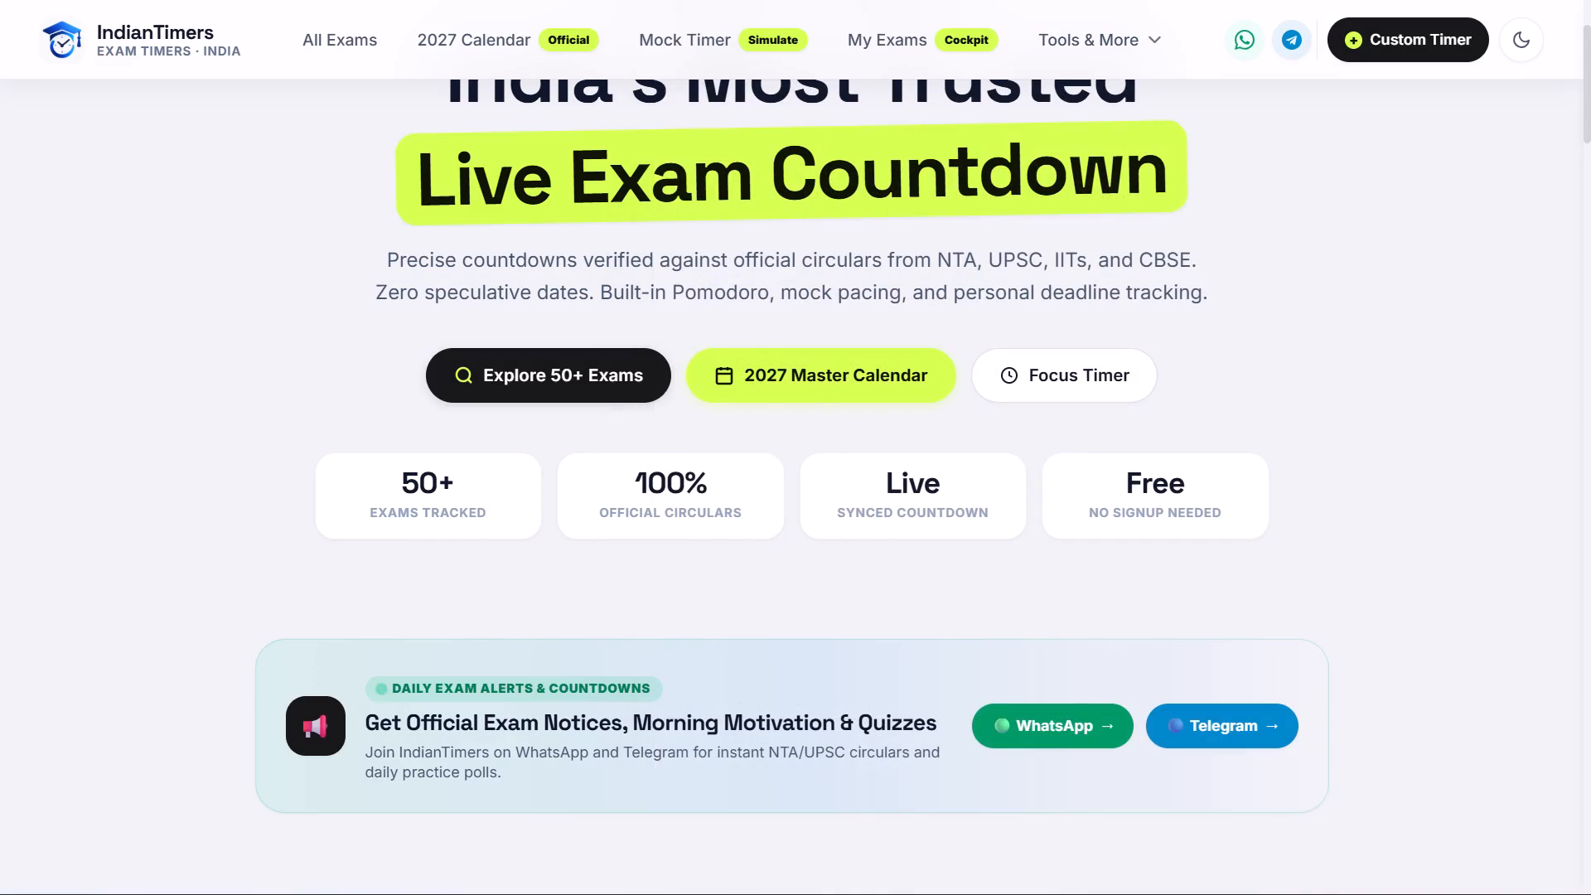
drag(590, 482, 939, 801)
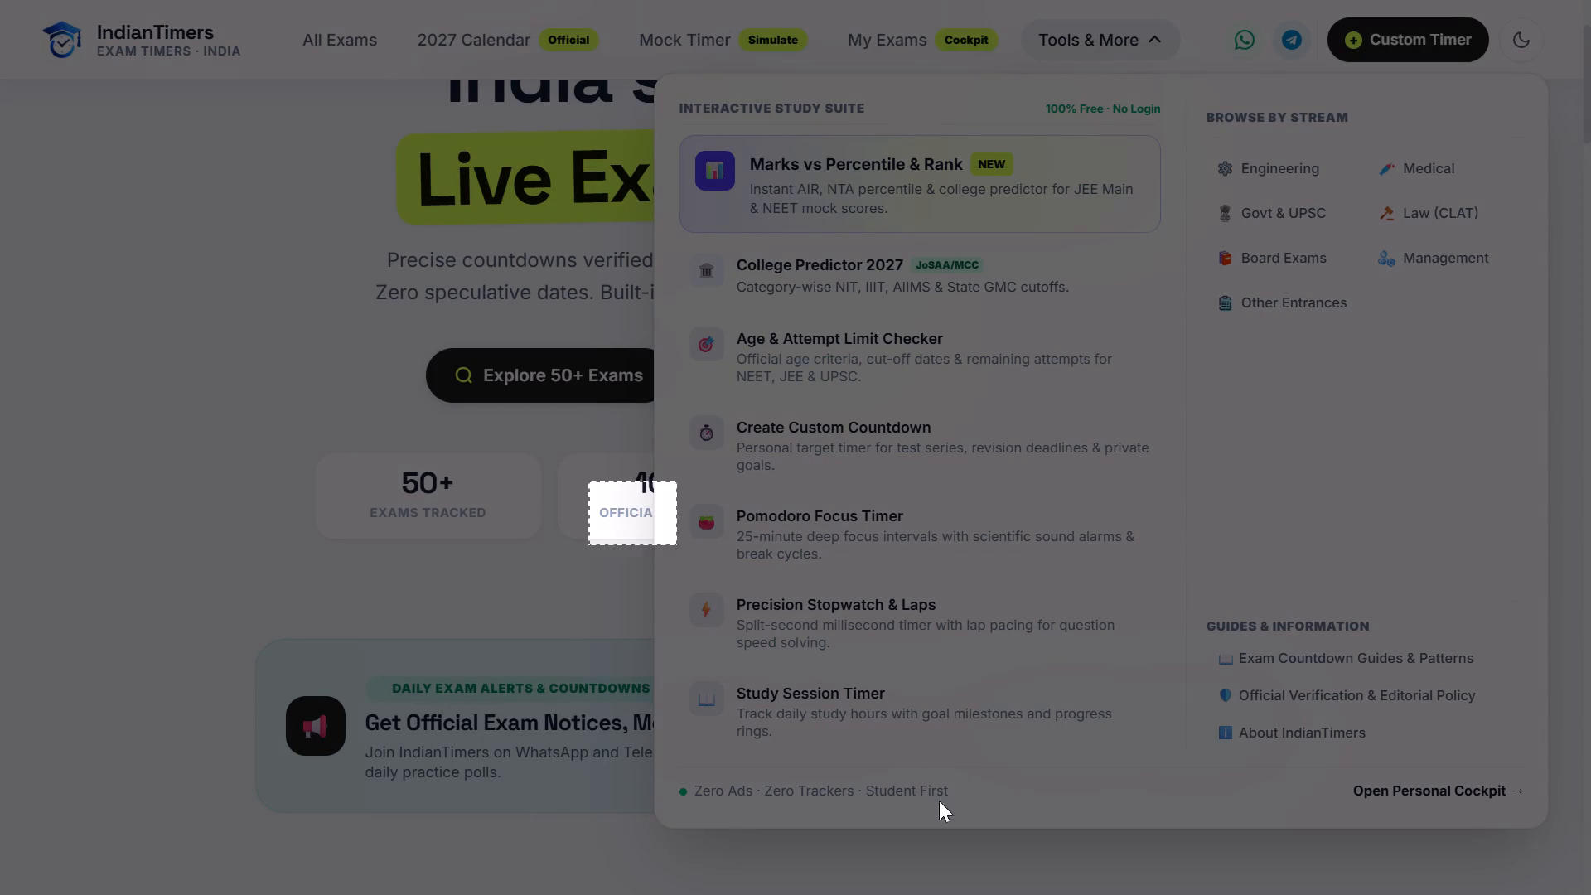
drag(939, 801, 1052, 864)
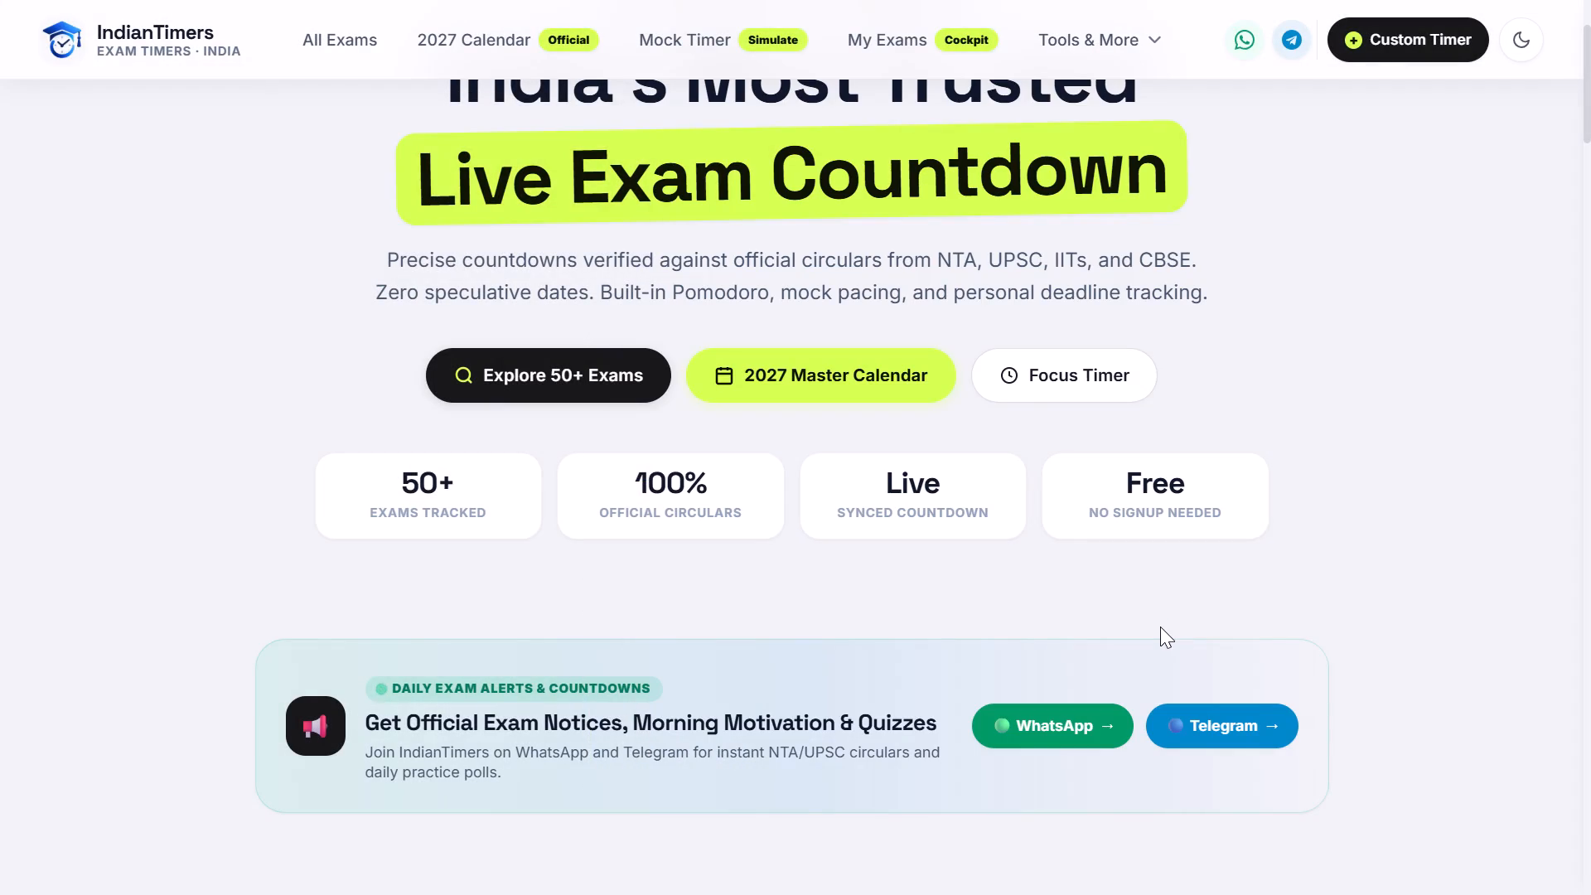
key(F11)
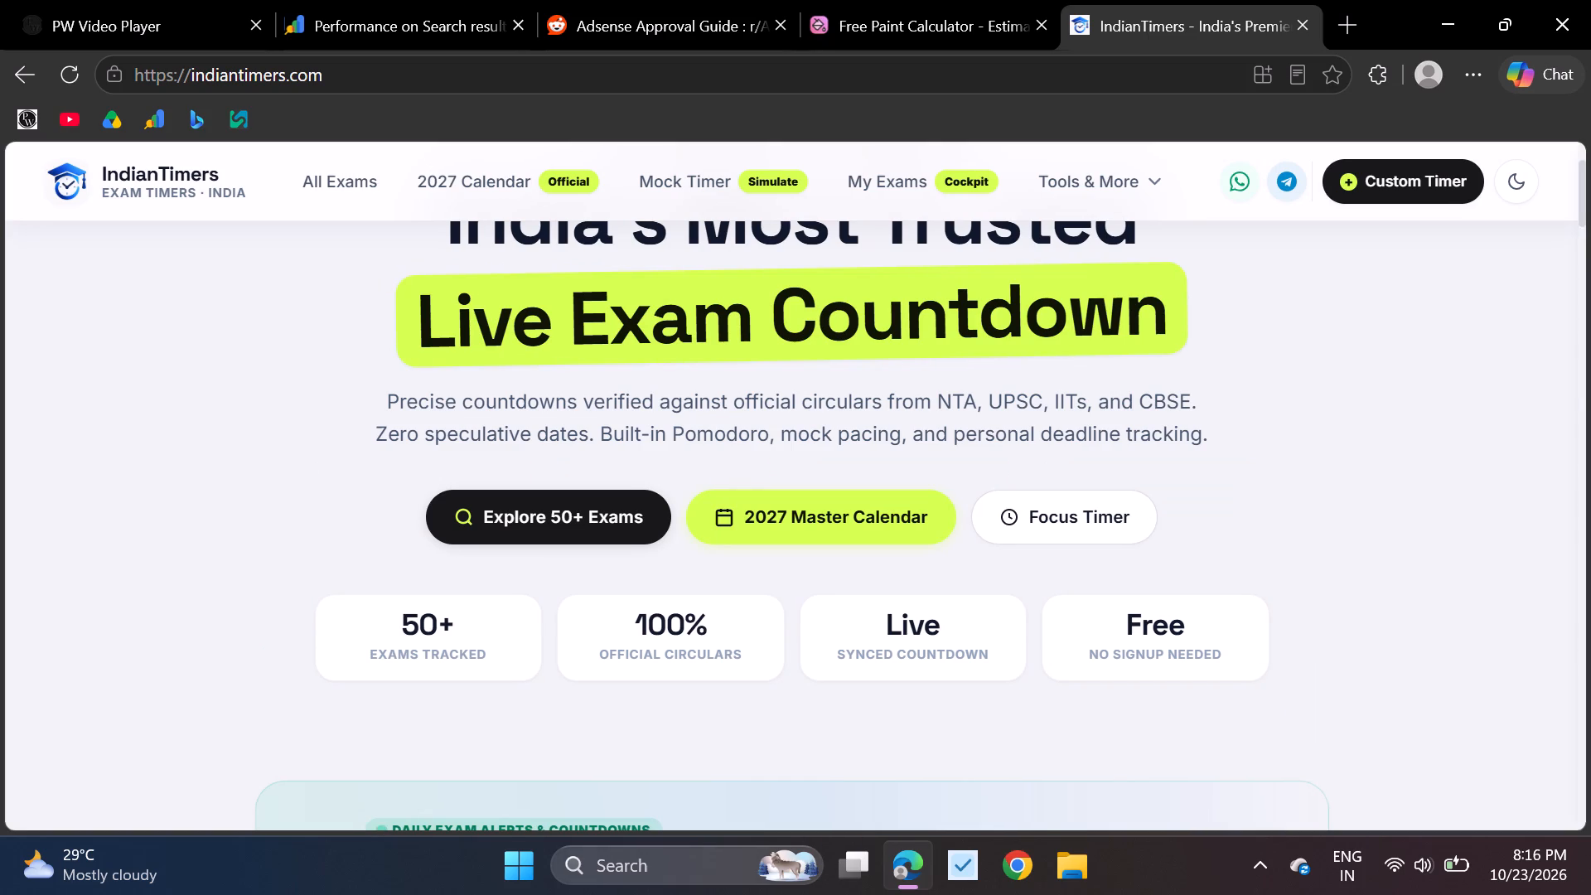
Find Antigravity IDE through Windows search and open its recent examtimers folder.
click(723, 868)
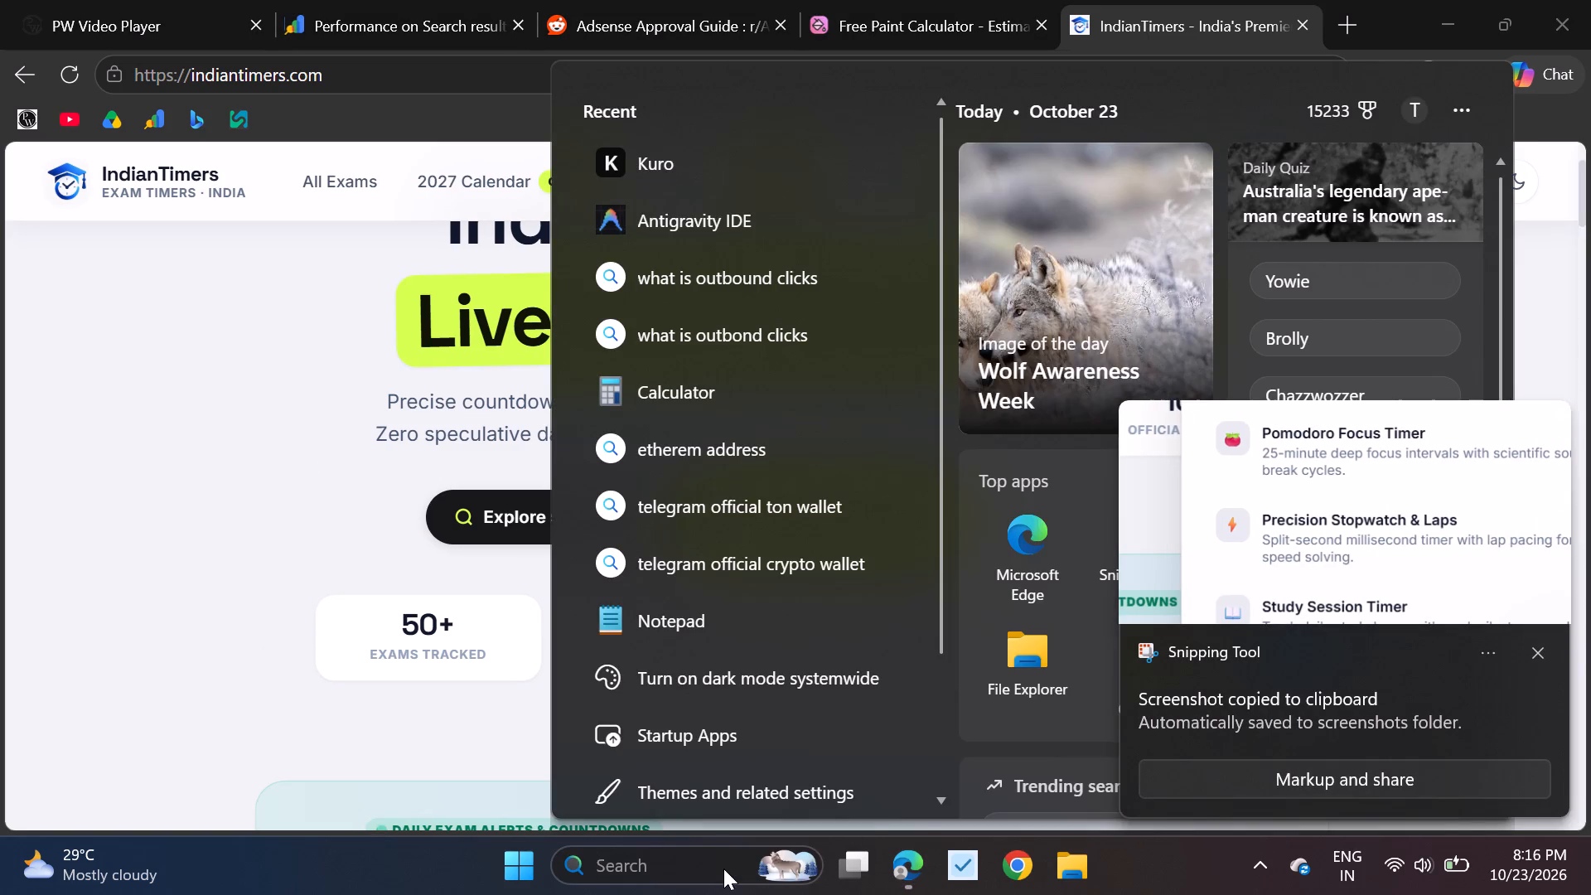
text(ant)
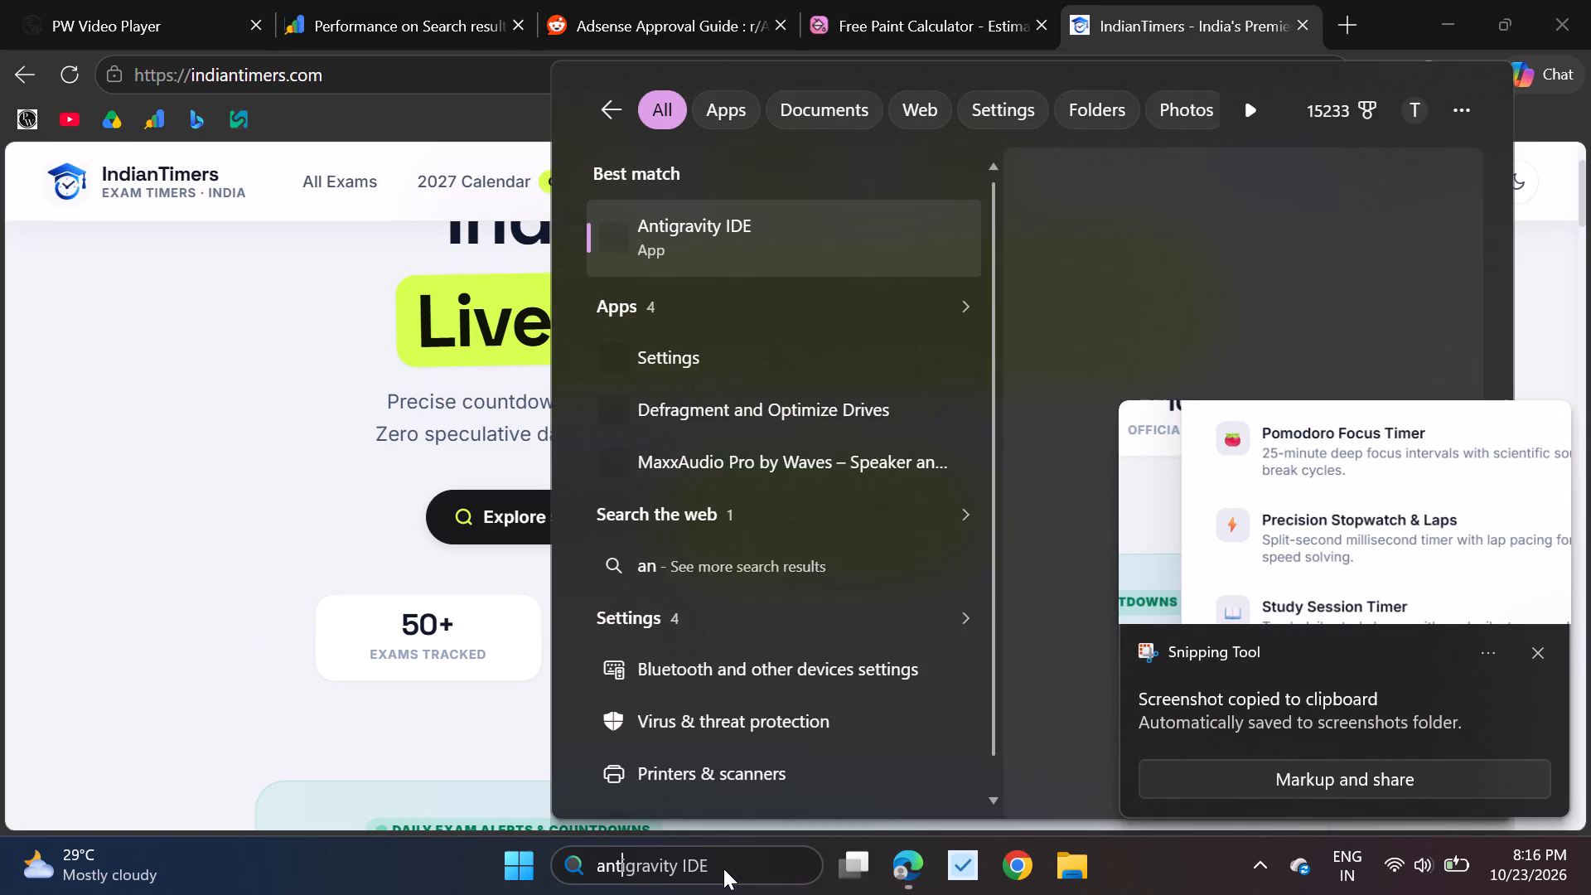
click(1536, 657)
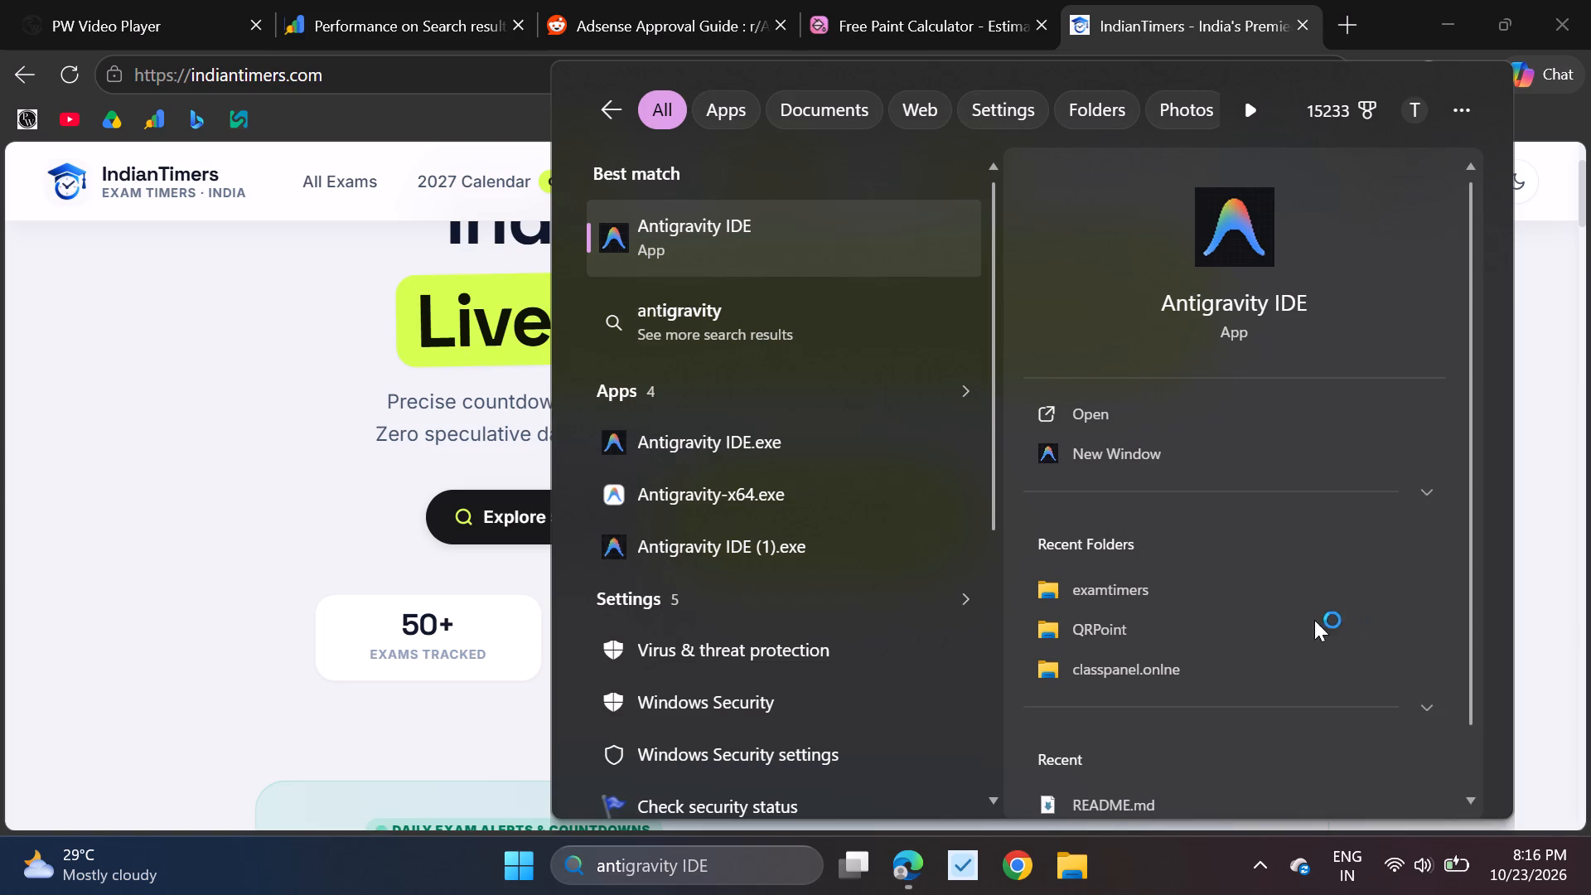
click(1248, 596)
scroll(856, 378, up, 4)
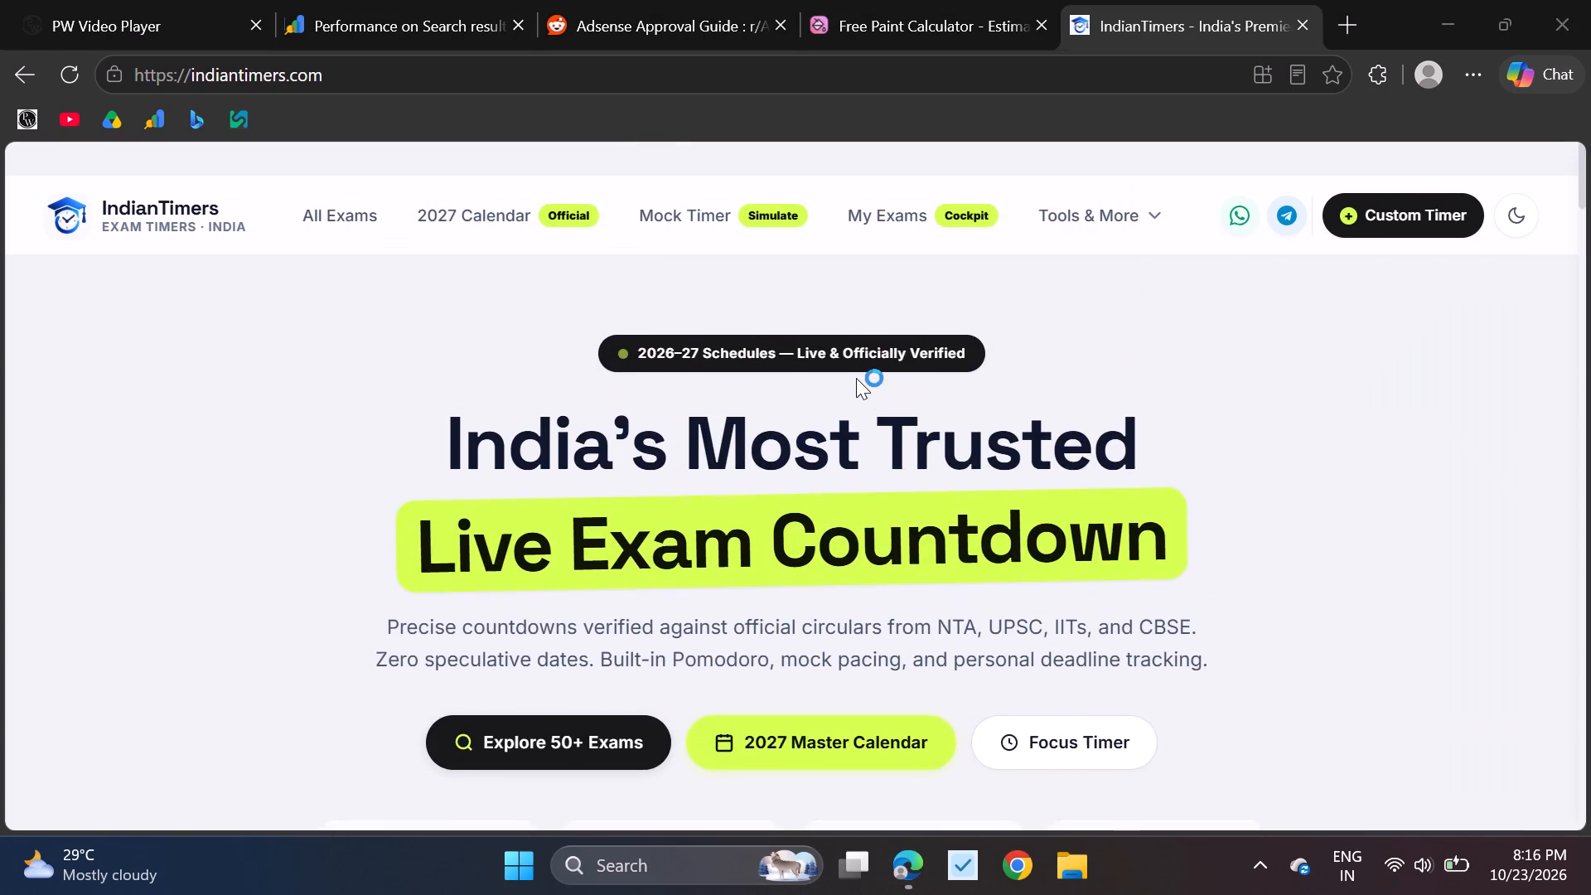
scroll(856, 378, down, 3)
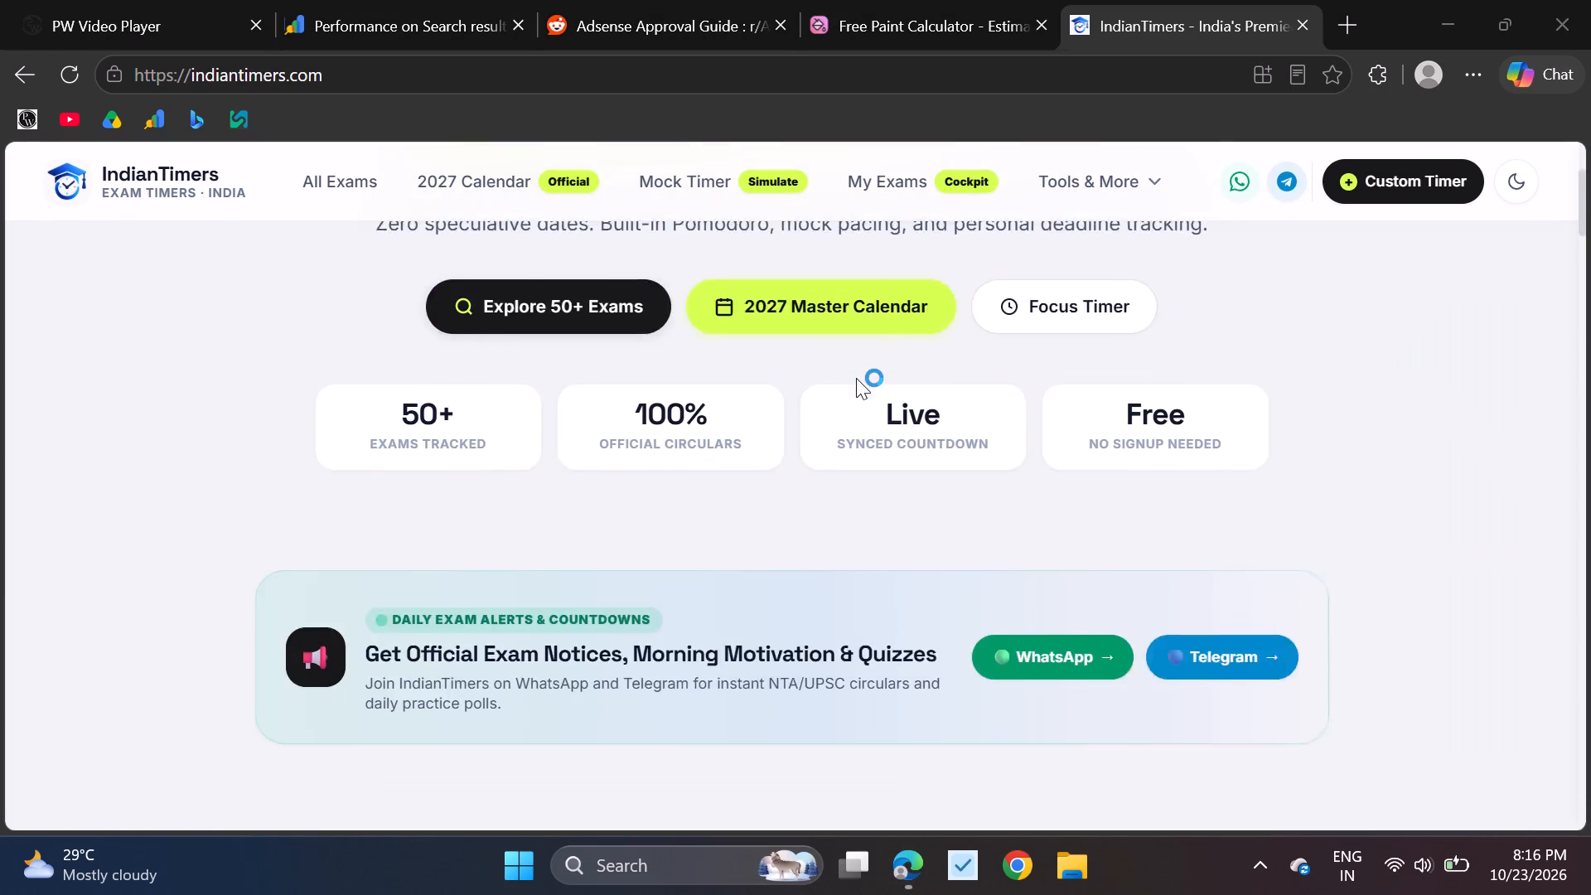
Look over the indiantimers.com home page from the exam countdown cards and Examination Categories down to the footer links.
scroll(856, 378, down, 1)
scroll(768, 380, down, 8)
scroll(768, 380, up, 1)
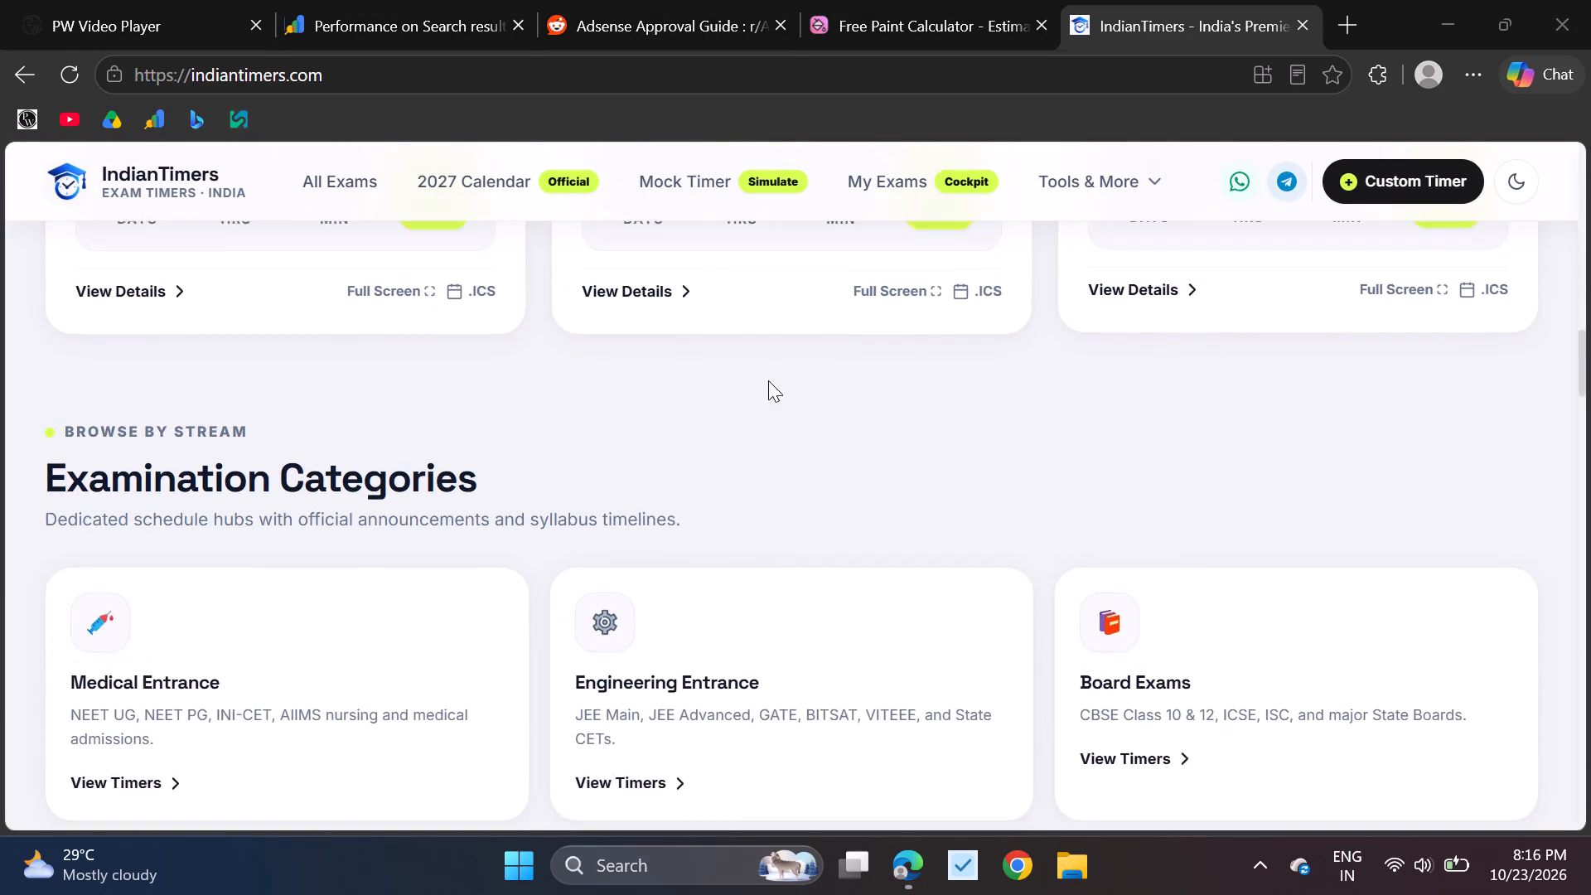
scroll(768, 380, up, 3)
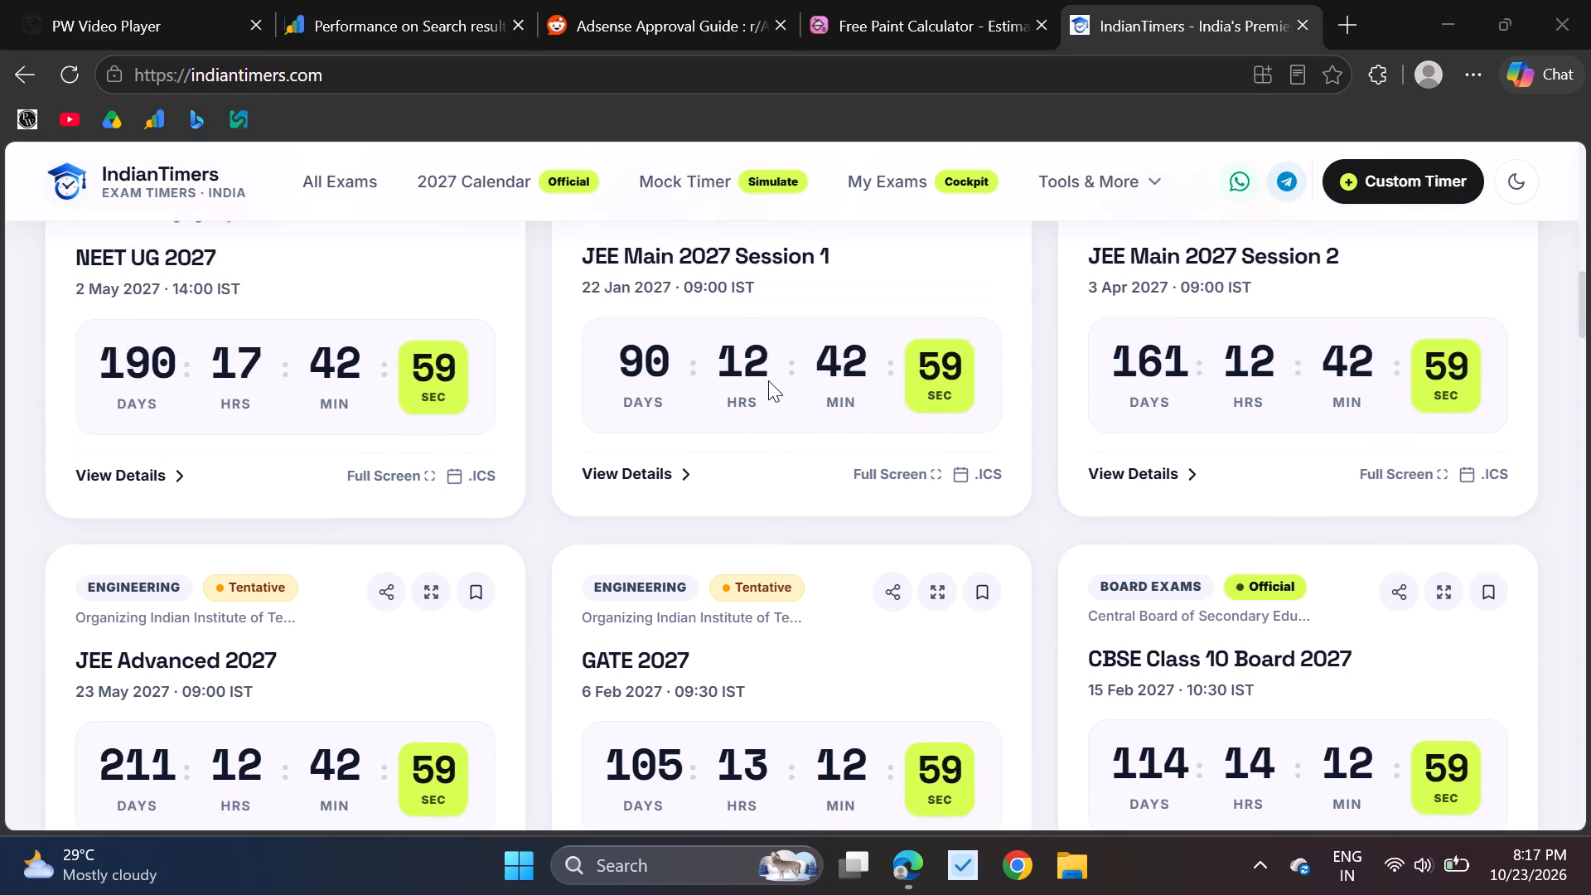
scroll(768, 380, up, 2)
scroll(1081, 728, down, 8)
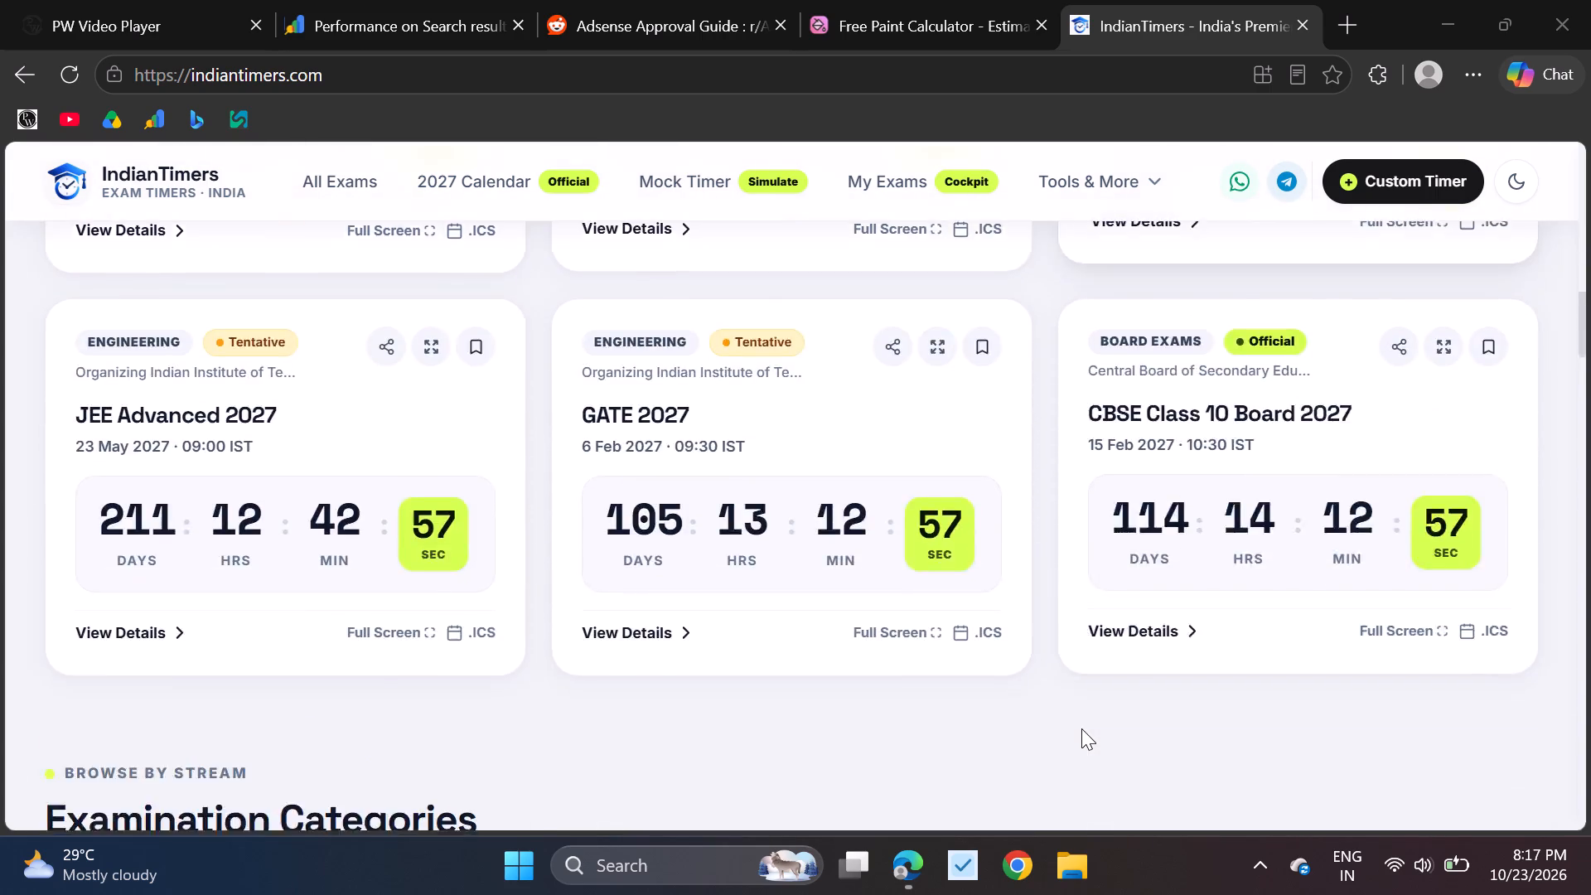
scroll(1081, 728, down, 20)
scroll(1081, 728, down, 10)
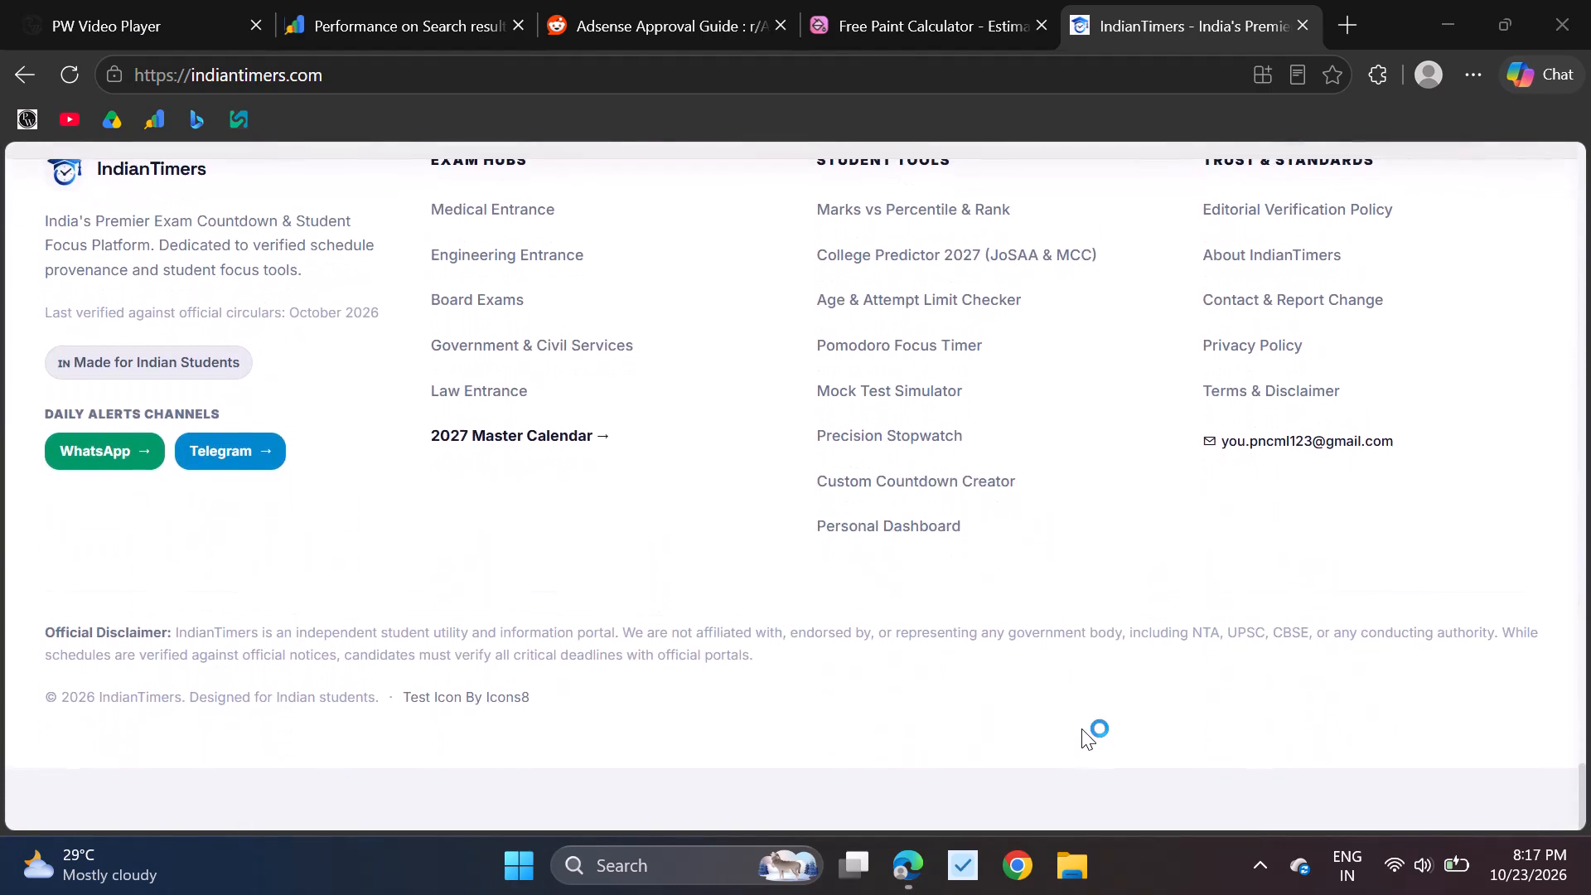
scroll(1081, 728, down, 1)
scroll(1081, 728, up, 1)
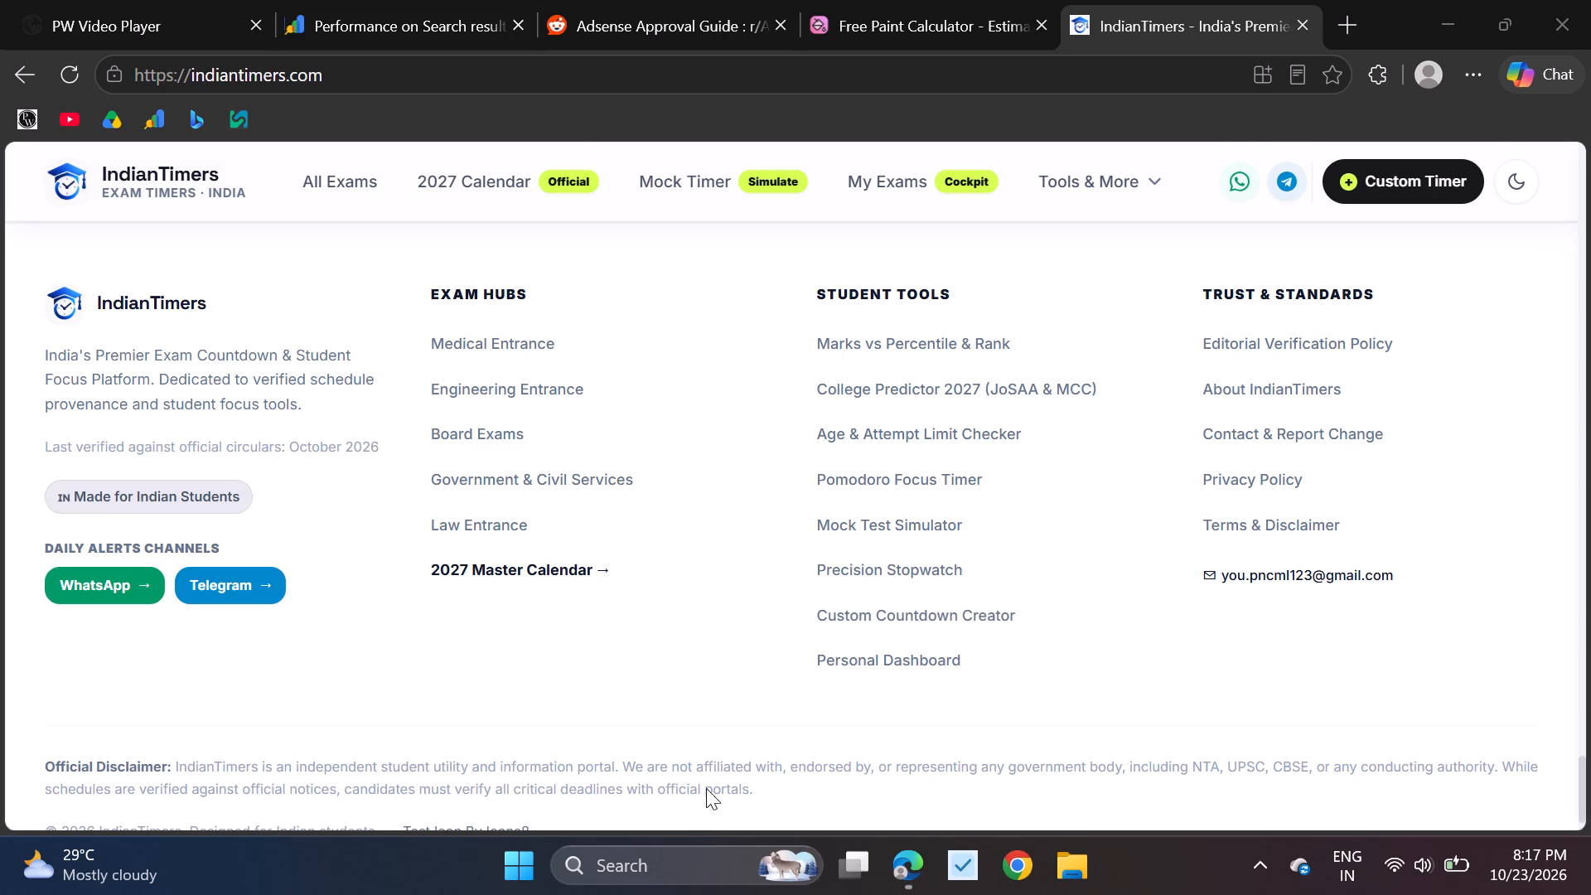
Switch to the Free Paint Calculator site and look through its Mixing Ratio, Room Paint and Paint Quantity calculators.
click(928, 4)
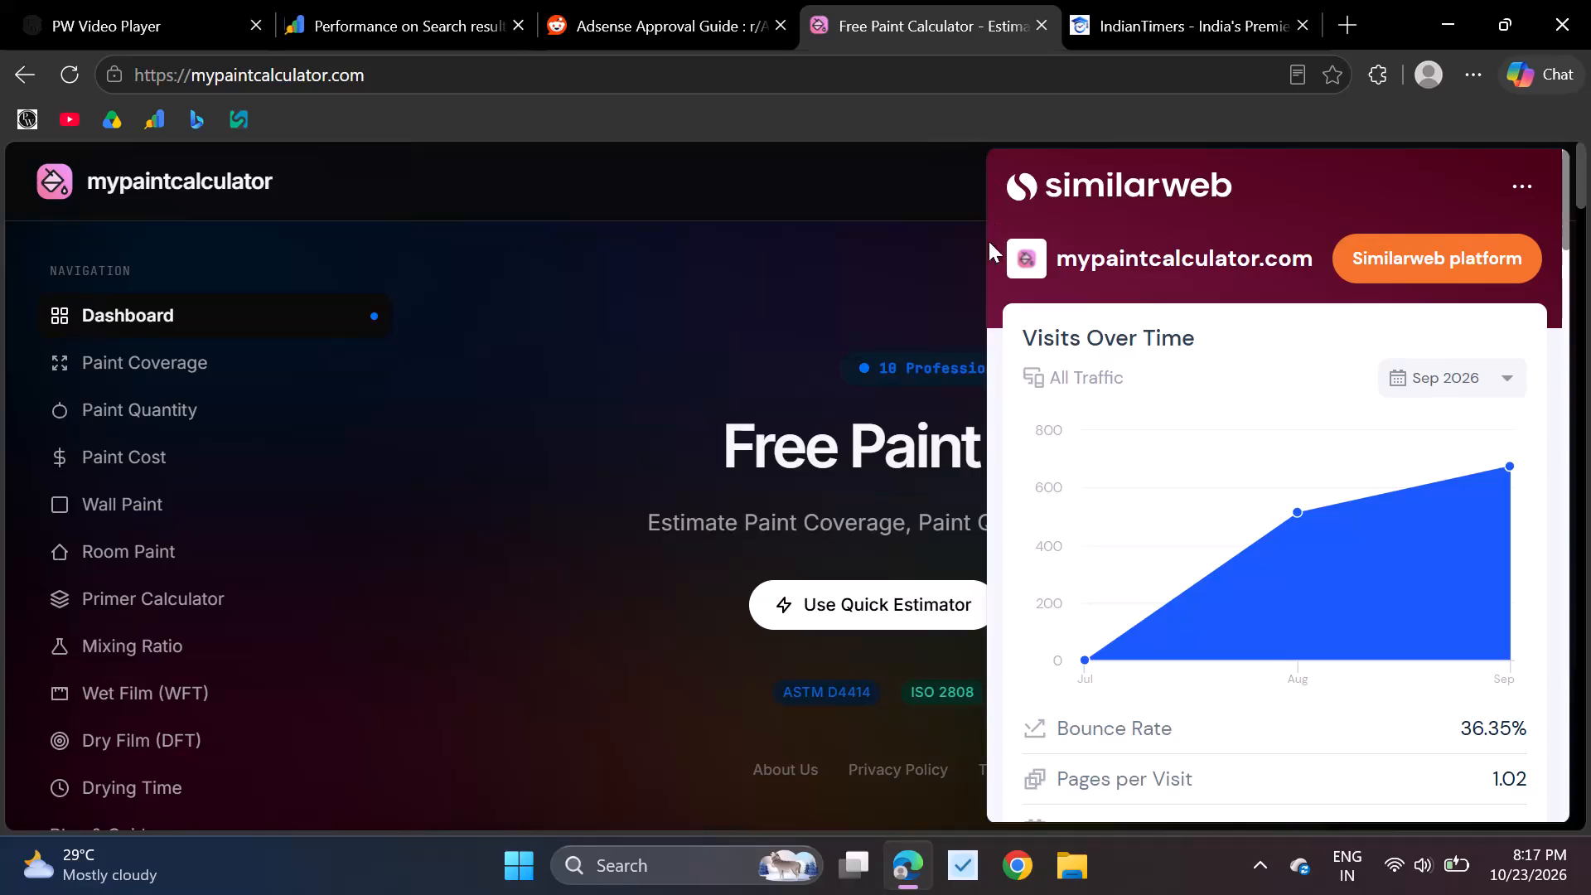
click(891, 323)
scroll(672, 609, down, 1)
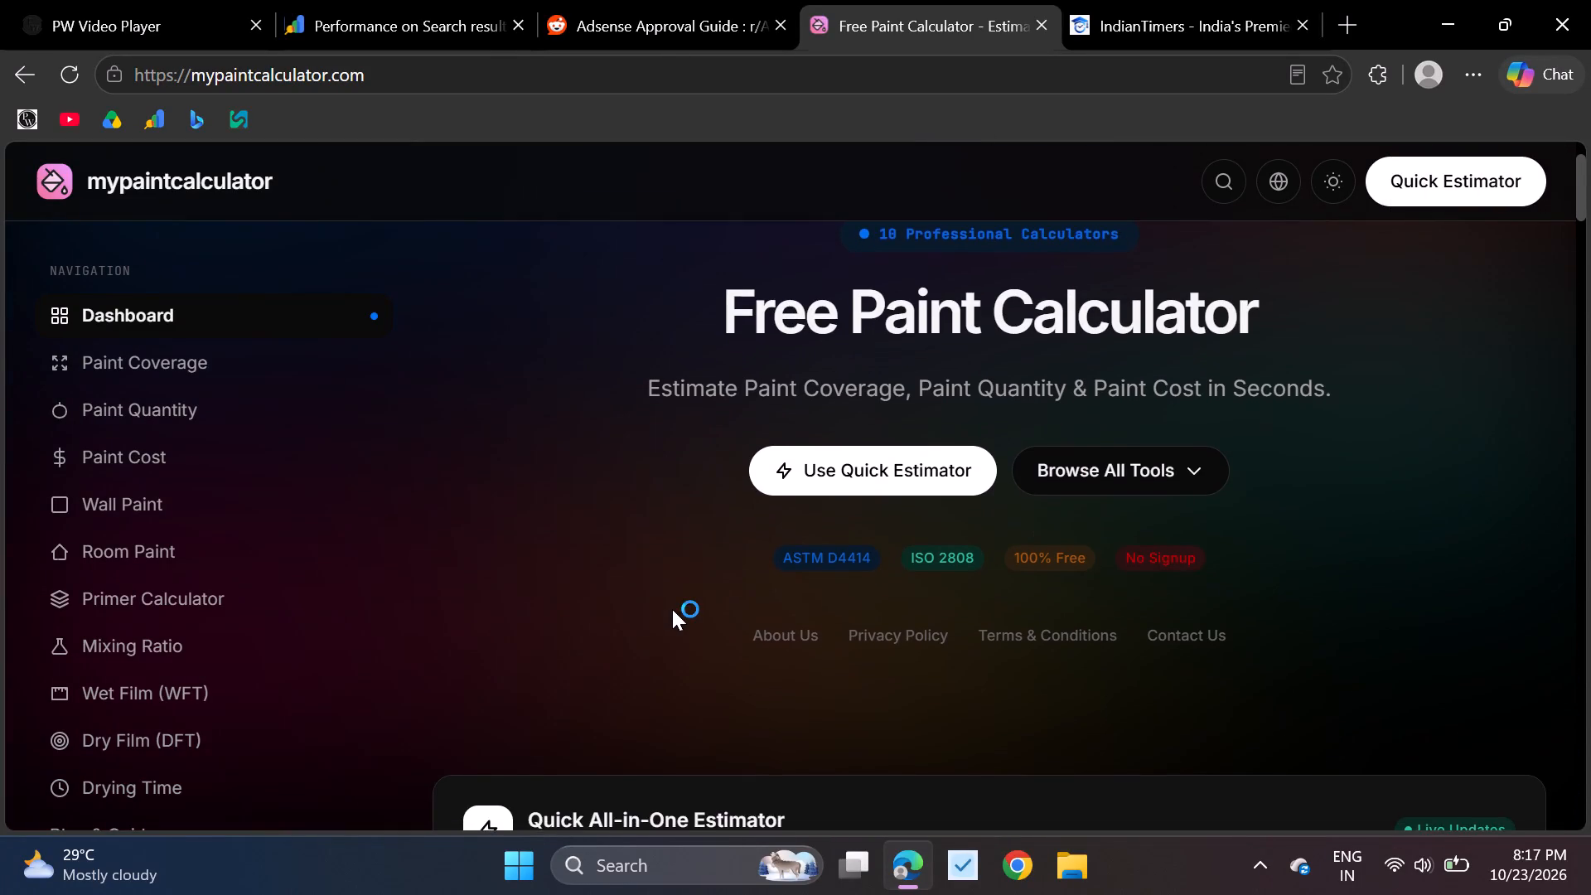
scroll(672, 609, down, 1)
click(139, 656)
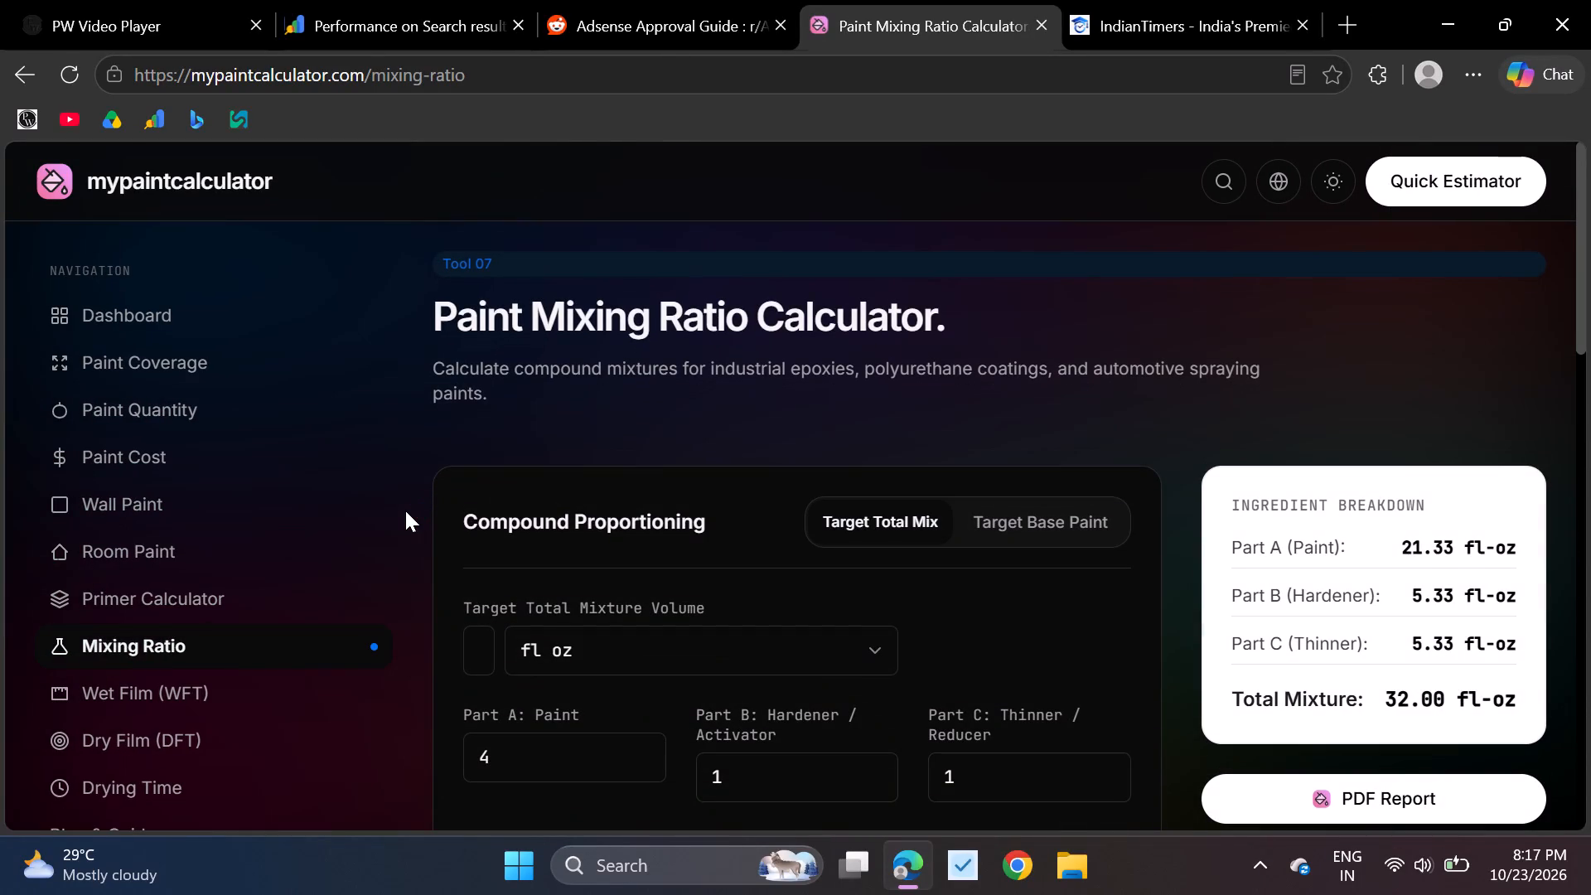
scroll(654, 568, down, 1)
click(185, 564)
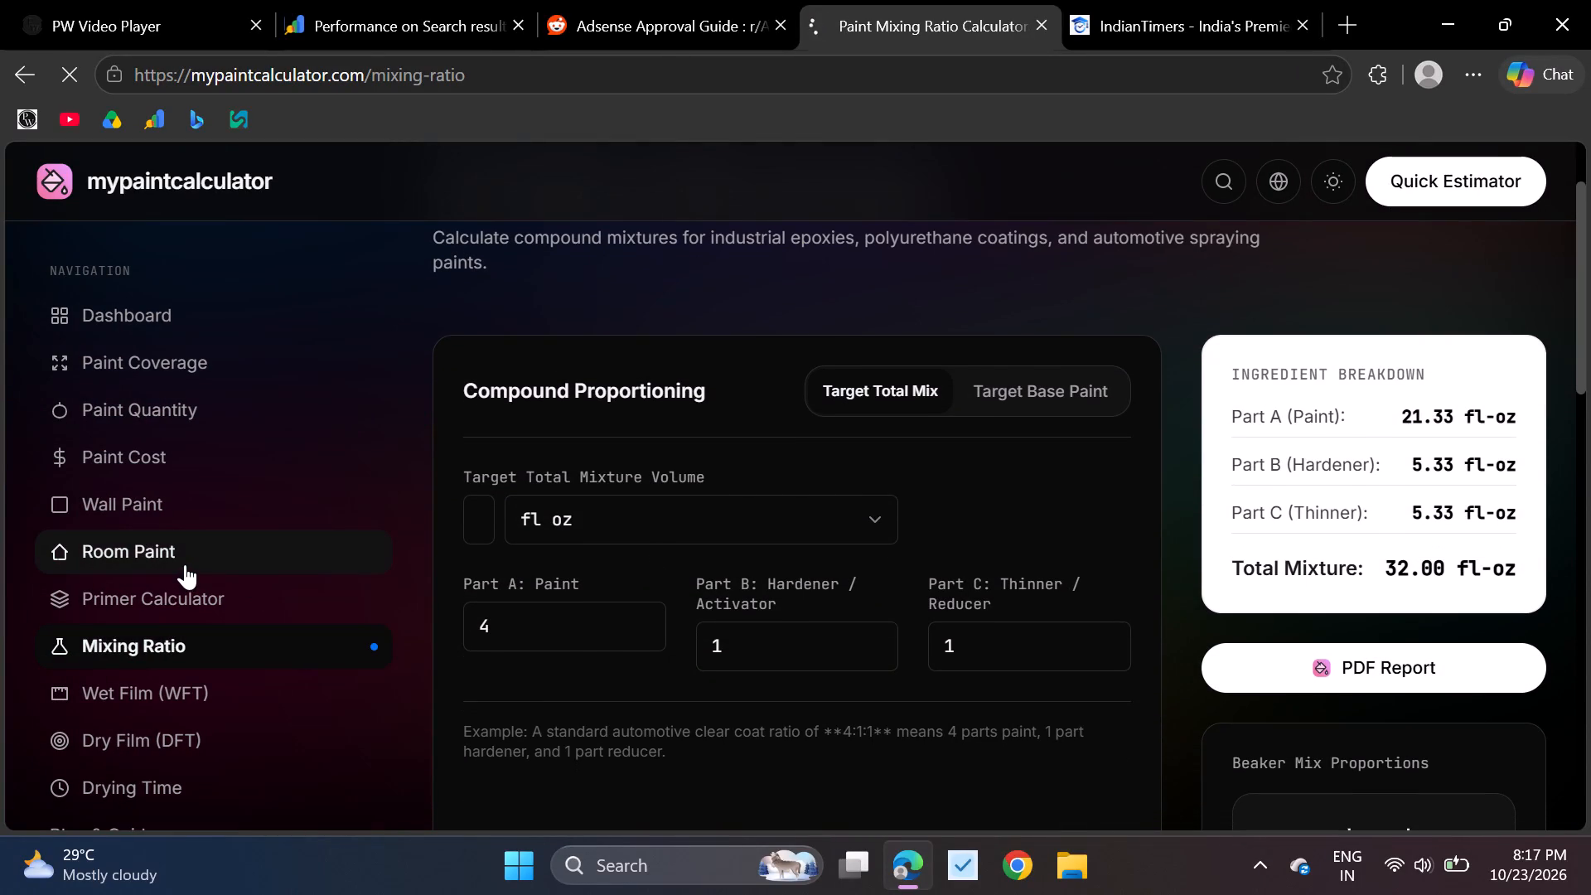
scroll(416, 544, down, 2)
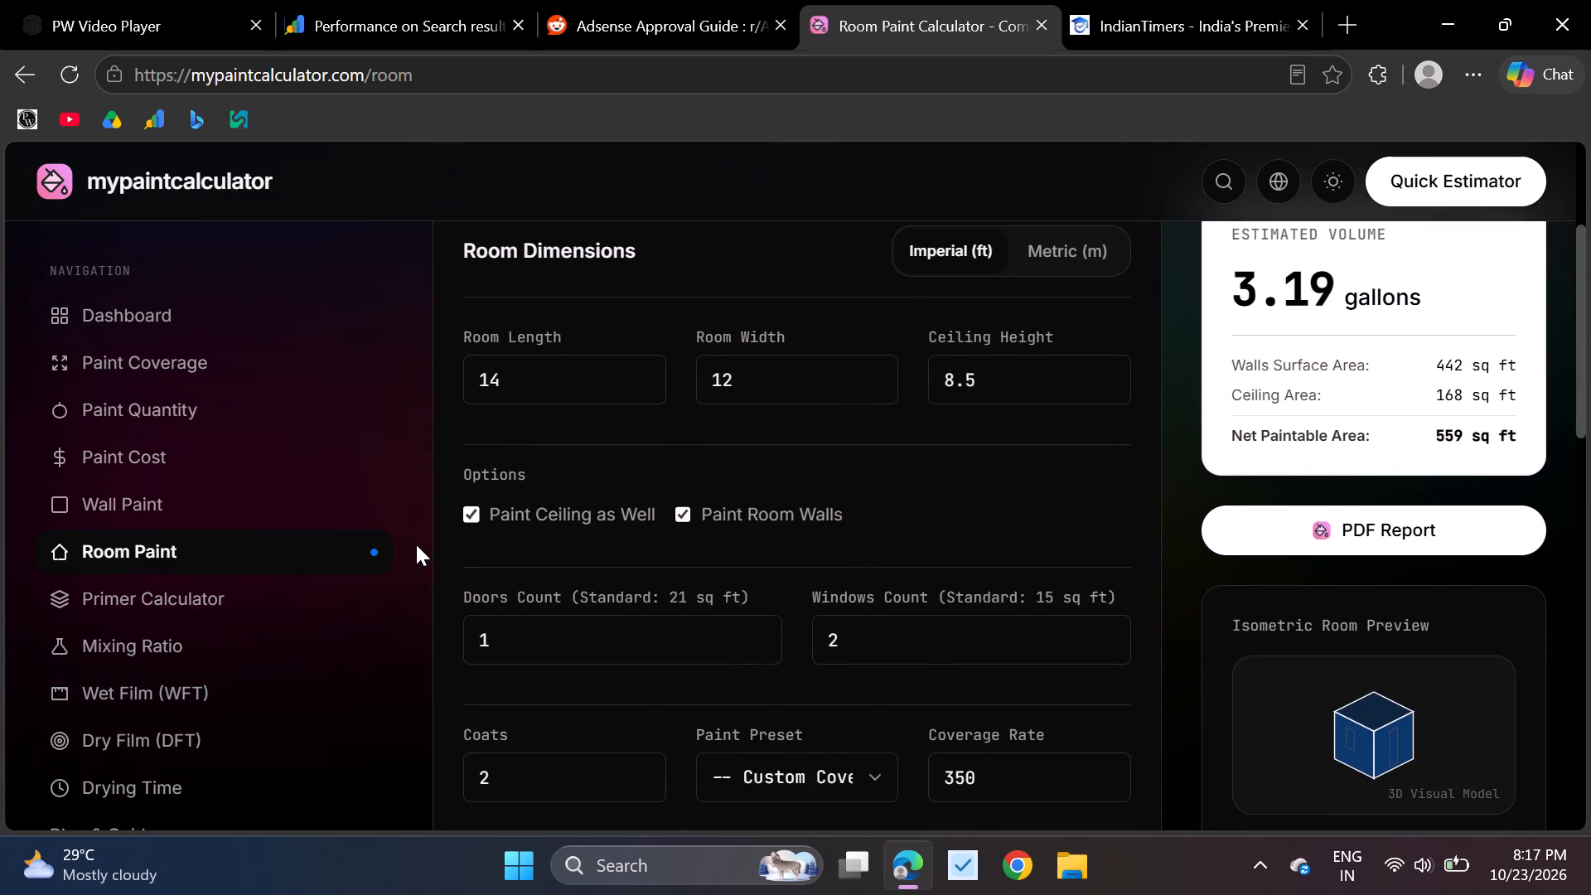
scroll(416, 544, down, 1)
scroll(105, 403, down, 4)
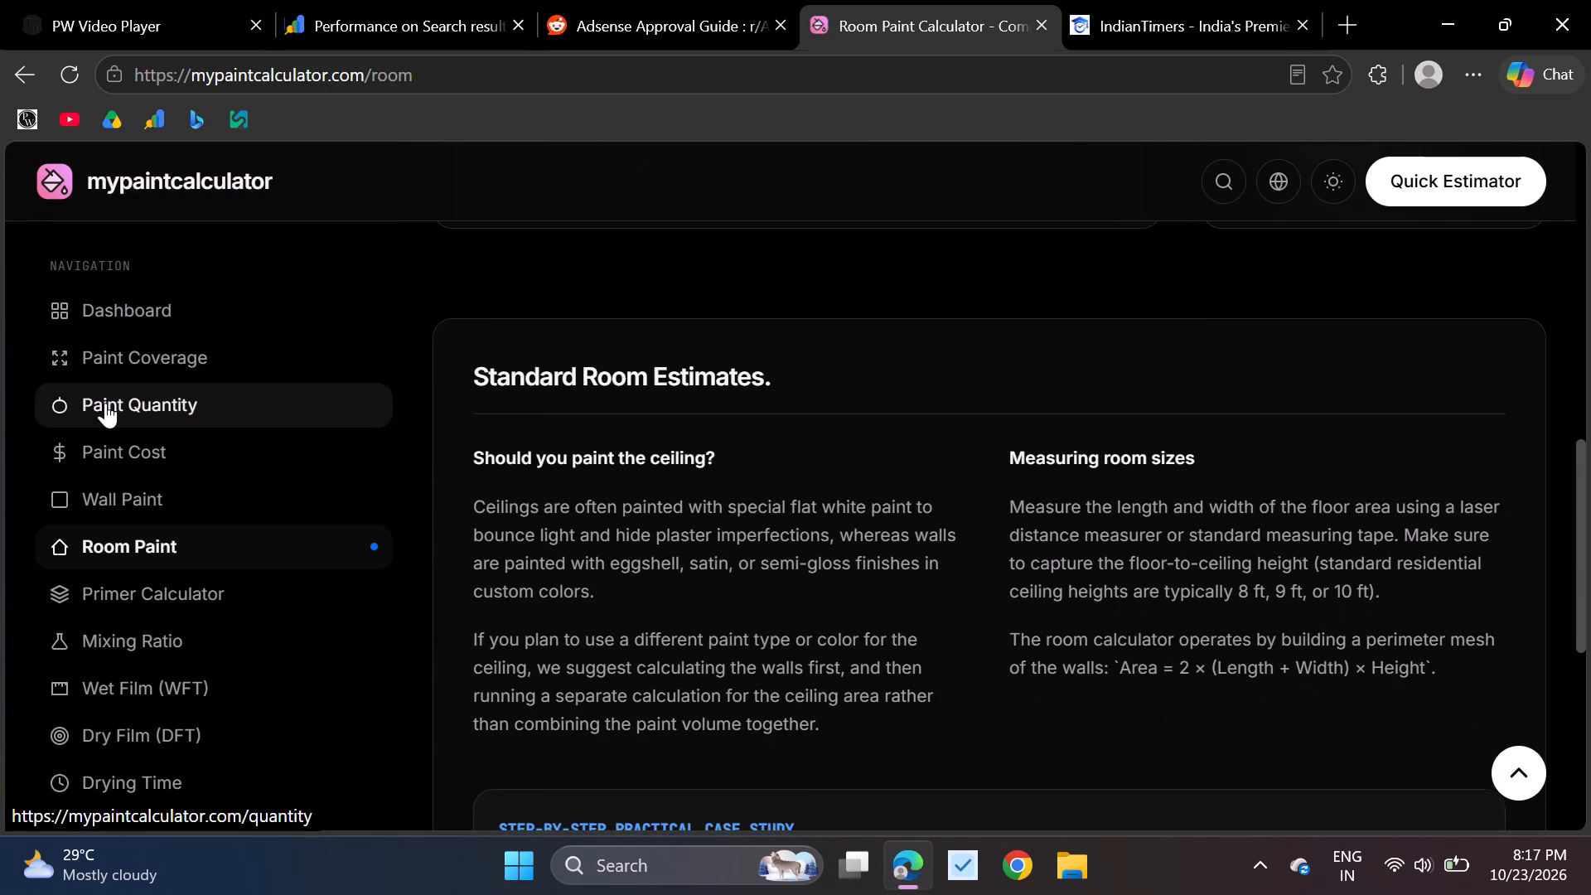
click(165, 403)
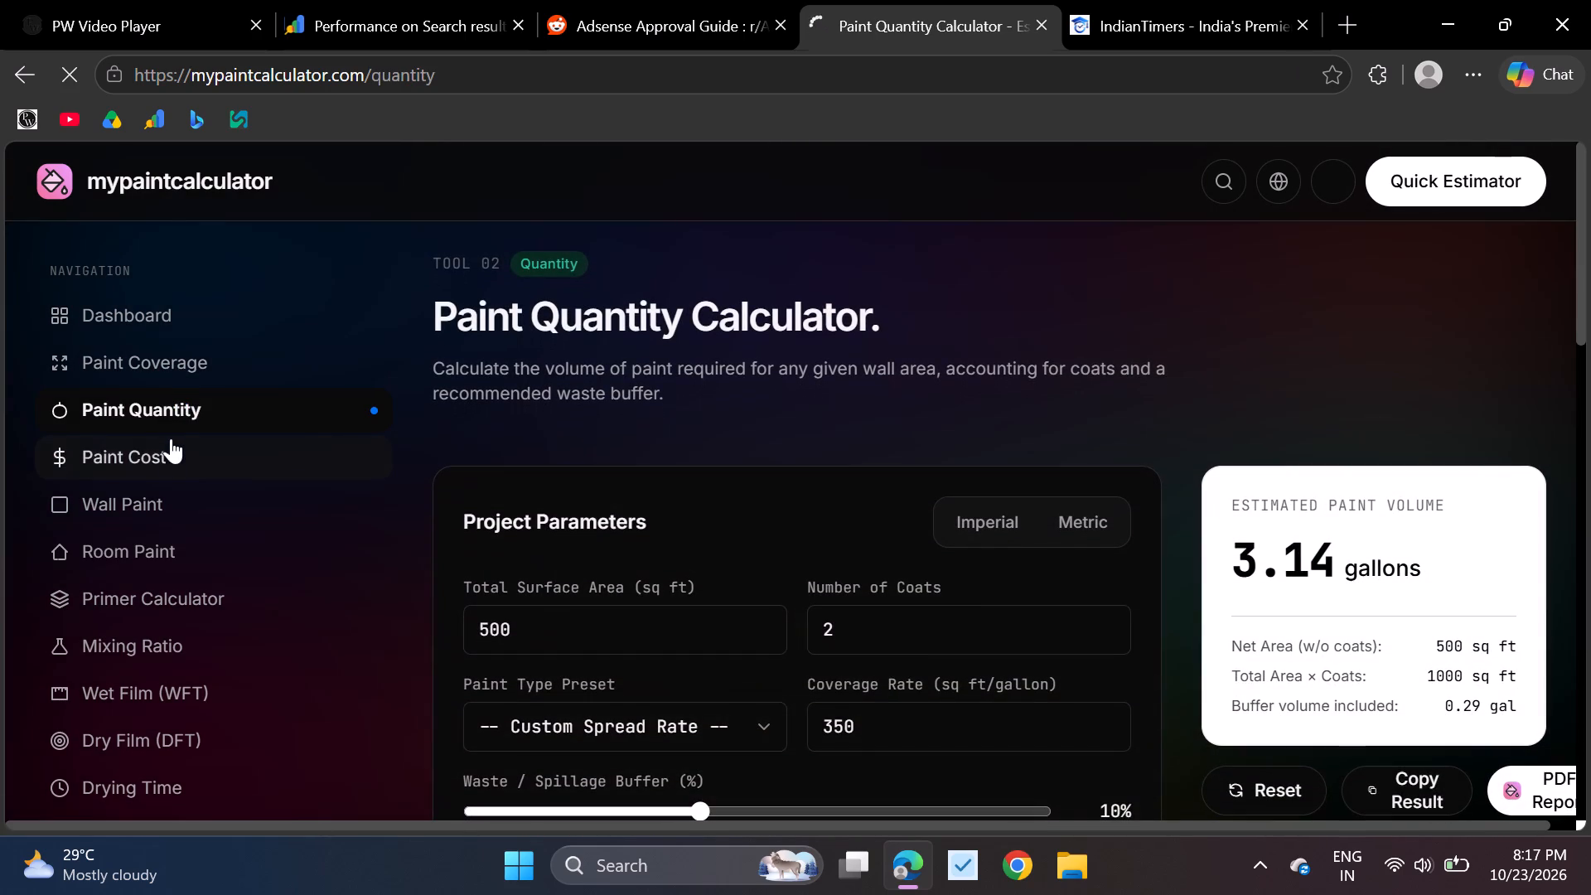
Open the Paint Cost calculator and test its currency setting by alternating between INR and USD, ending on USD.
click(169, 452)
scroll(467, 477, down, 1)
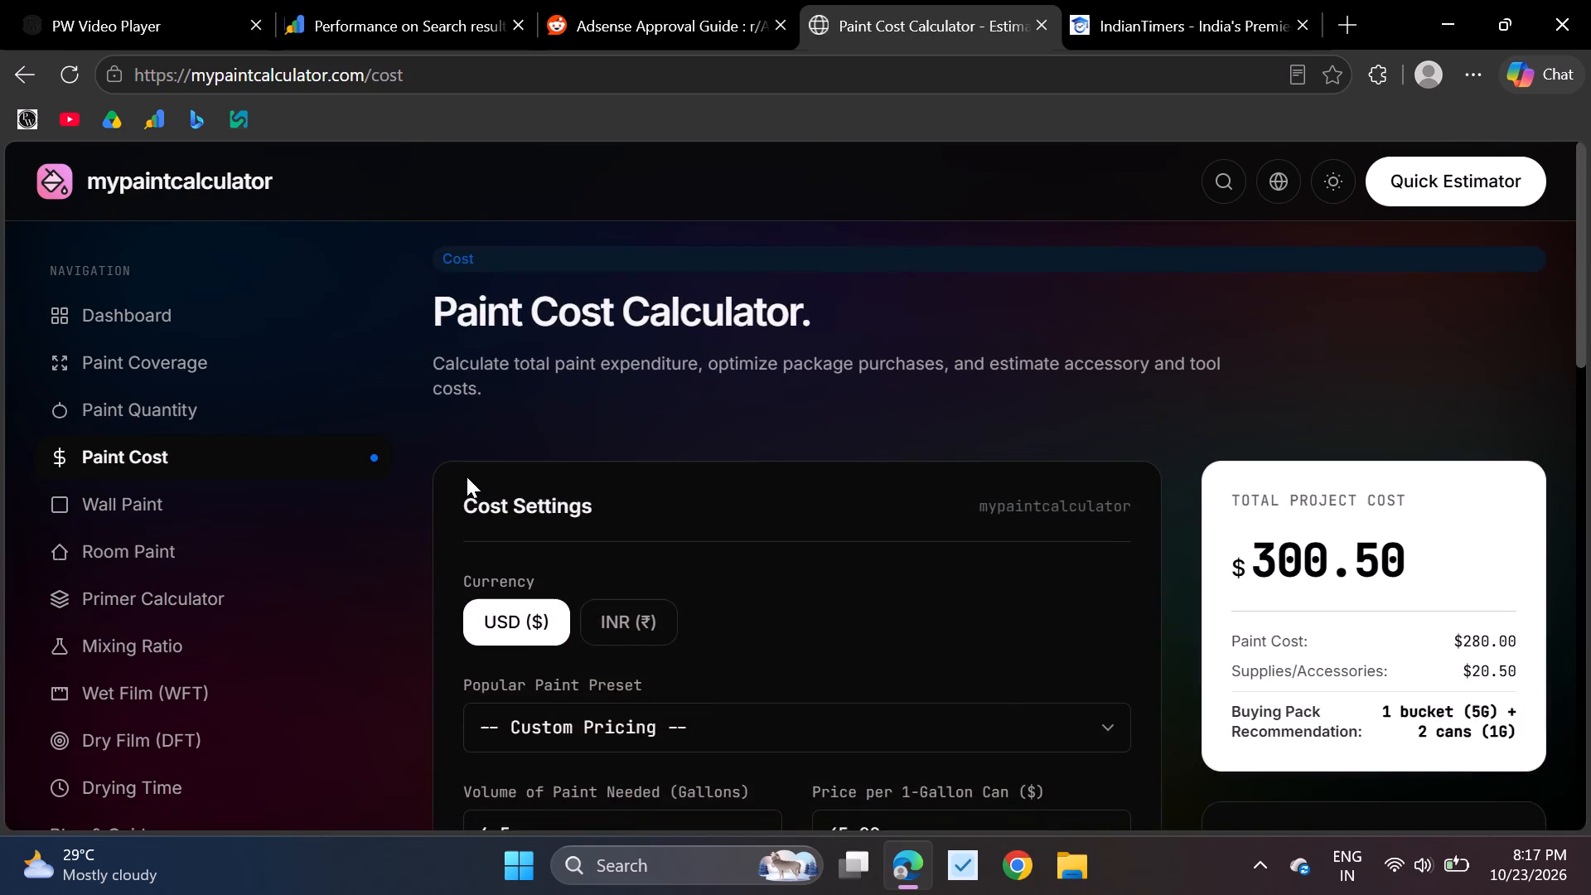
scroll(467, 477, down, 1)
click(656, 422)
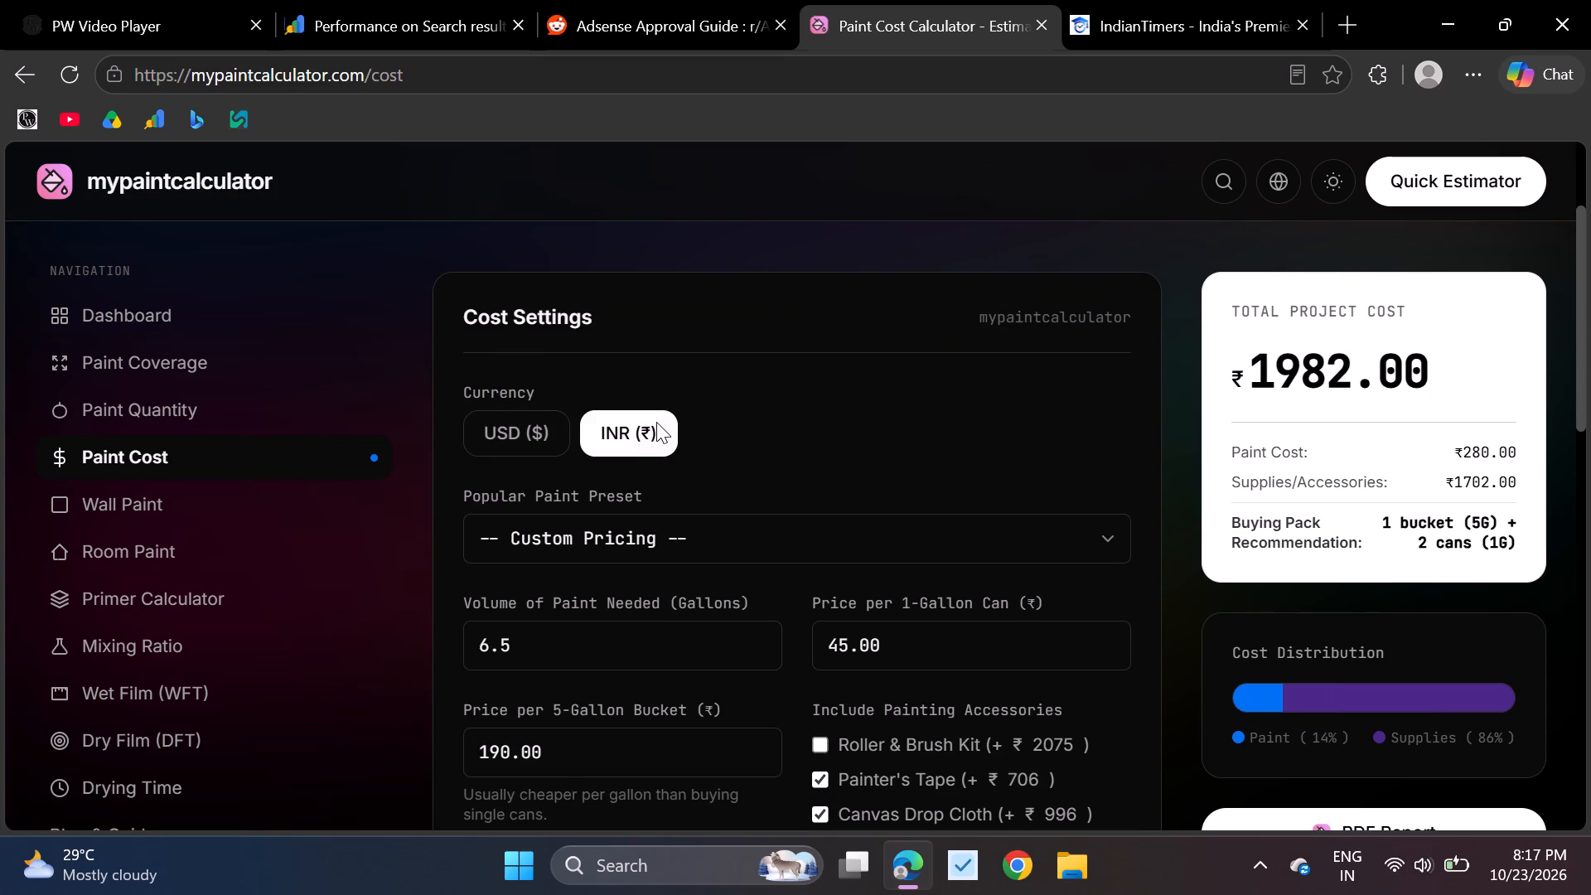
click(530, 441)
click(596, 441)
click(525, 449)
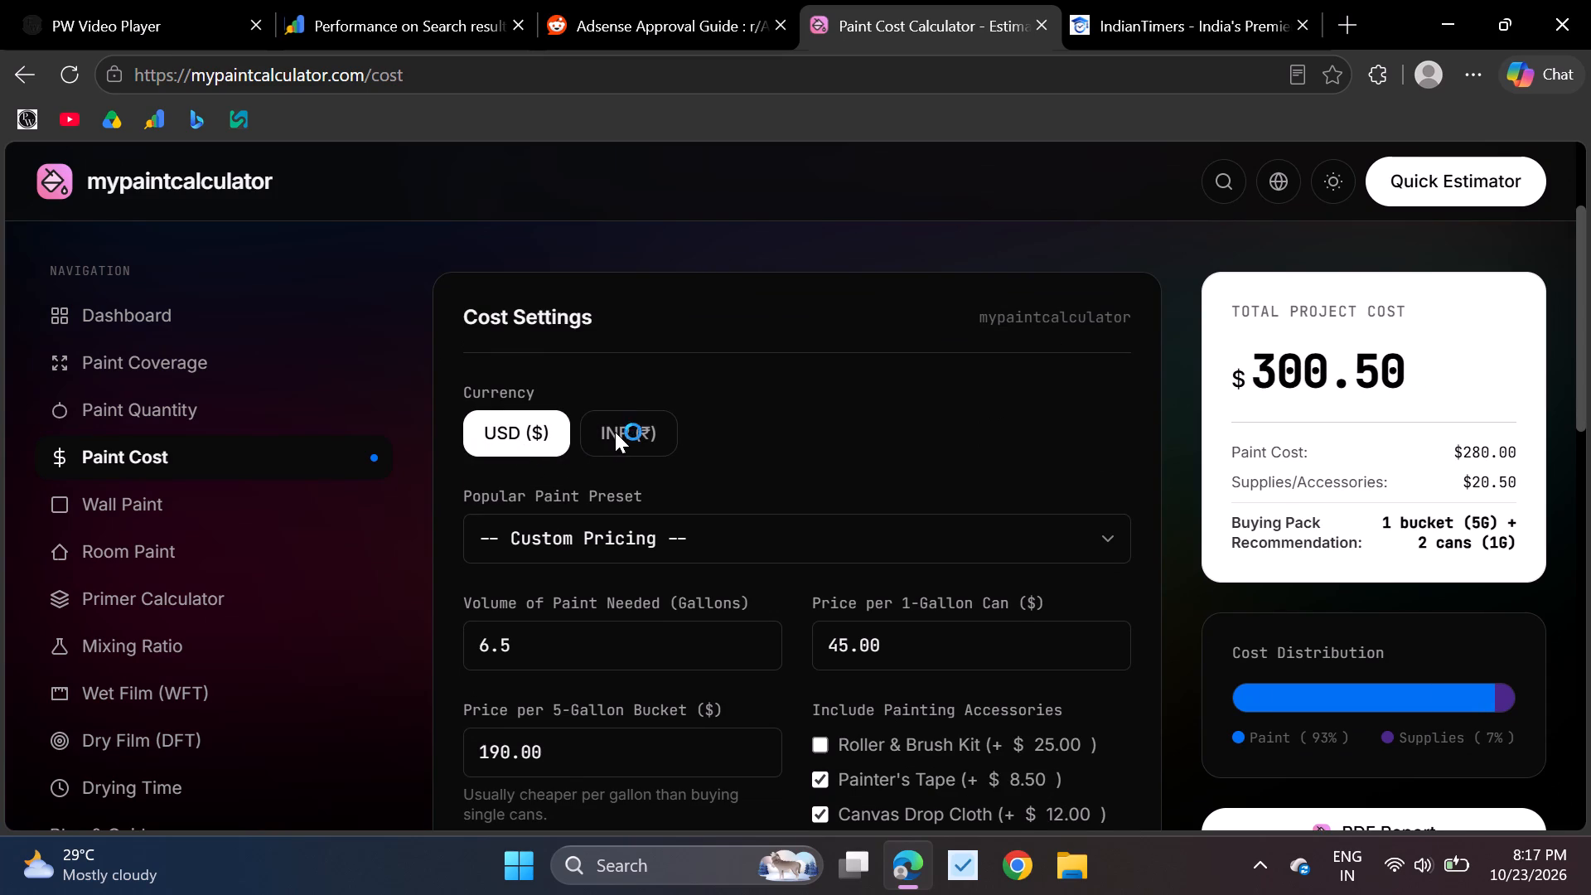
click(631, 447)
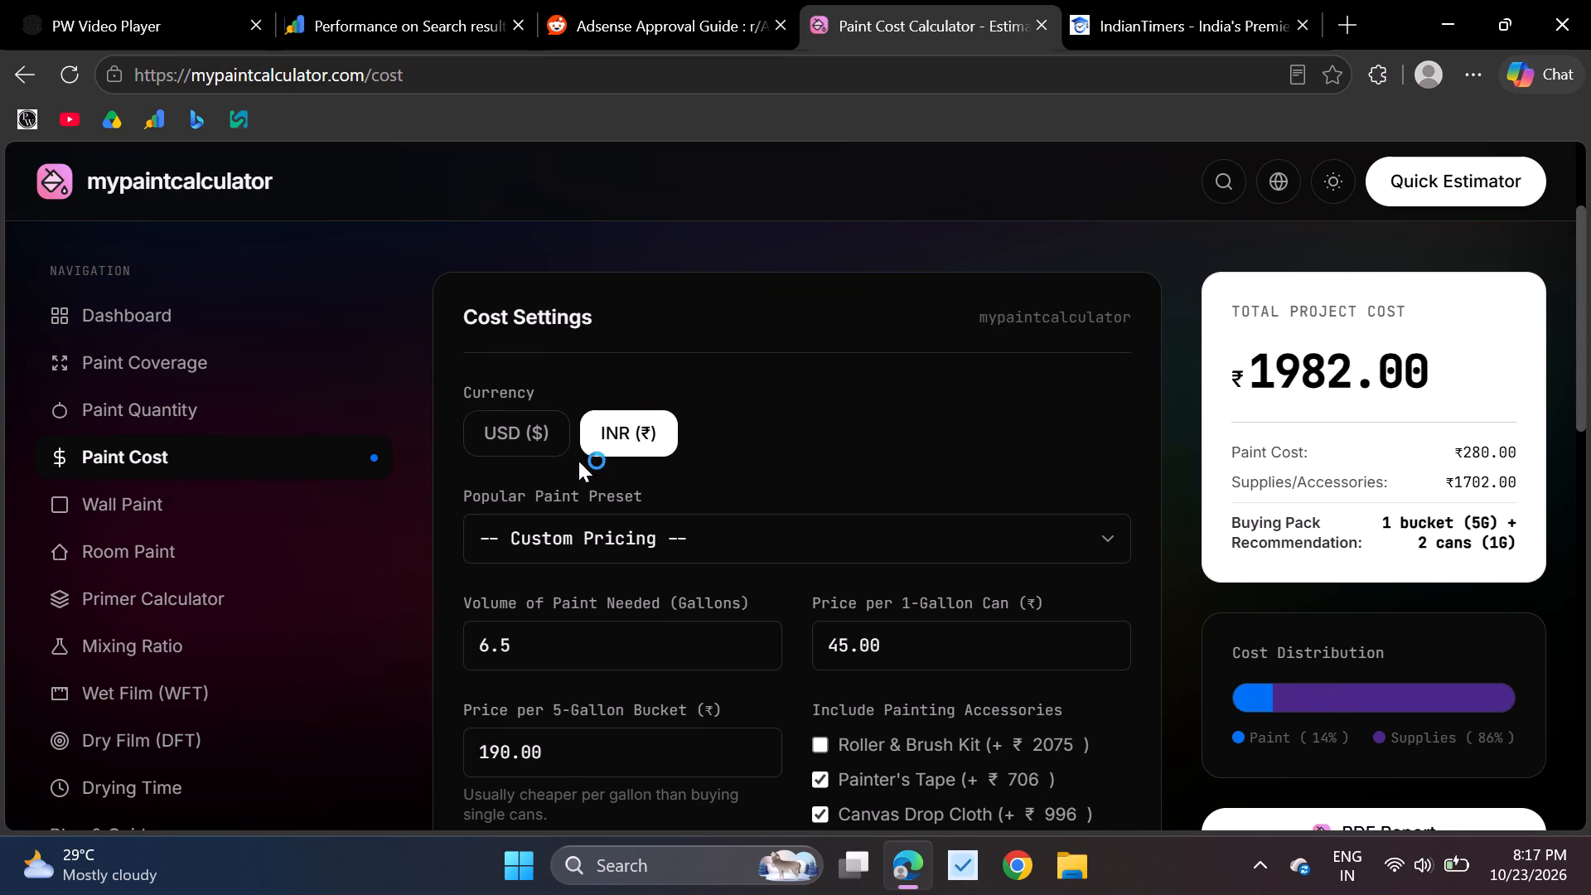
click(566, 462)
click(532, 440)
scroll(771, 474, down, 1)
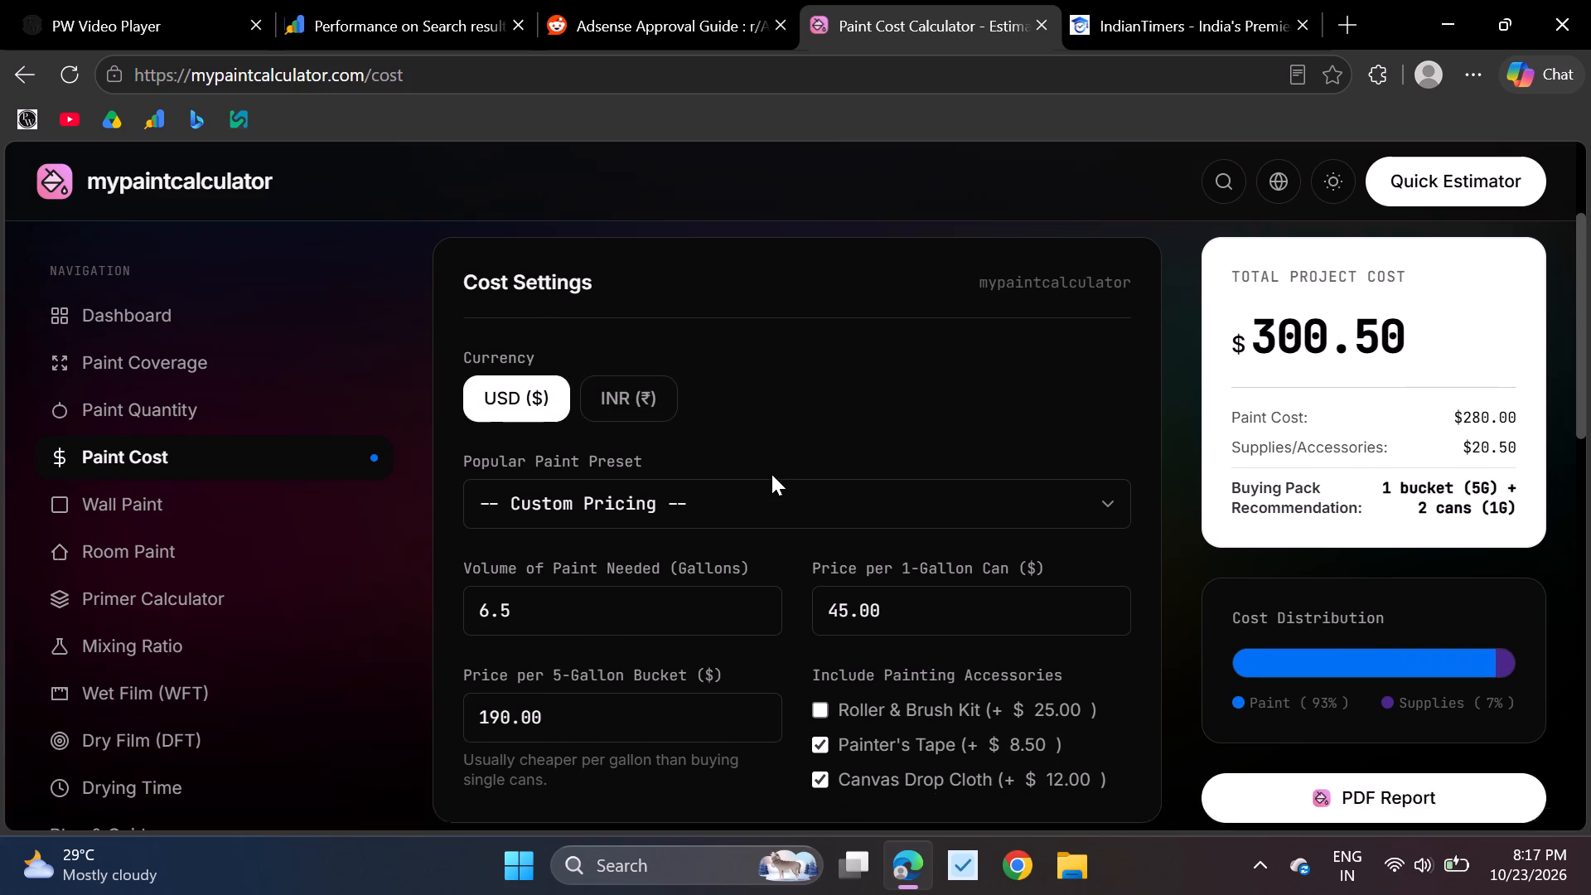
scroll(771, 474, down, 1)
right_click(771, 474)
click(648, 273)
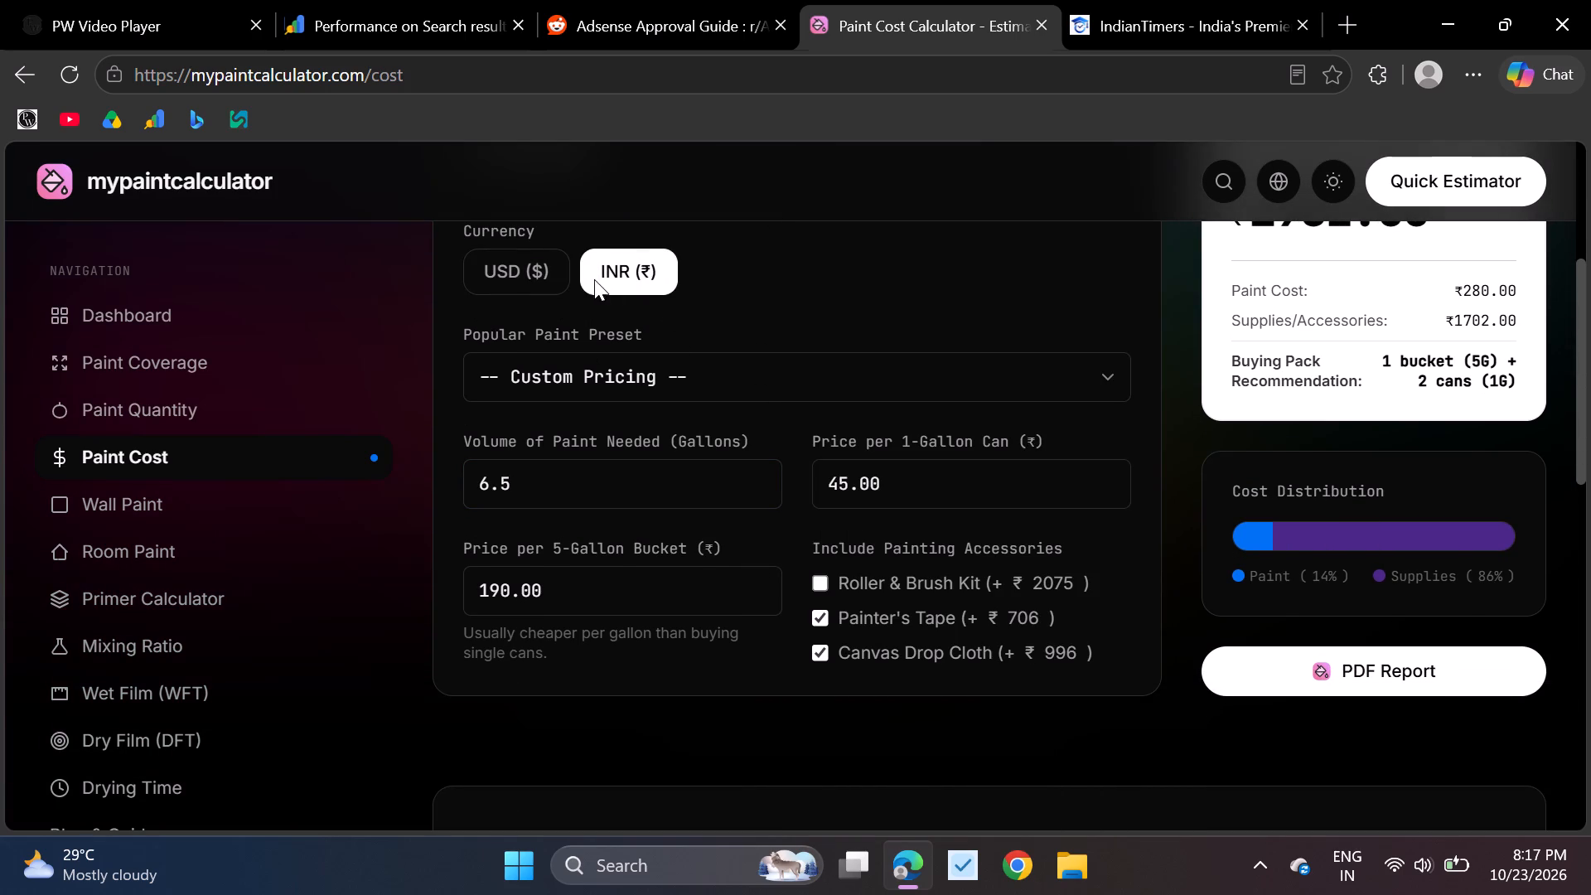
click(549, 276)
click(603, 272)
click(513, 279)
click(619, 264)
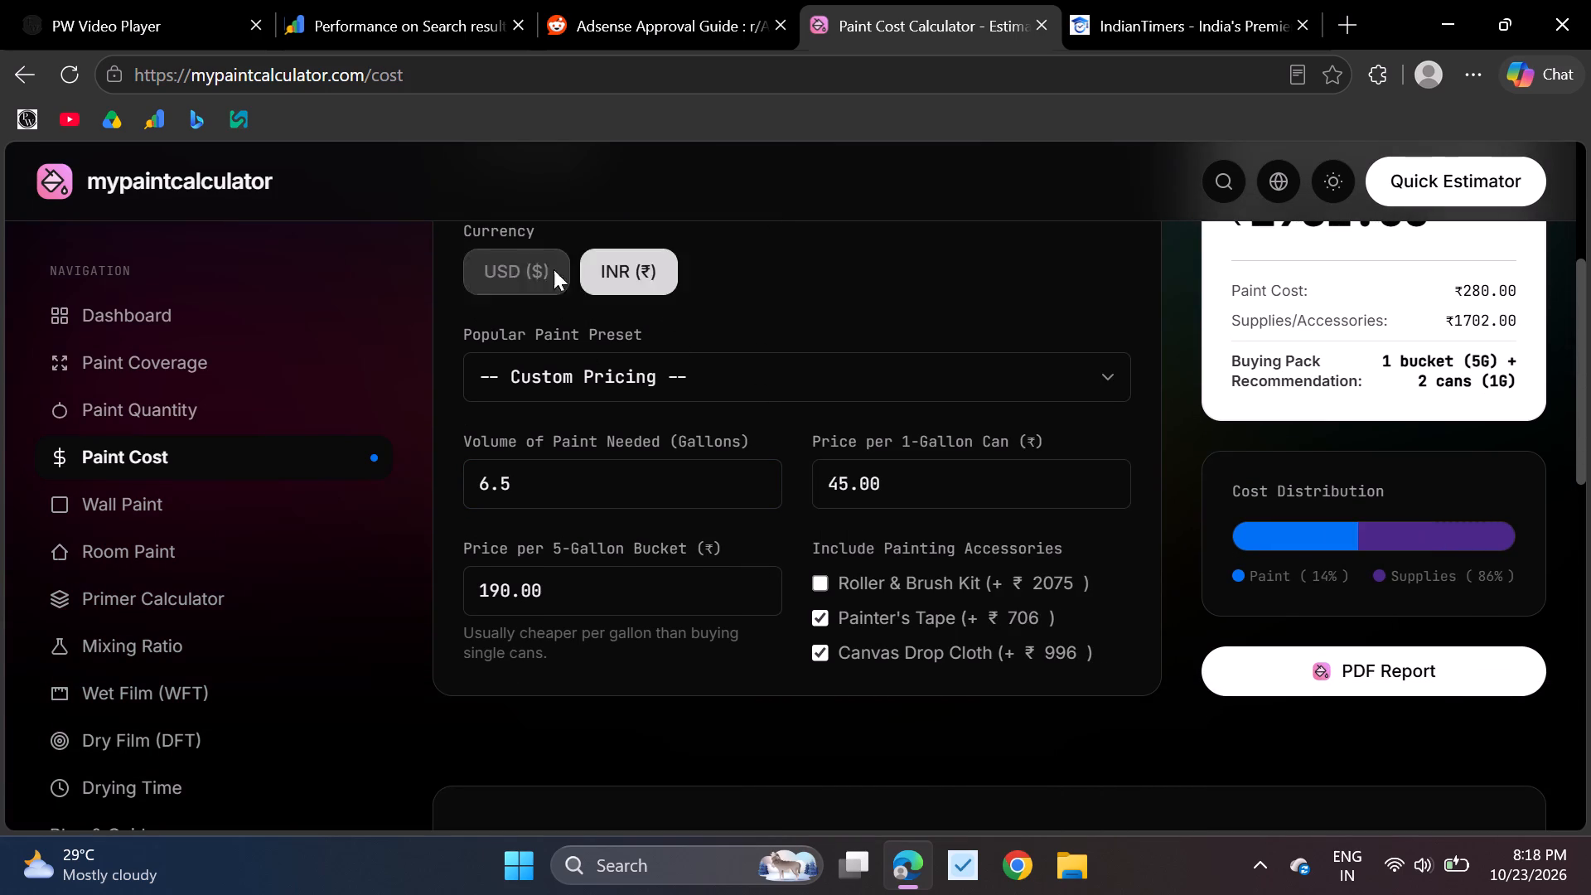
drag(500, 268, 508, 268)
click(592, 258)
click(518, 264)
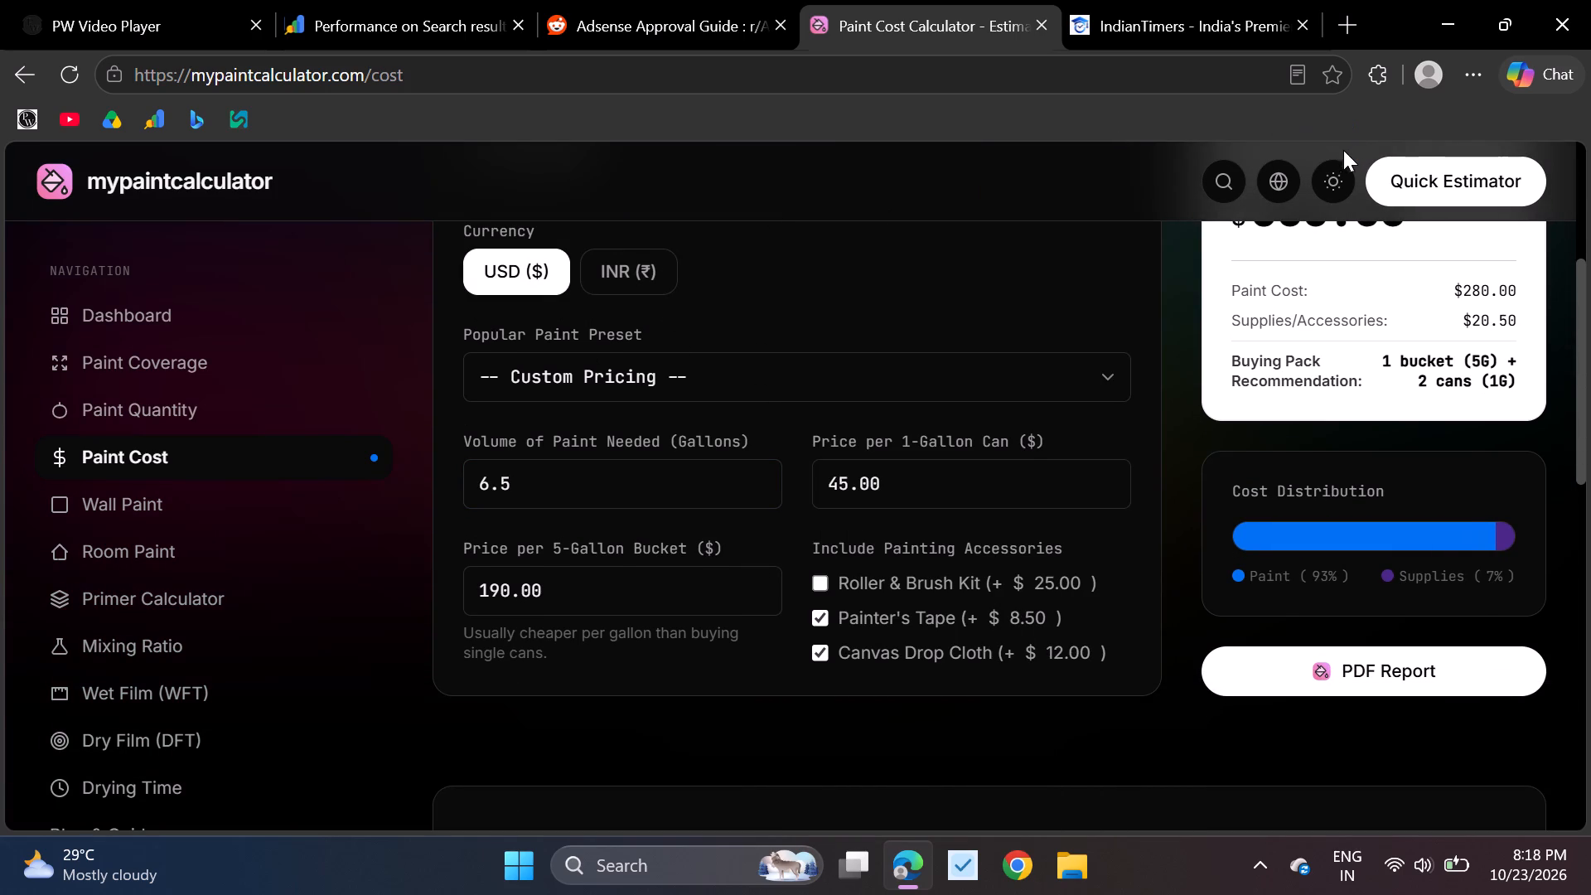
Switch mypaintcalculator.com to the light theme.
click(1337, 176)
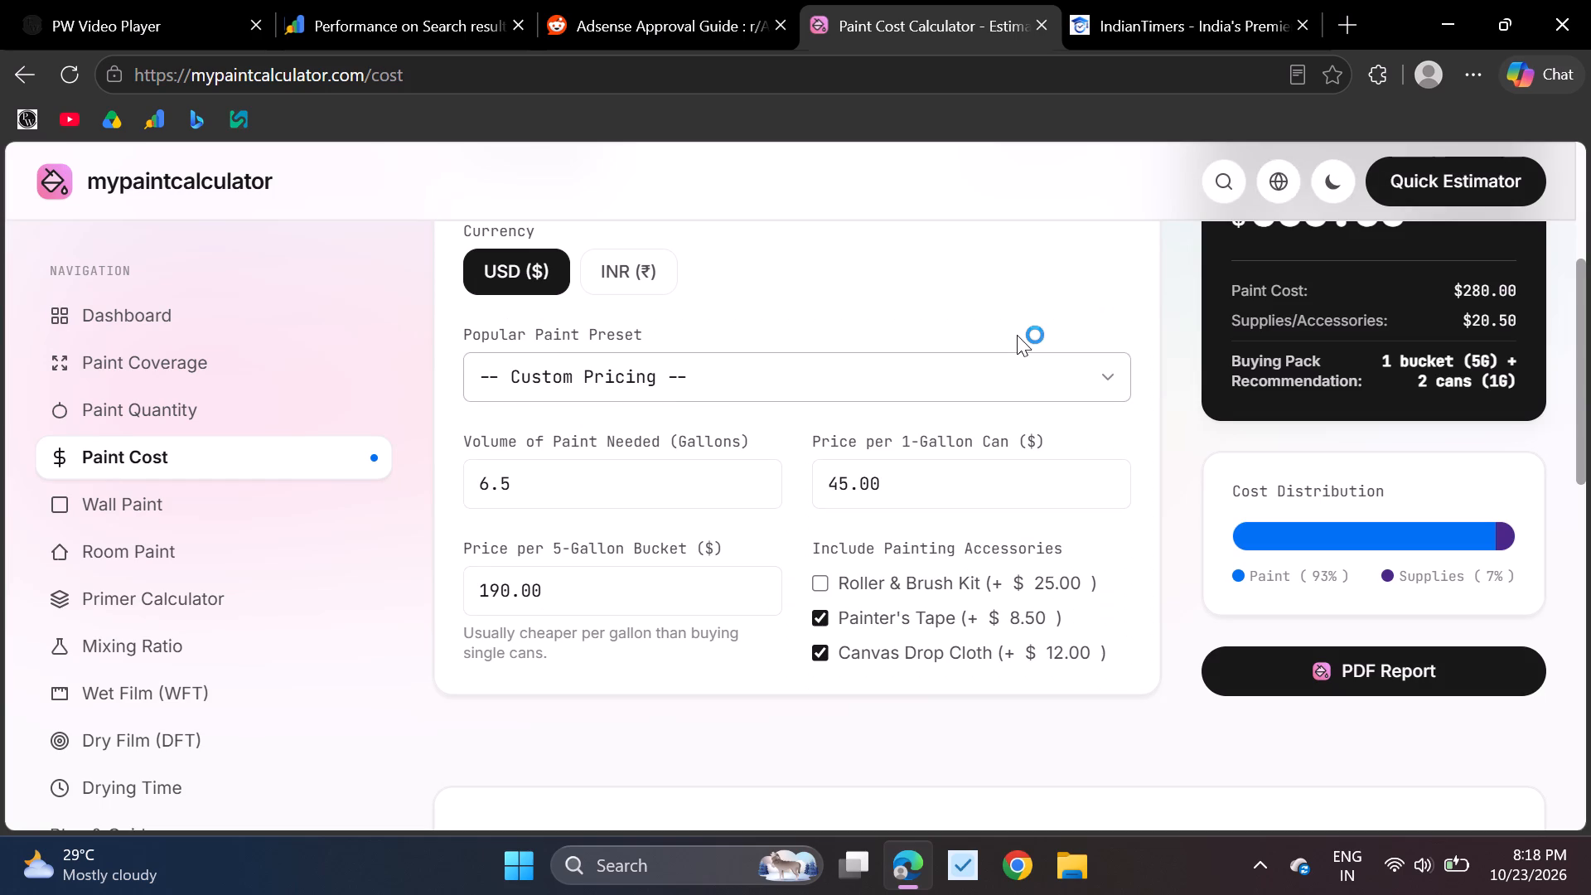
Check the site's language list and calculator search, and go to the Quick Estimator.
scroll(1017, 335, up, 7)
click(1285, 179)
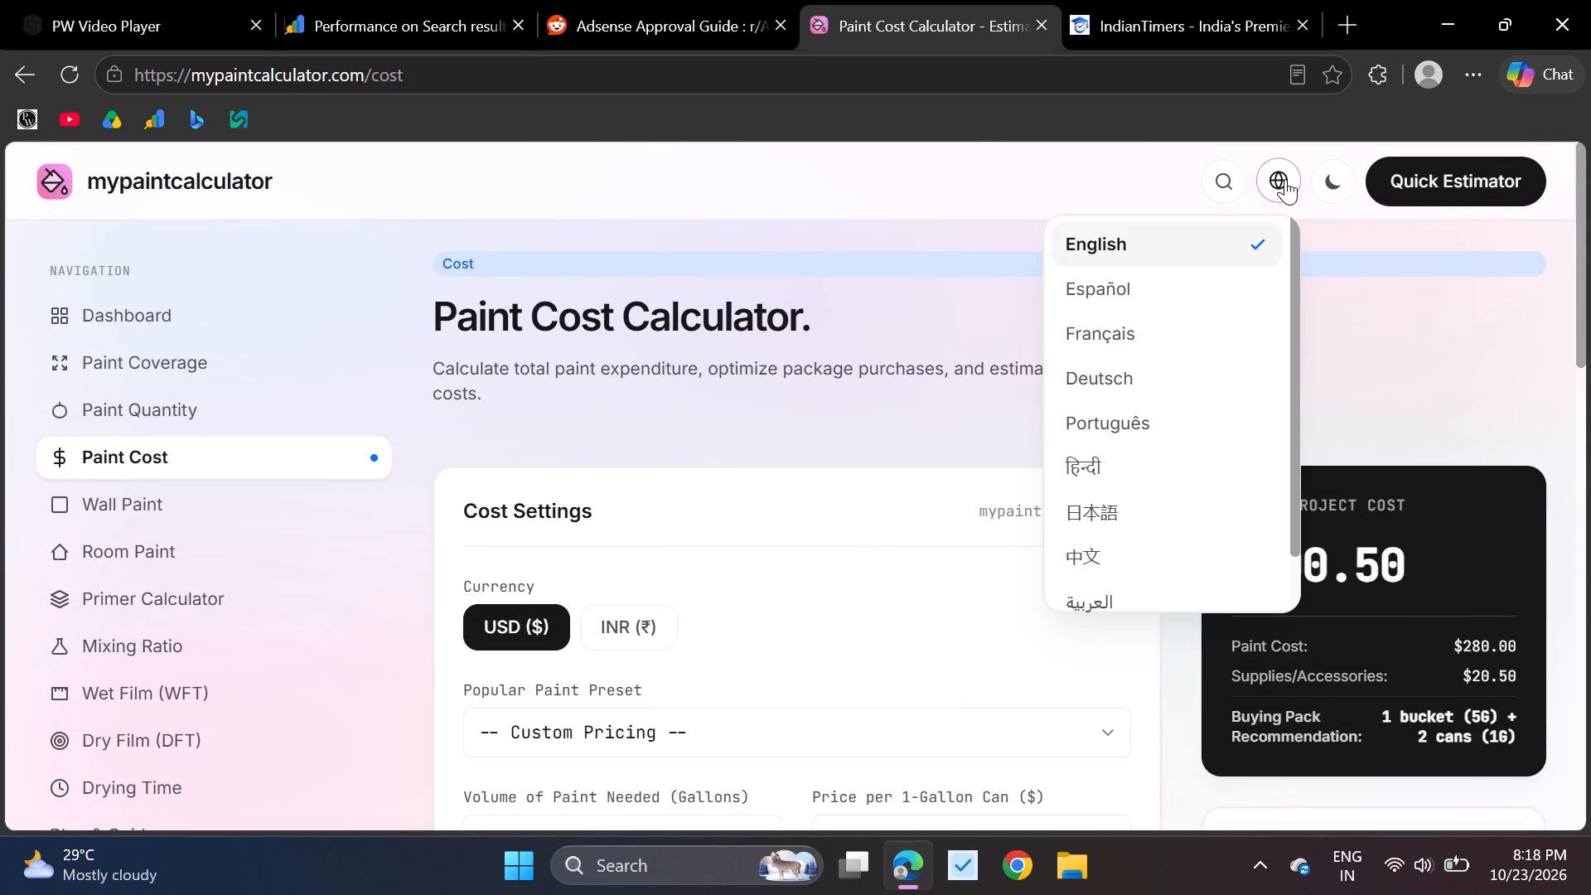
click(1230, 187)
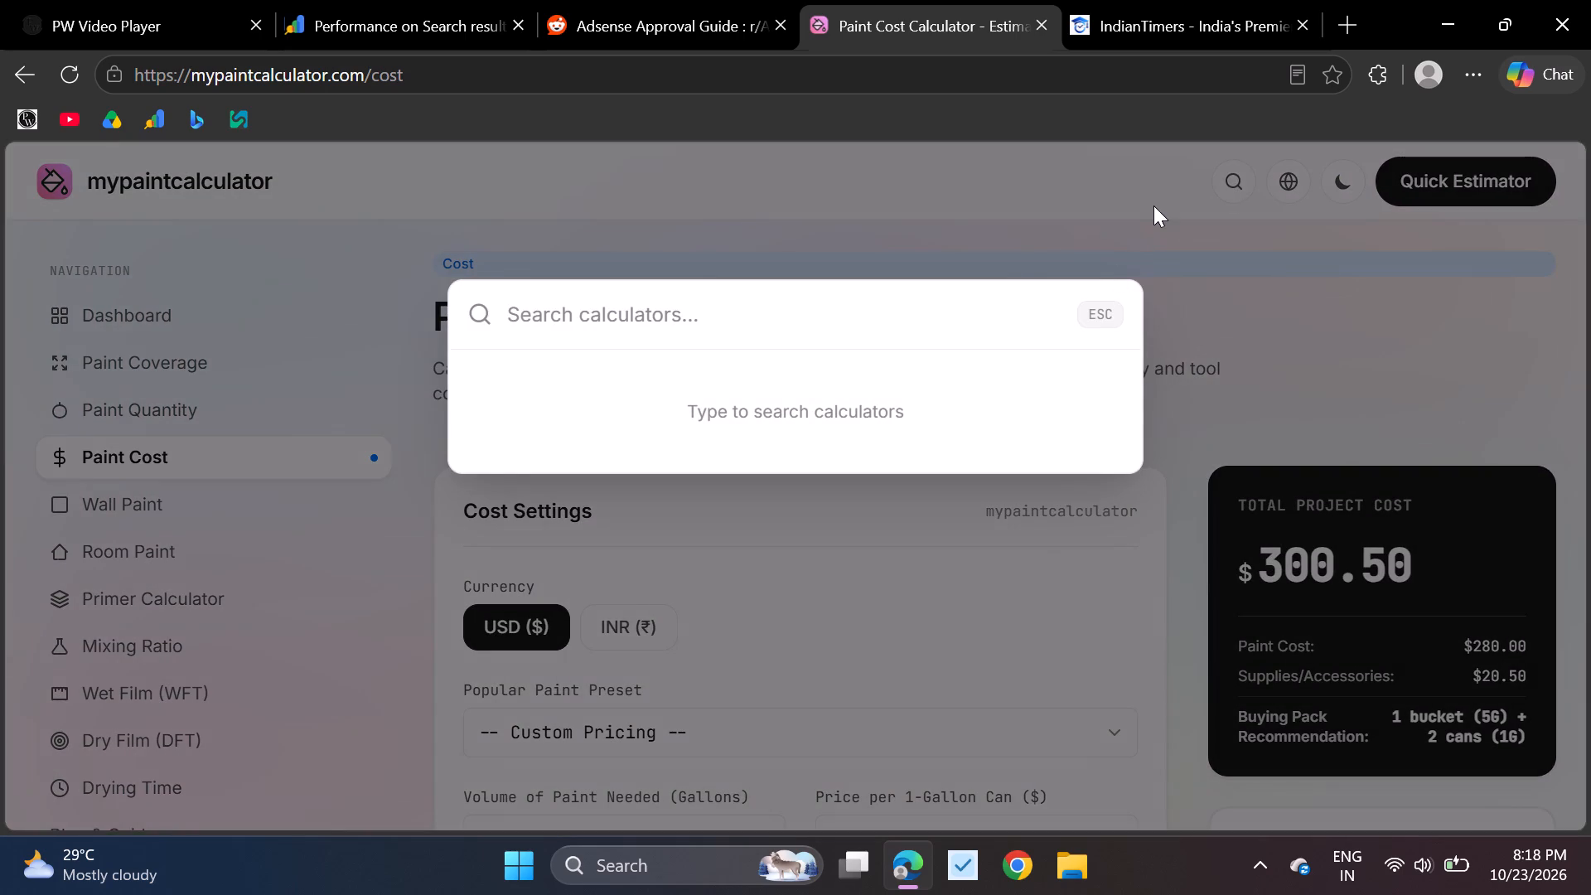
click(1153, 206)
click(1448, 163)
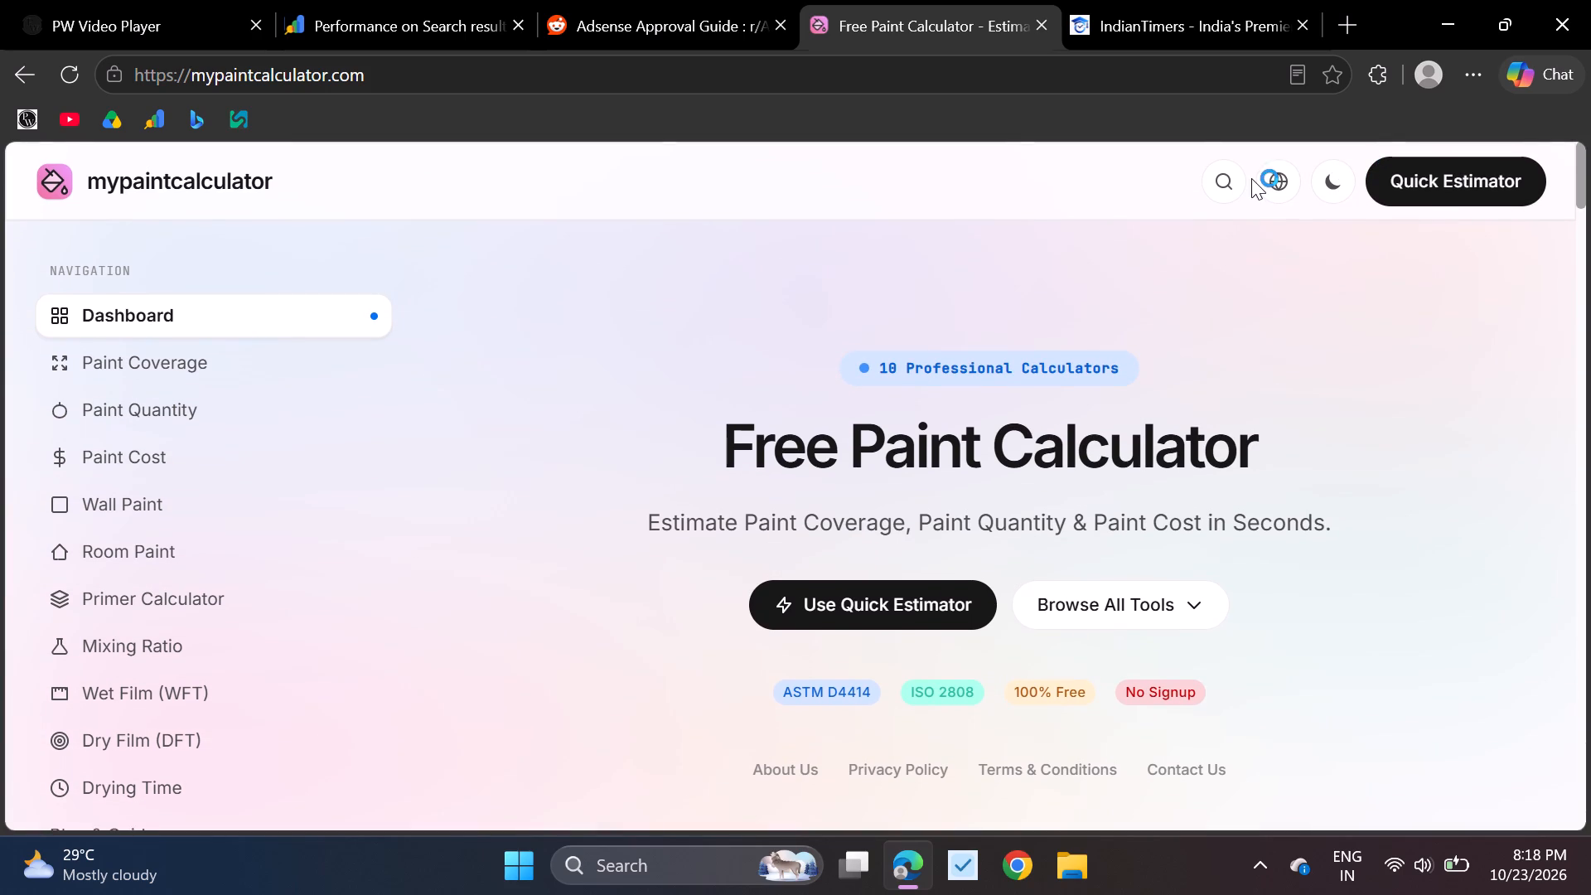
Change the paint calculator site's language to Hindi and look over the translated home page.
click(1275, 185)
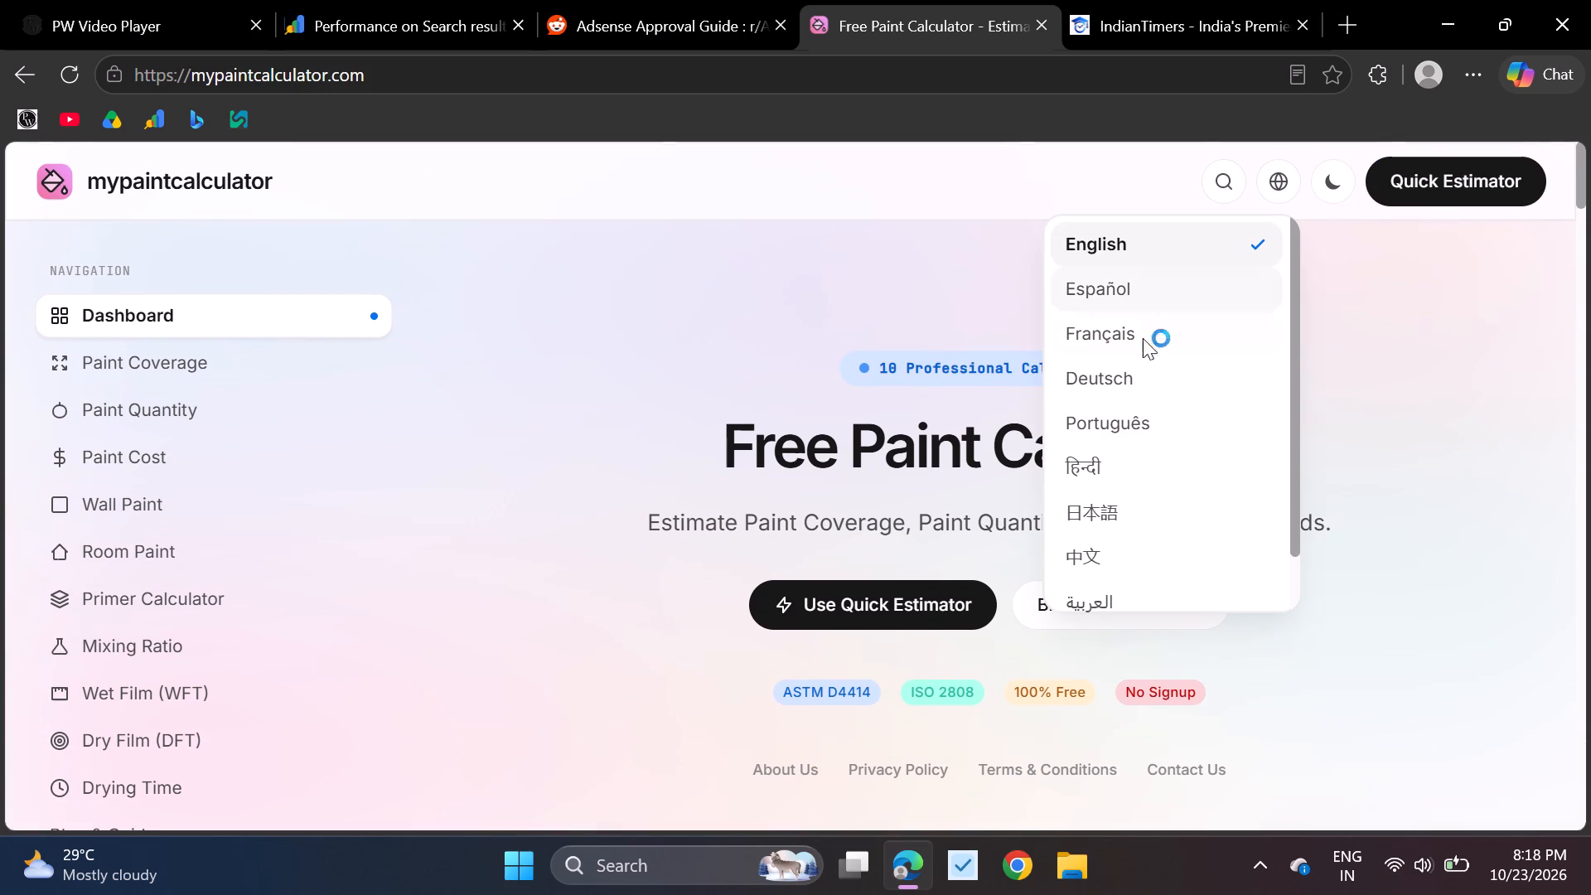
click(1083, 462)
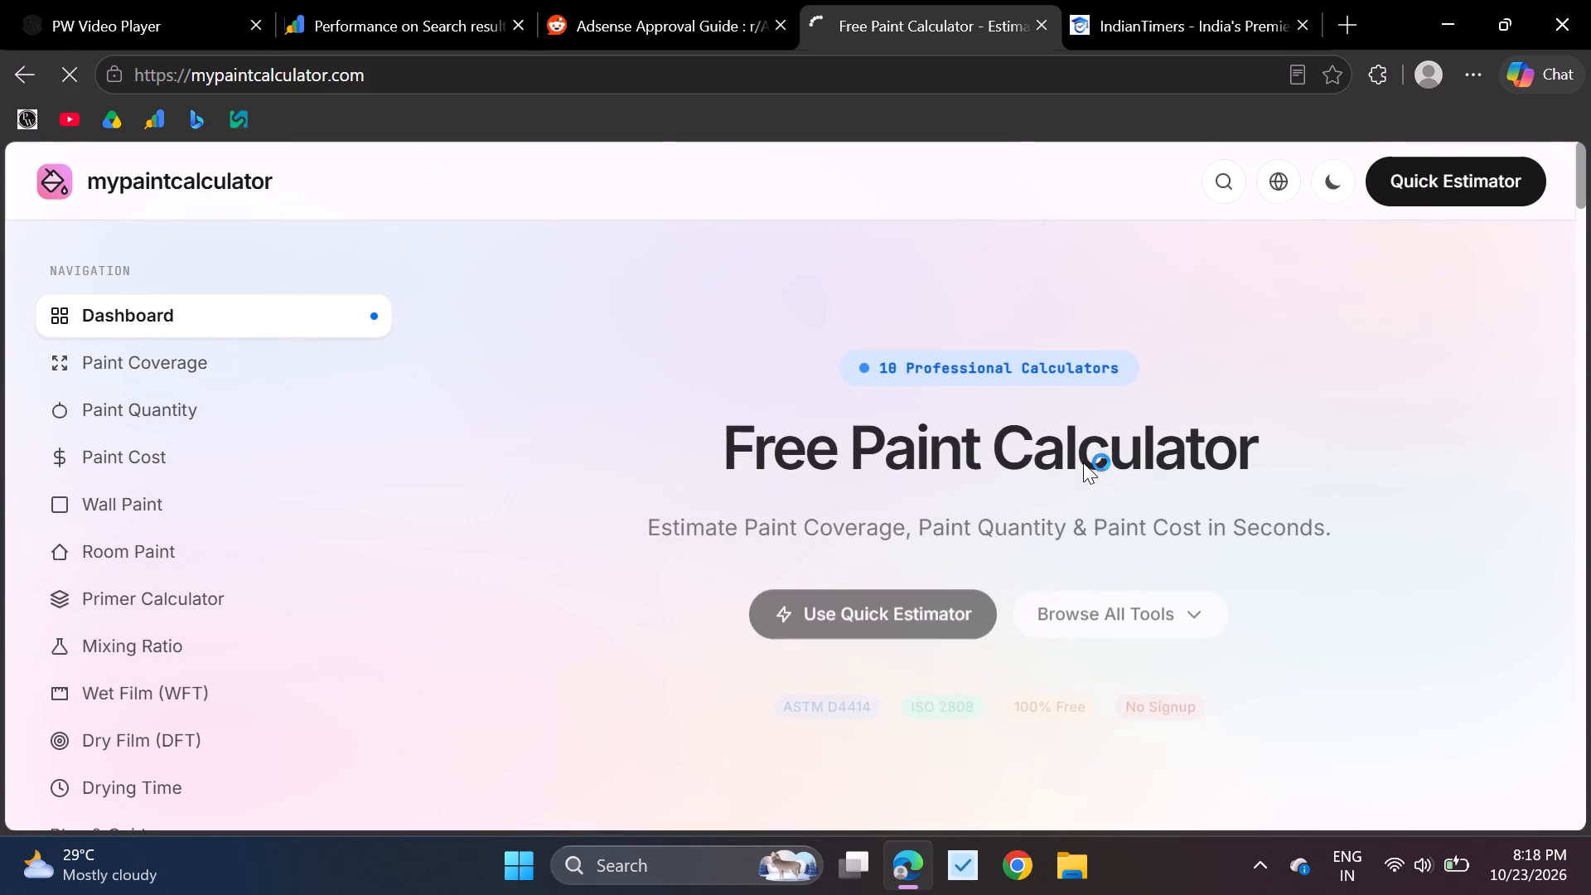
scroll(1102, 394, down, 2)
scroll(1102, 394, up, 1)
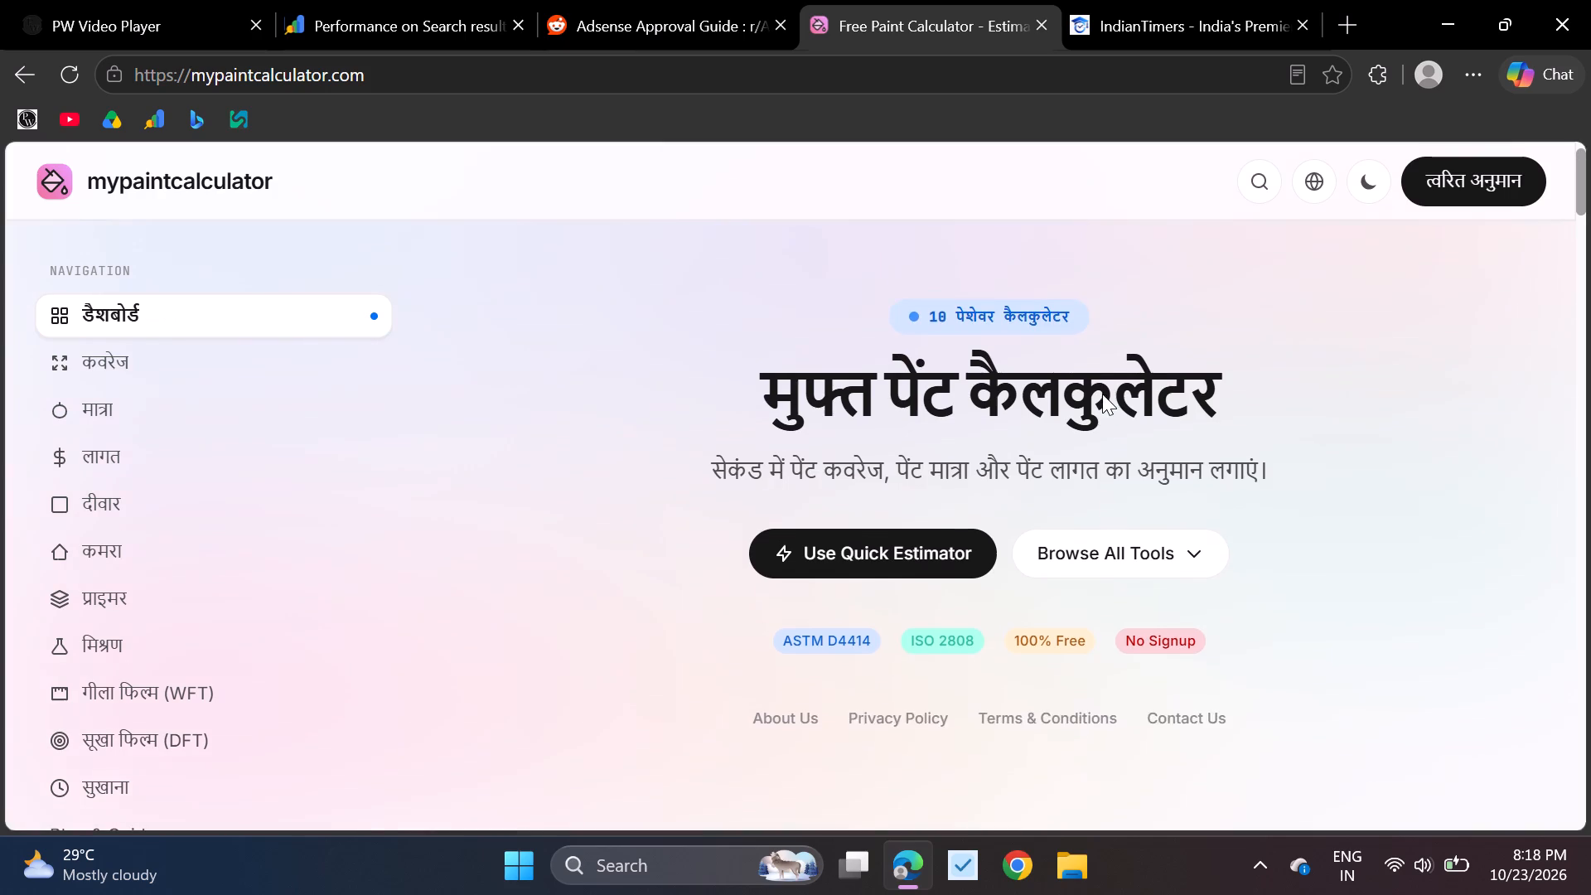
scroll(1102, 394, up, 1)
Change the paint calculator site's language to Arabic.
click(1320, 178)
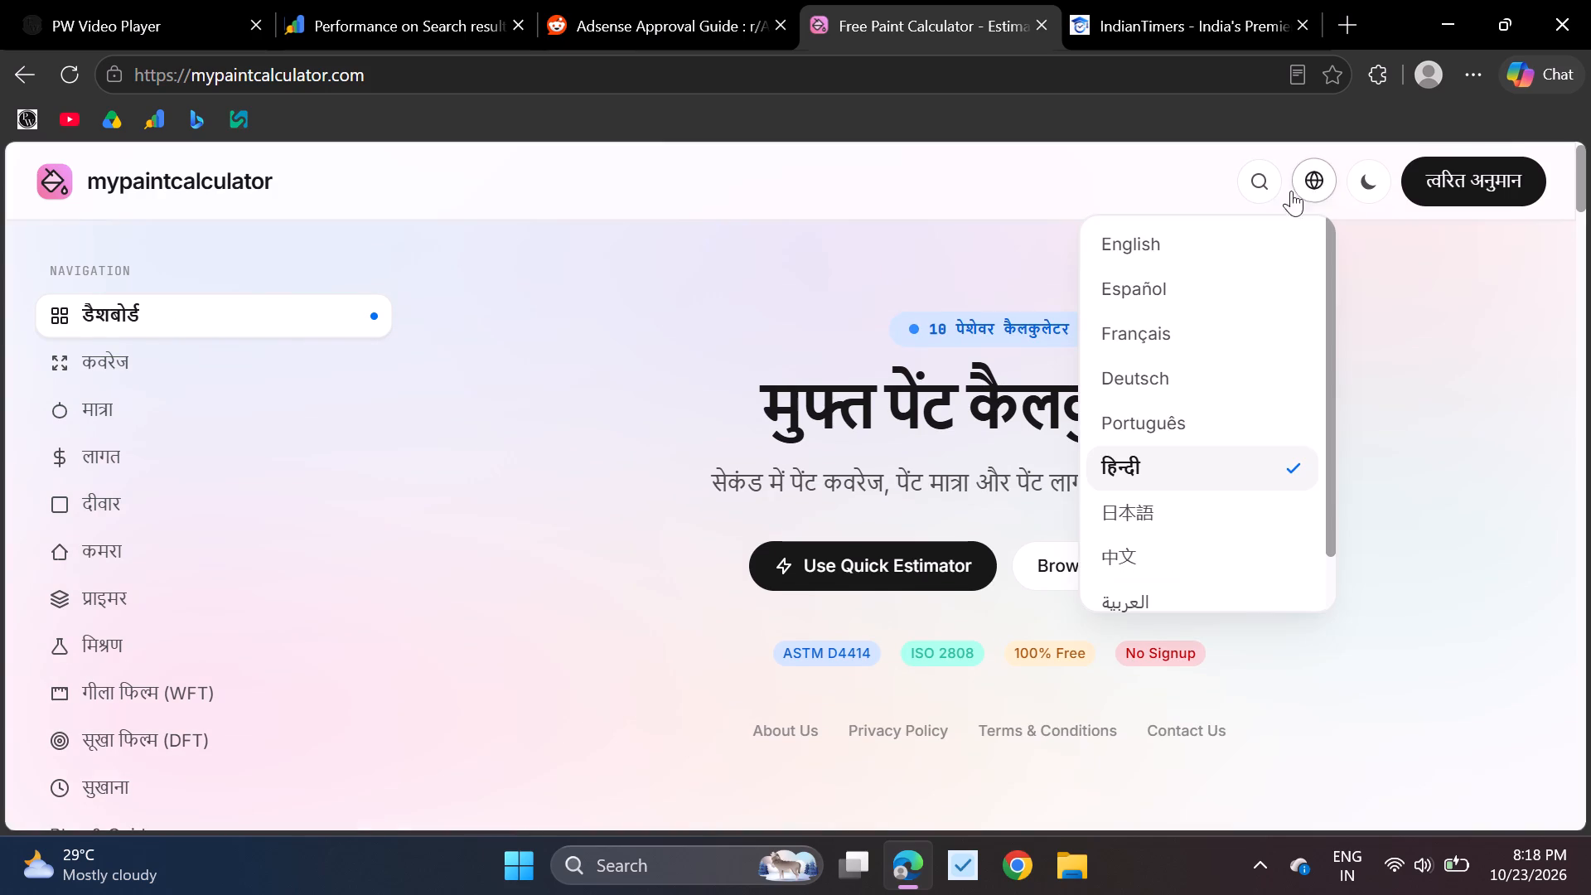
scroll(1134, 528, down, 2)
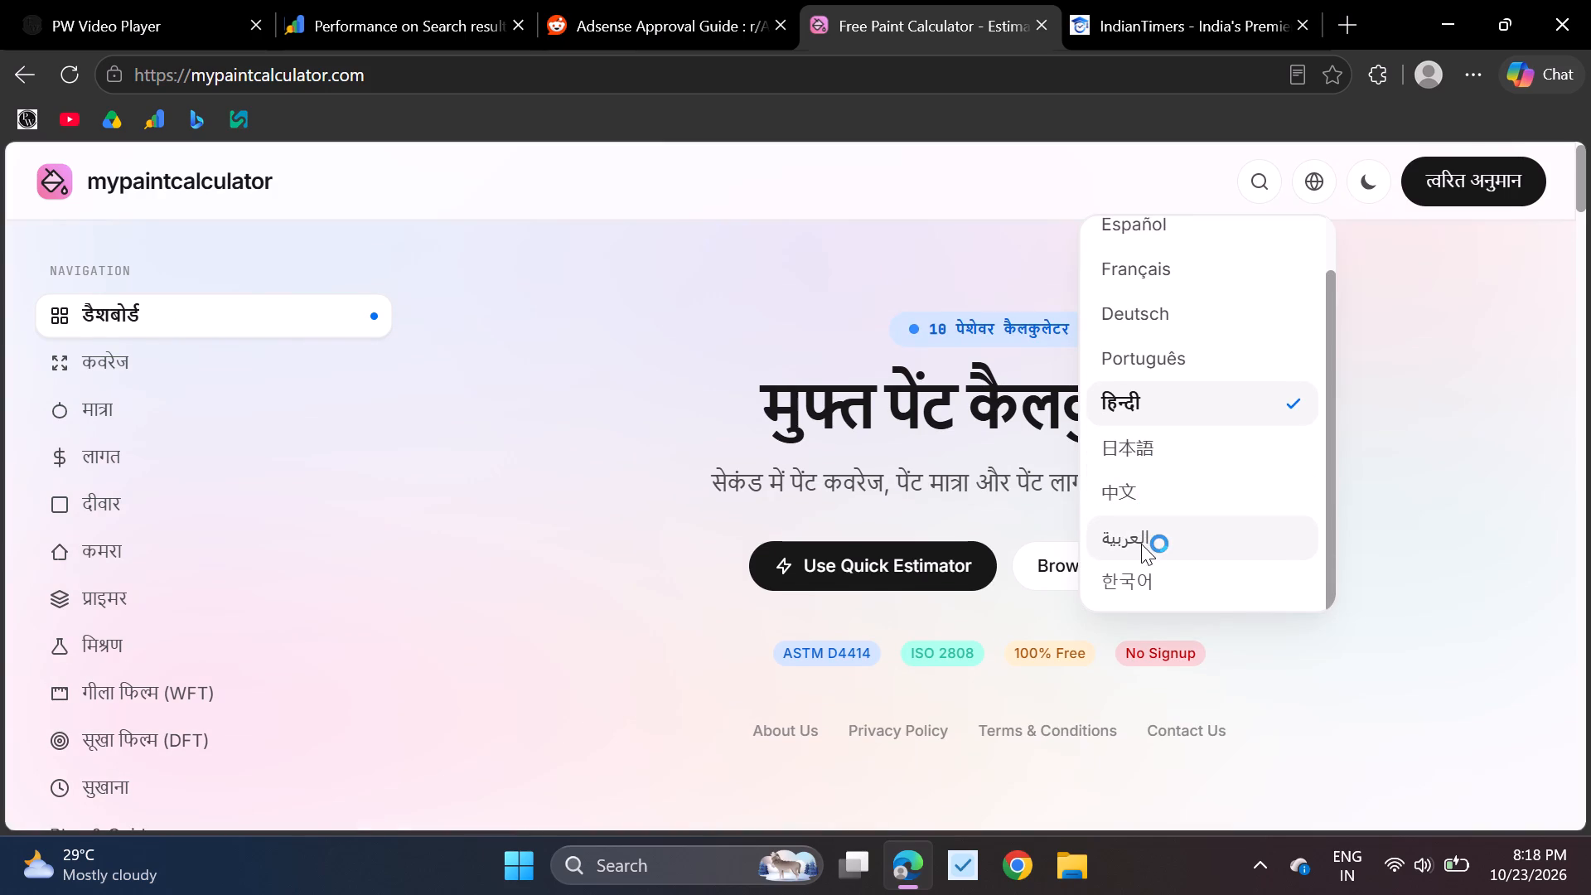
click(1141, 544)
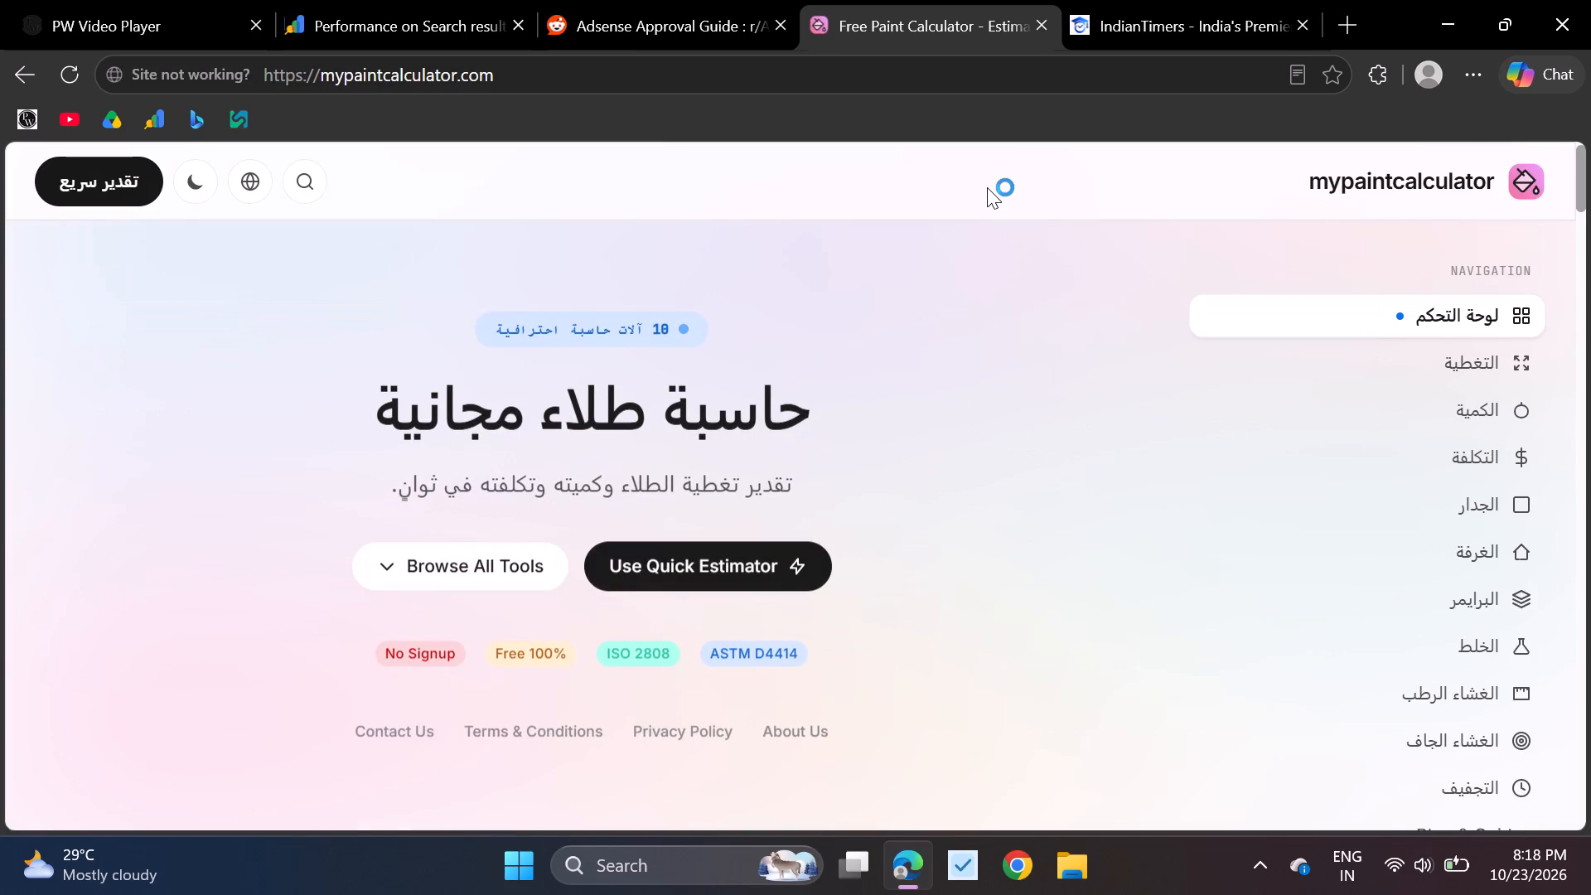
Close the Free Paint Calculator tab.
click(1037, 27)
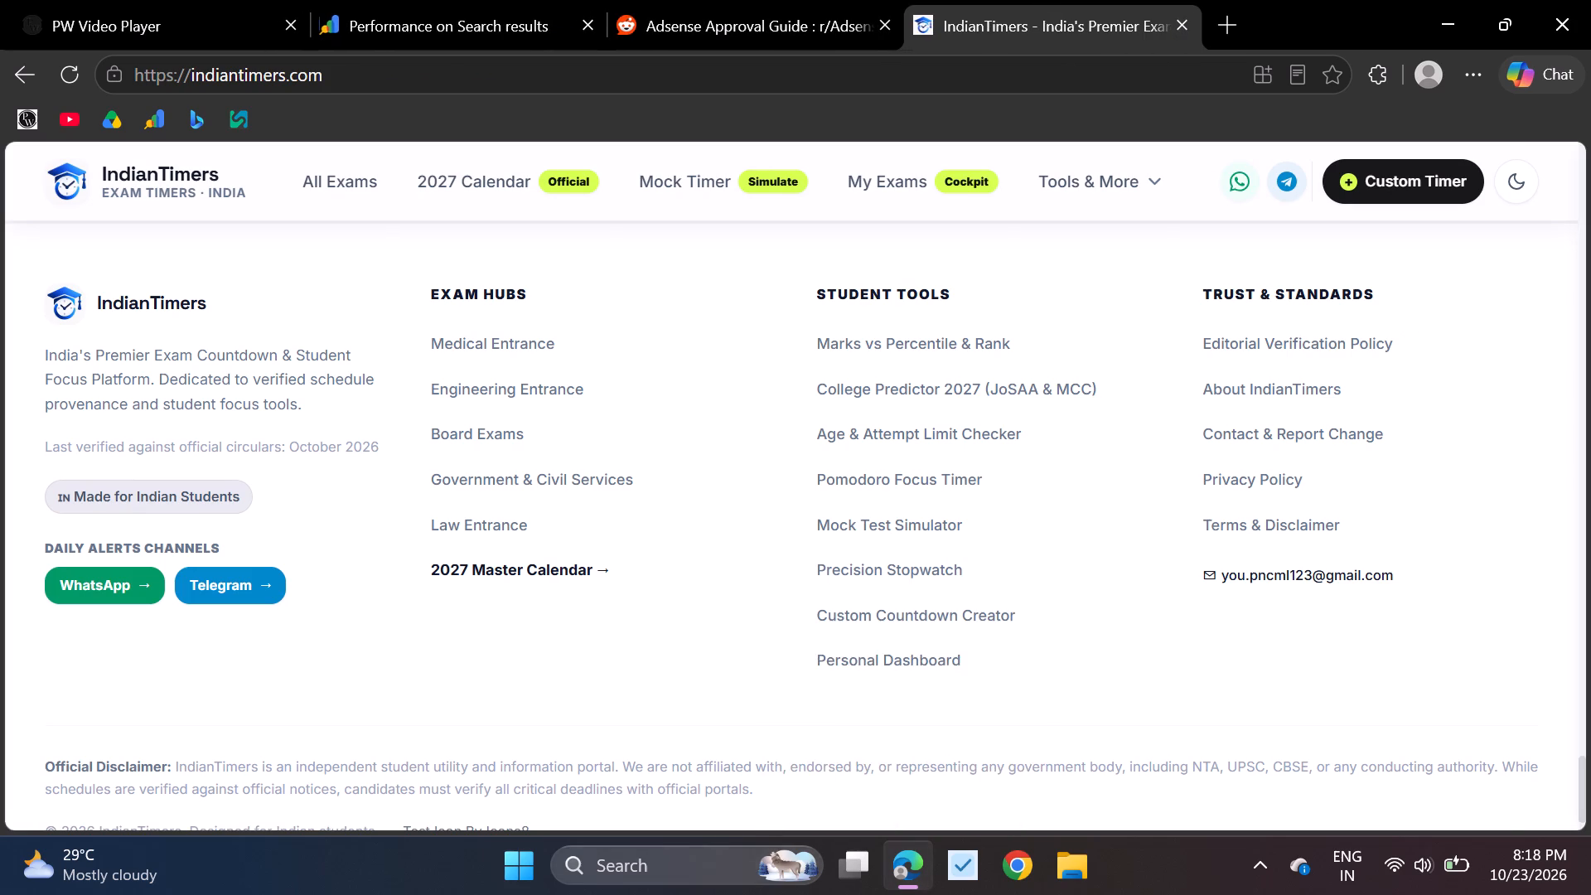
click(663, 858)
text(amt)
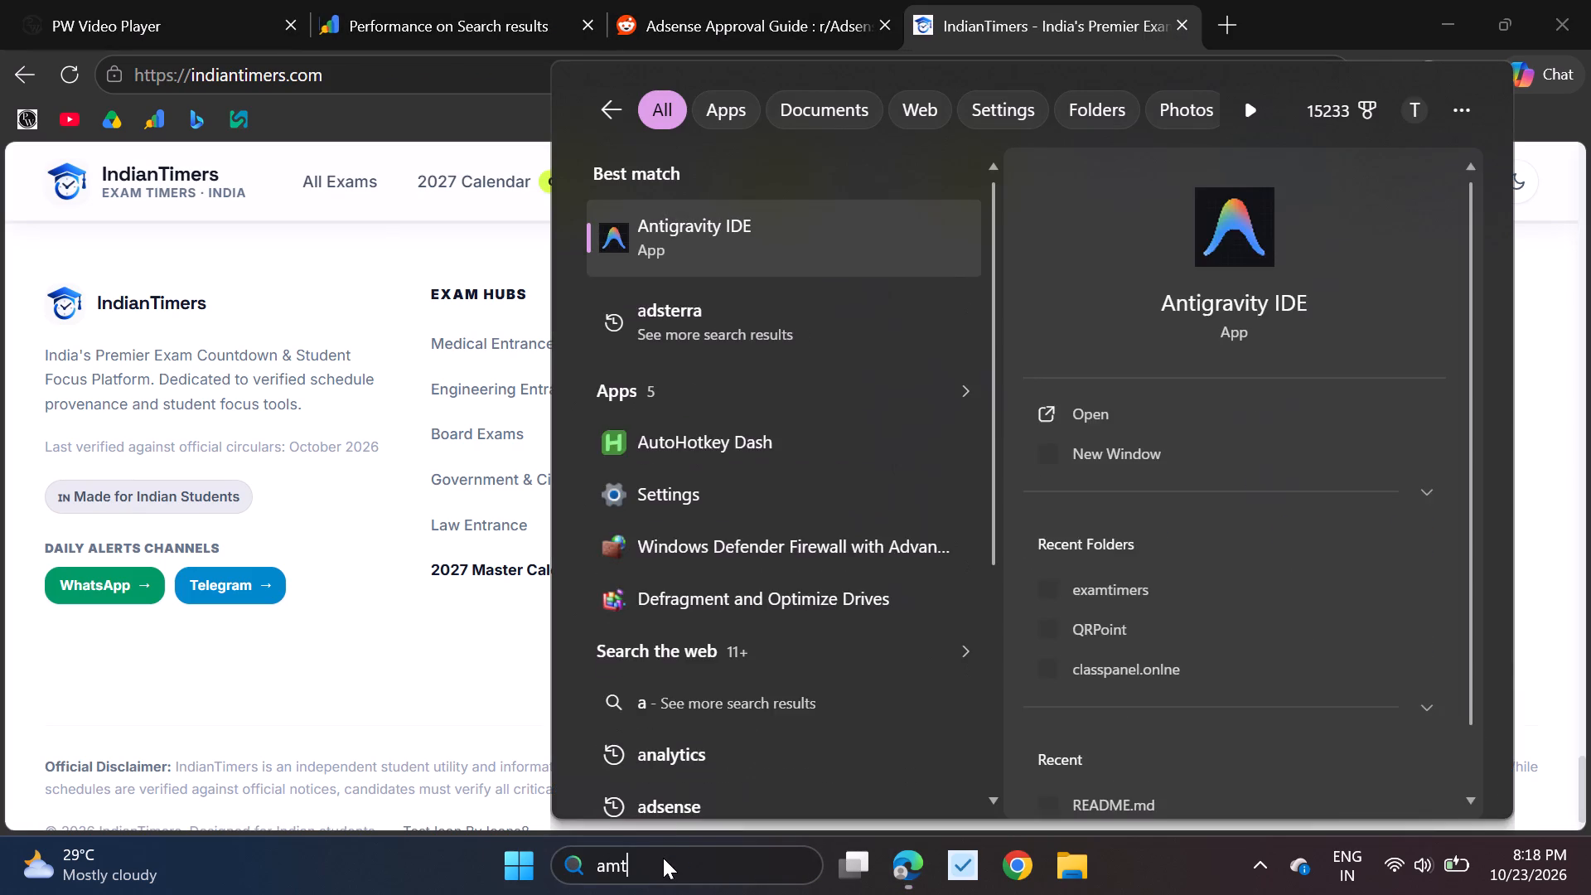
key(BackSpace)
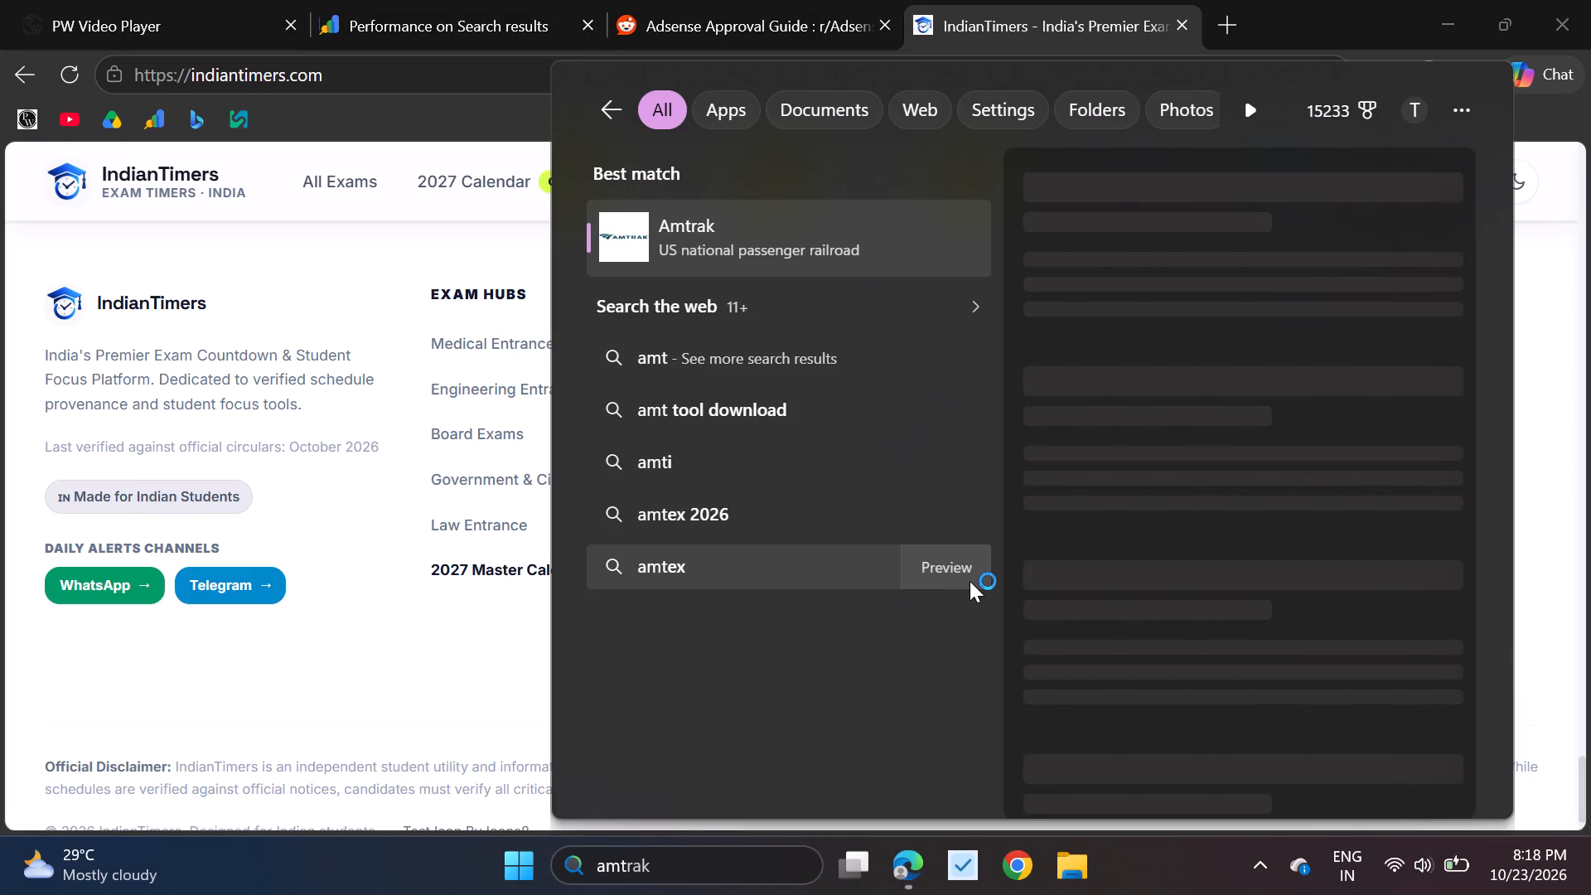
key(BackSpace)
text(nt)
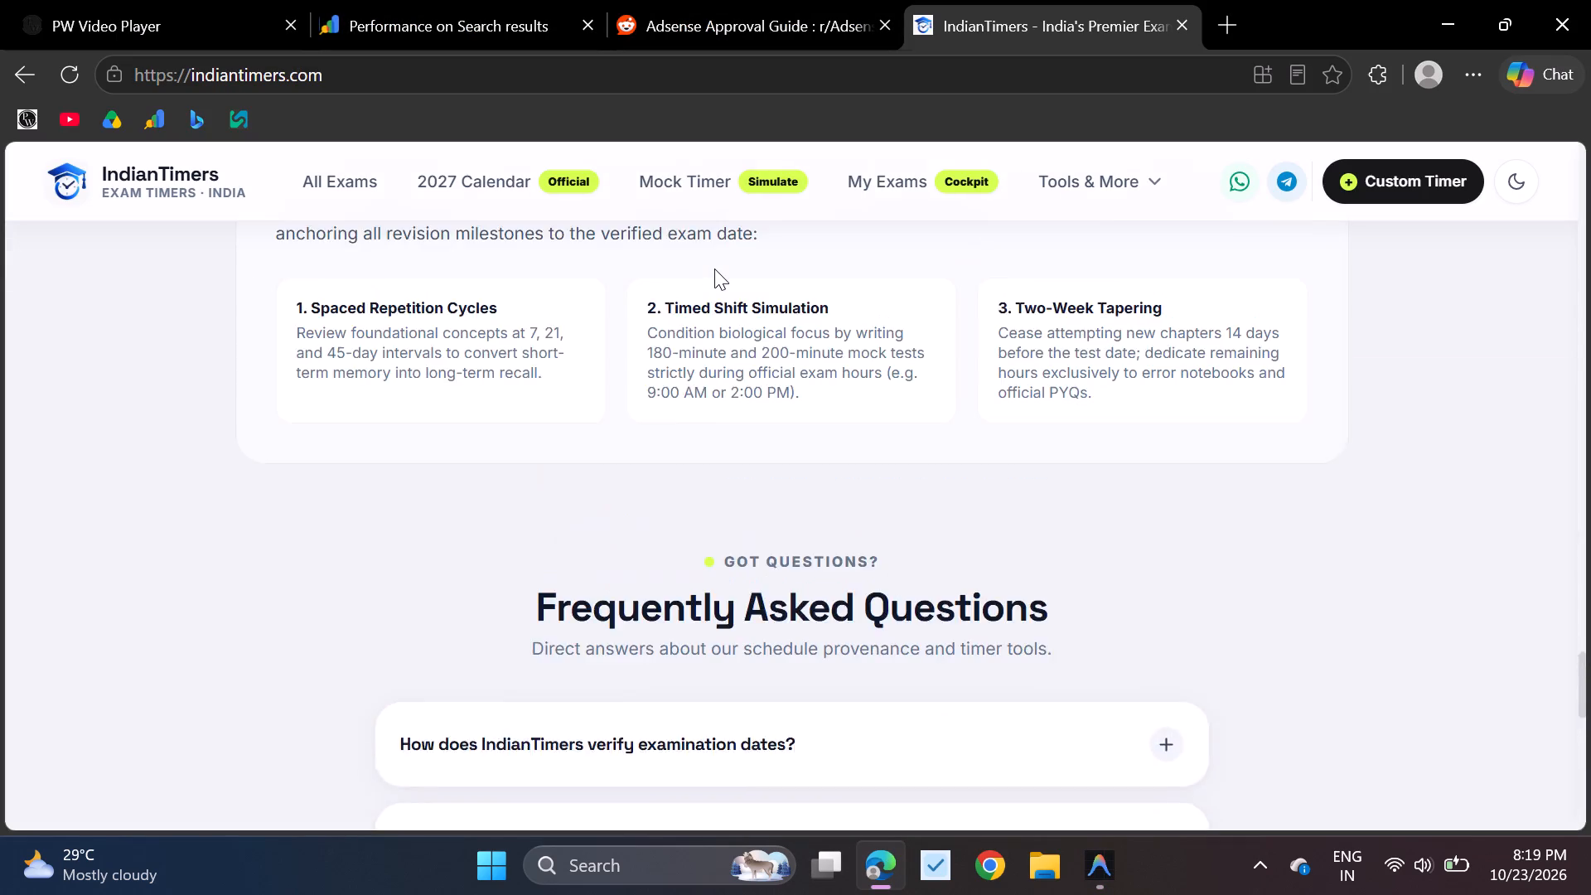
Look through the IndianTimers home page, from the hero section down to the exam timers, categories and tools.
scroll(714, 268, up, 15)
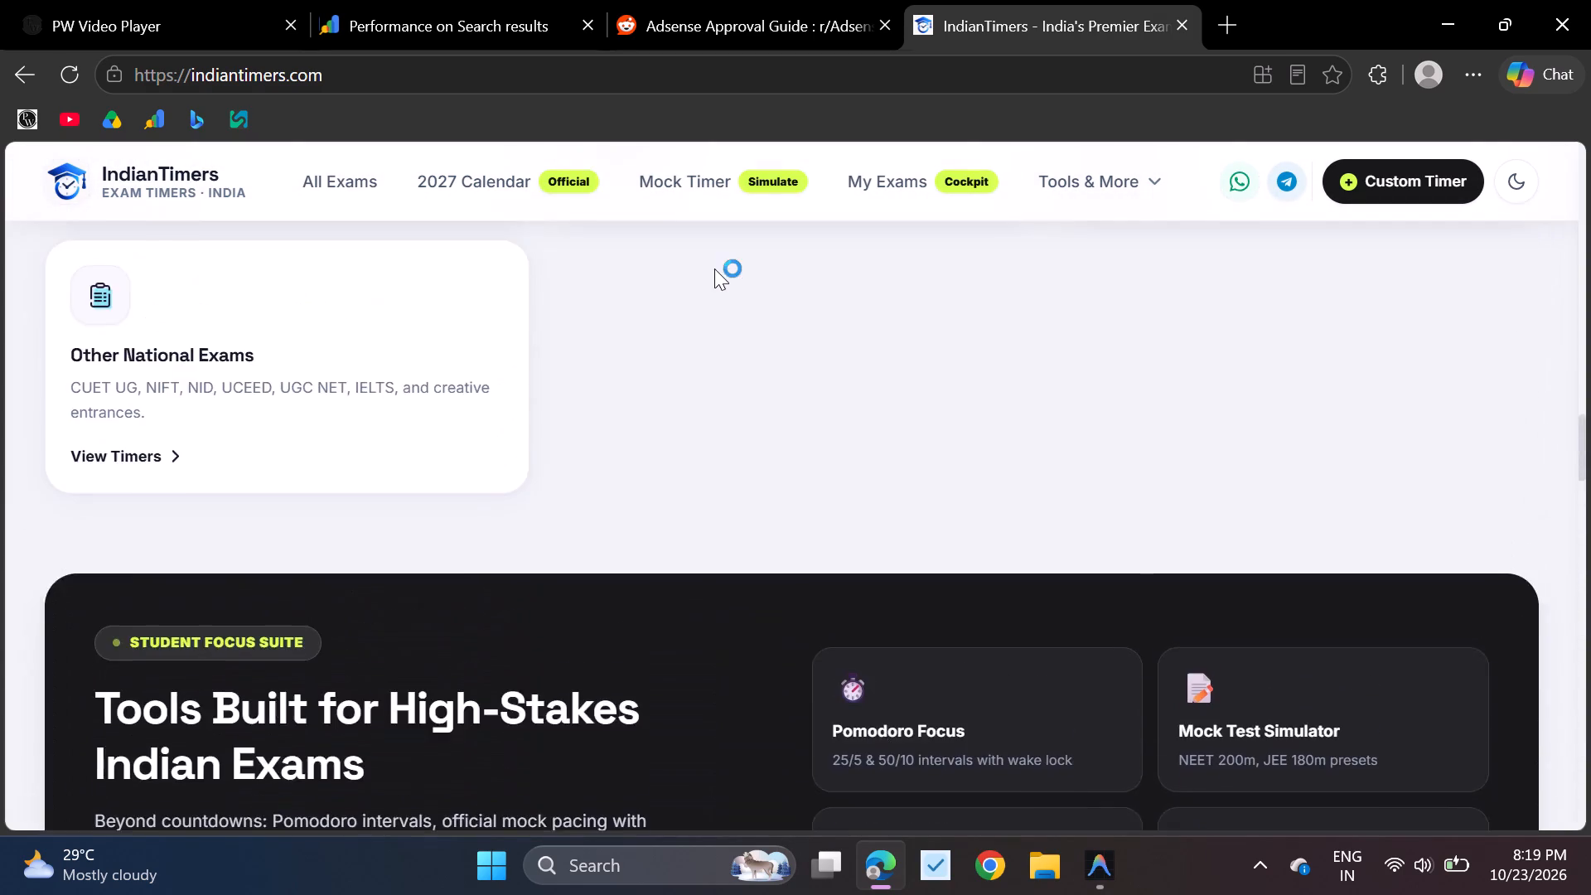
scroll(714, 268, up, 18)
scroll(714, 268, up, 4)
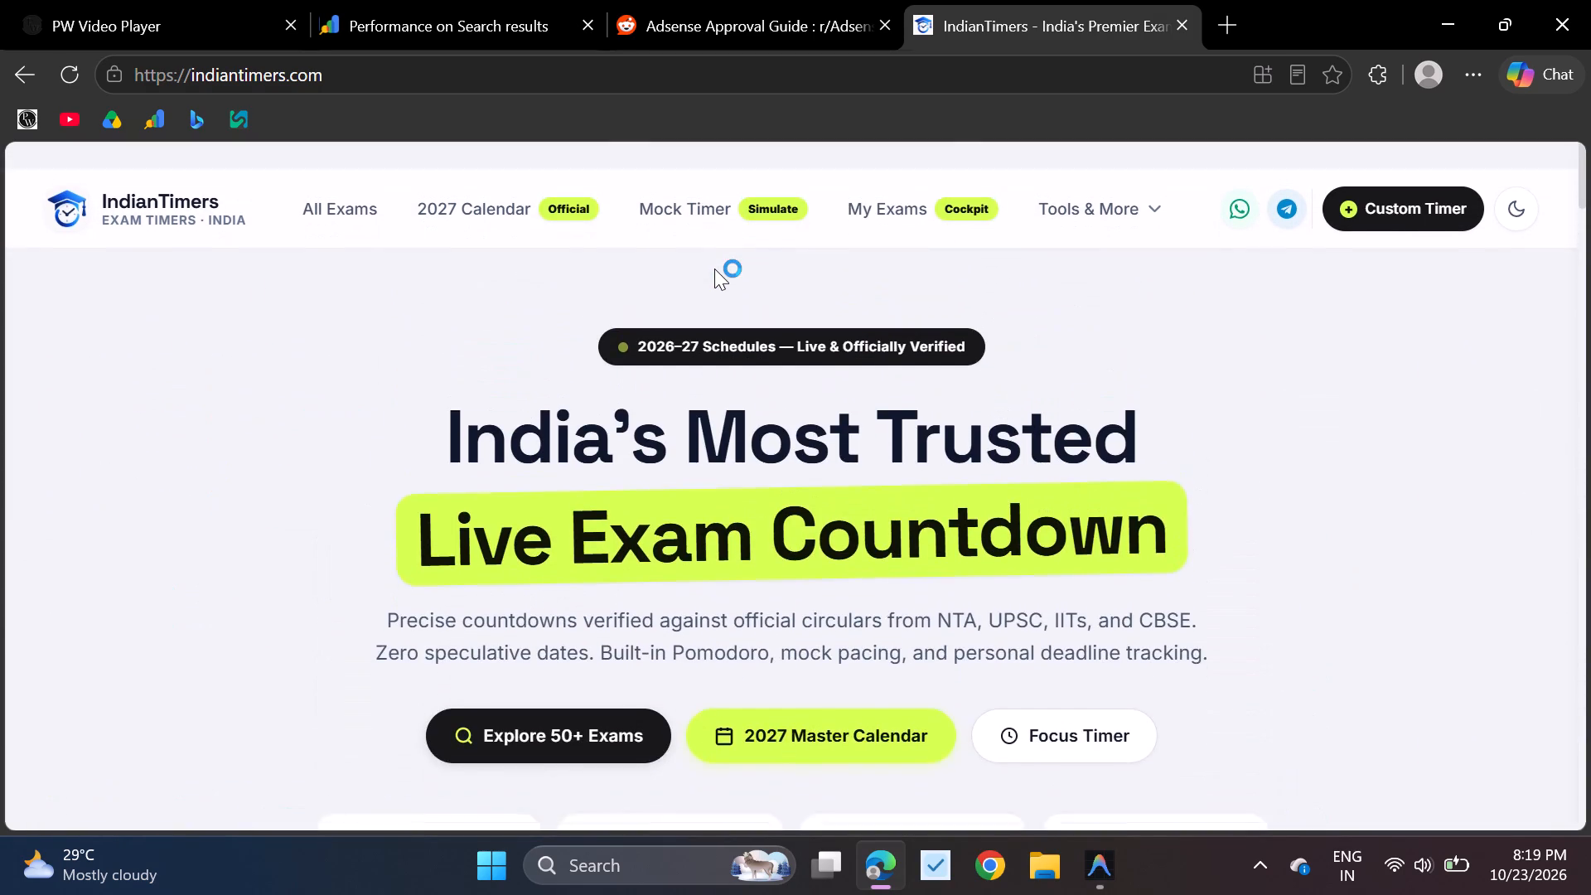
scroll(714, 268, up, 1)
scroll(714, 268, down, 7)
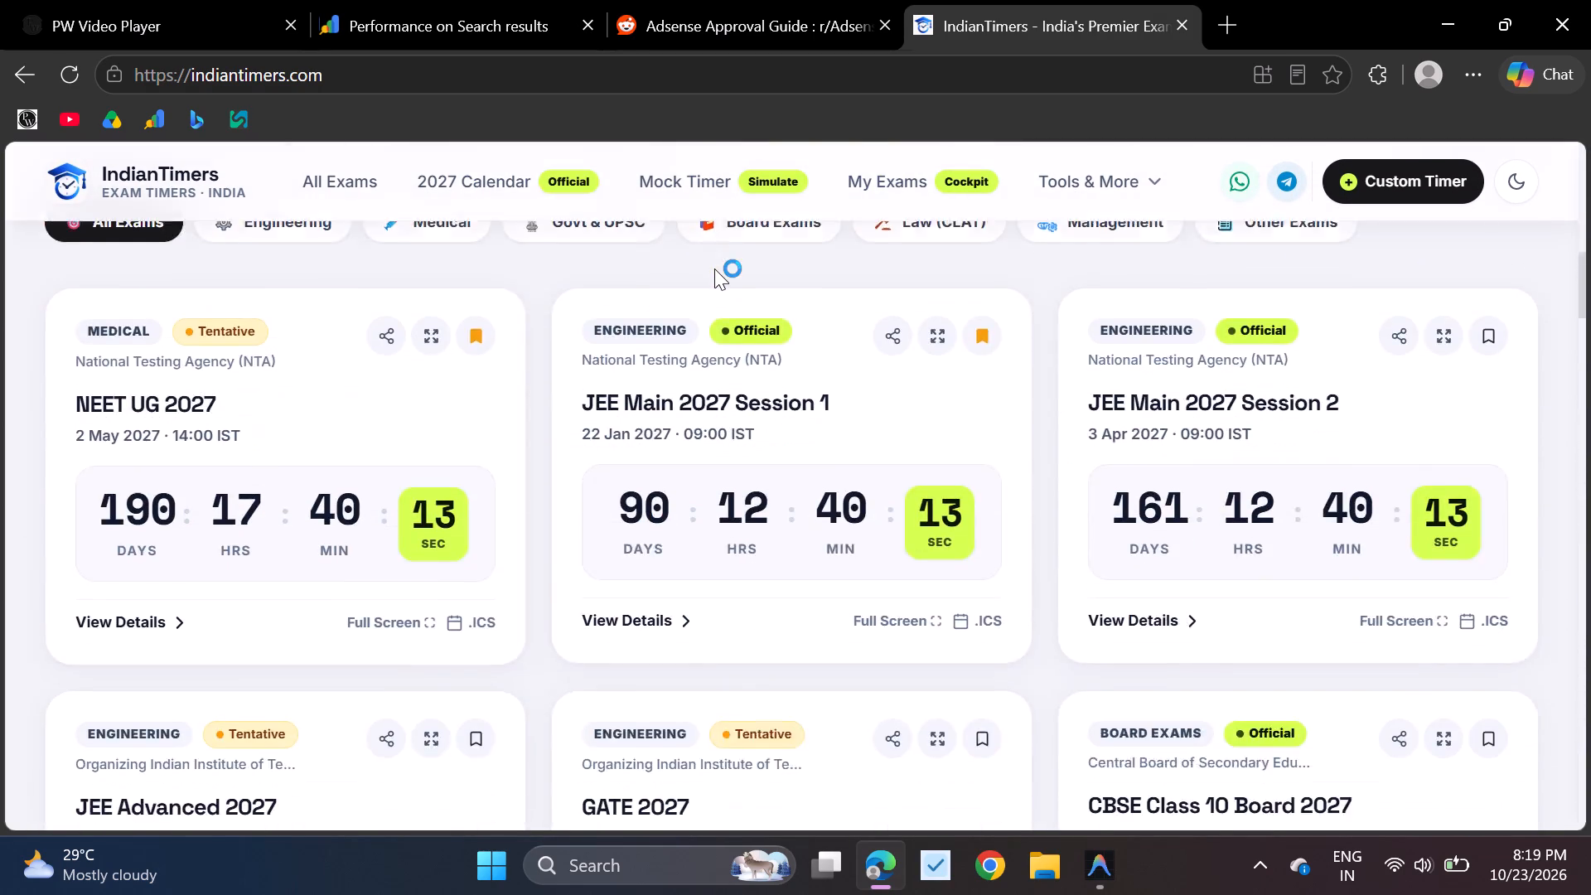
scroll(714, 268, down, 7)
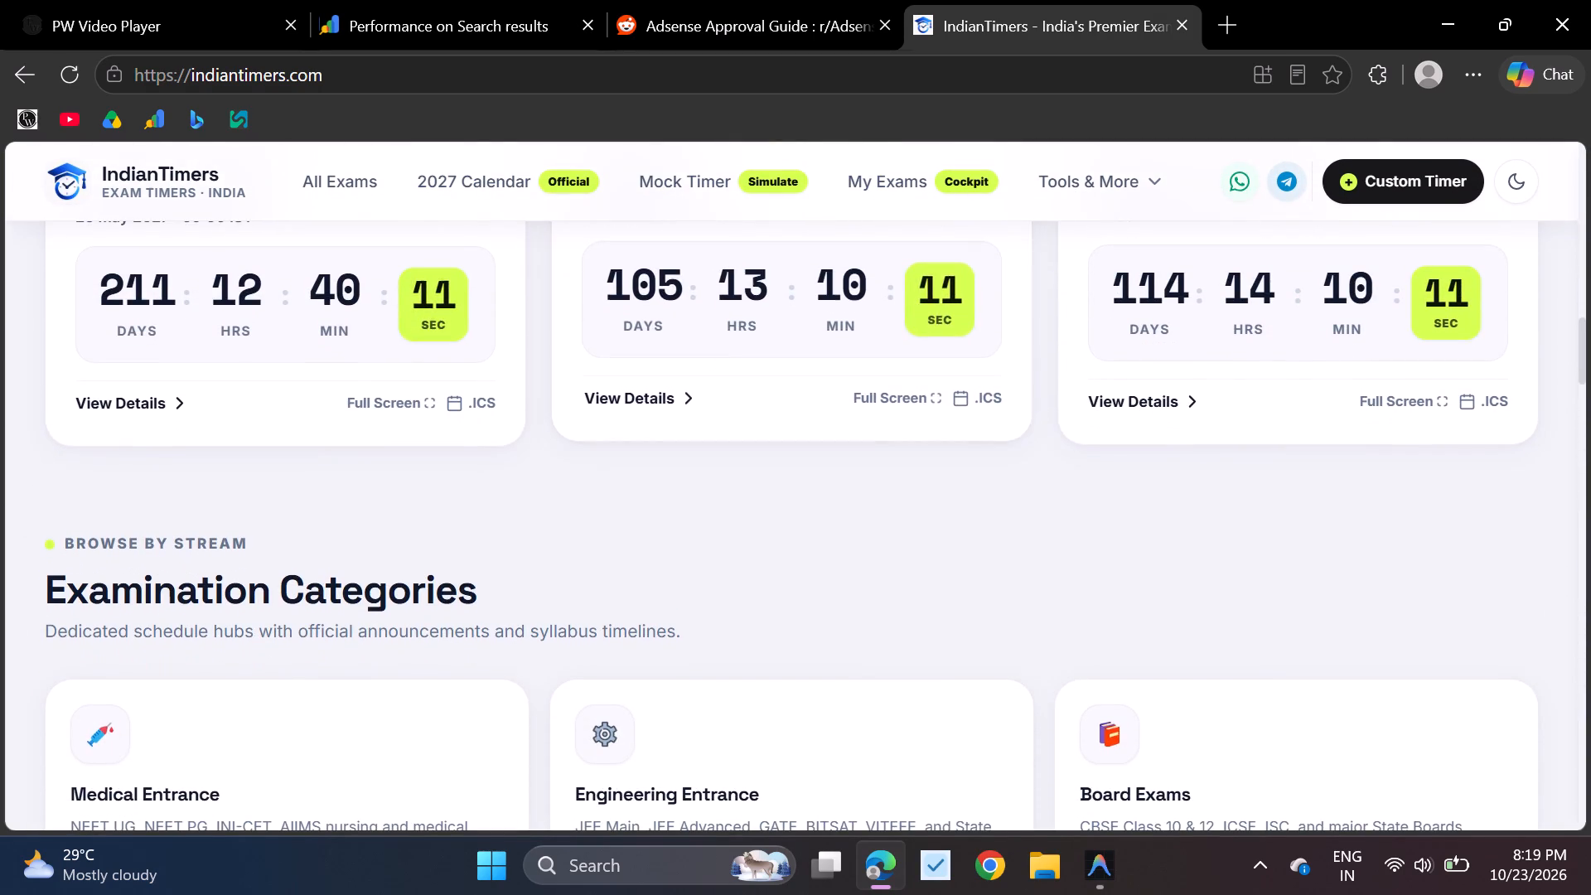
scroll(688, 394, down, 6)
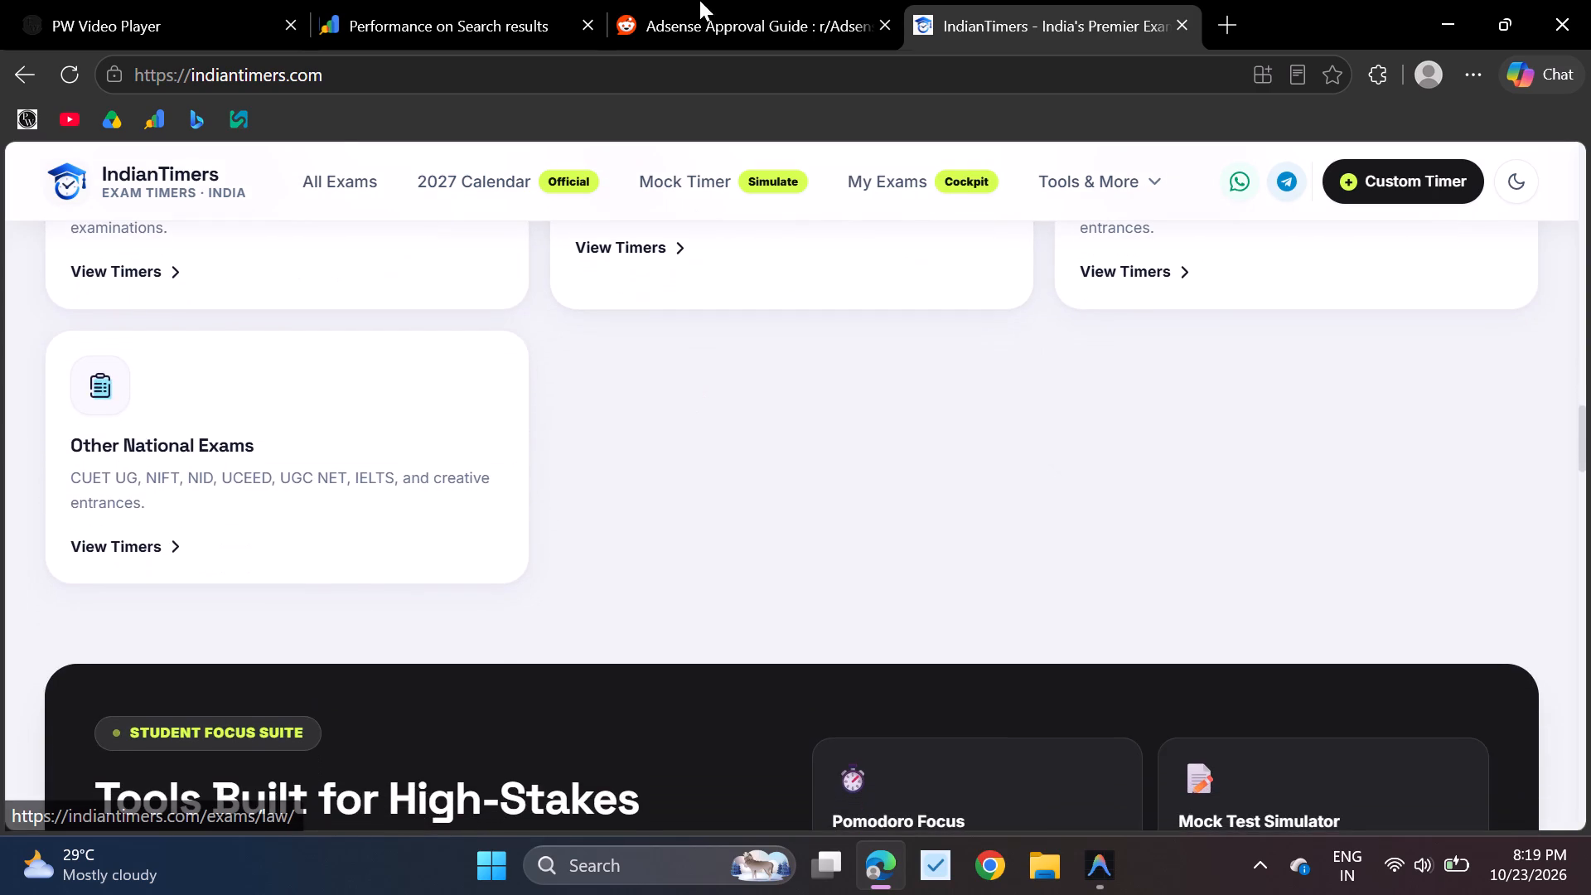
Switch to Google Search Console and open the Overview page for qrpoint.online.
click(559, 0)
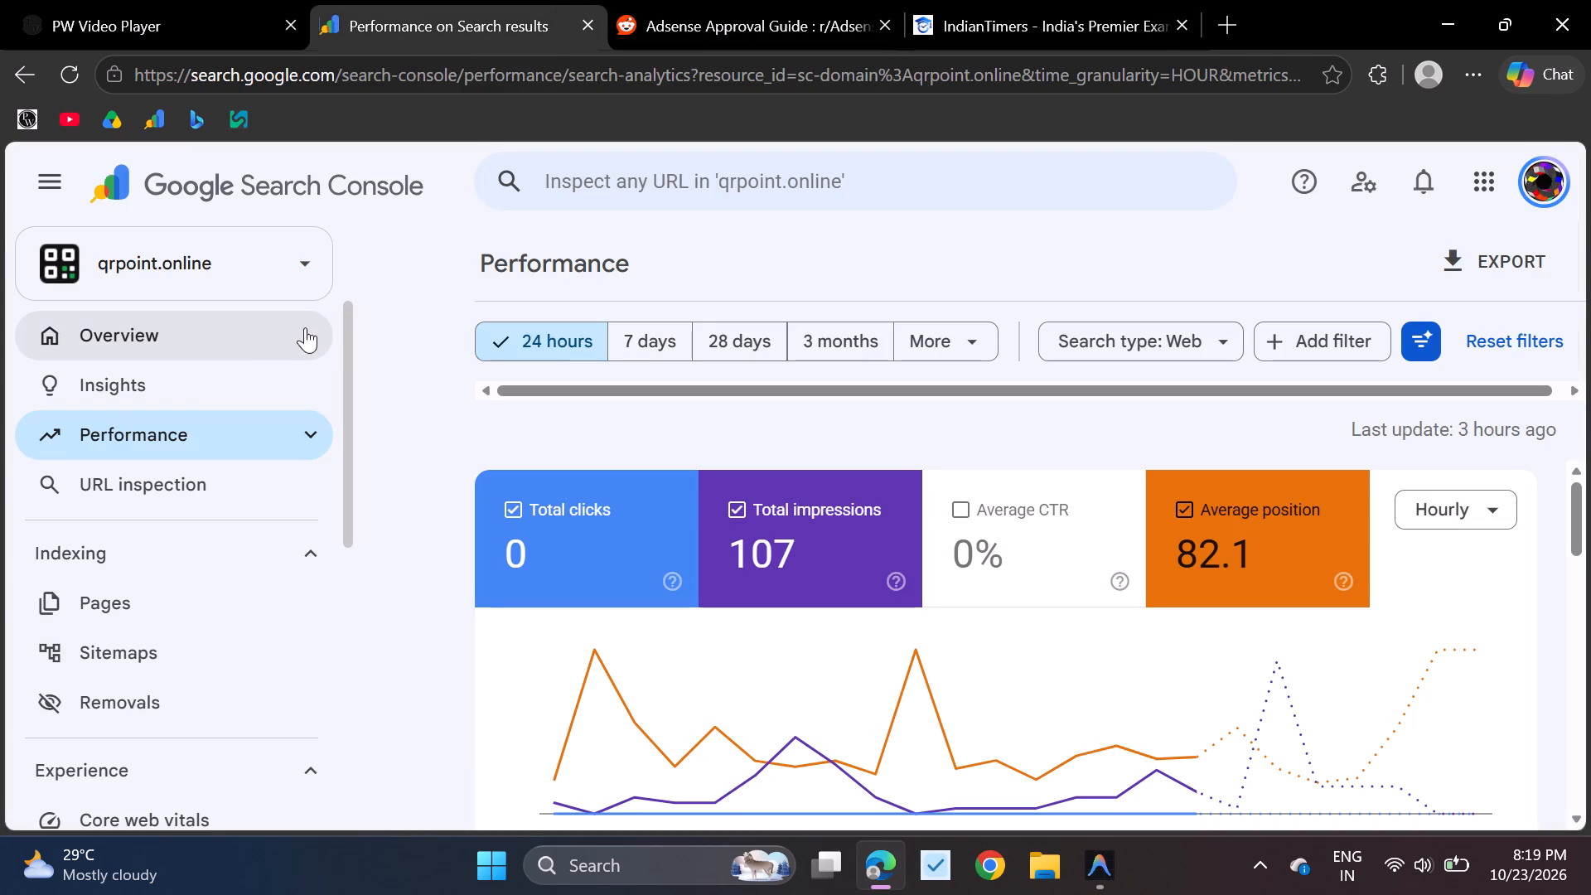
click(239, 344)
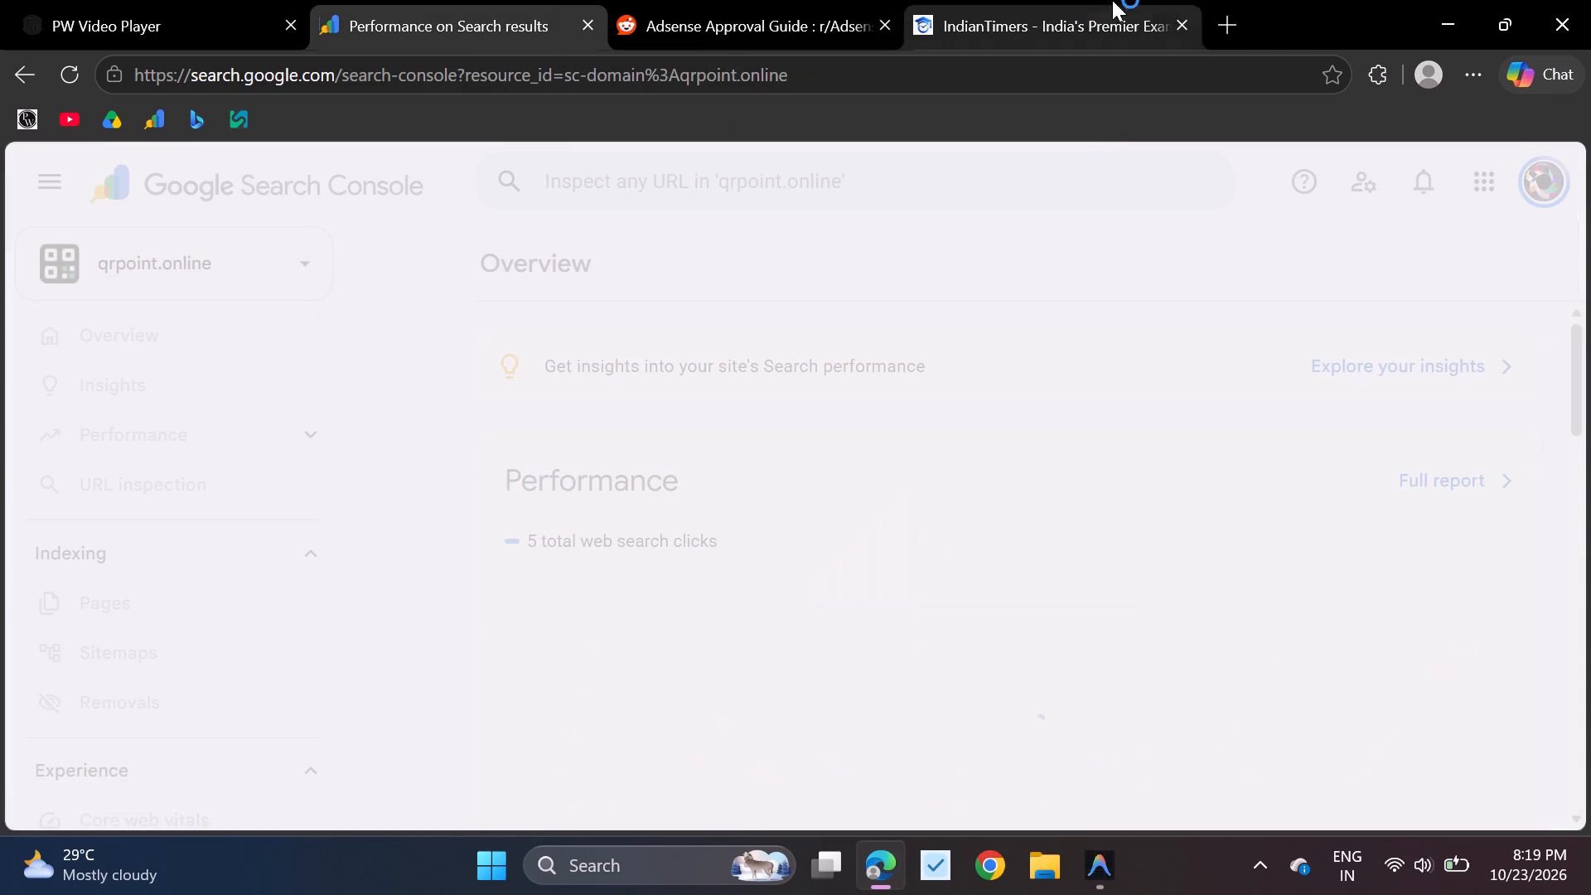
Open gmail.com in a new browser tab.
click(1234, 7)
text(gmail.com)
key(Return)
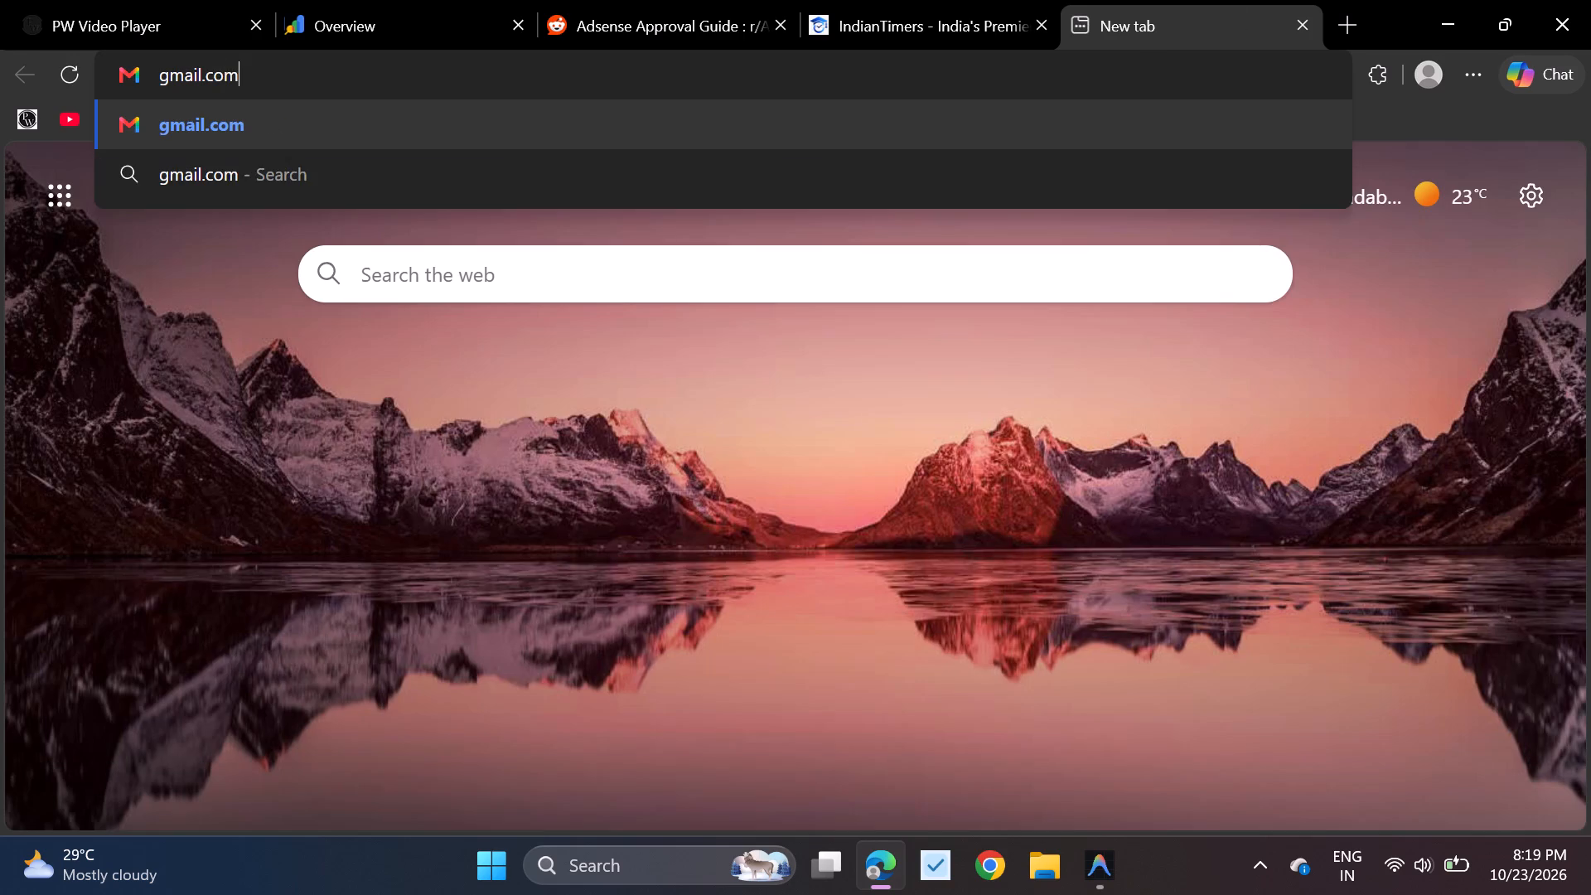
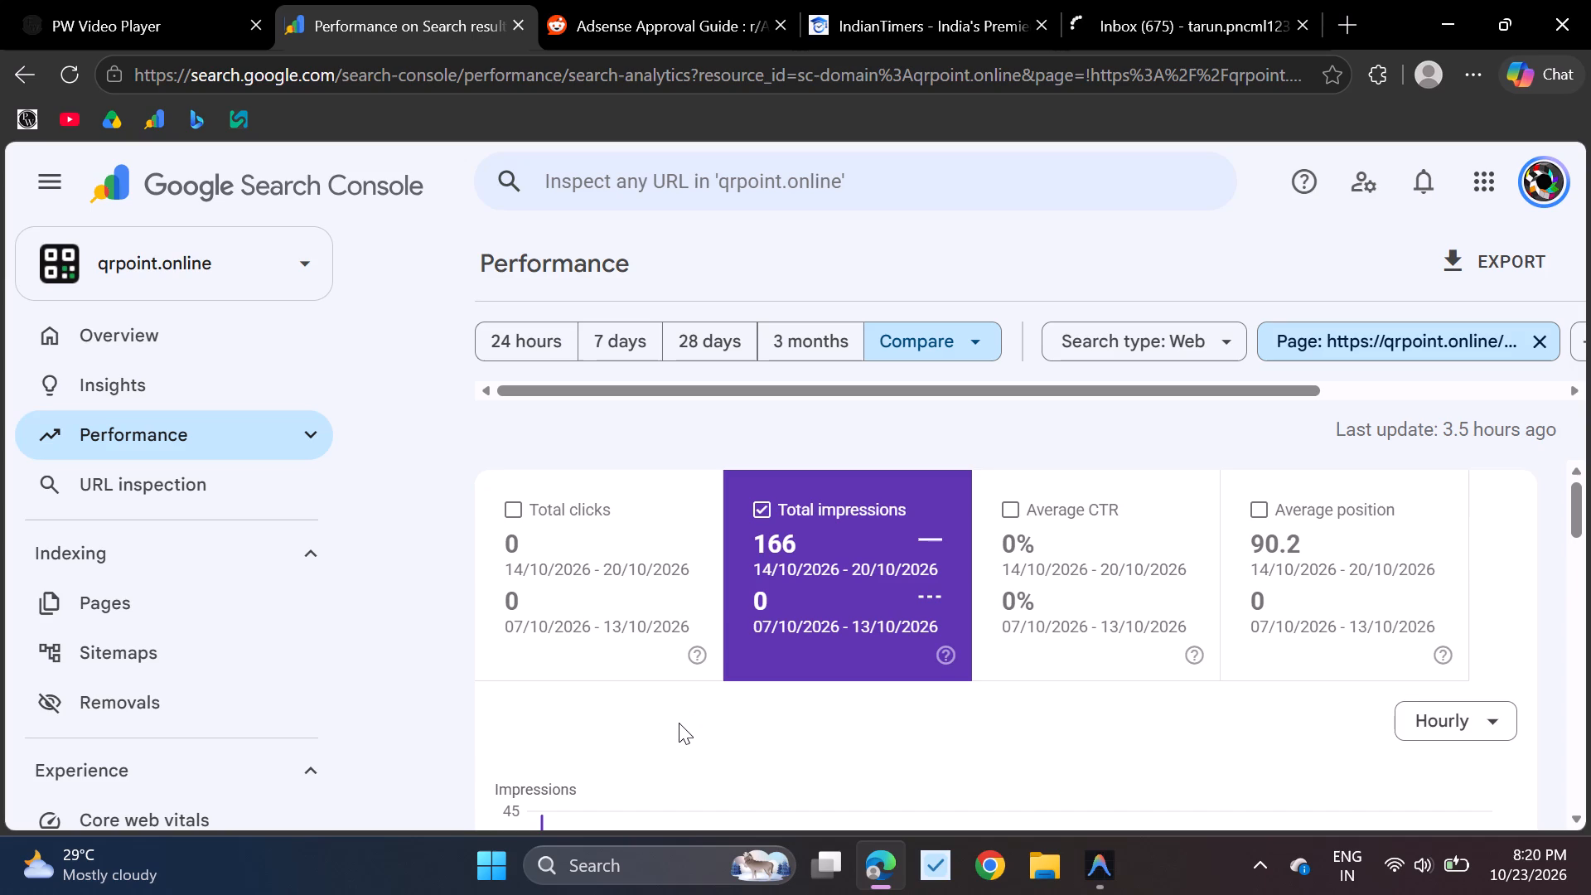
scroll(816, 633, down, 3)
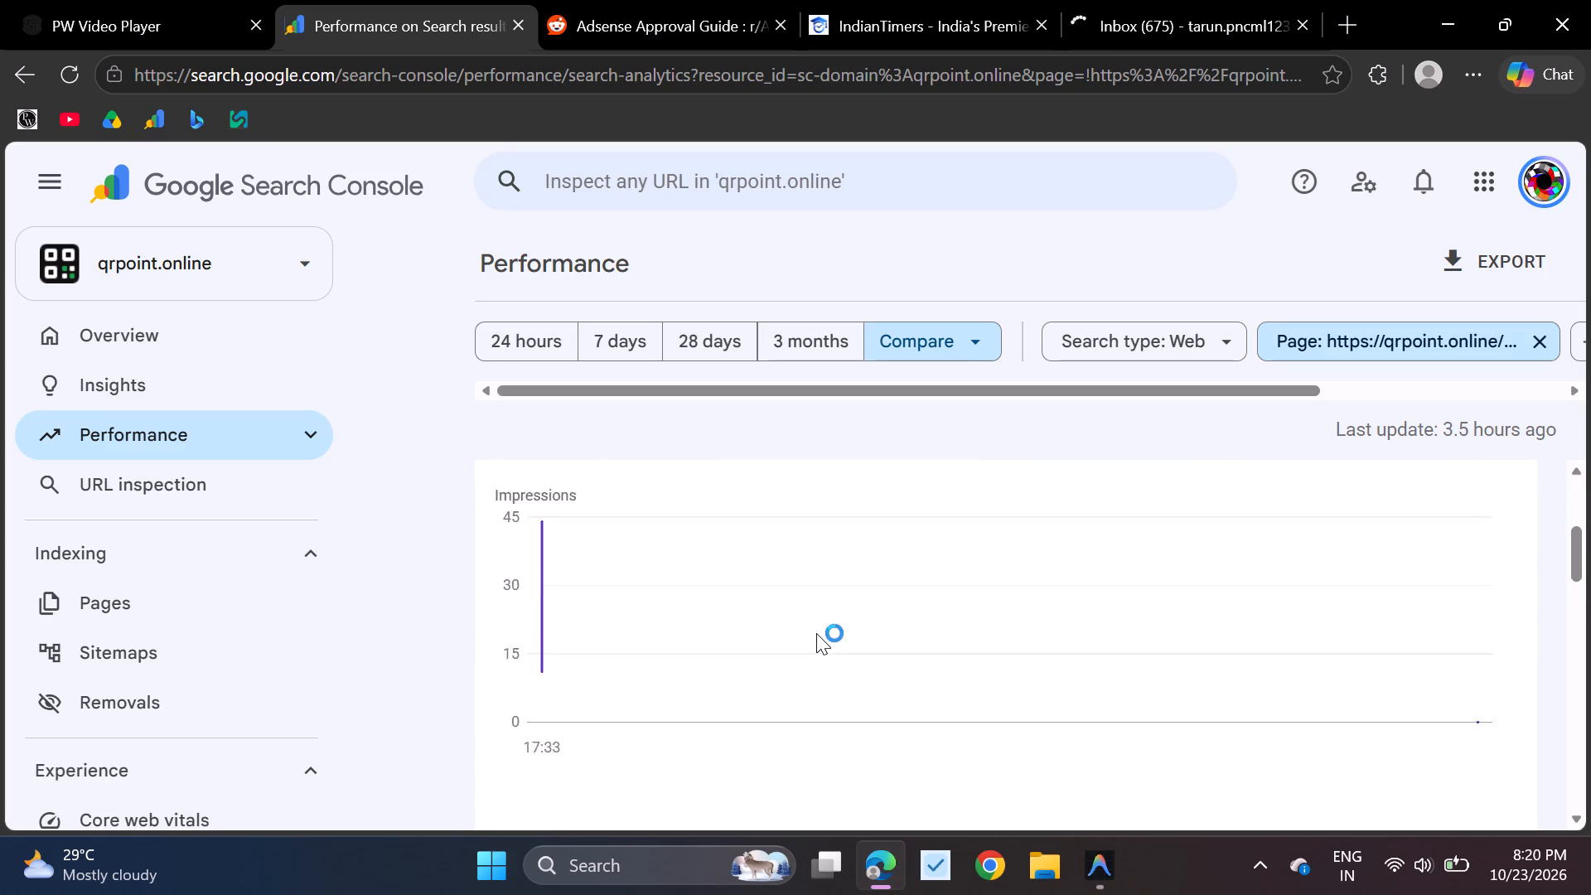
Switch the Search Console property to classpanel.online to view its search performance.
click(266, 288)
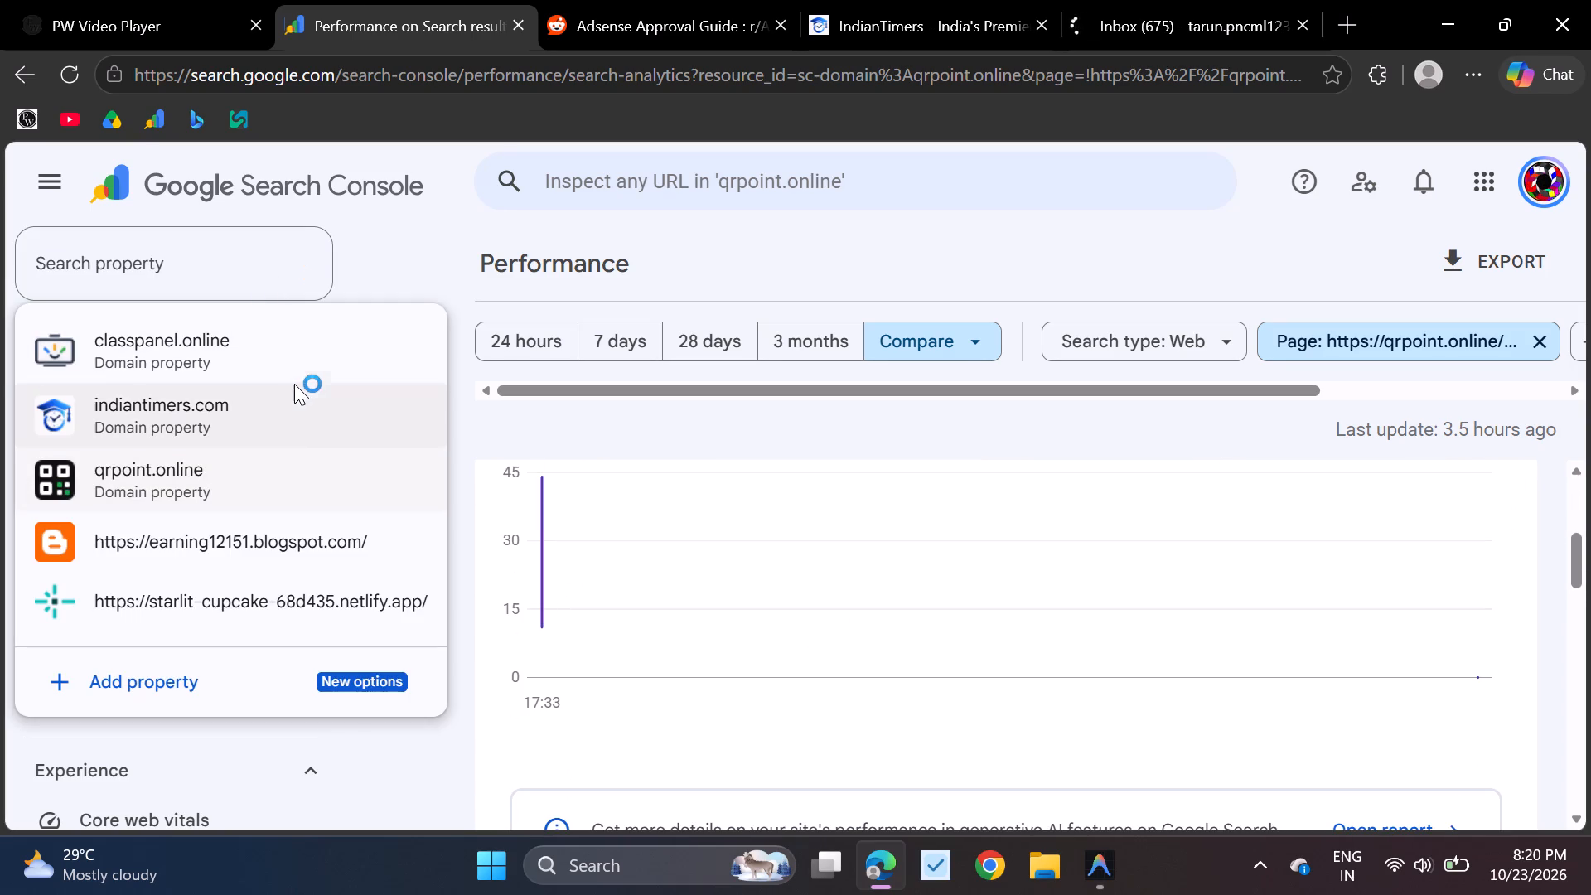
click(261, 337)
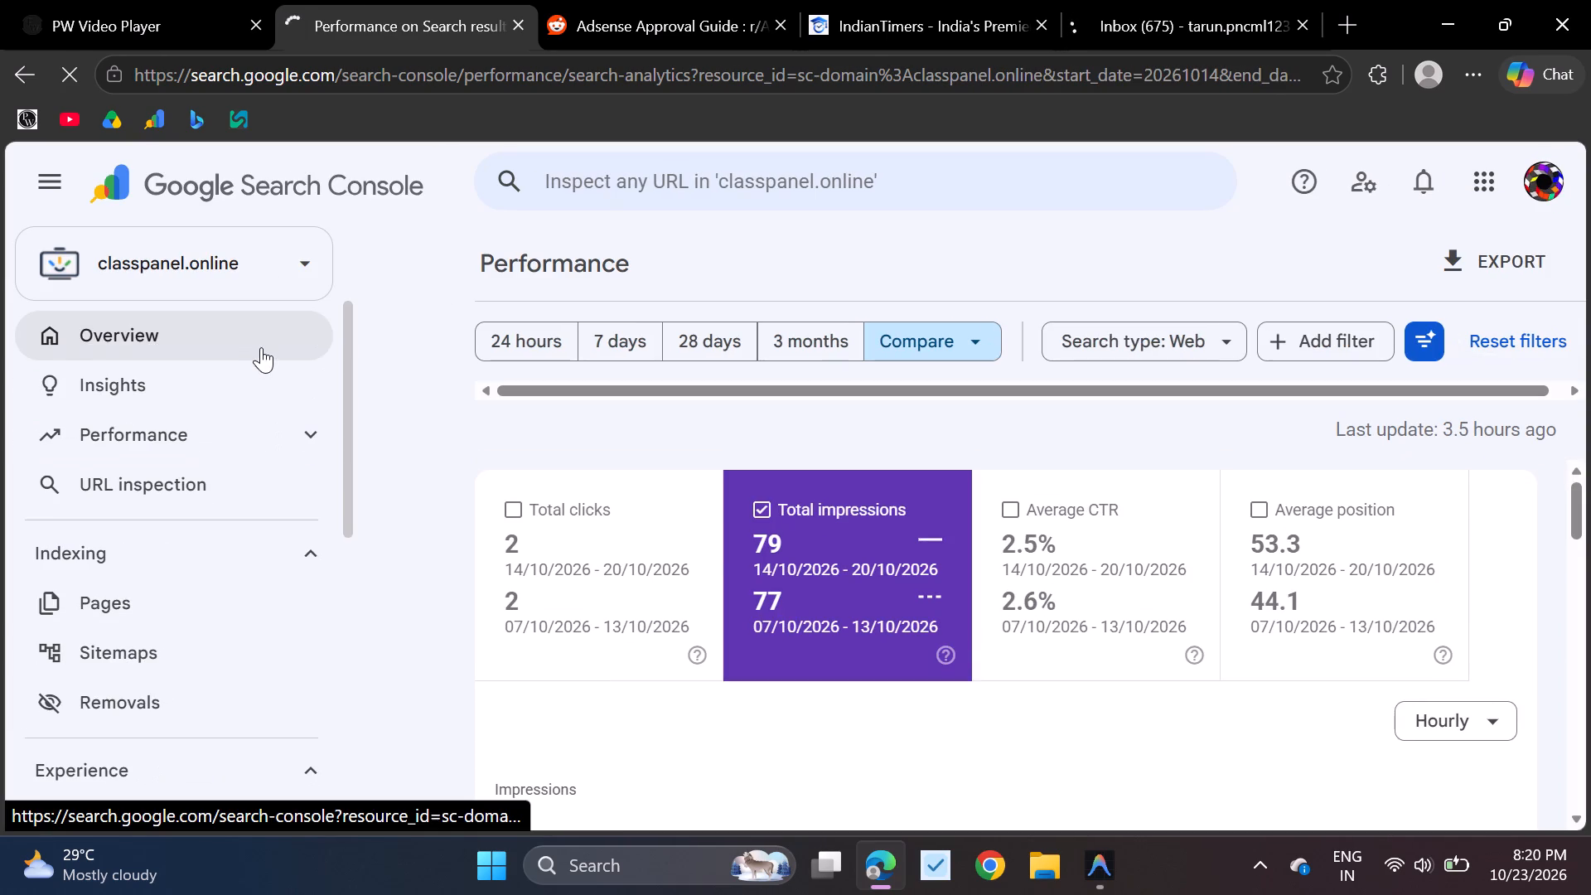
Open the Search Console overview for classpanel.online and review its performance, indexing, experience and enhancements sections.
click(253, 335)
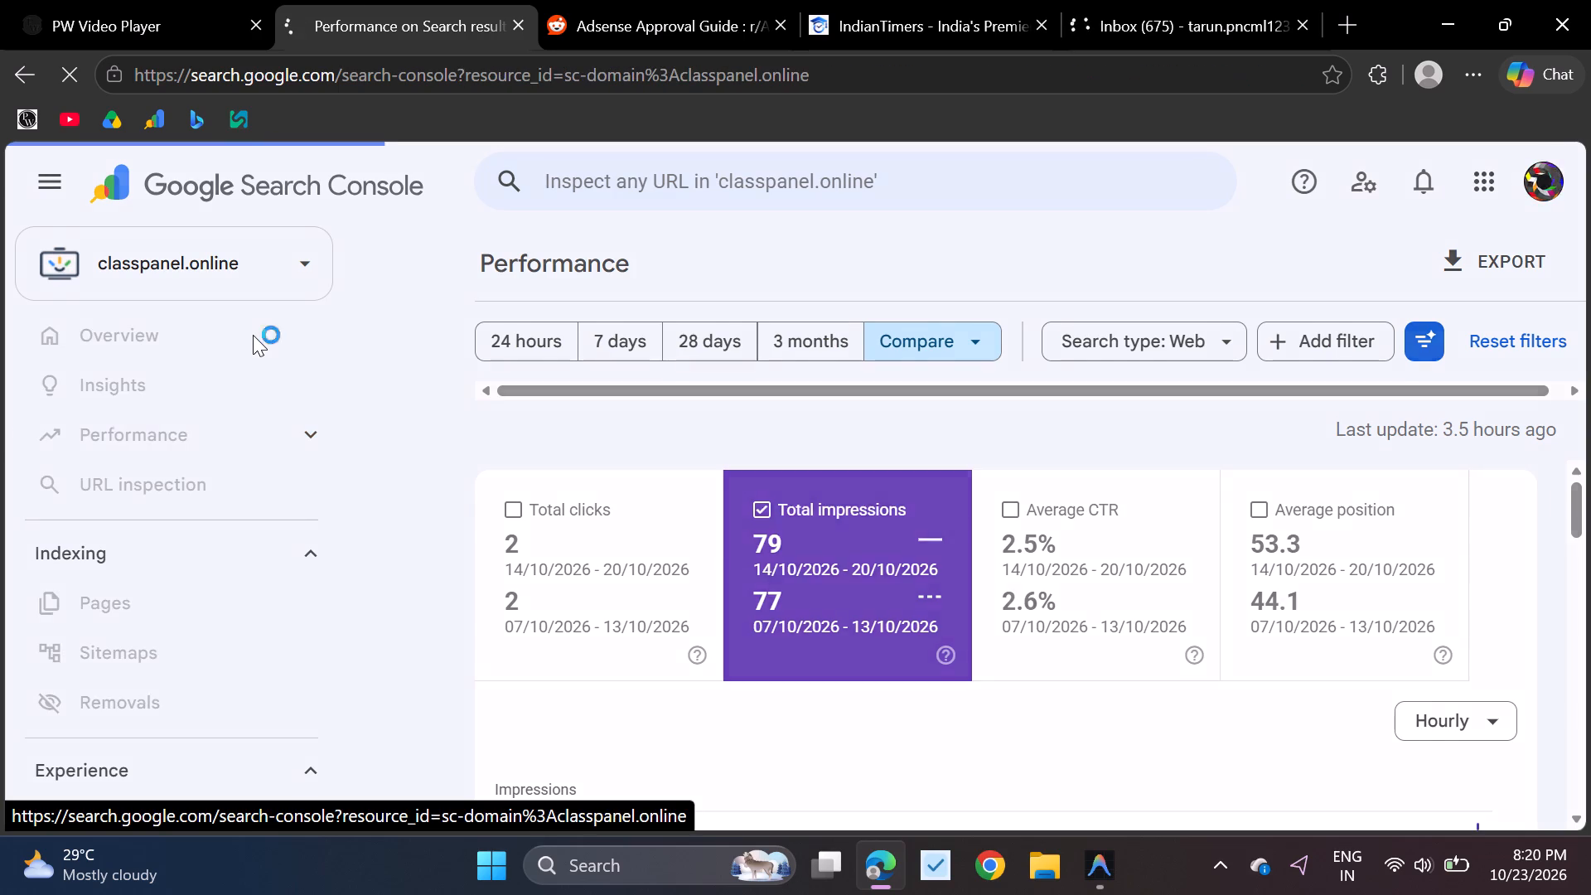
scroll(549, 399, down, 2)
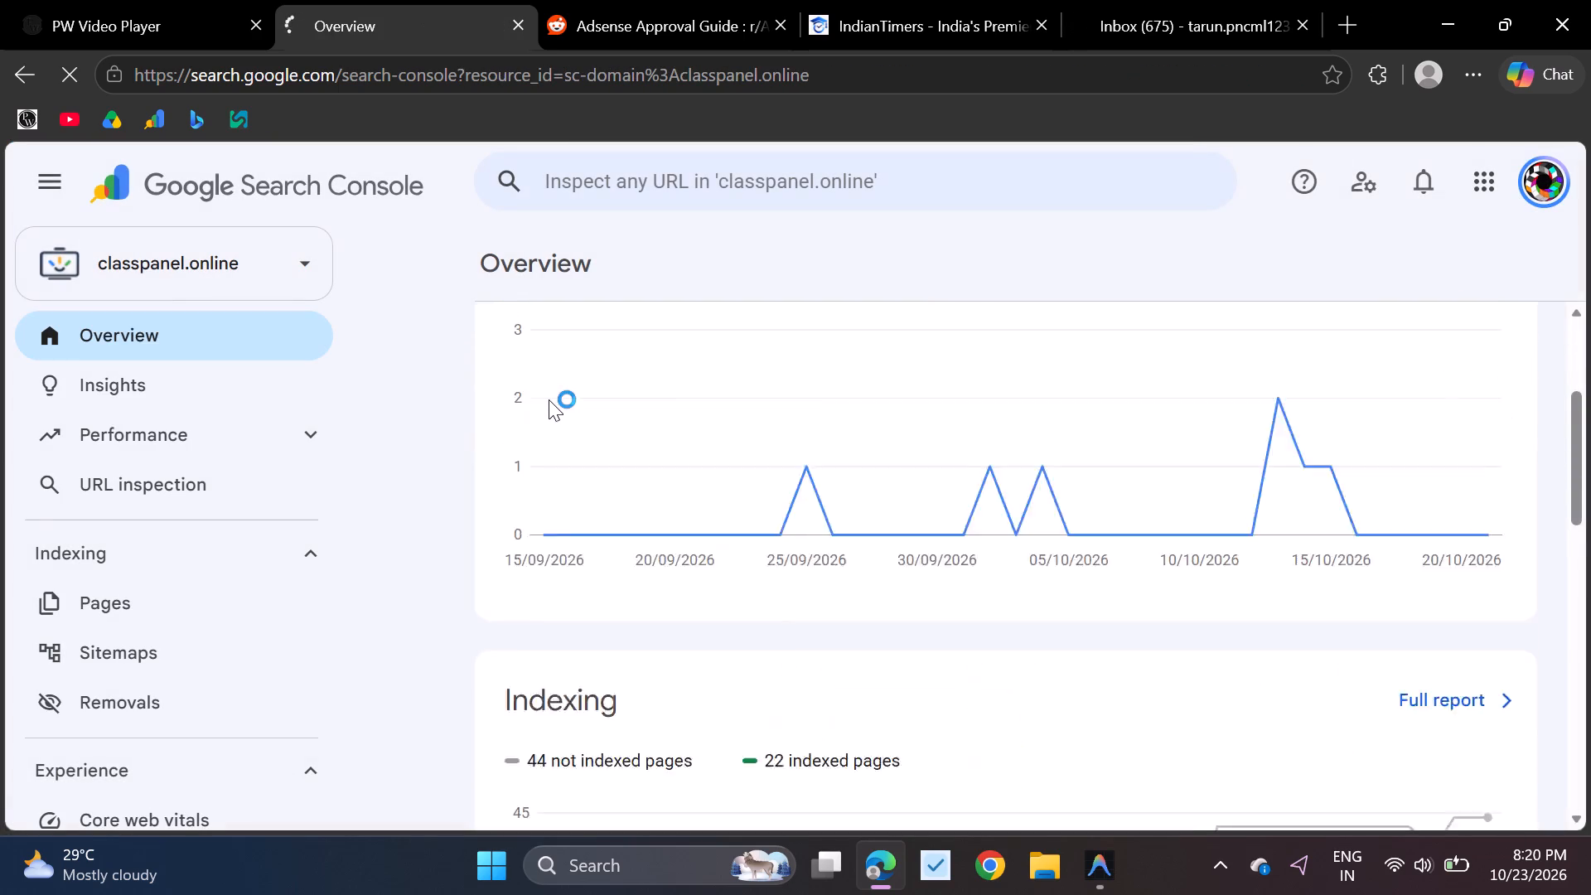
scroll(549, 399, down, 5)
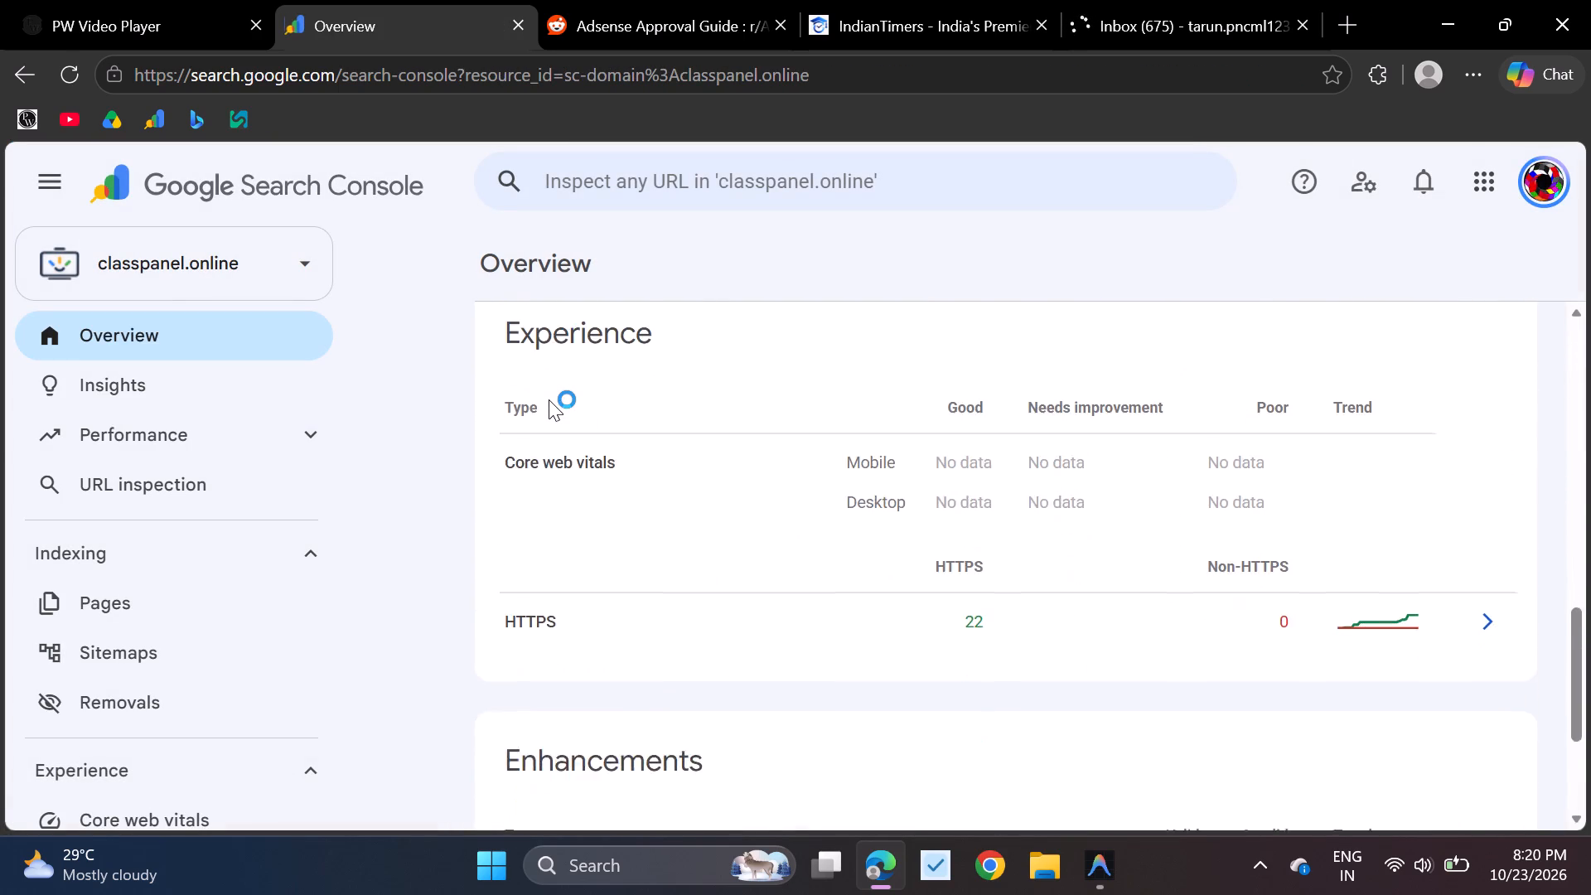
scroll(549, 399, down, 4)
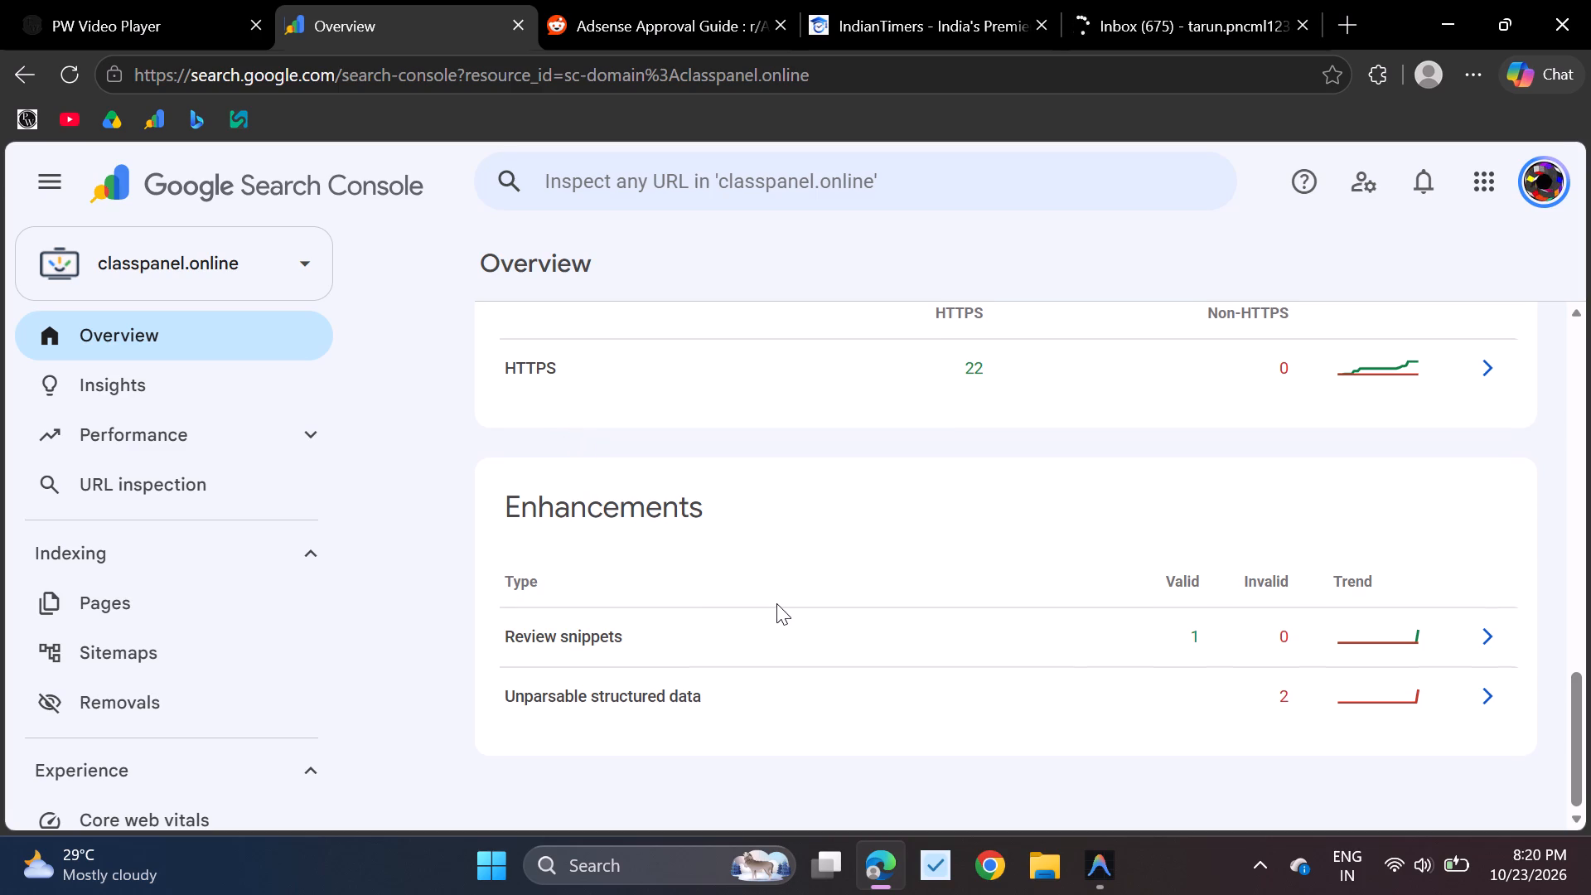
scroll(776, 603, up, 4)
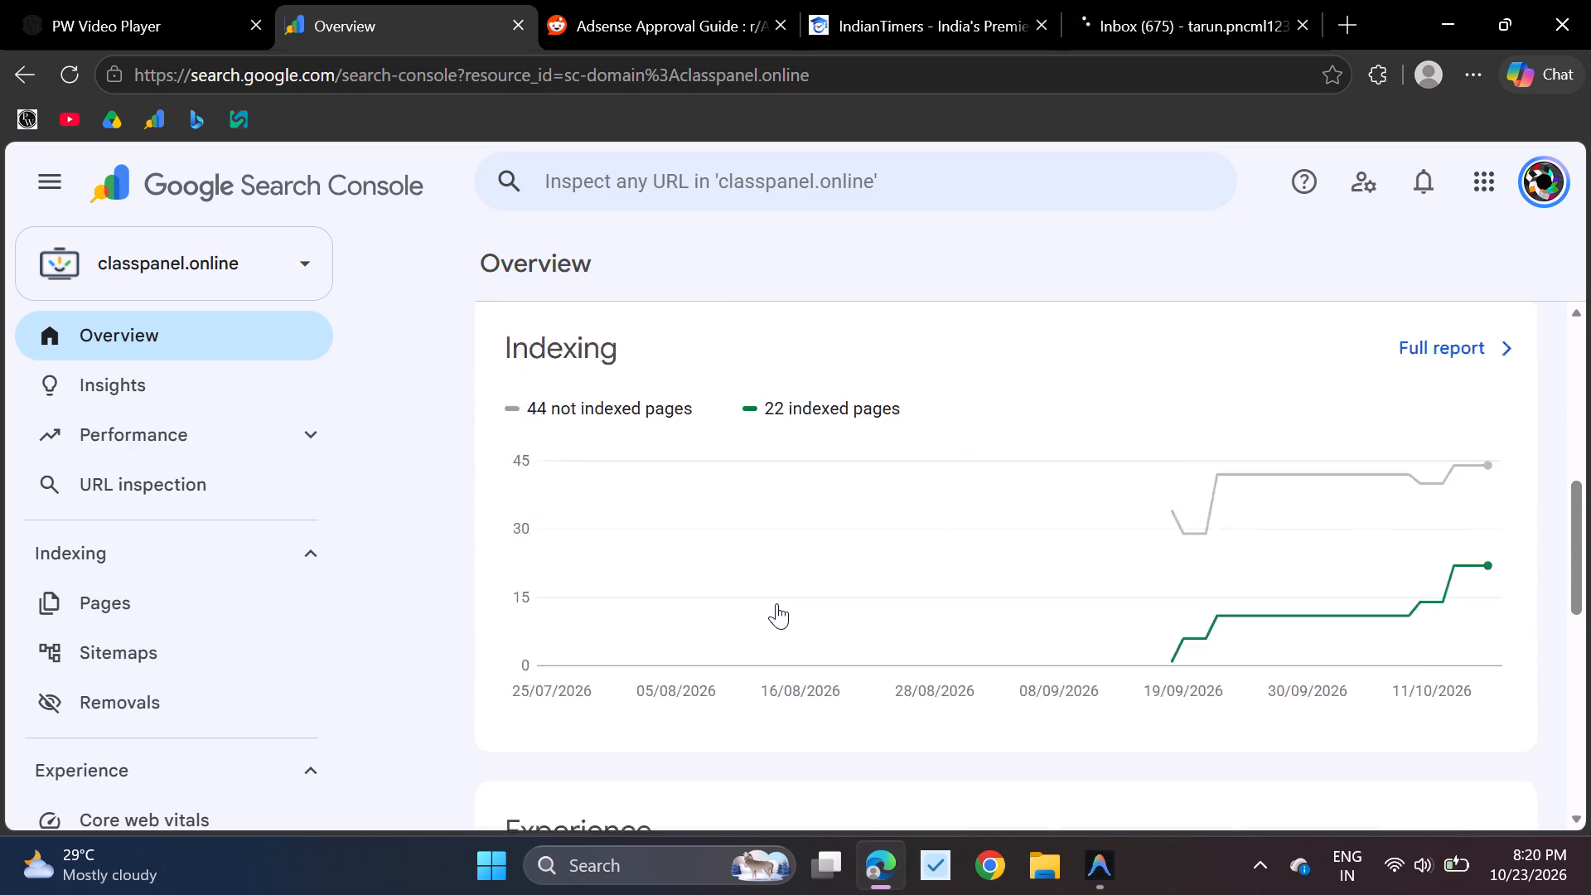
Open the Page indexing report for classpanel.online and review the reasons why pages aren't indexed.
scroll(776, 603, up, 1)
click(268, 614)
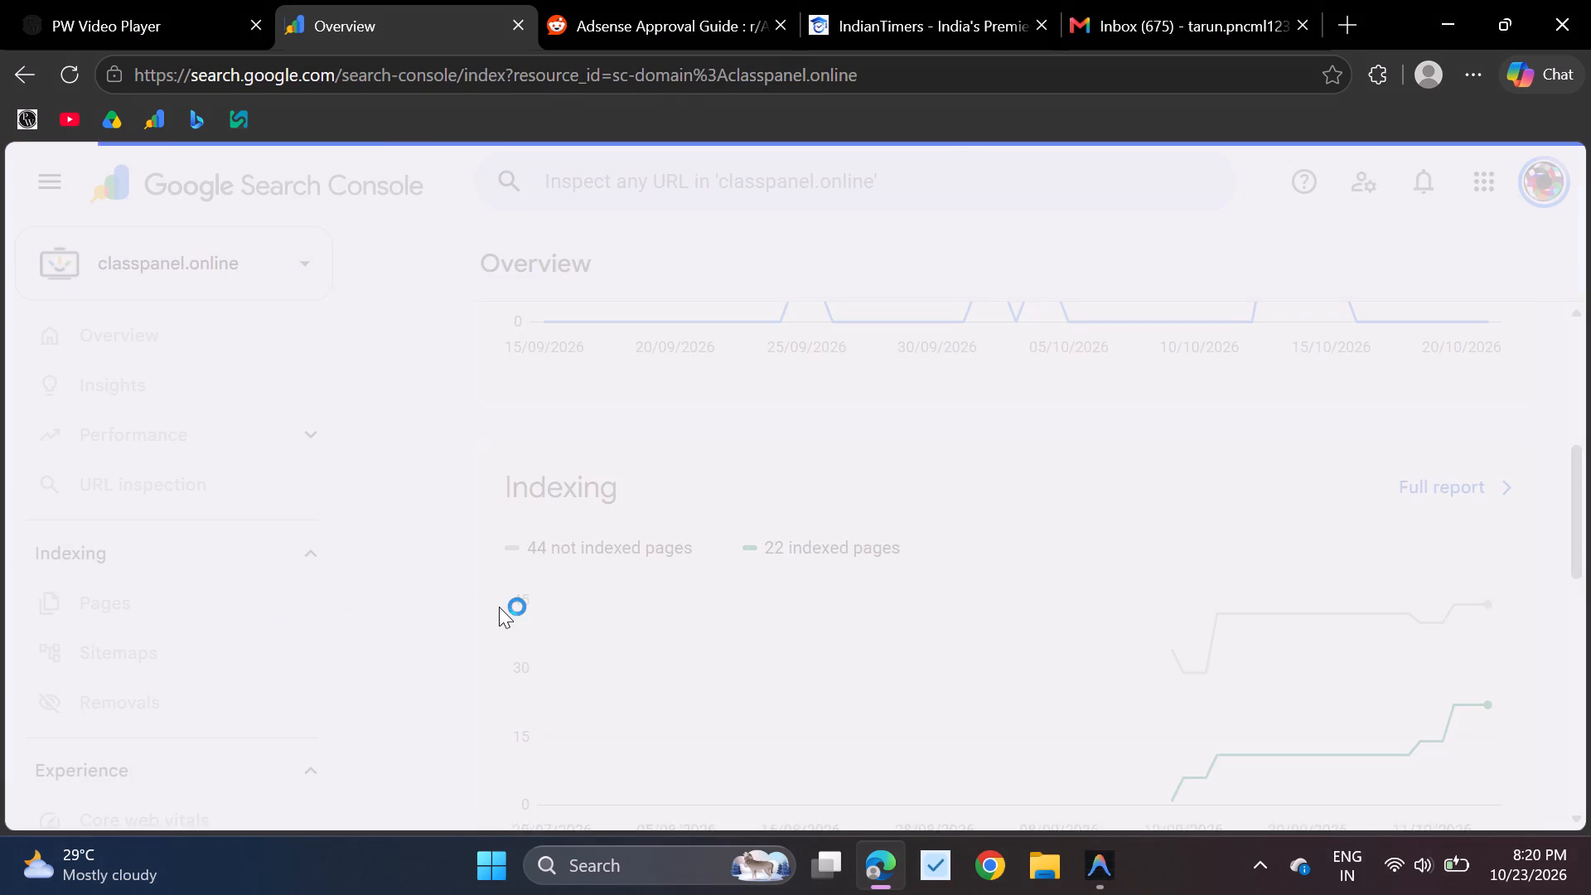
scroll(668, 564, down, 3)
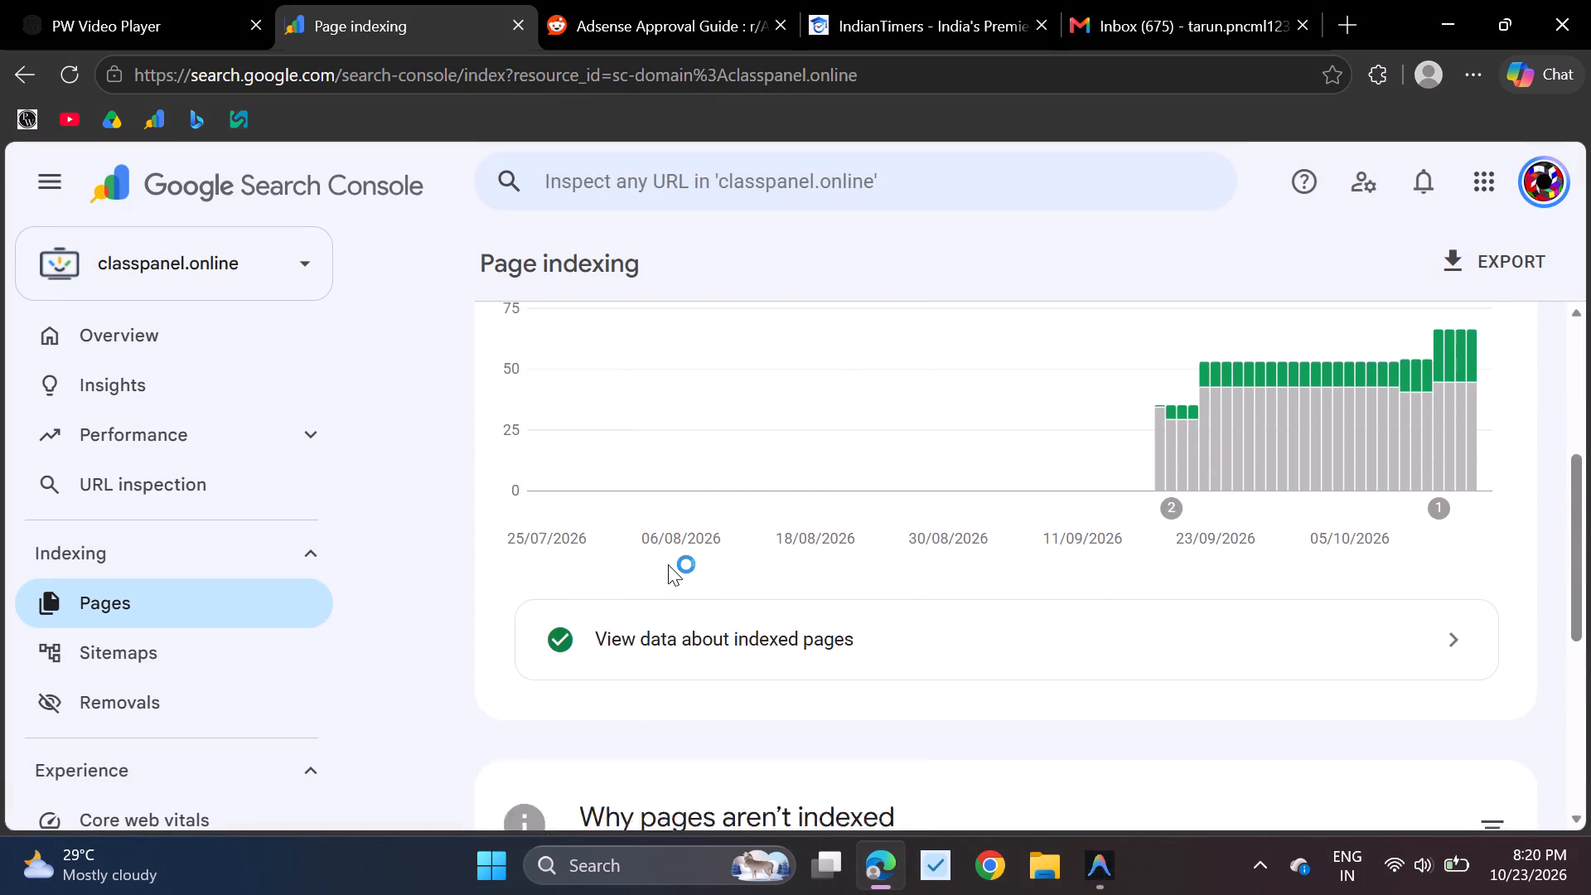
scroll(668, 564, down, 2)
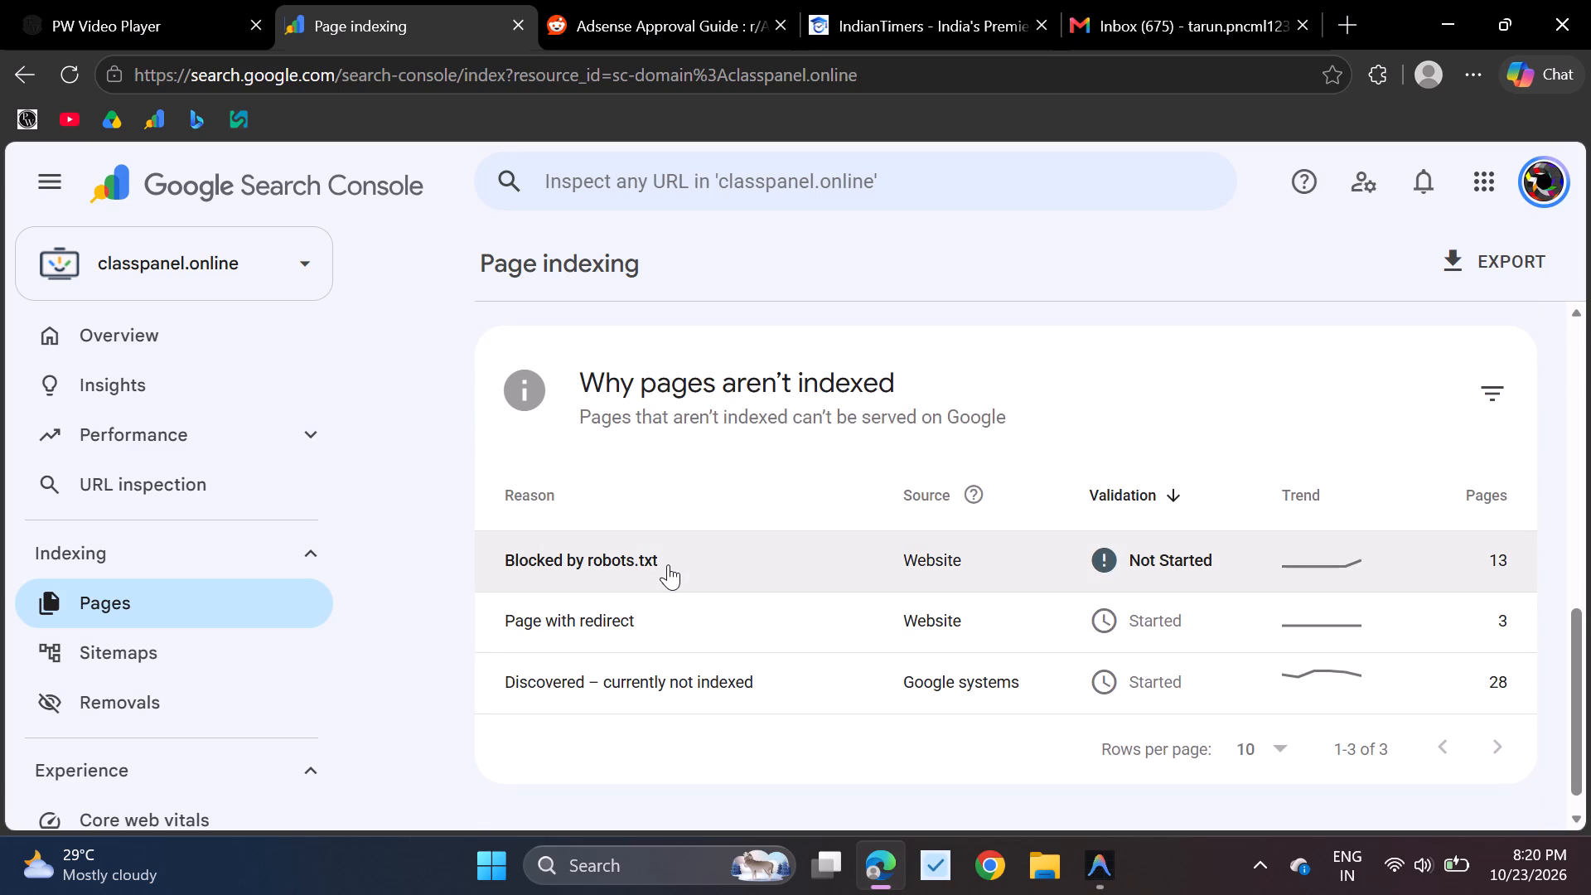
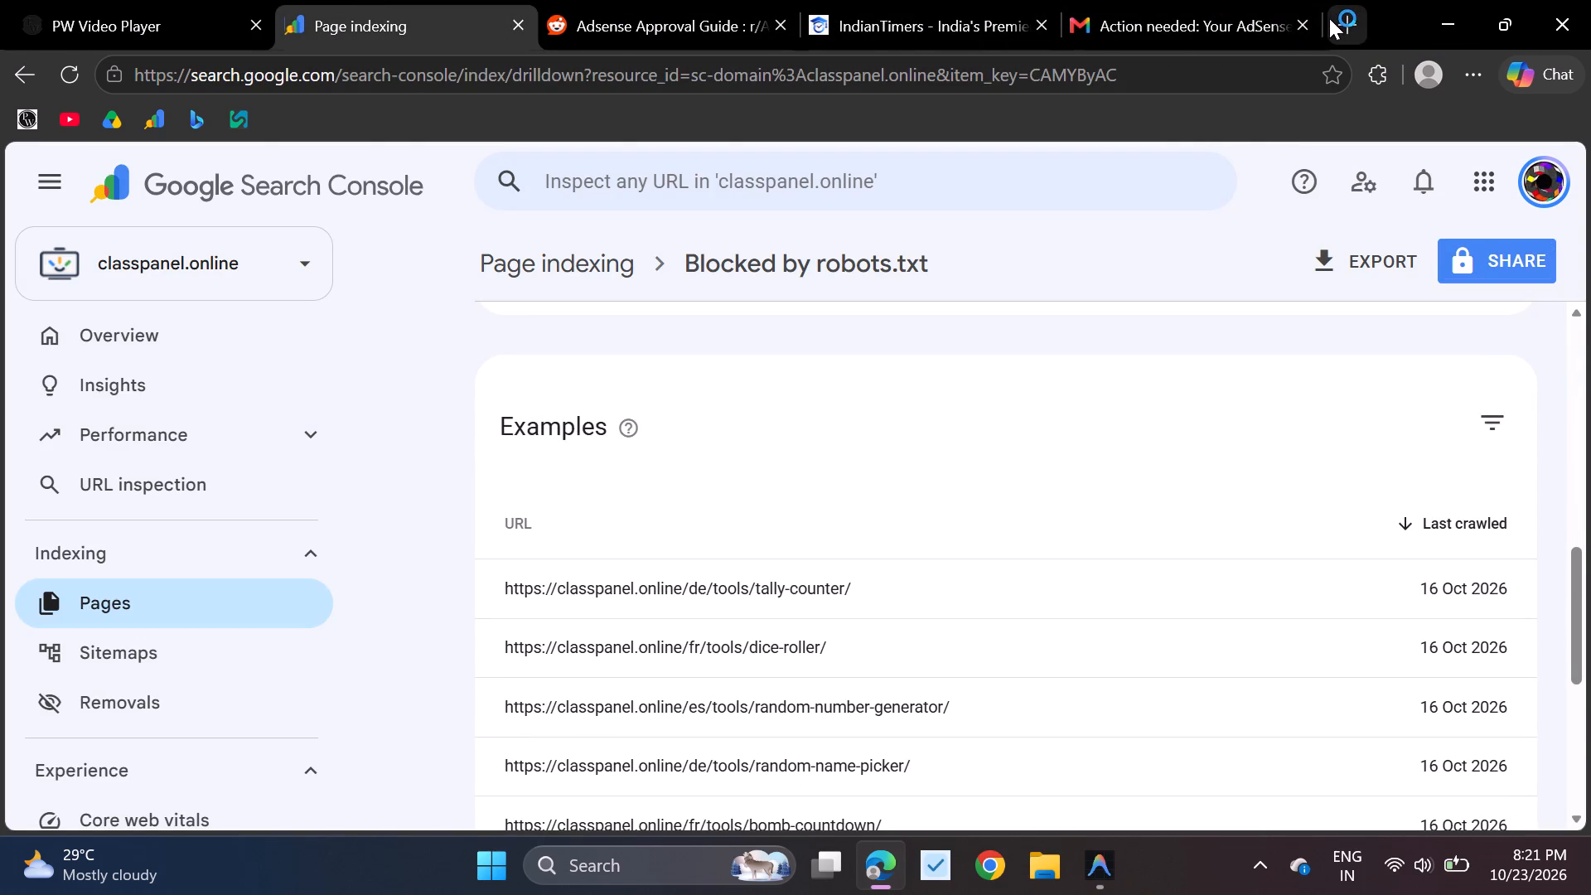
Go to adsense.google.com in a new browser tab.
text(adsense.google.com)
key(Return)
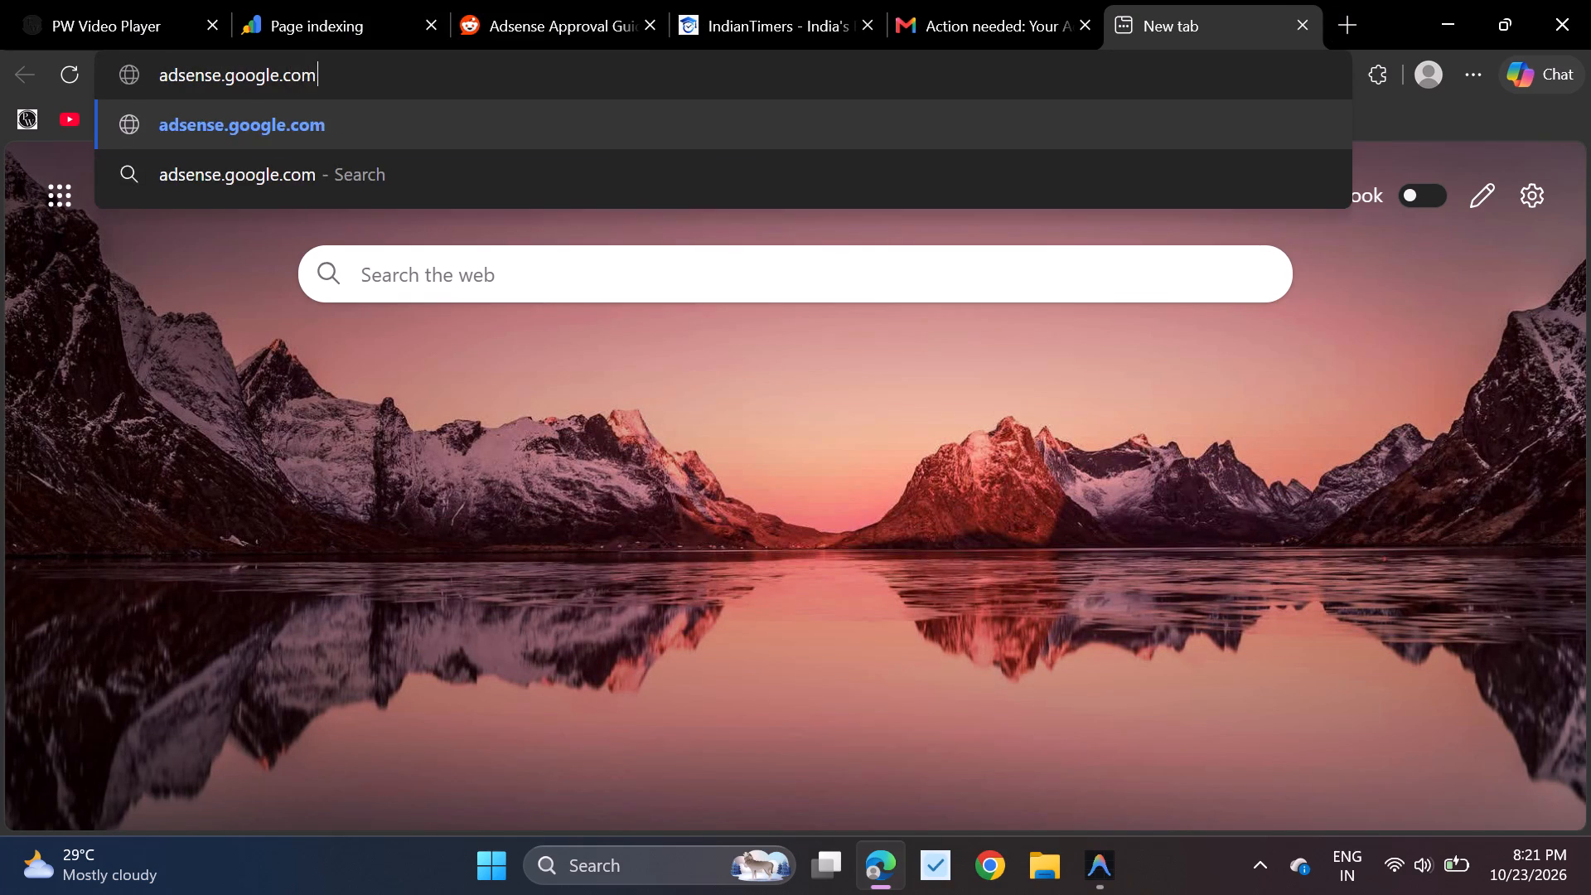
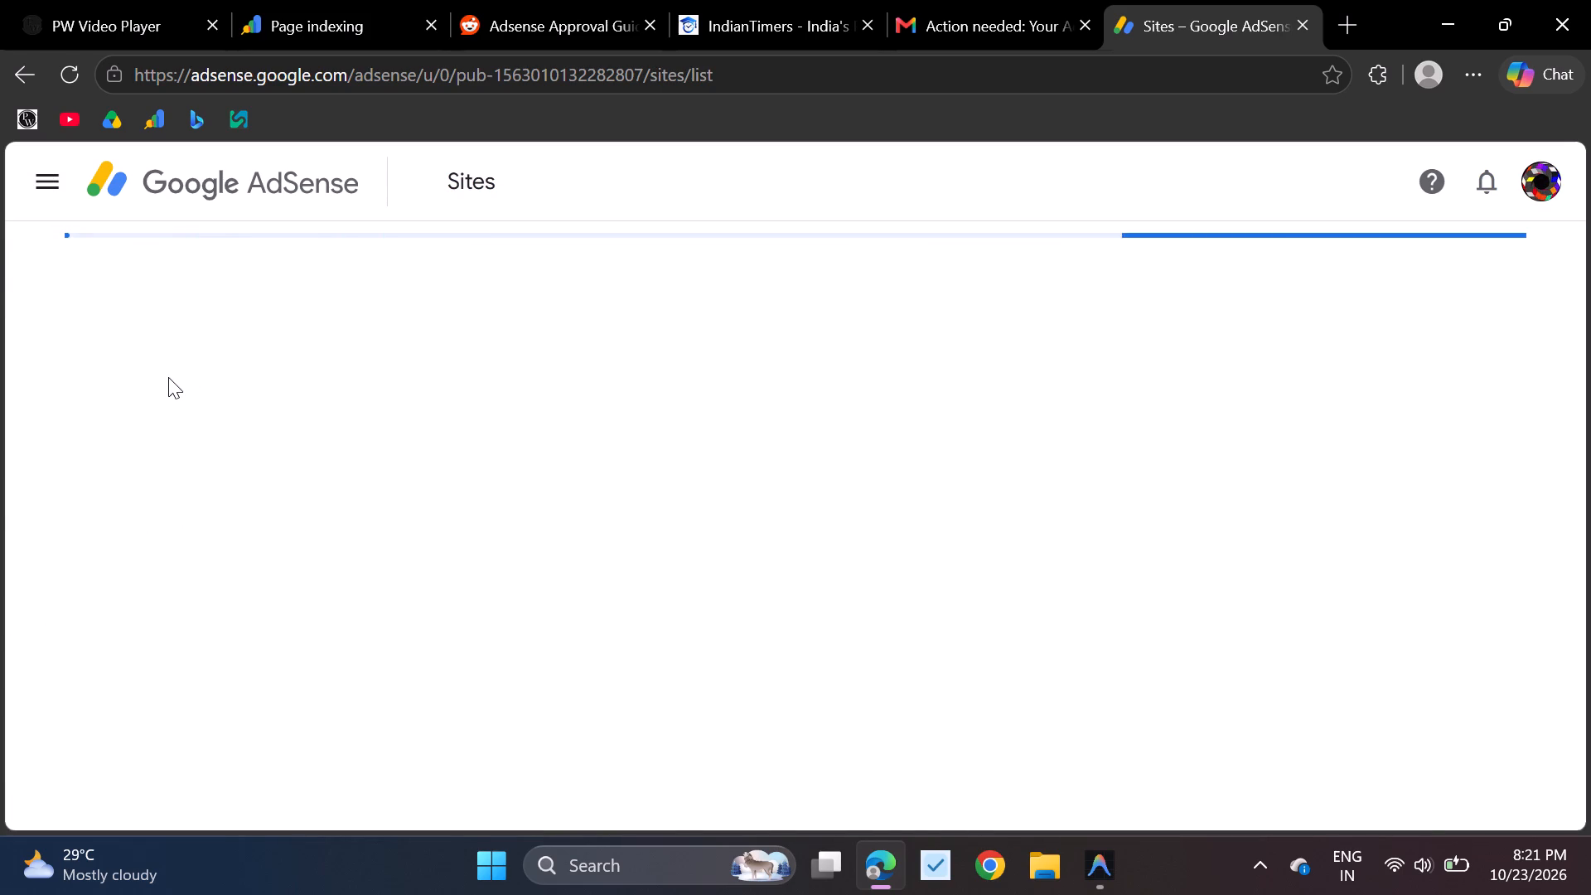
Review the approval and ads.txt statuses of classpanel.online and indiantimers.com in the AdSense sites list.
scroll(712, 441, down, 1)
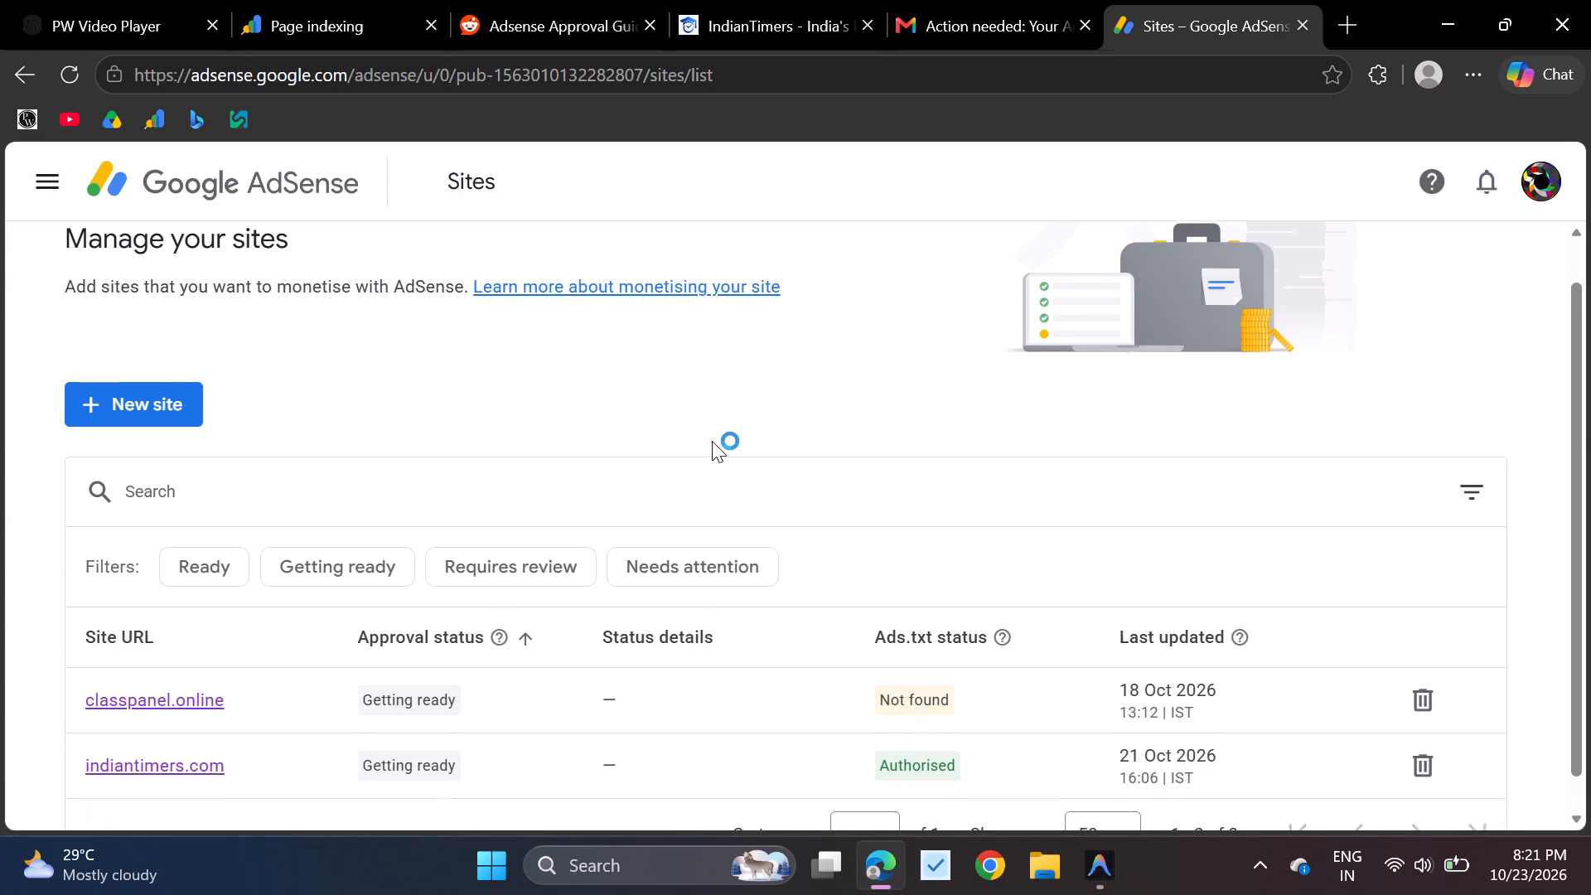
scroll(712, 441, down, 1)
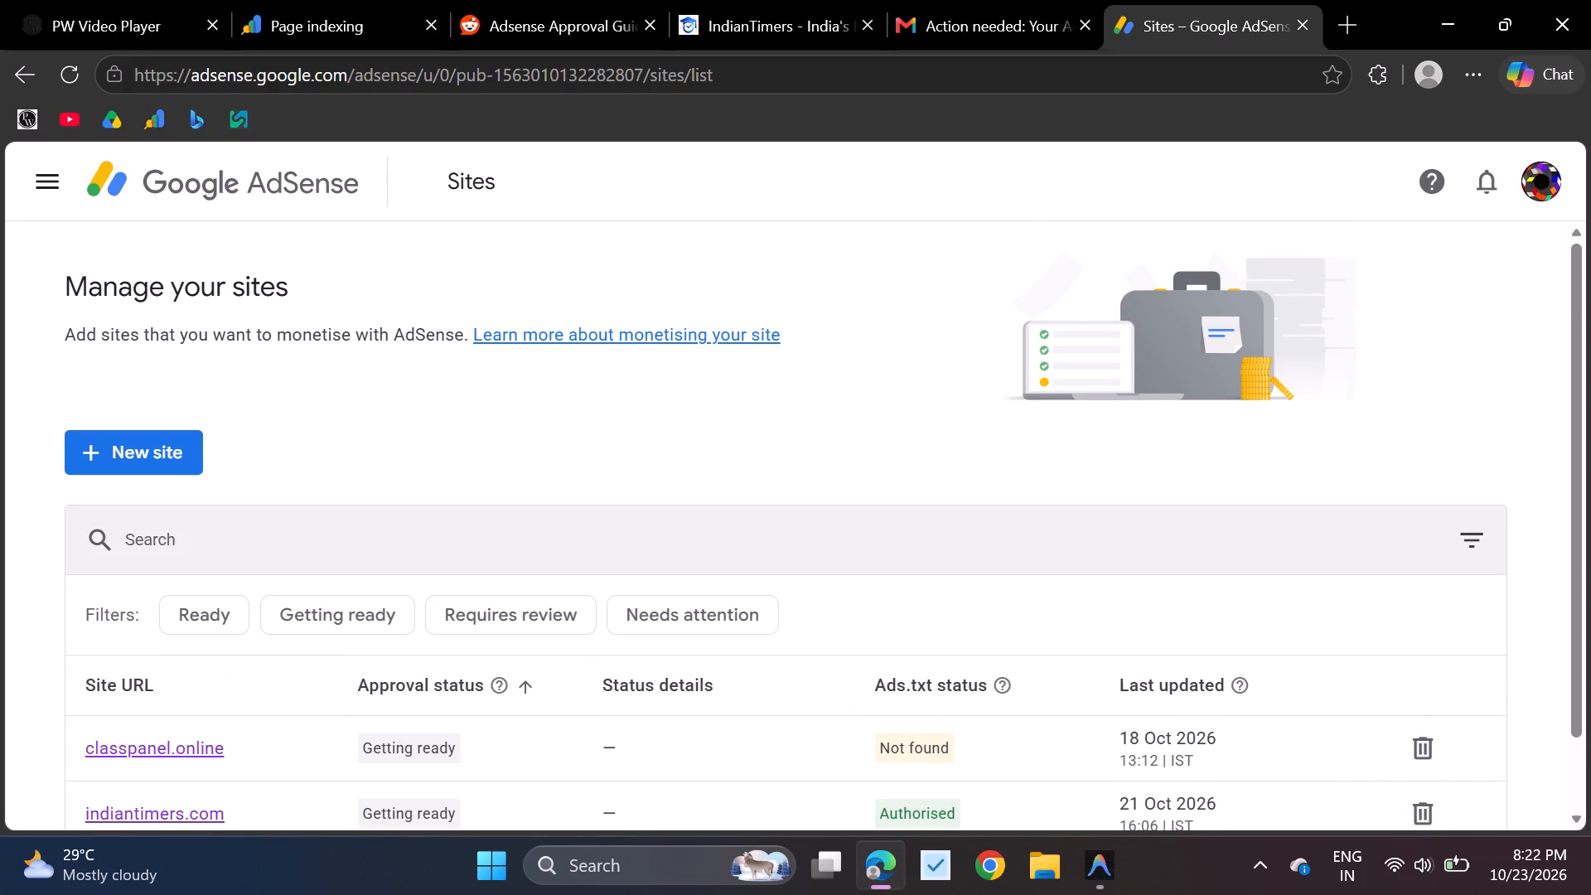
scroll(568, 511, up, 1)
click(64, 186)
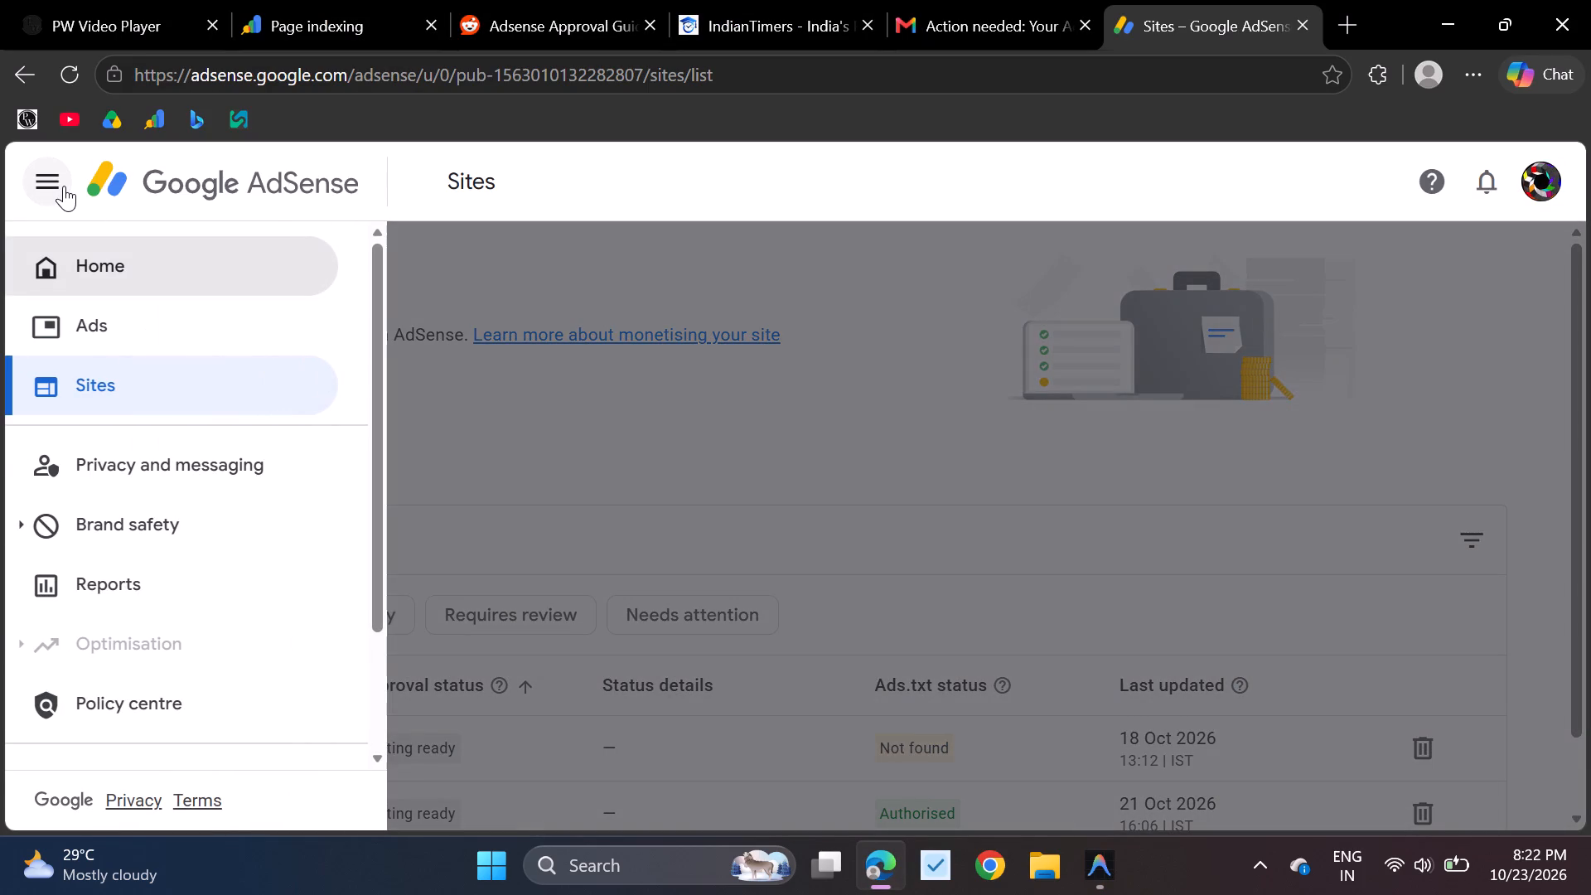
scroll(196, 366, down, 2)
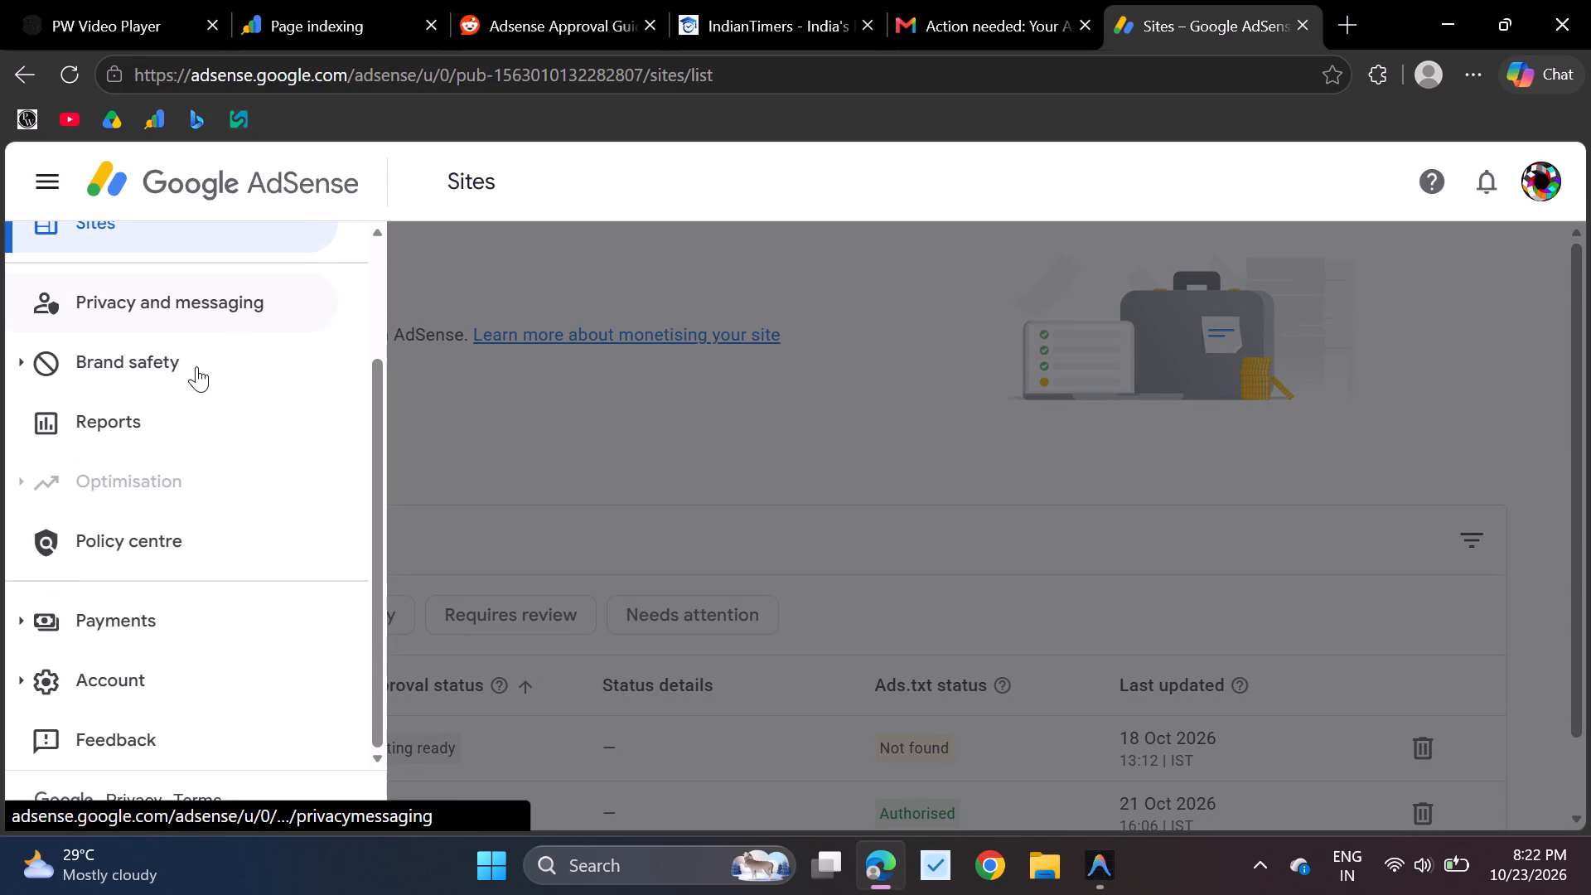
scroll(196, 366, down, 1)
click(141, 625)
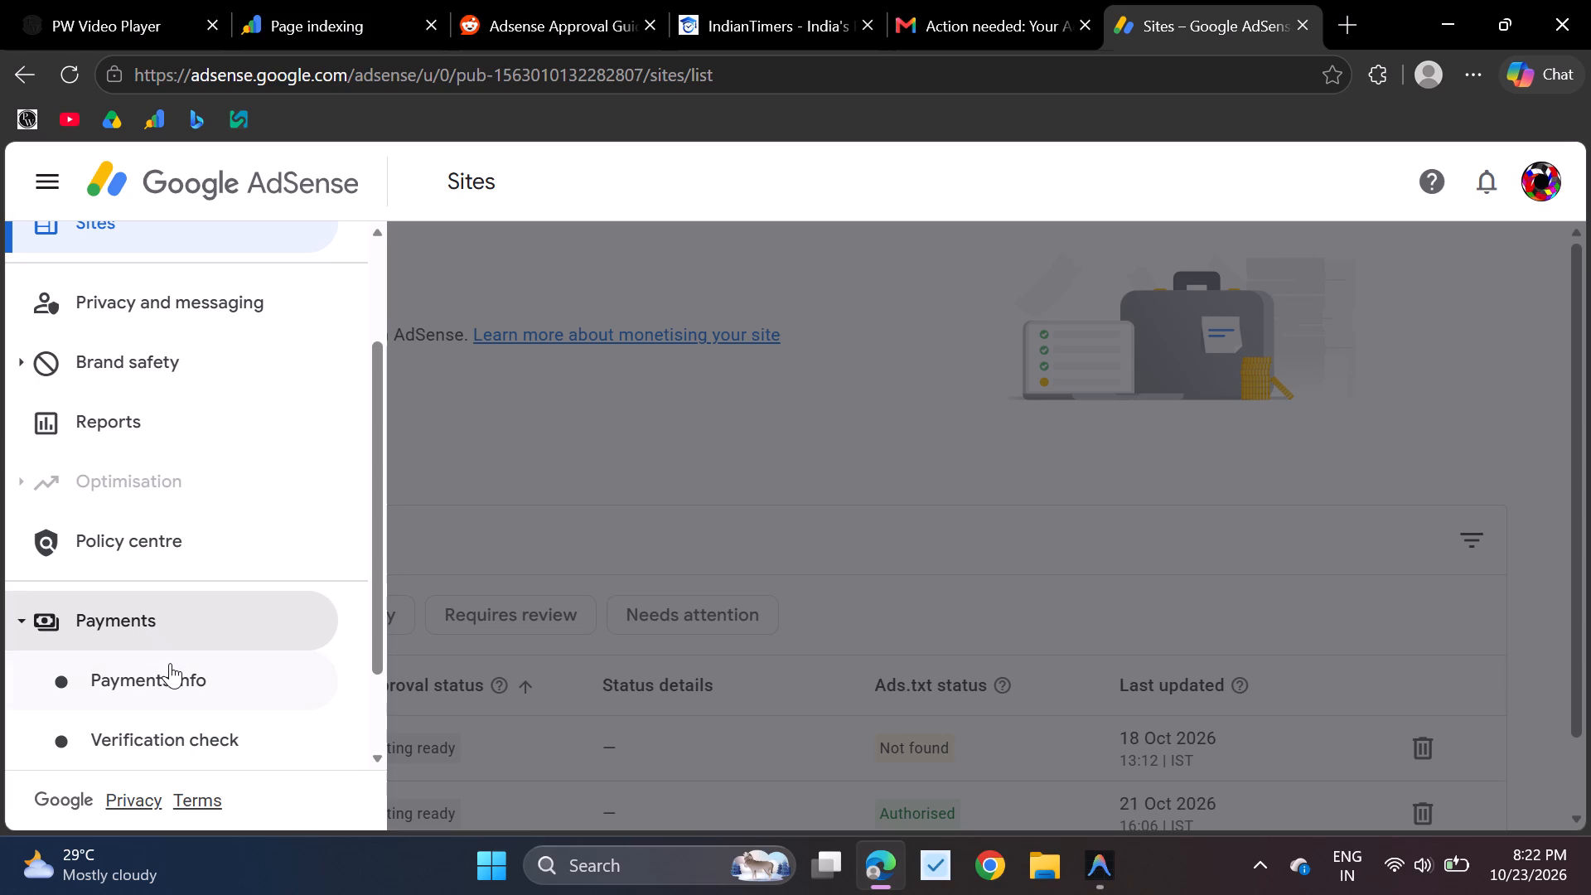
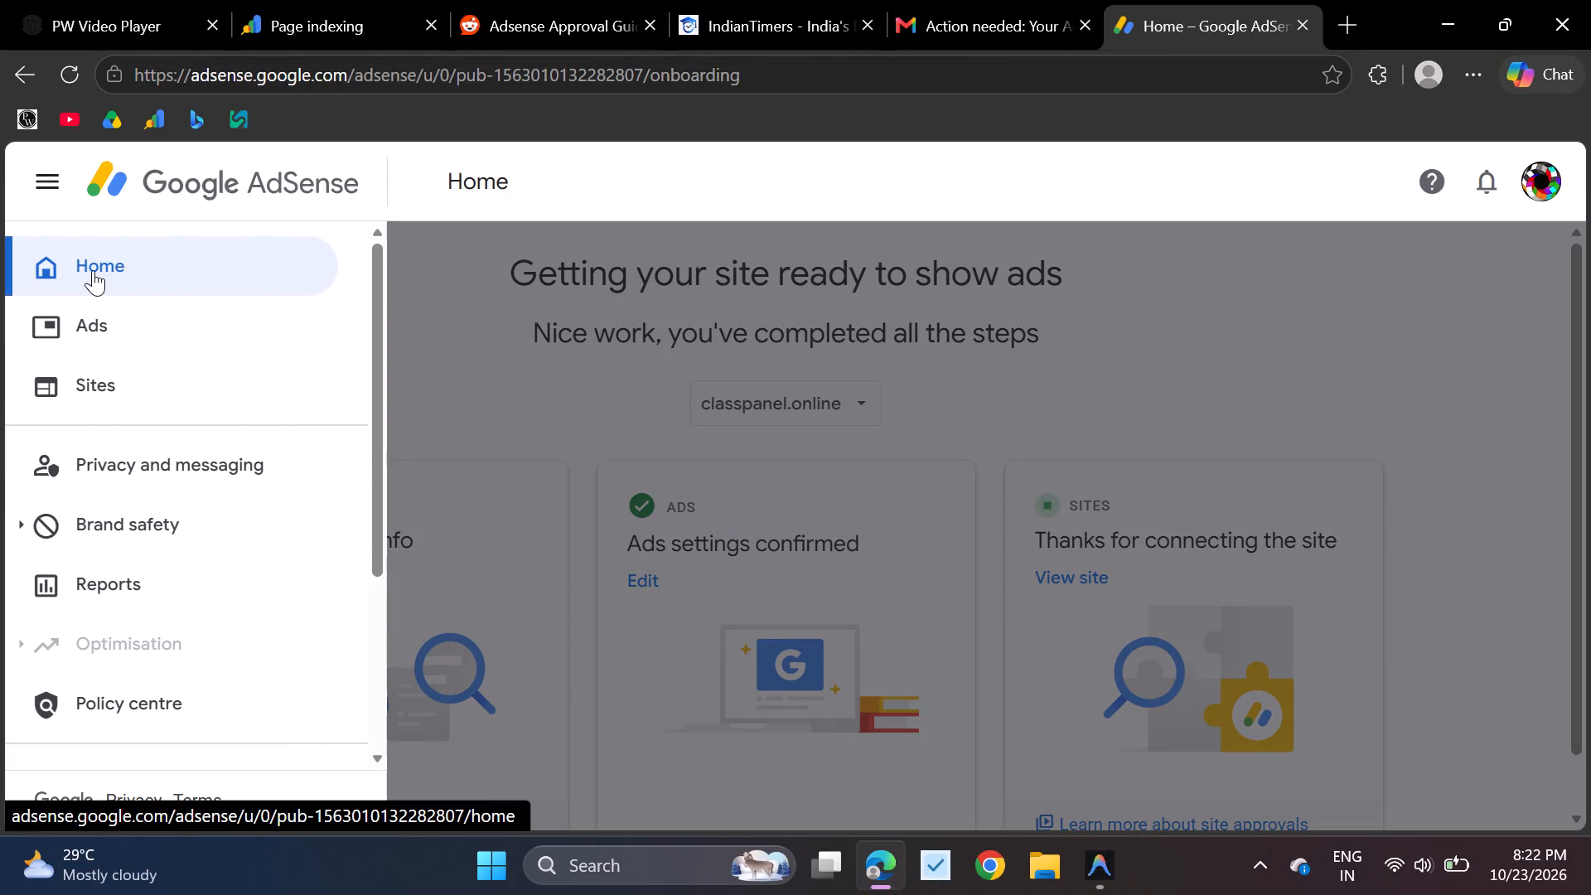
Open the ad settings for classpanel.online from the AdSense Ads section and turn on Auto ads.
click(122, 322)
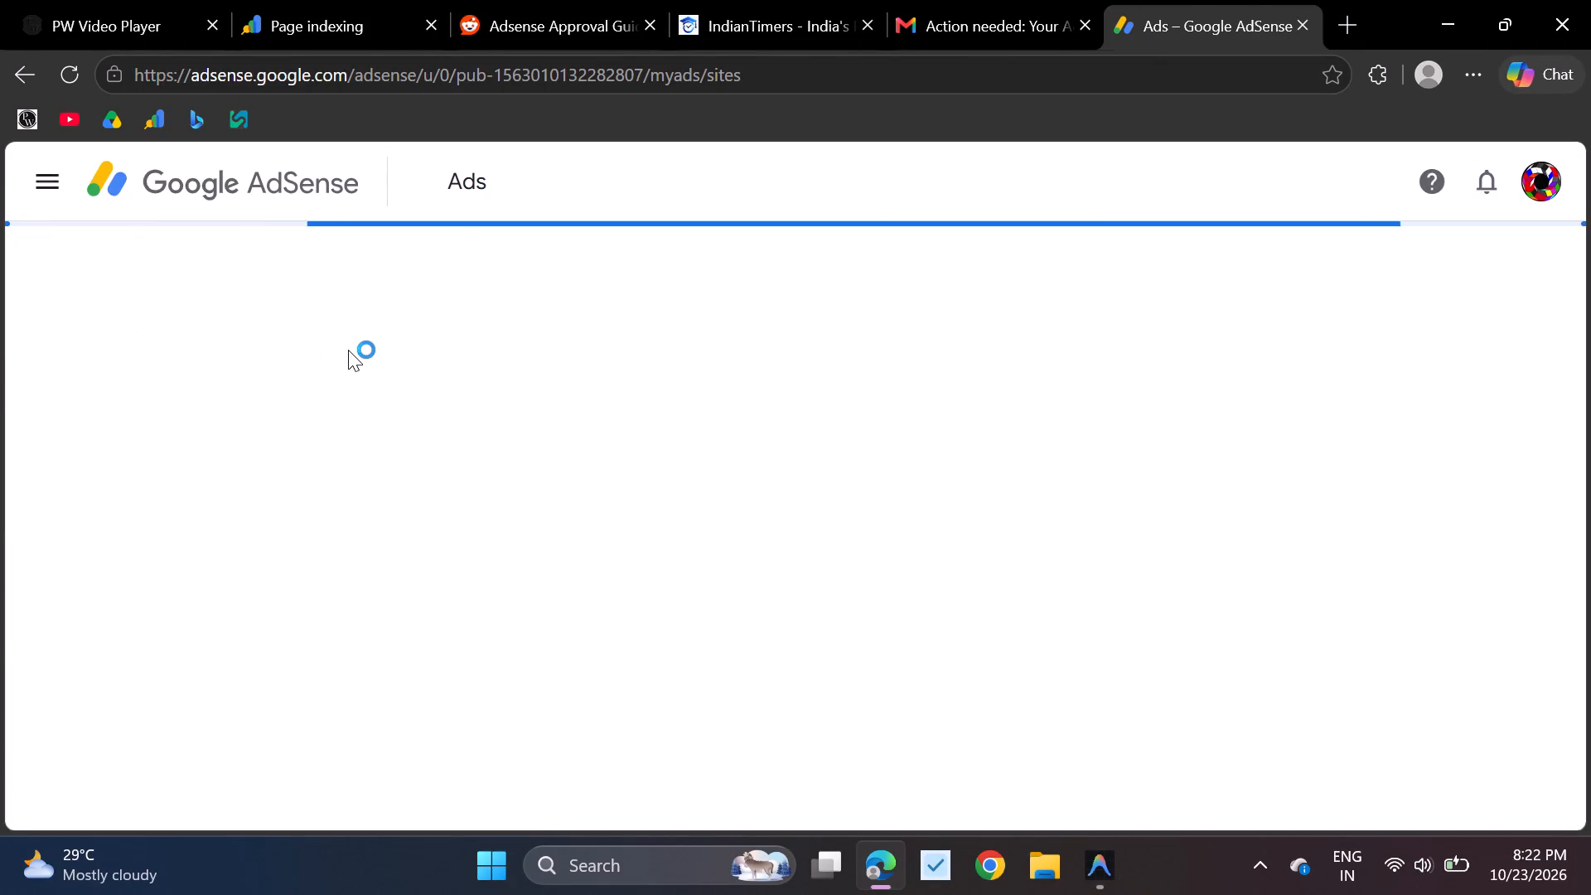
scroll(348, 350, down, 1)
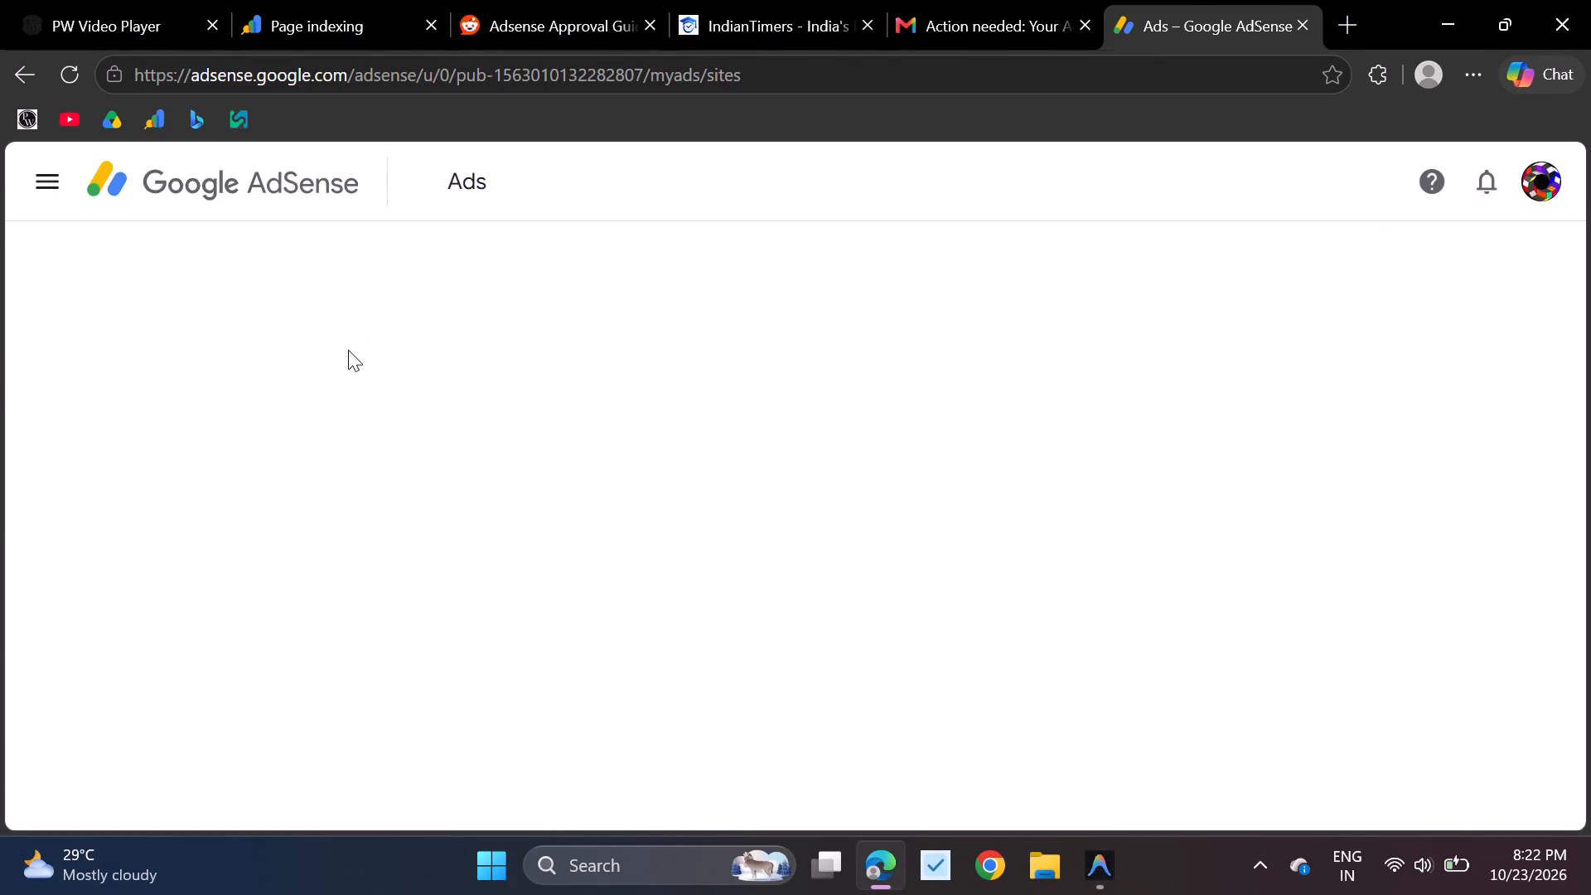
scroll(348, 350, down, 1)
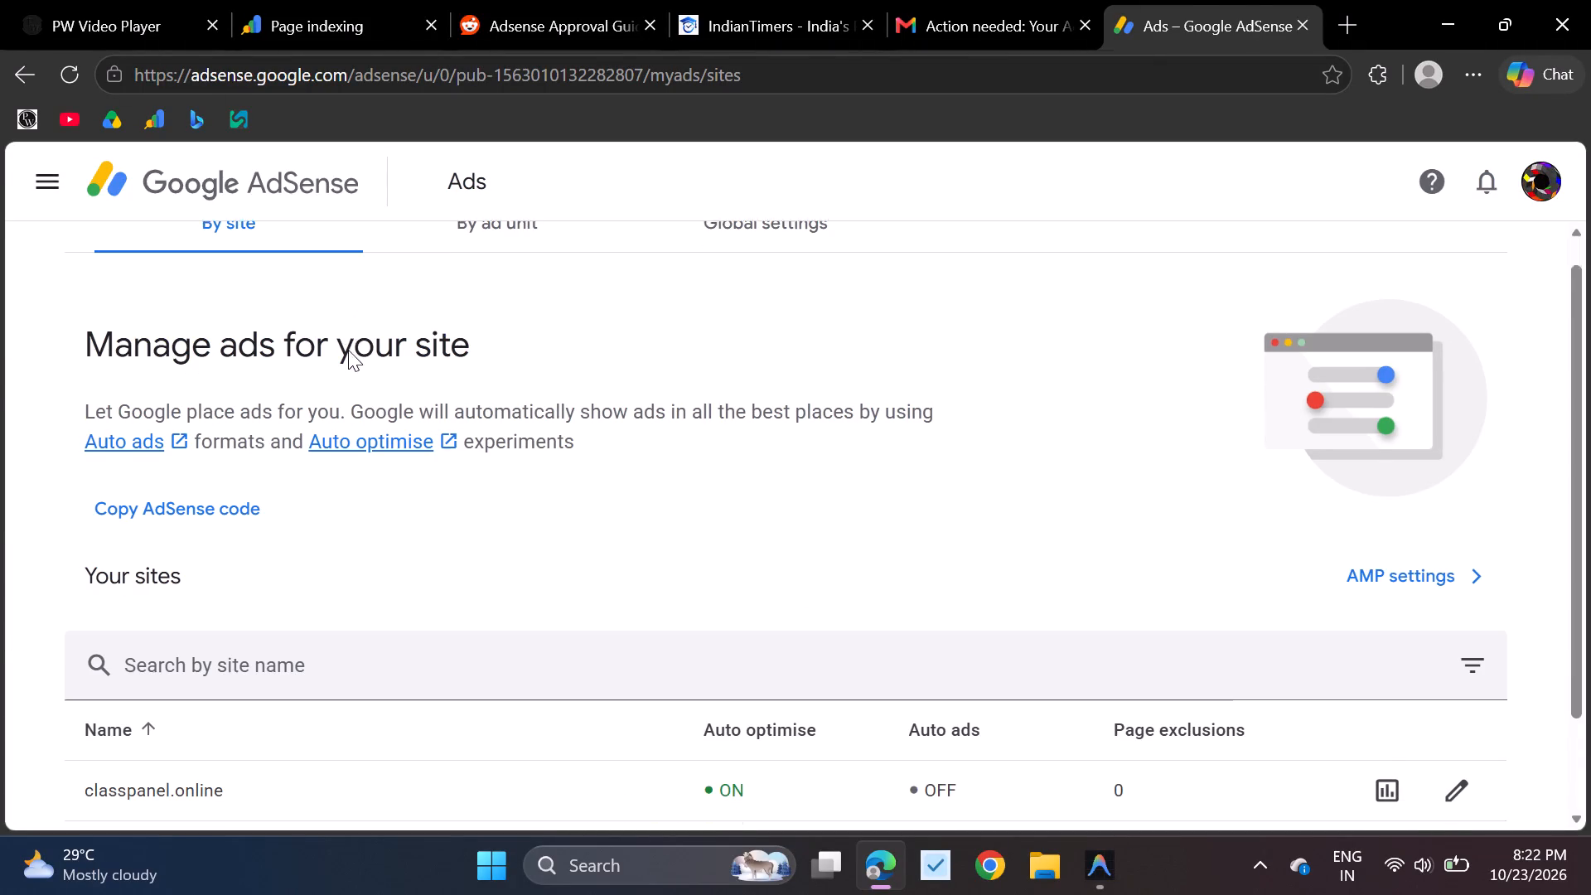
scroll(348, 350, down, 1)
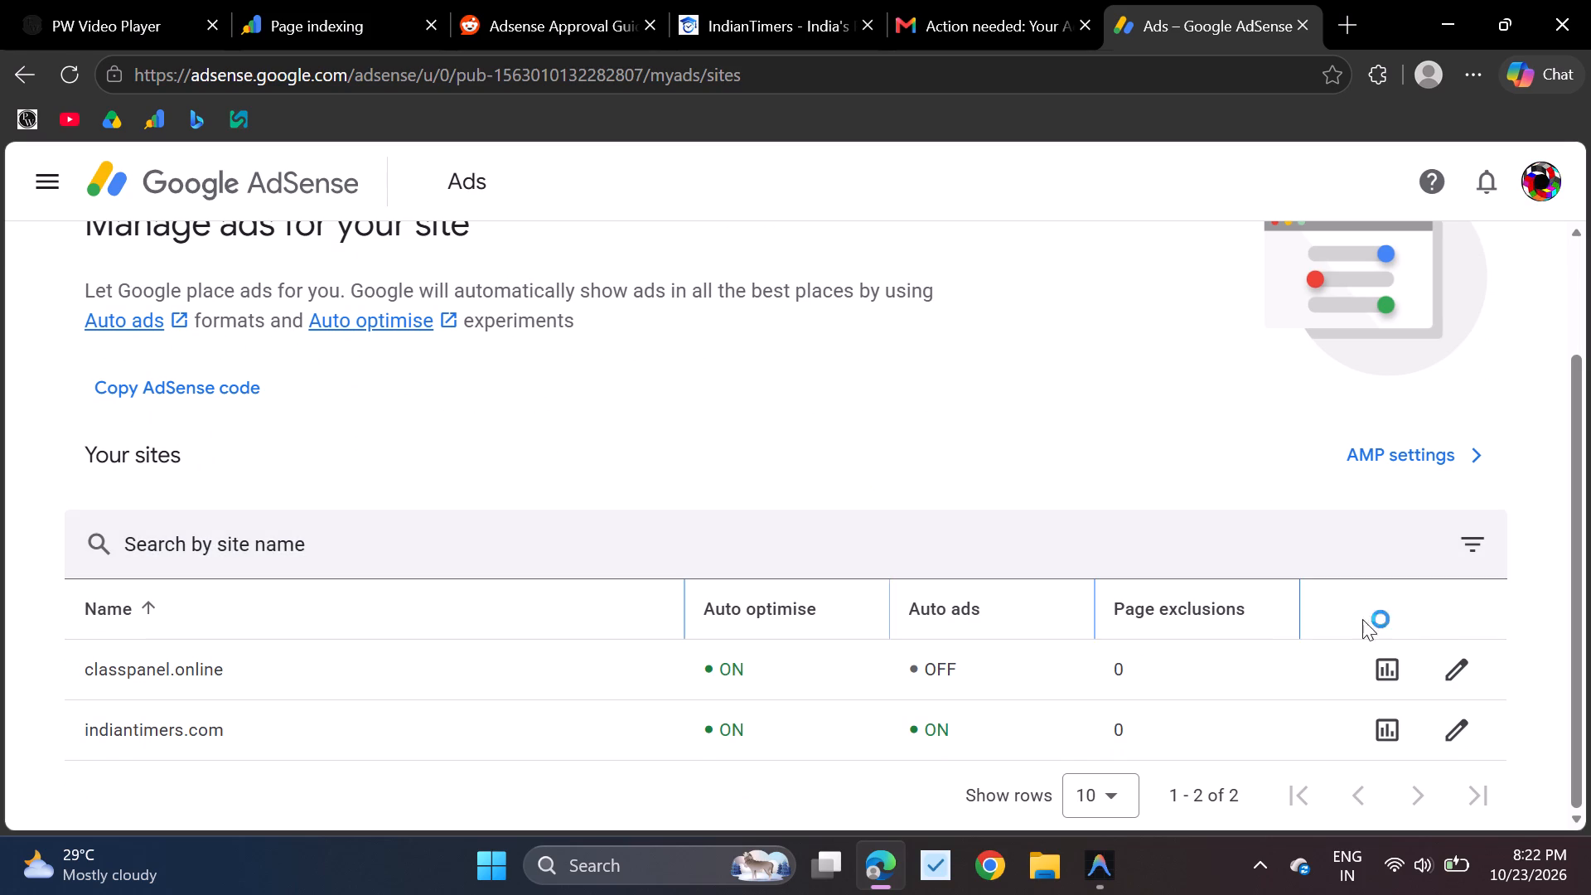
click(1457, 673)
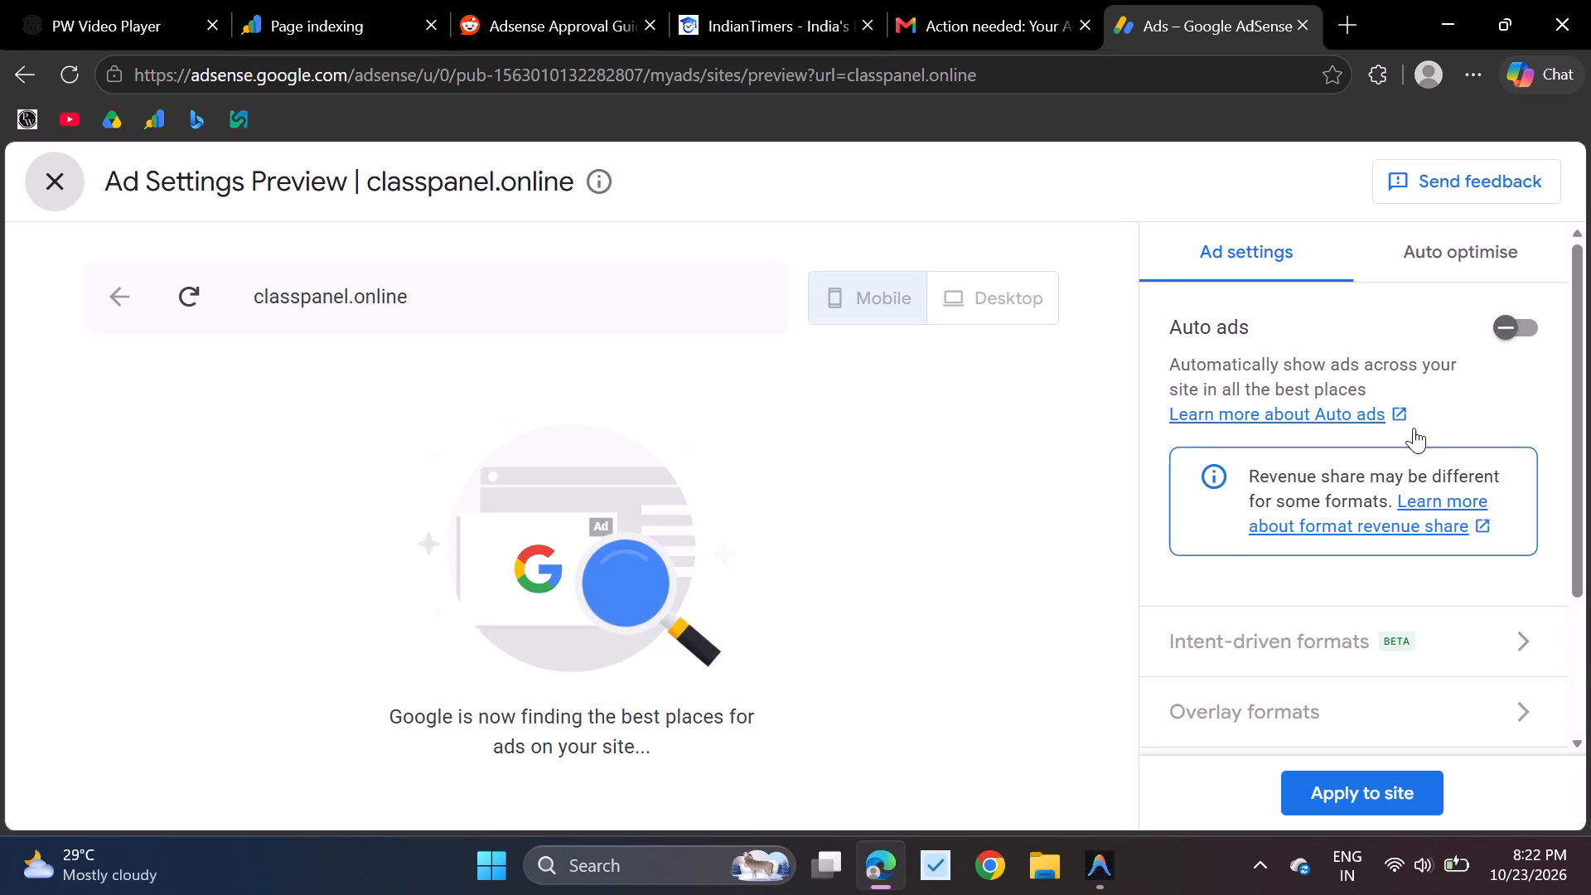
click(1506, 339)
Enable Ad intents in the intent-driven formats for classpanel.online and return to the ad settings overview.
scroll(1397, 538, down, 1)
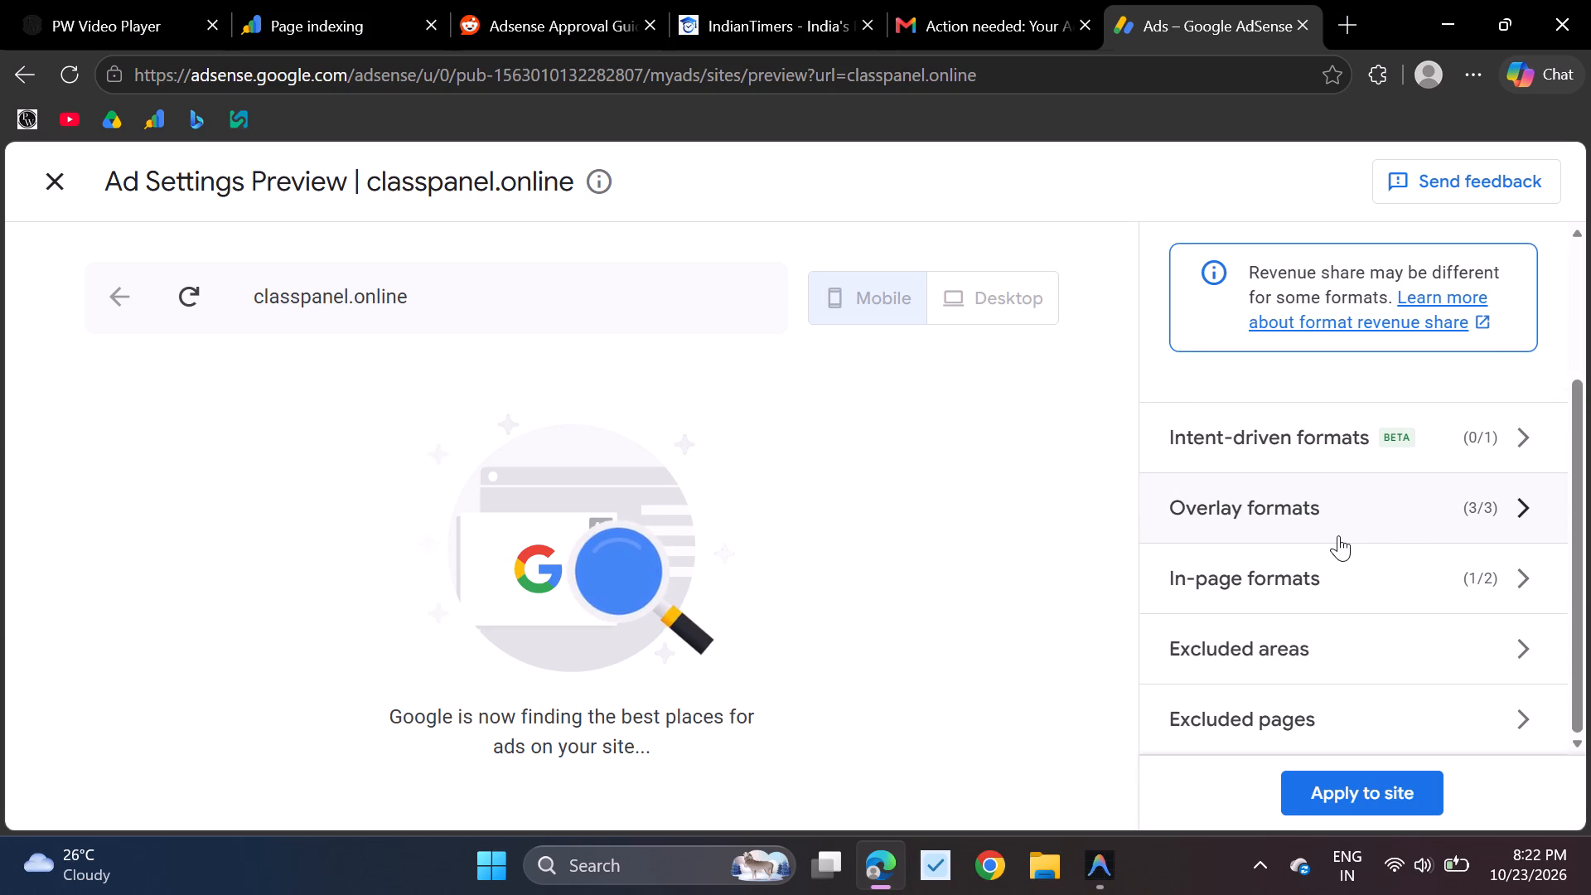
click(1332, 437)
scroll(1318, 498, down, 1)
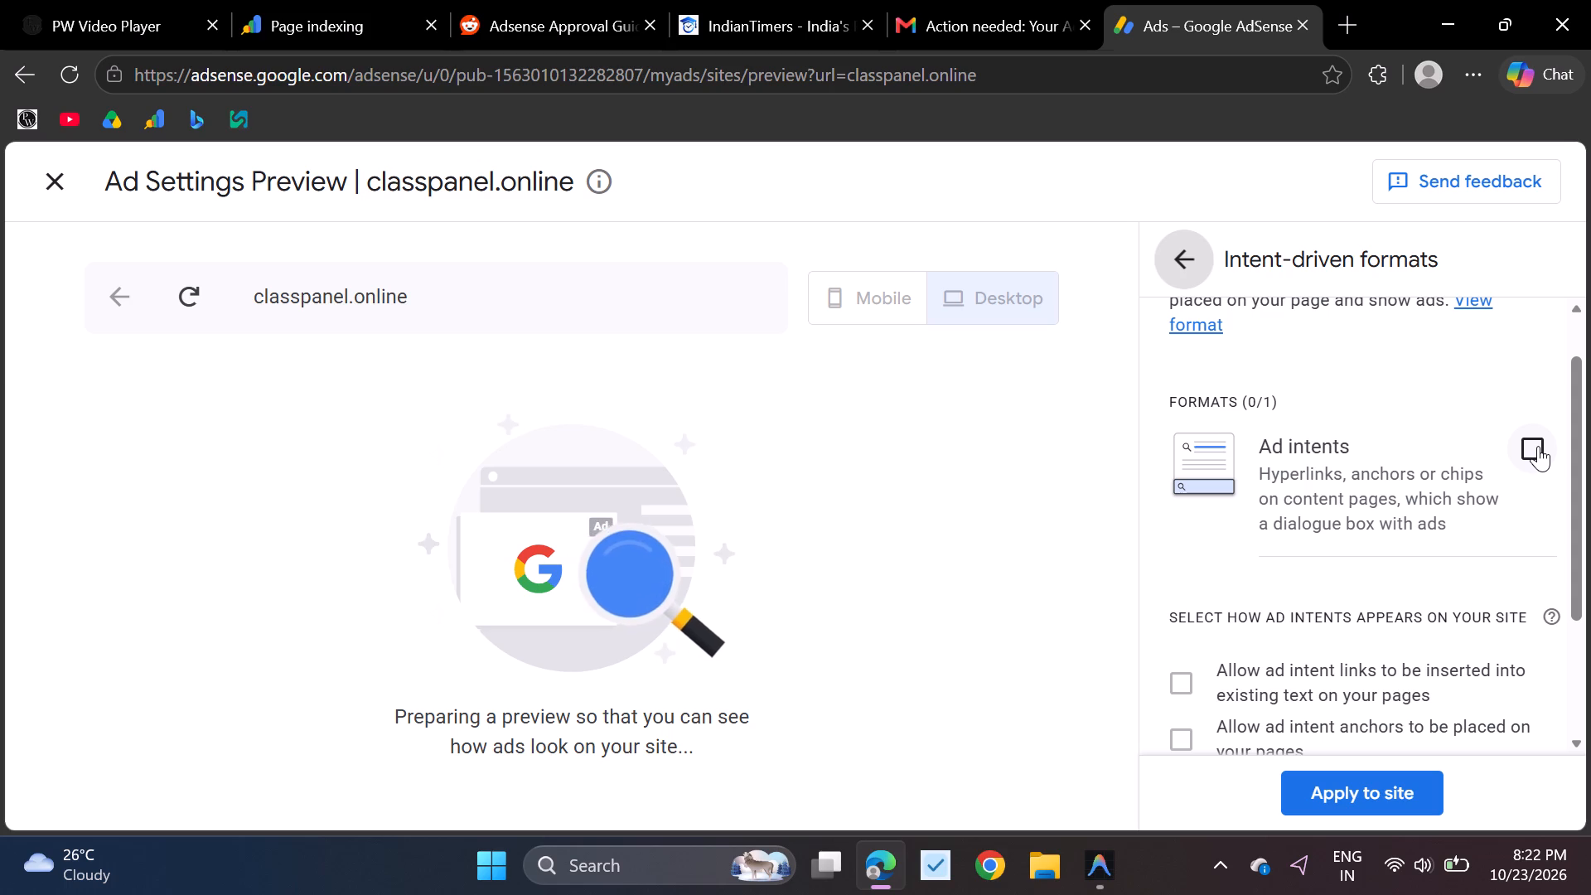
click(1538, 446)
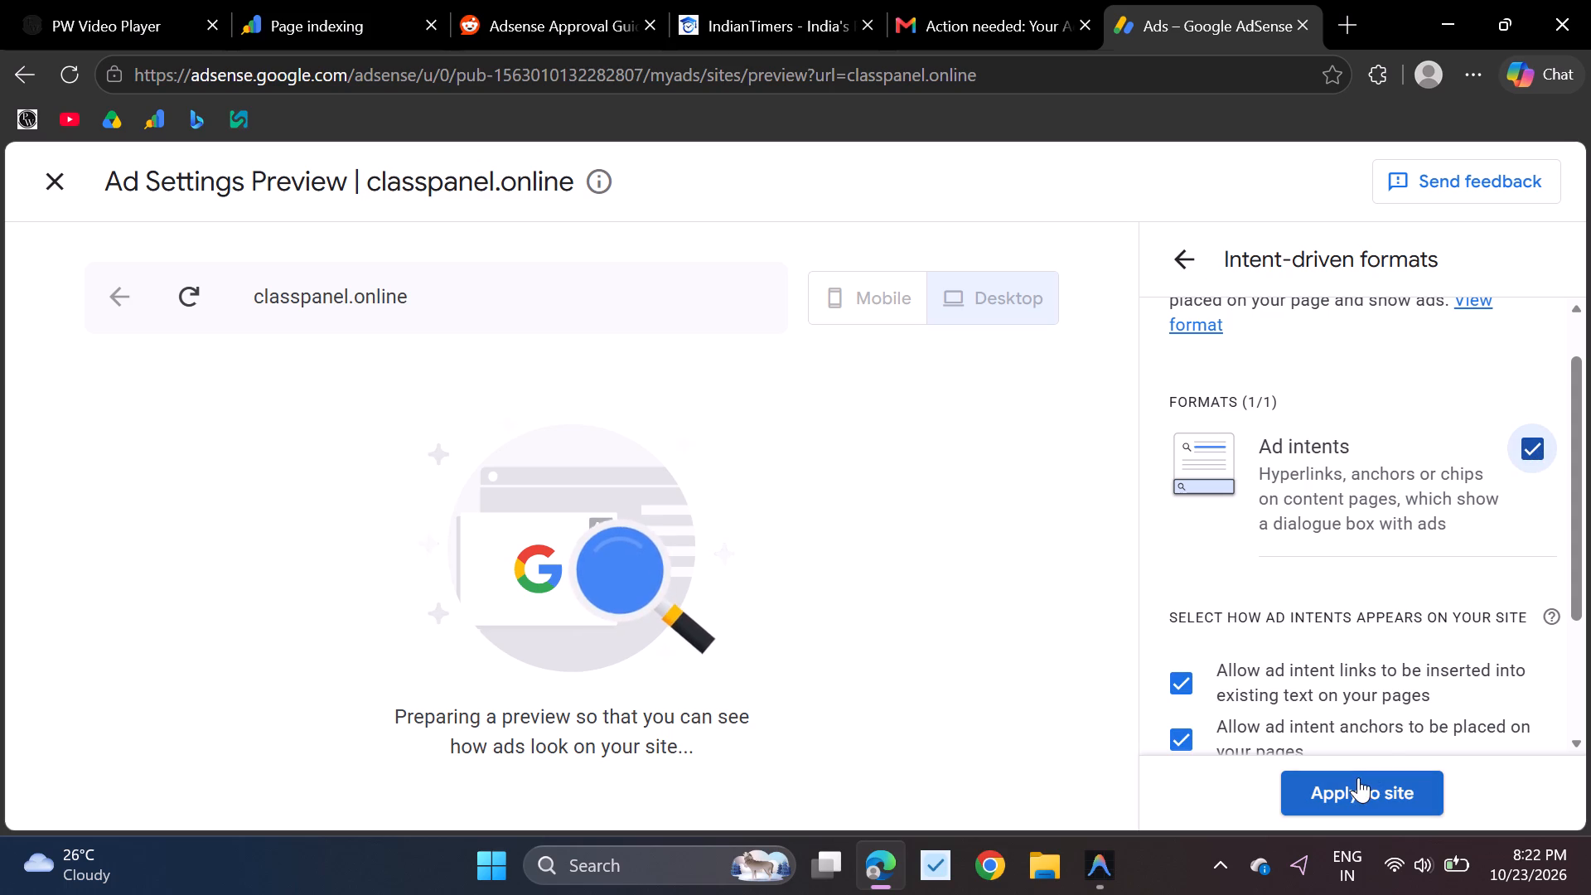
click(1185, 268)
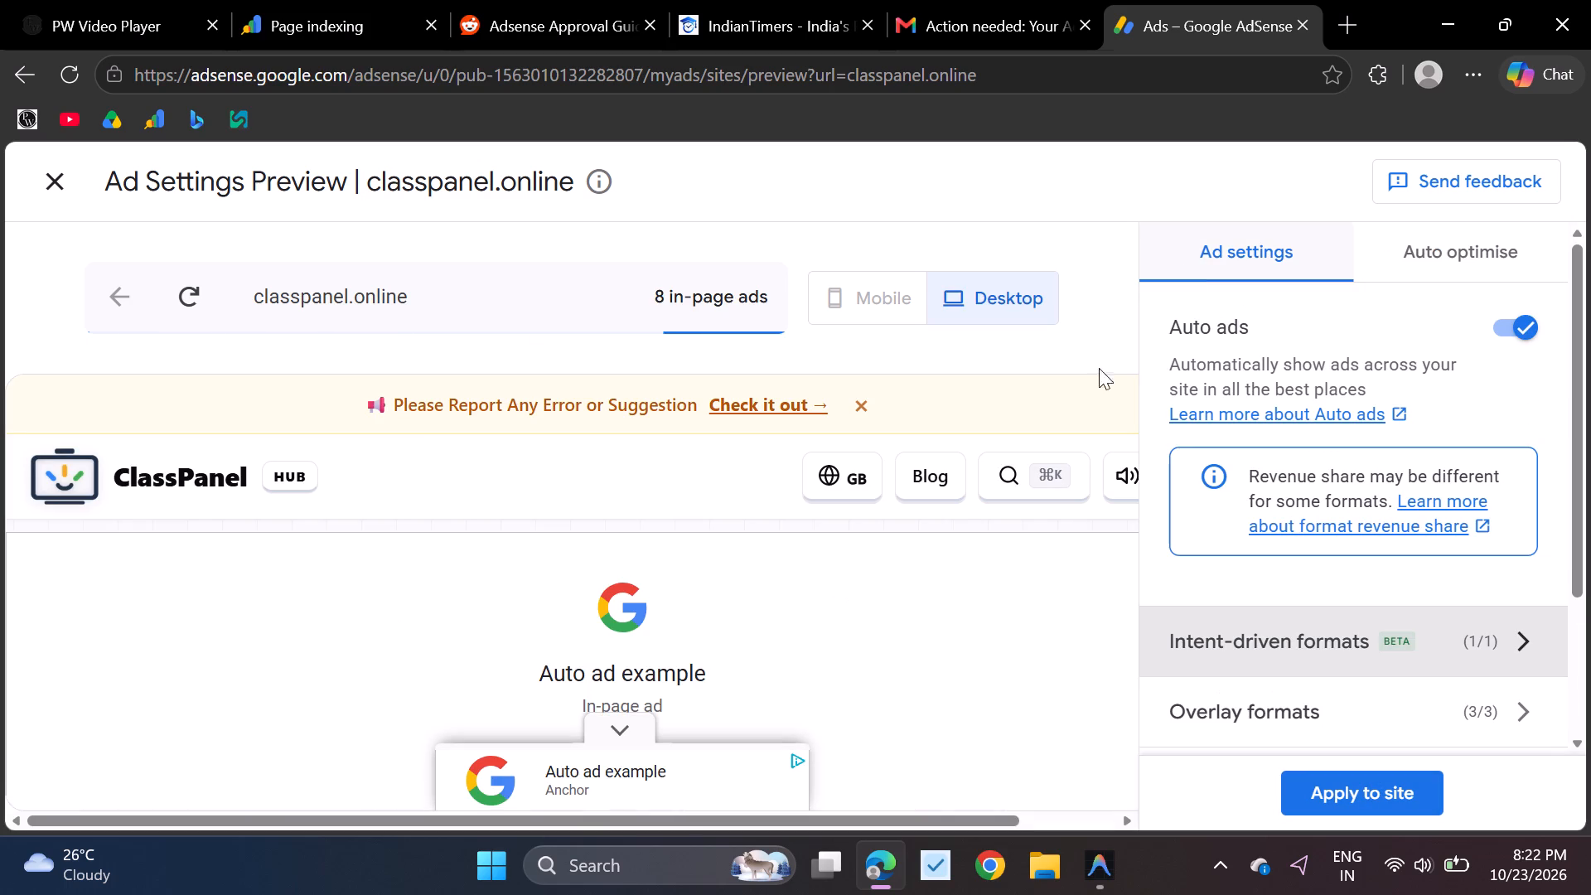
Set the vignette ad frequency to 2 minutes in the overlay formats' advanced settings and return to the overview.
scroll(1222, 572, down, 2)
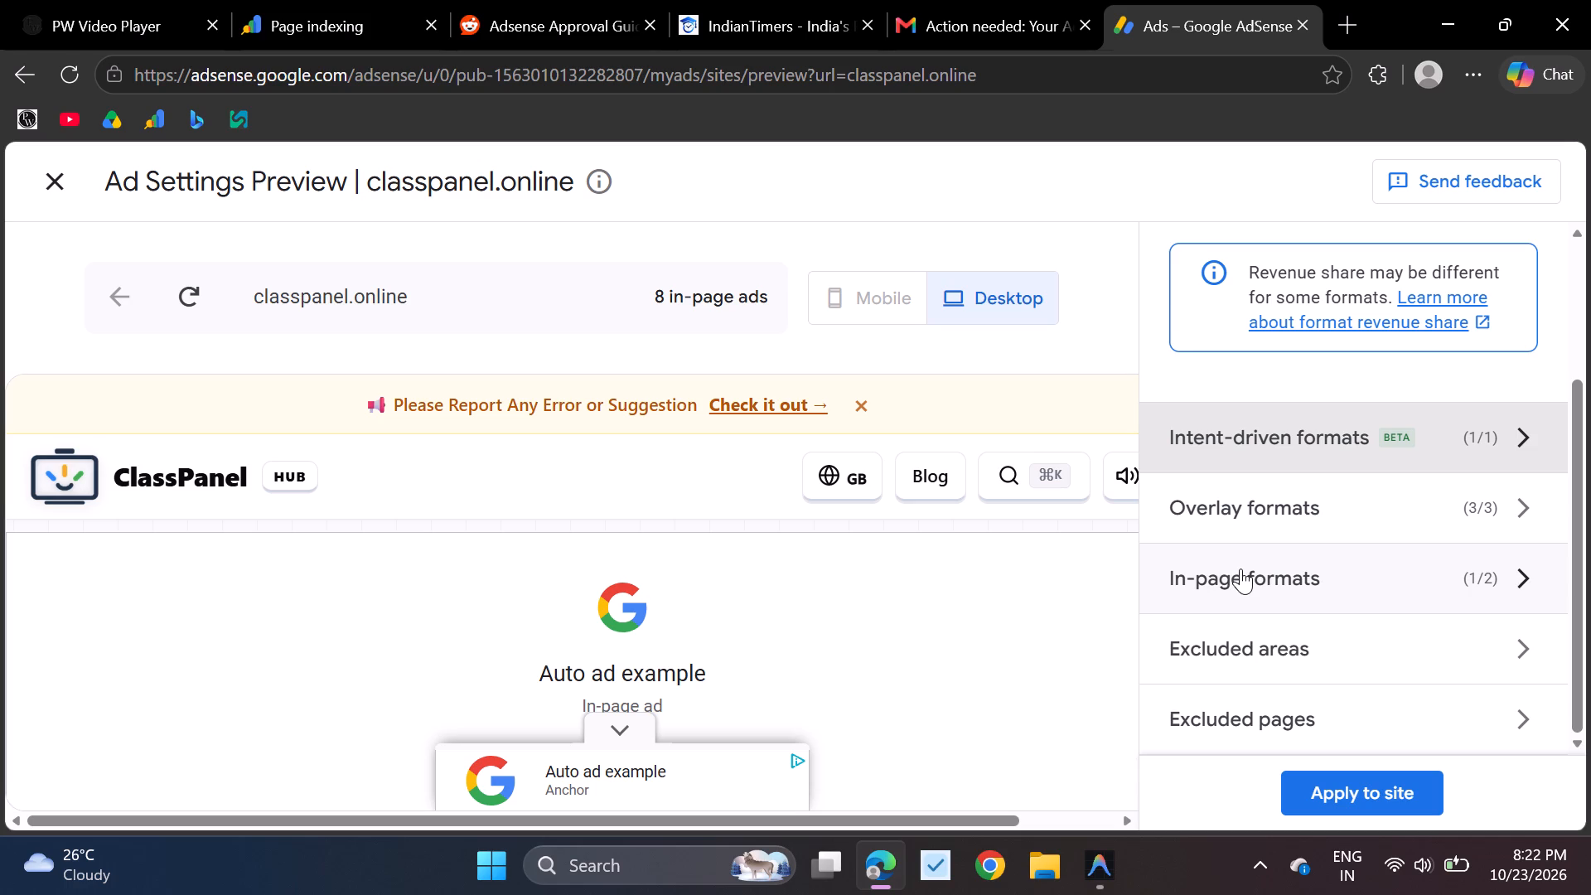
click(1230, 535)
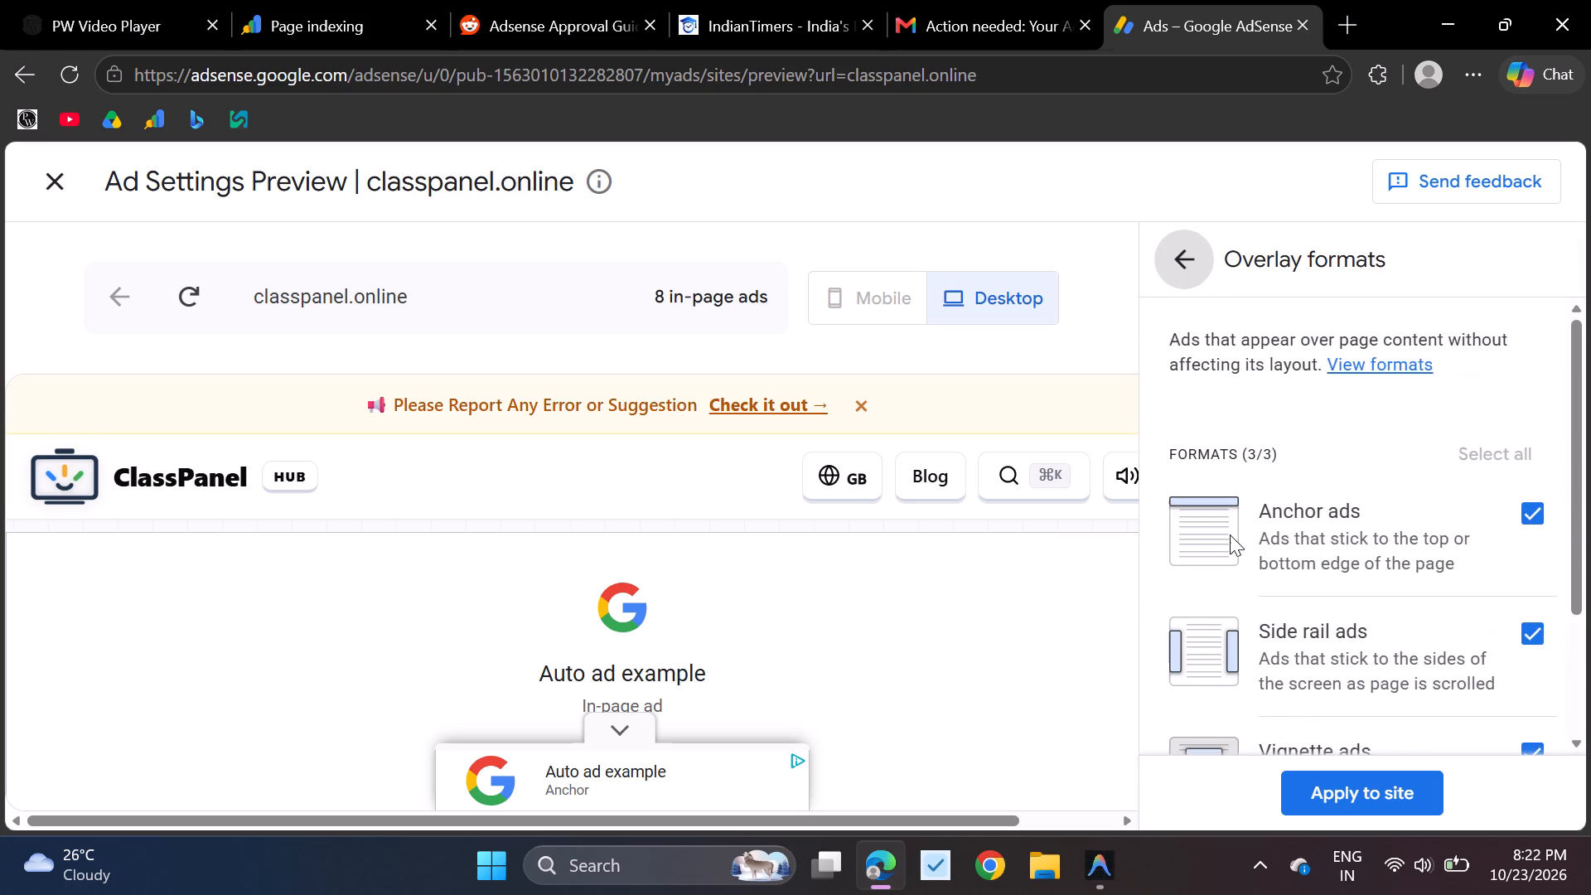
scroll(1230, 535, down, 4)
click(1372, 689)
scroll(1372, 689, down, 1)
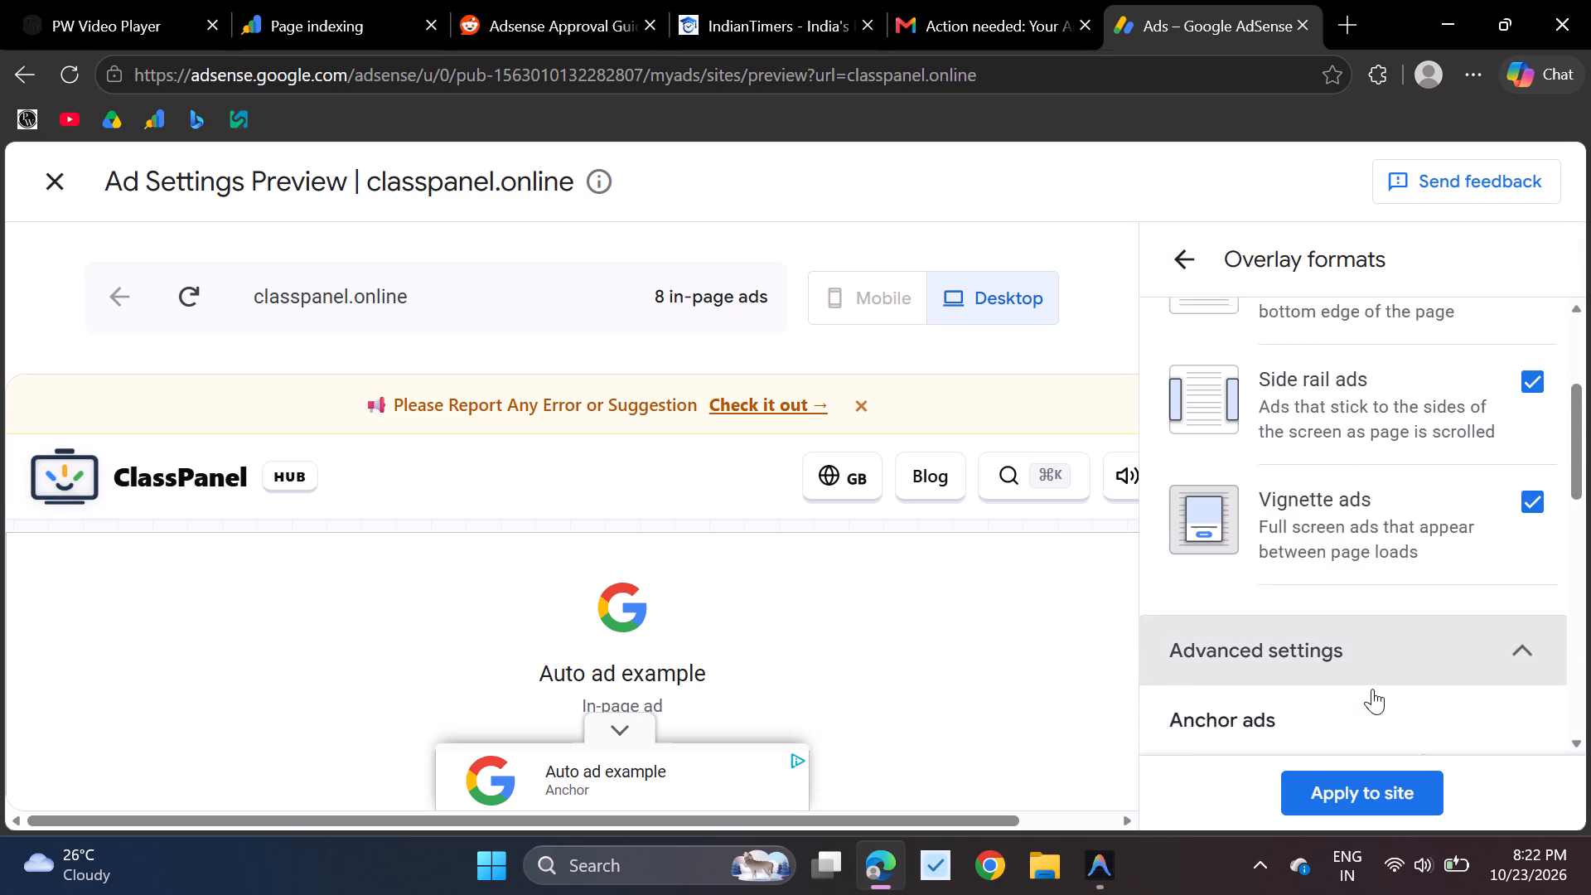
scroll(1372, 689, down, 1)
scroll(1537, 434, down, 4)
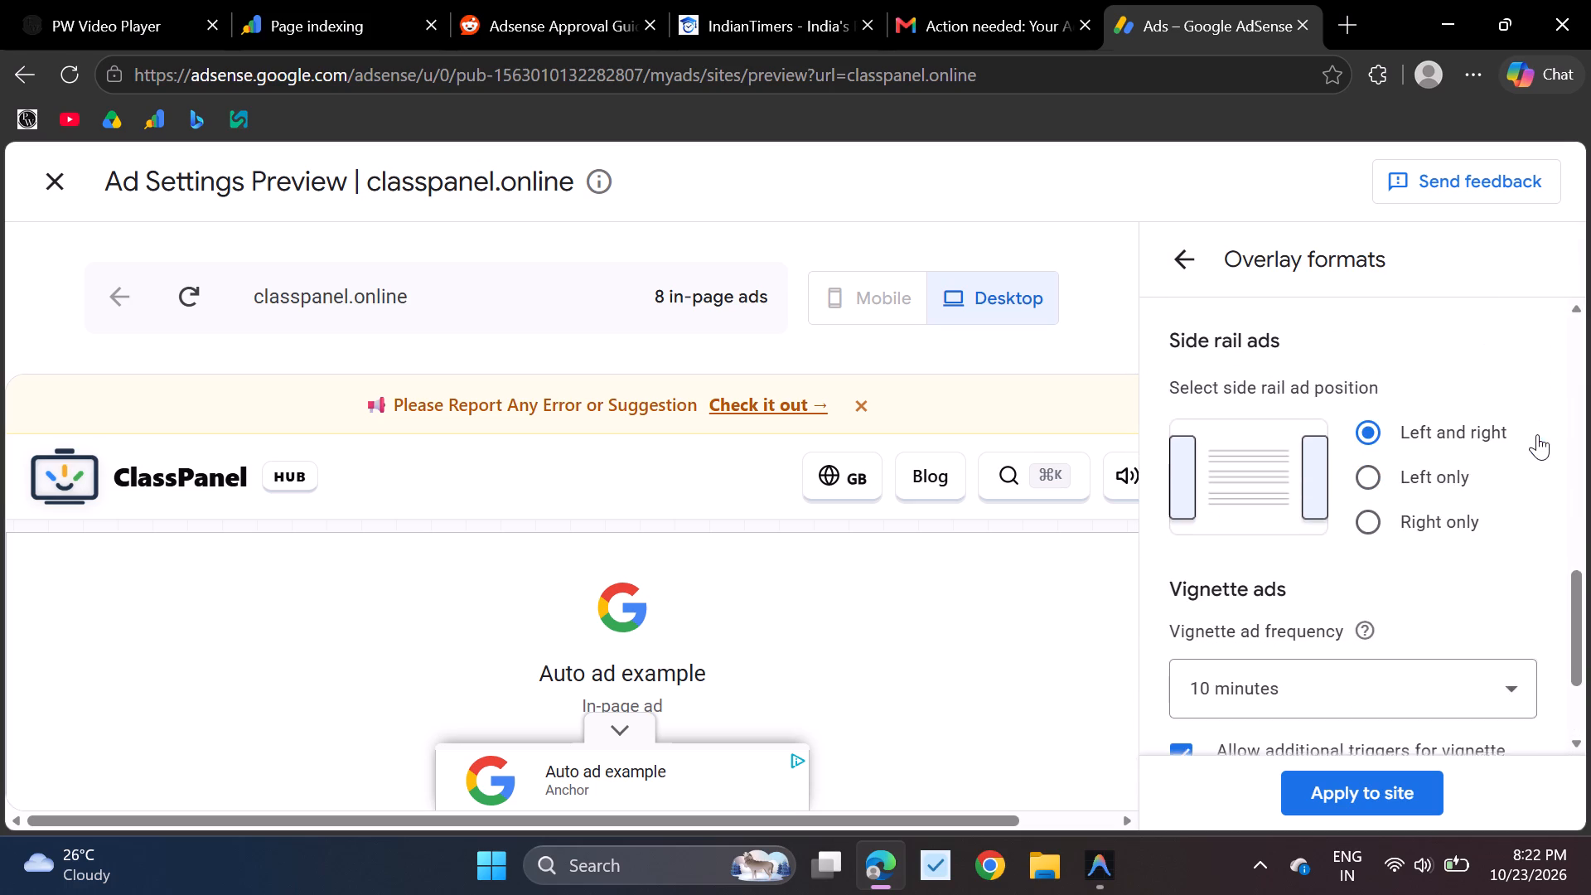
scroll(1400, 472, down, 2)
click(1351, 504)
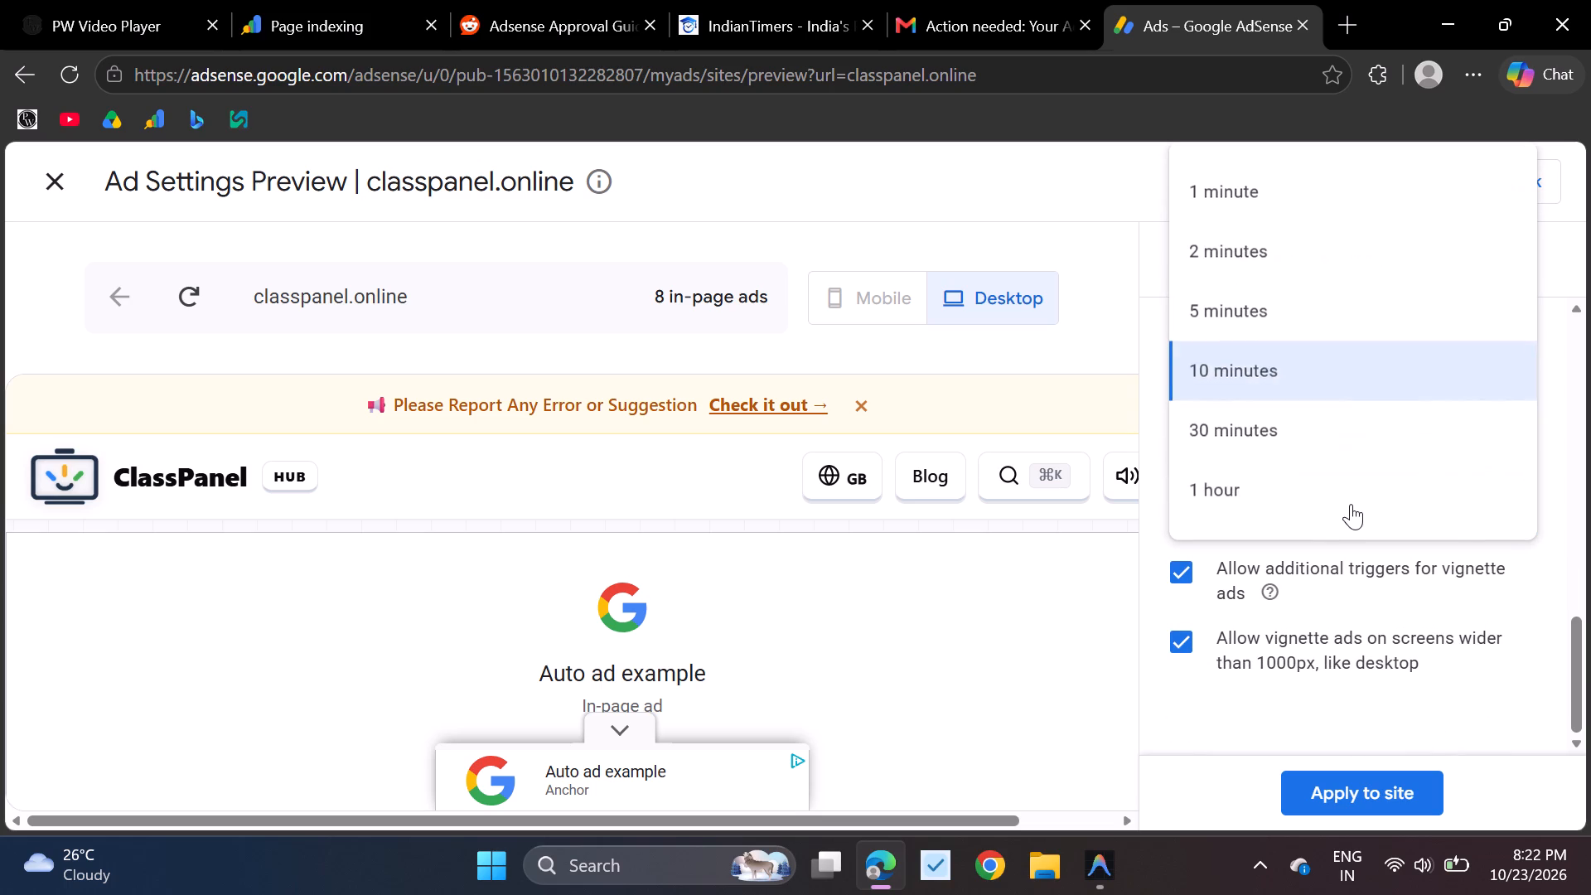
click(1282, 239)
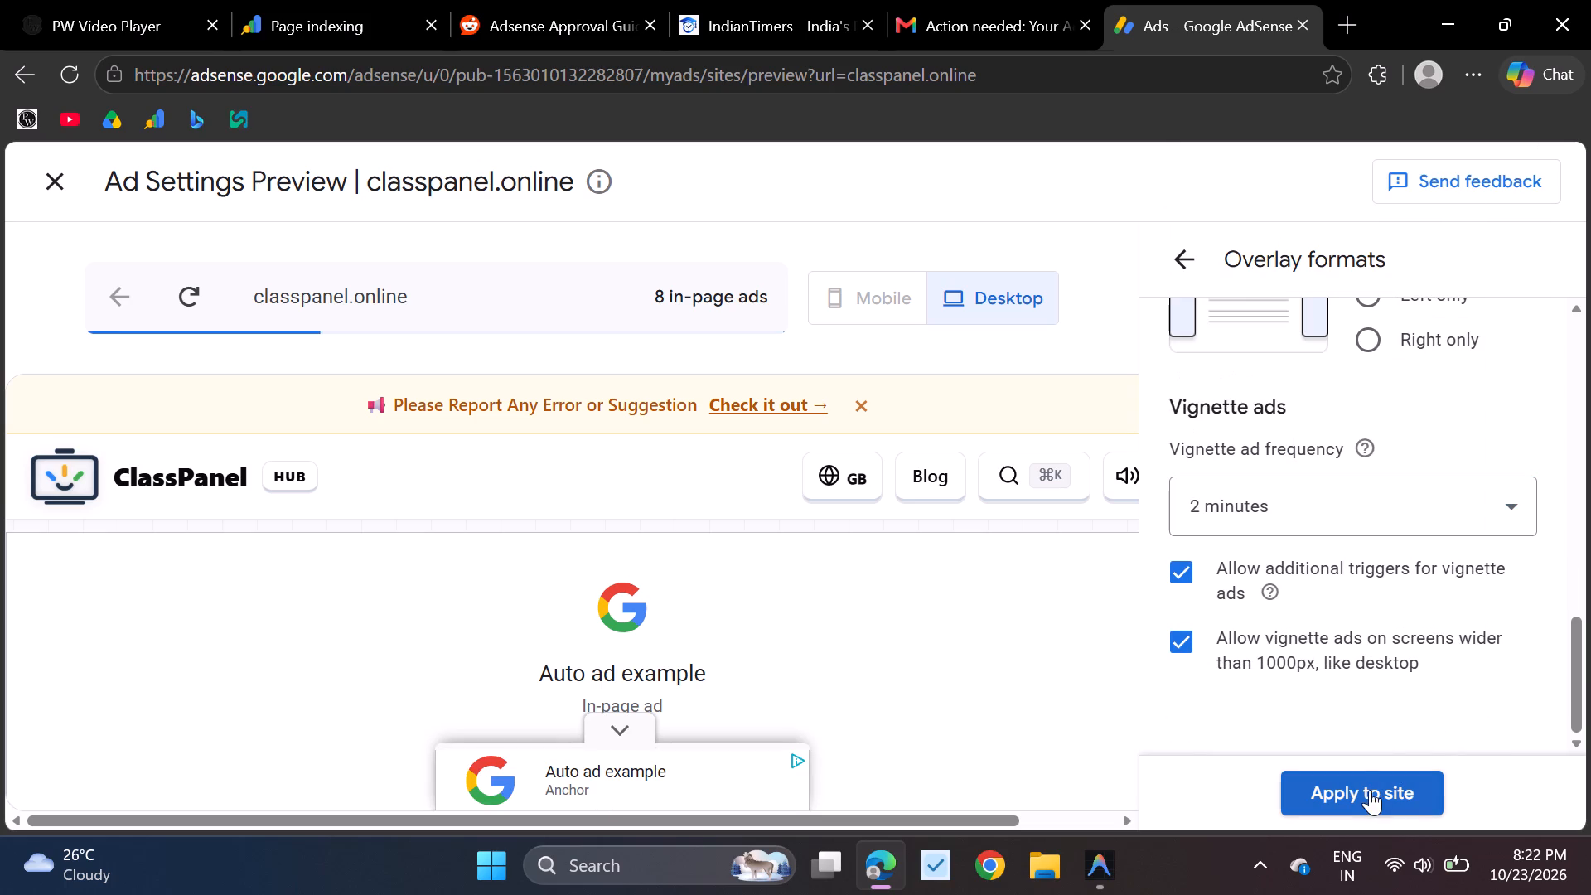
click(1201, 269)
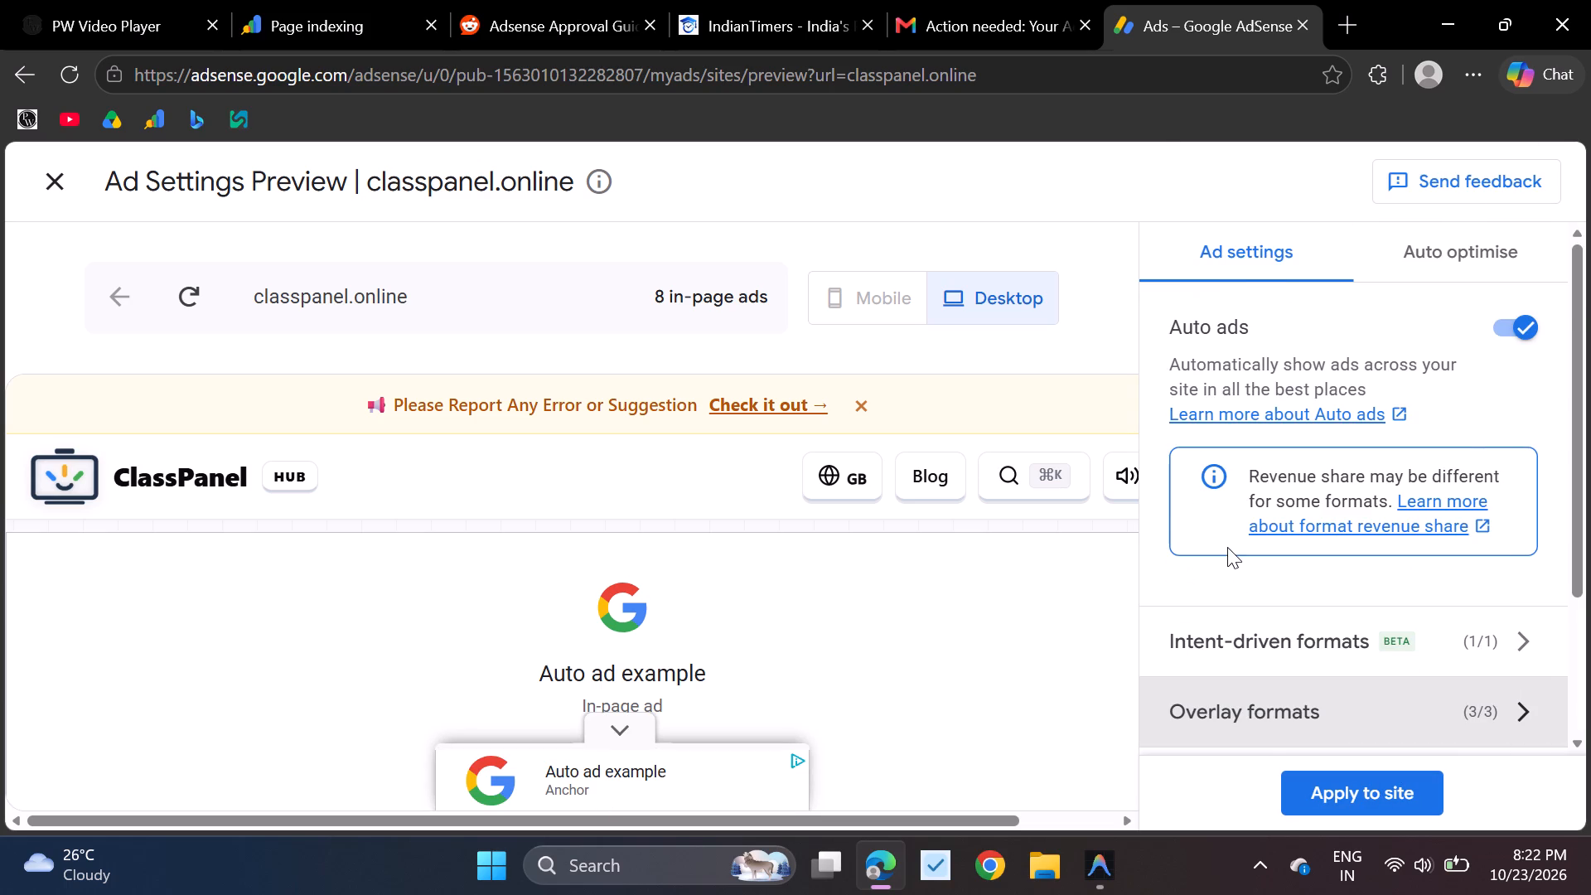
Set the banner ads' minimum distance between ads on a page to 50px in the in-page formats' advanced settings.
scroll(1227, 547, down, 3)
click(1257, 599)
scroll(1257, 599, down, 1)
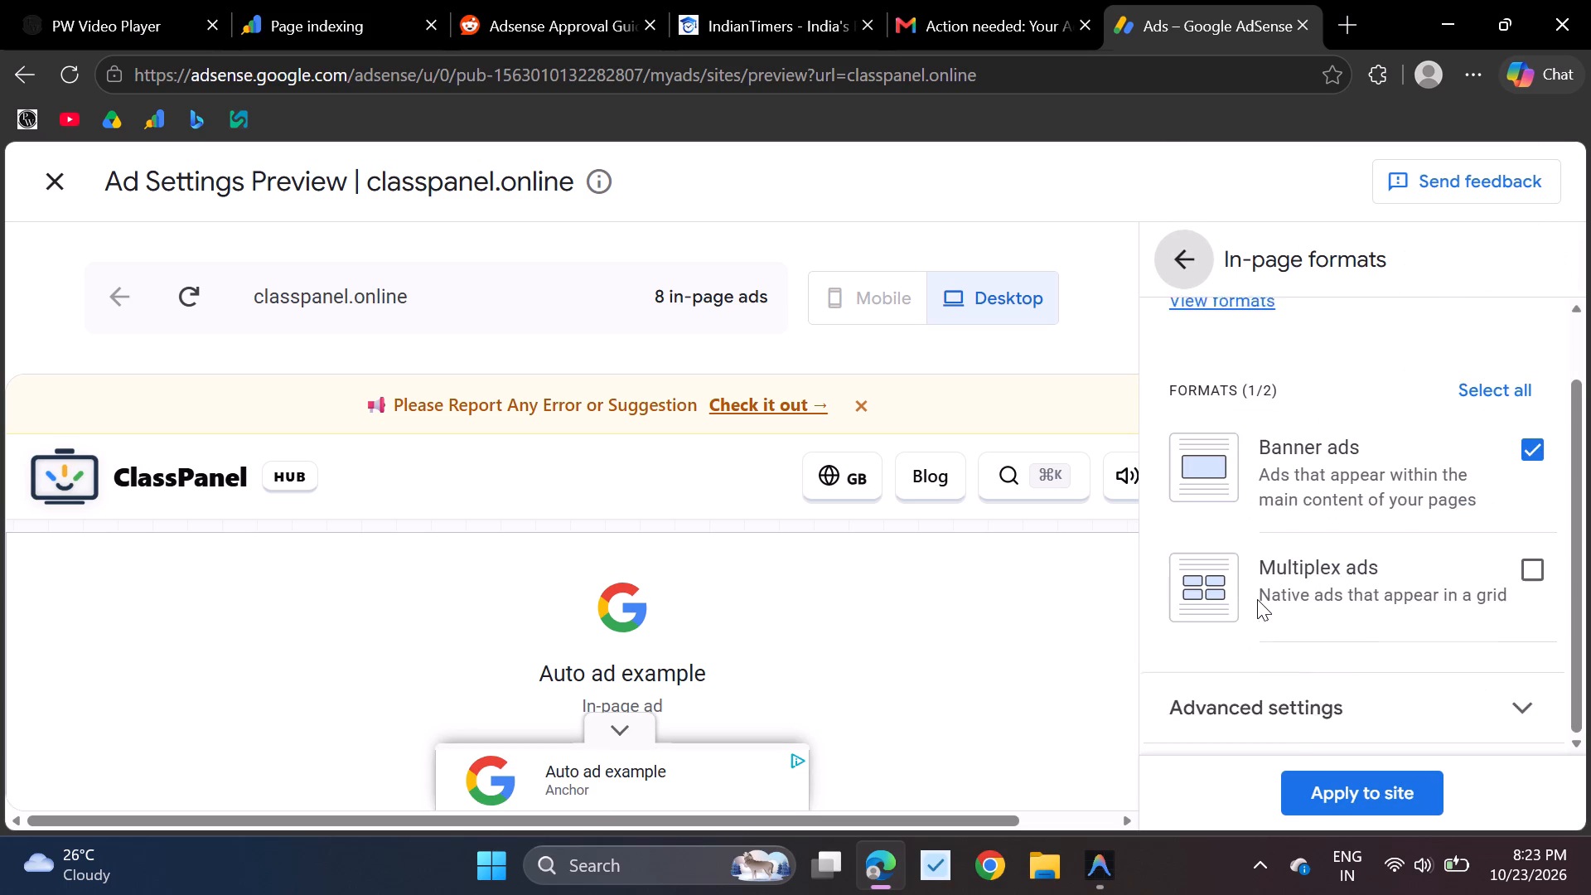
scroll(1257, 599, down, 2)
click(1361, 711)
scroll(1361, 711, down, 2)
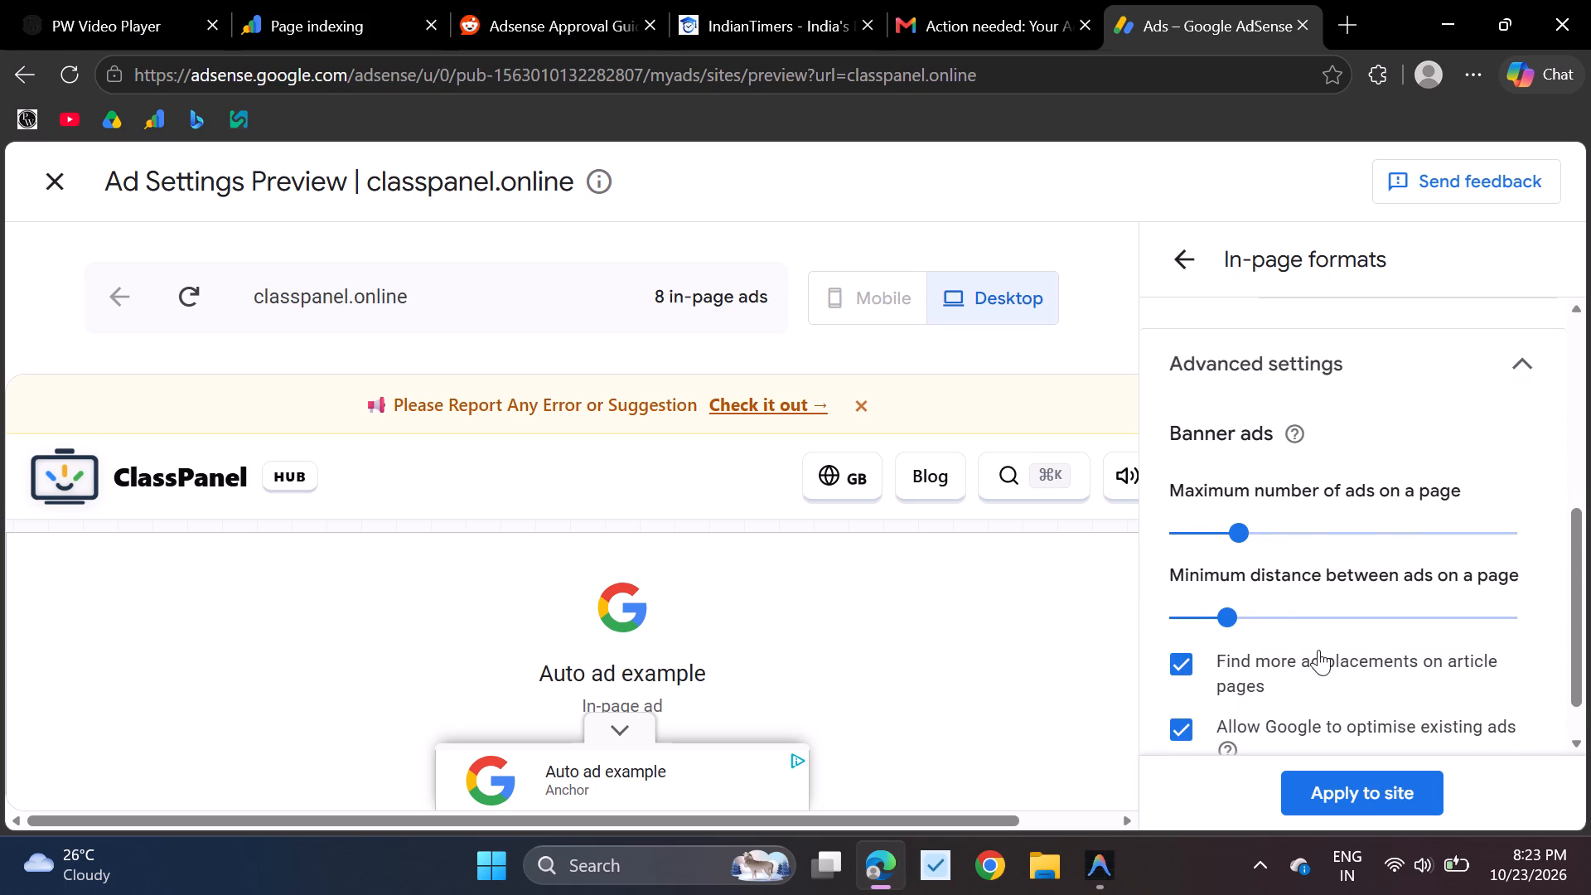
scroll(928, 560, down, 4)
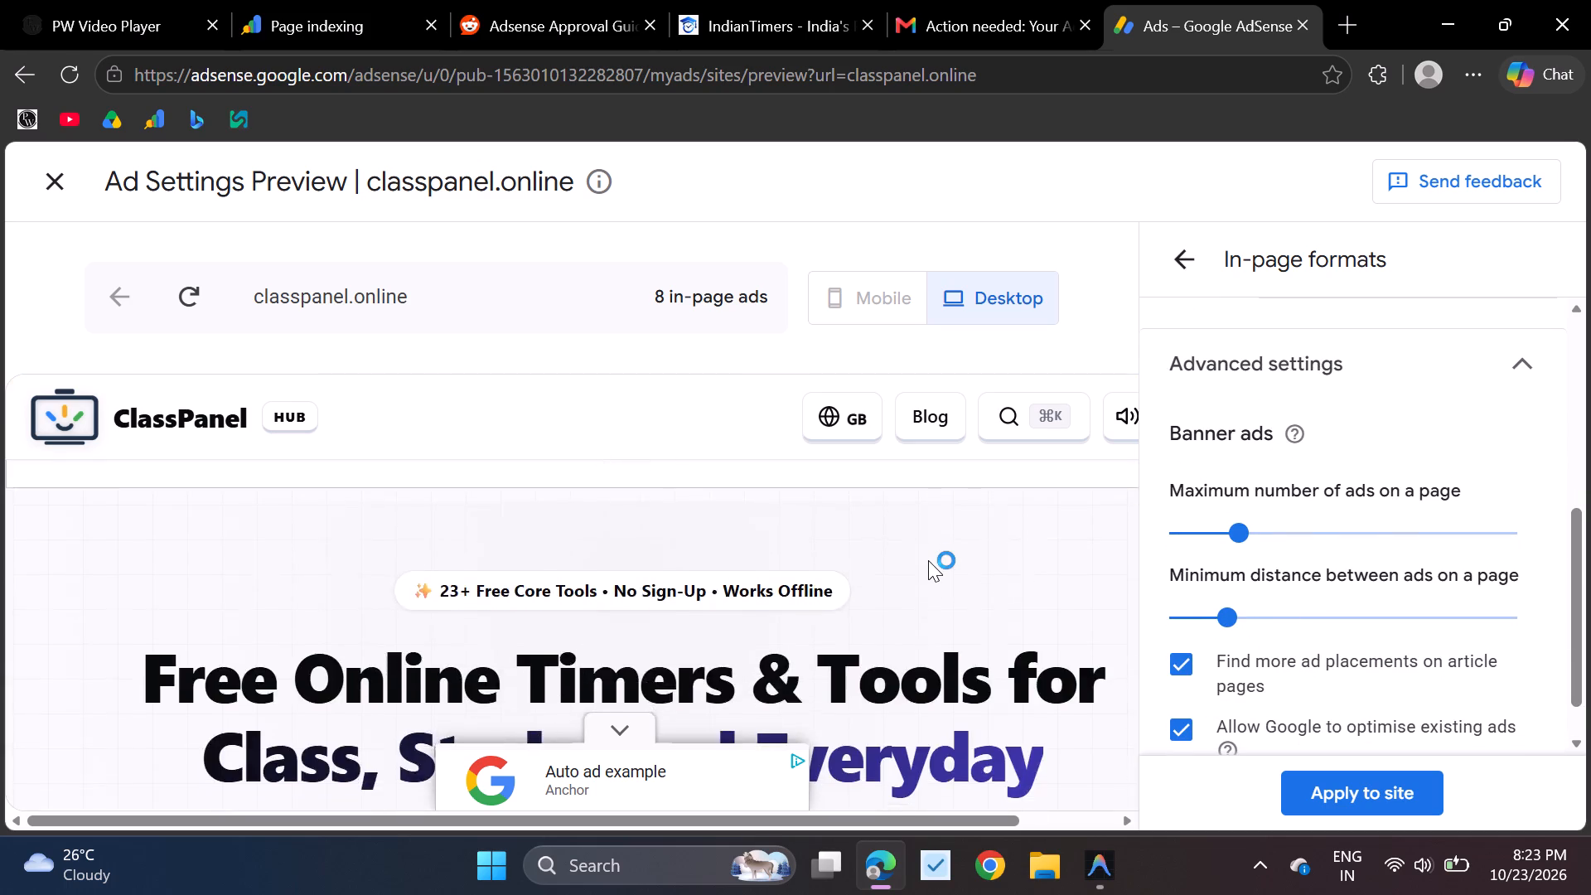
scroll(928, 560, down, 12)
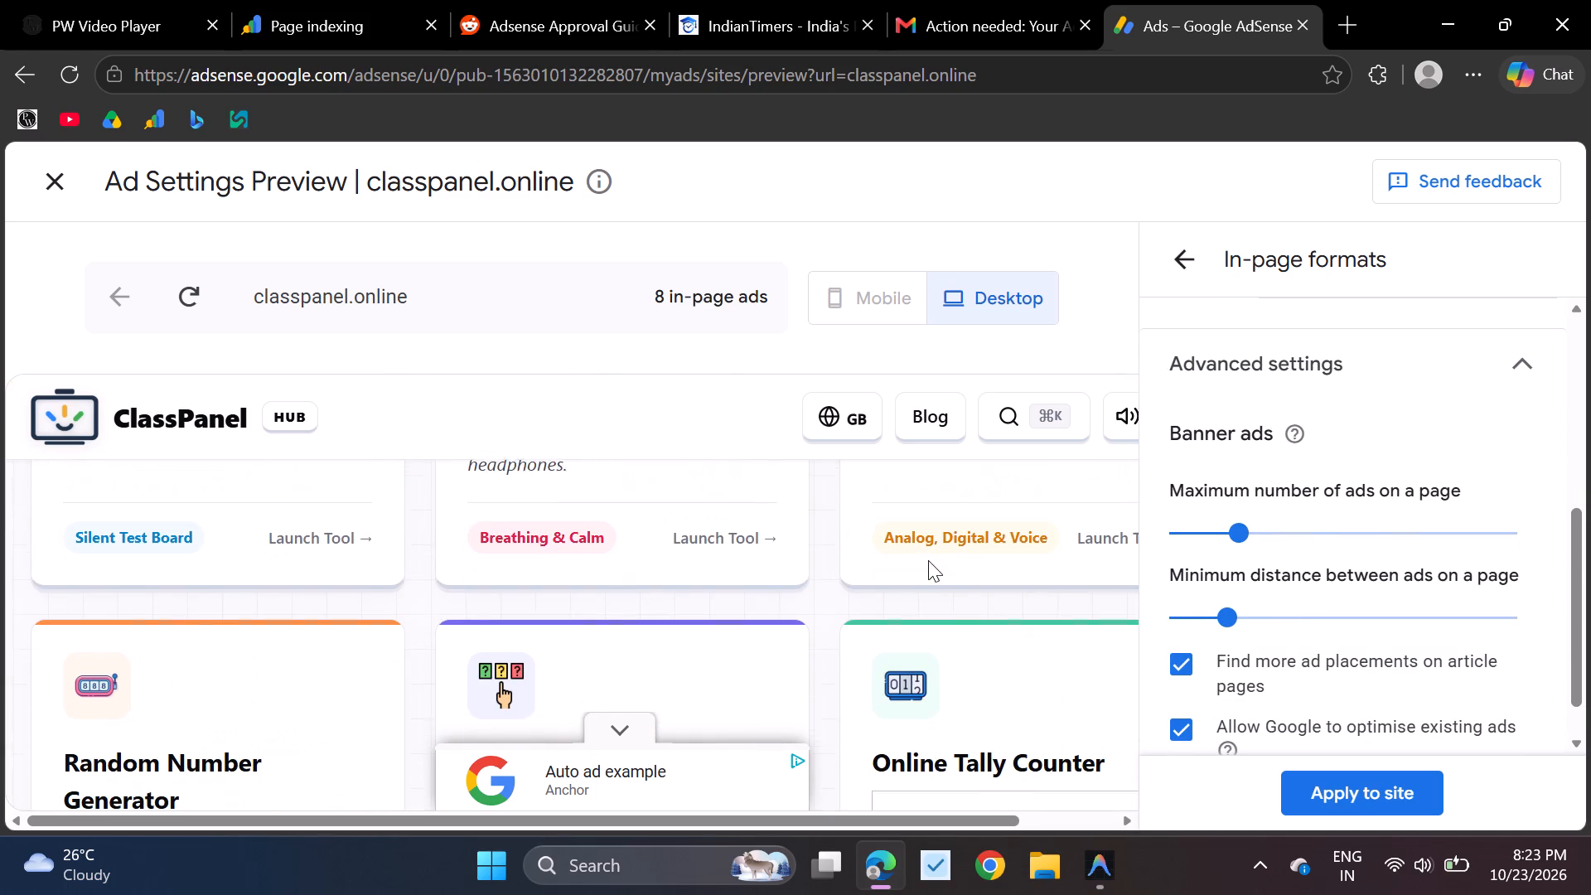
scroll(928, 560, down, 1)
drag(1233, 614, 1525, 567)
Examine where the example auto ads are placed throughout the classpanel.online desktop preview.
scroll(816, 641, up, 5)
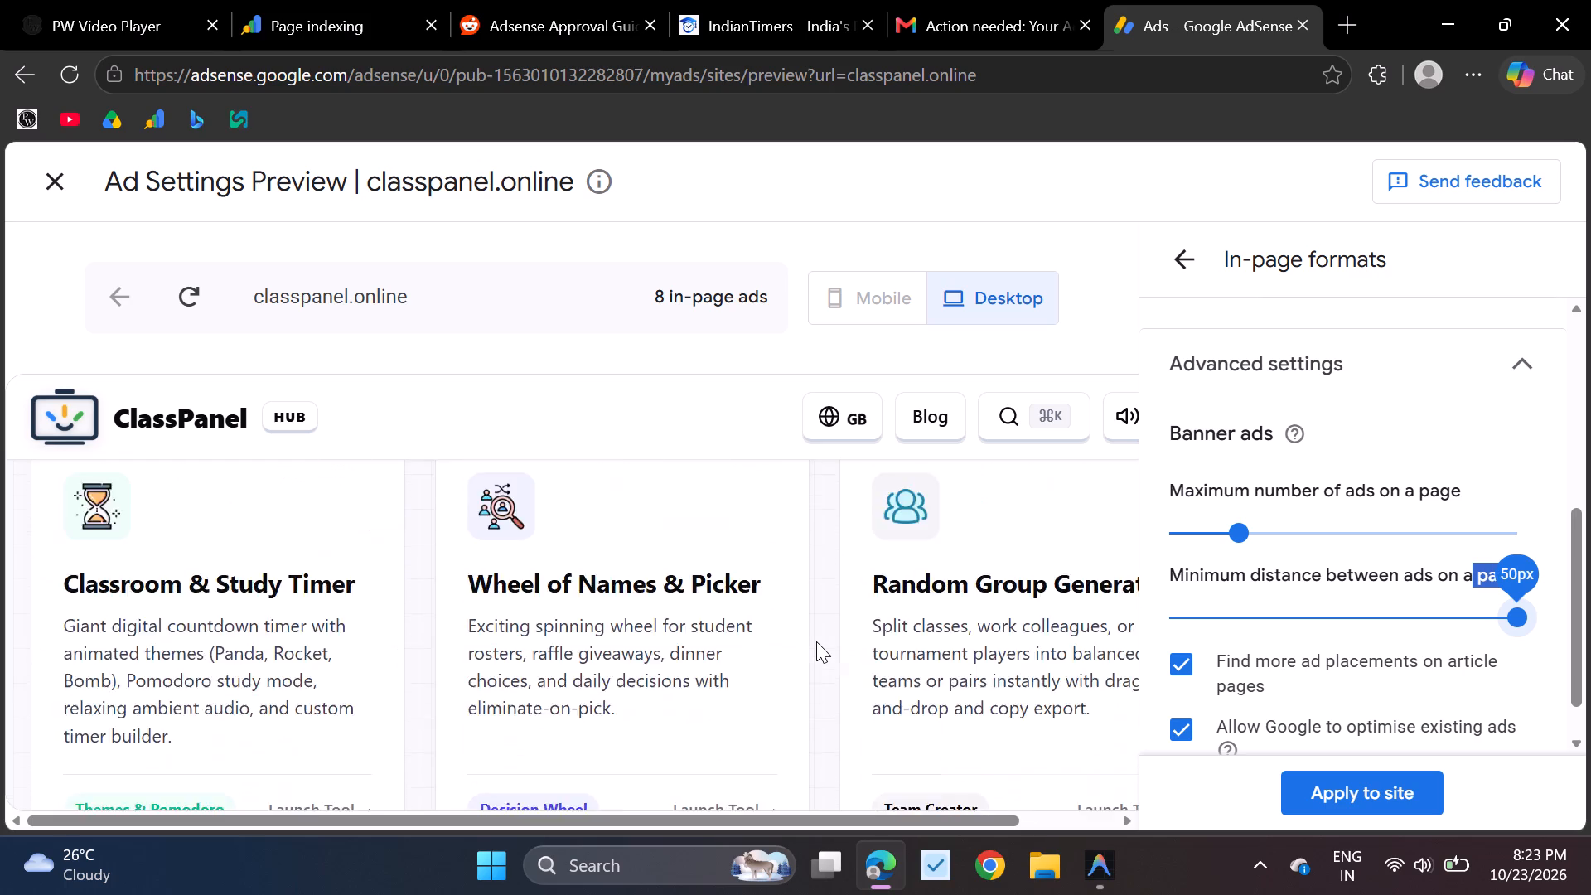
scroll(816, 641, up, 6)
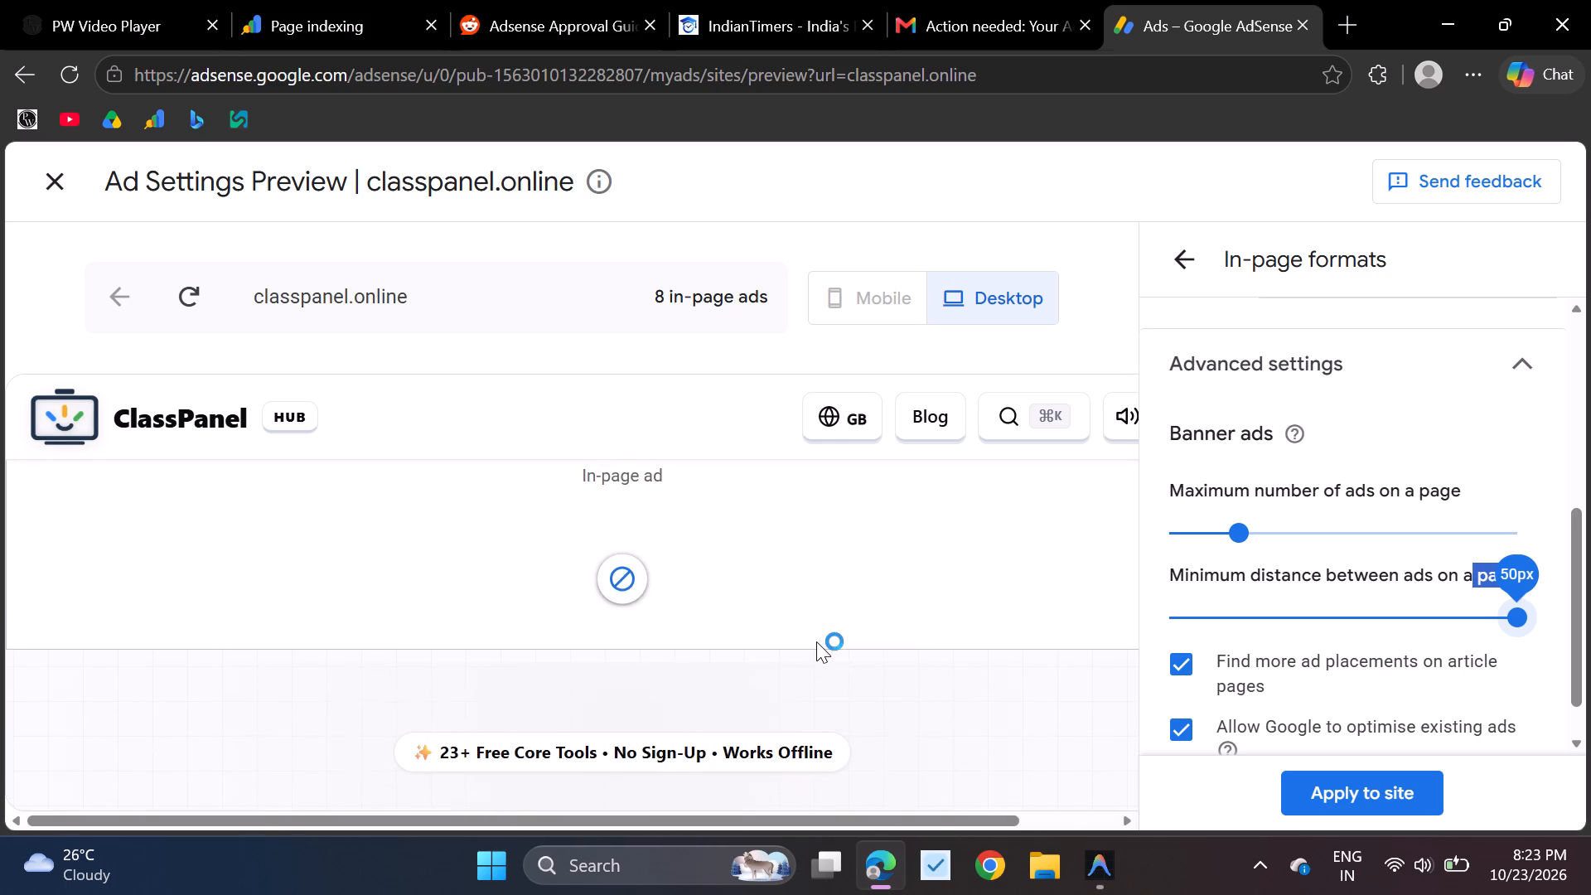
scroll(816, 641, down, 6)
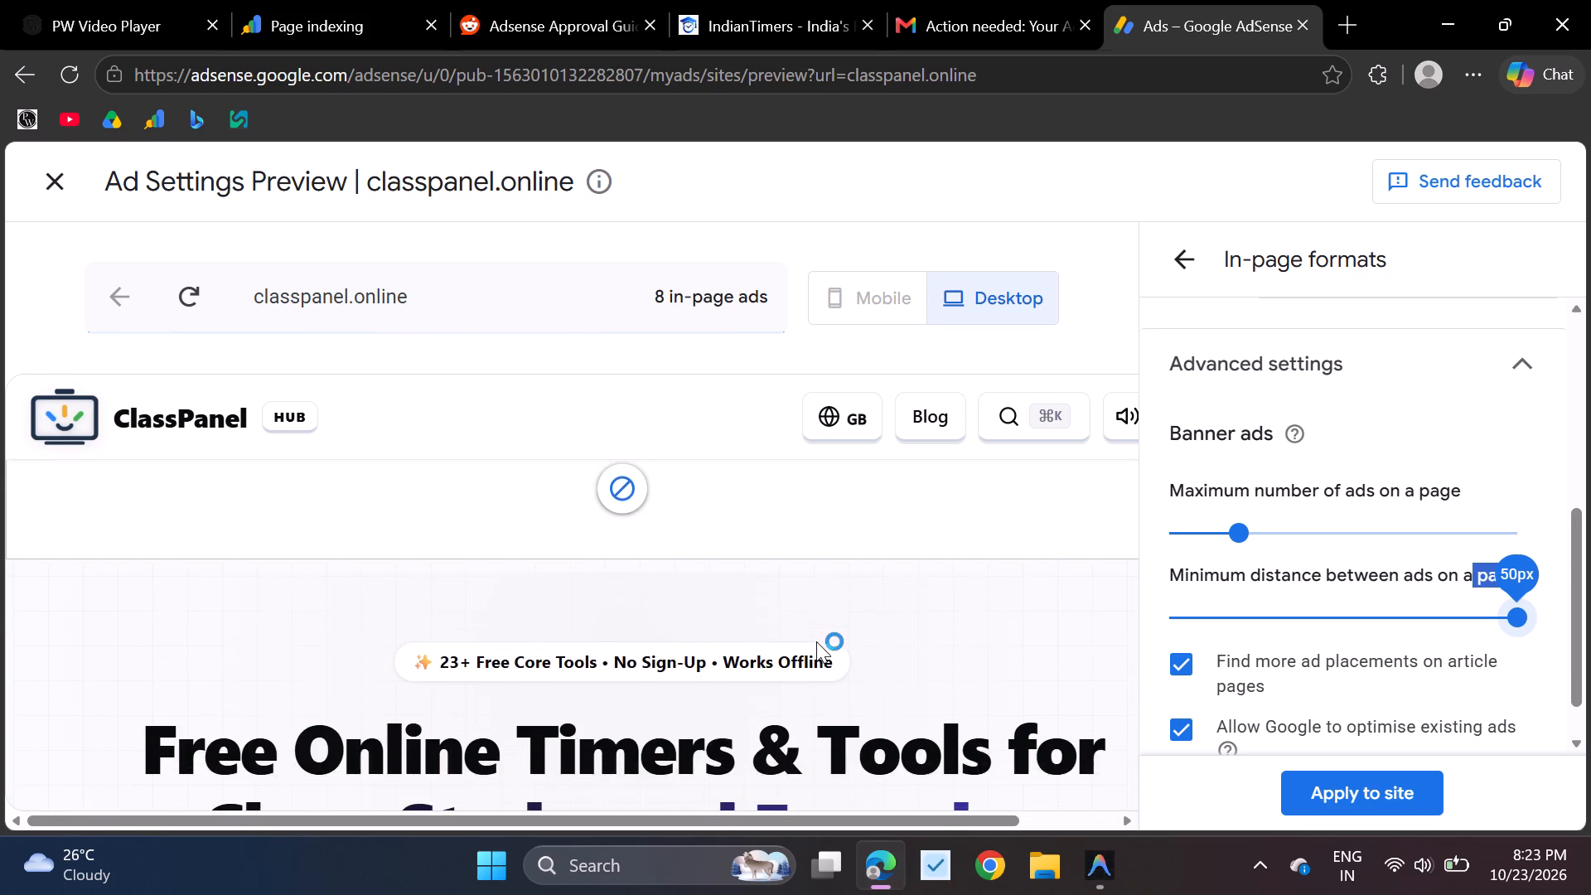
scroll(816, 641, down, 4)
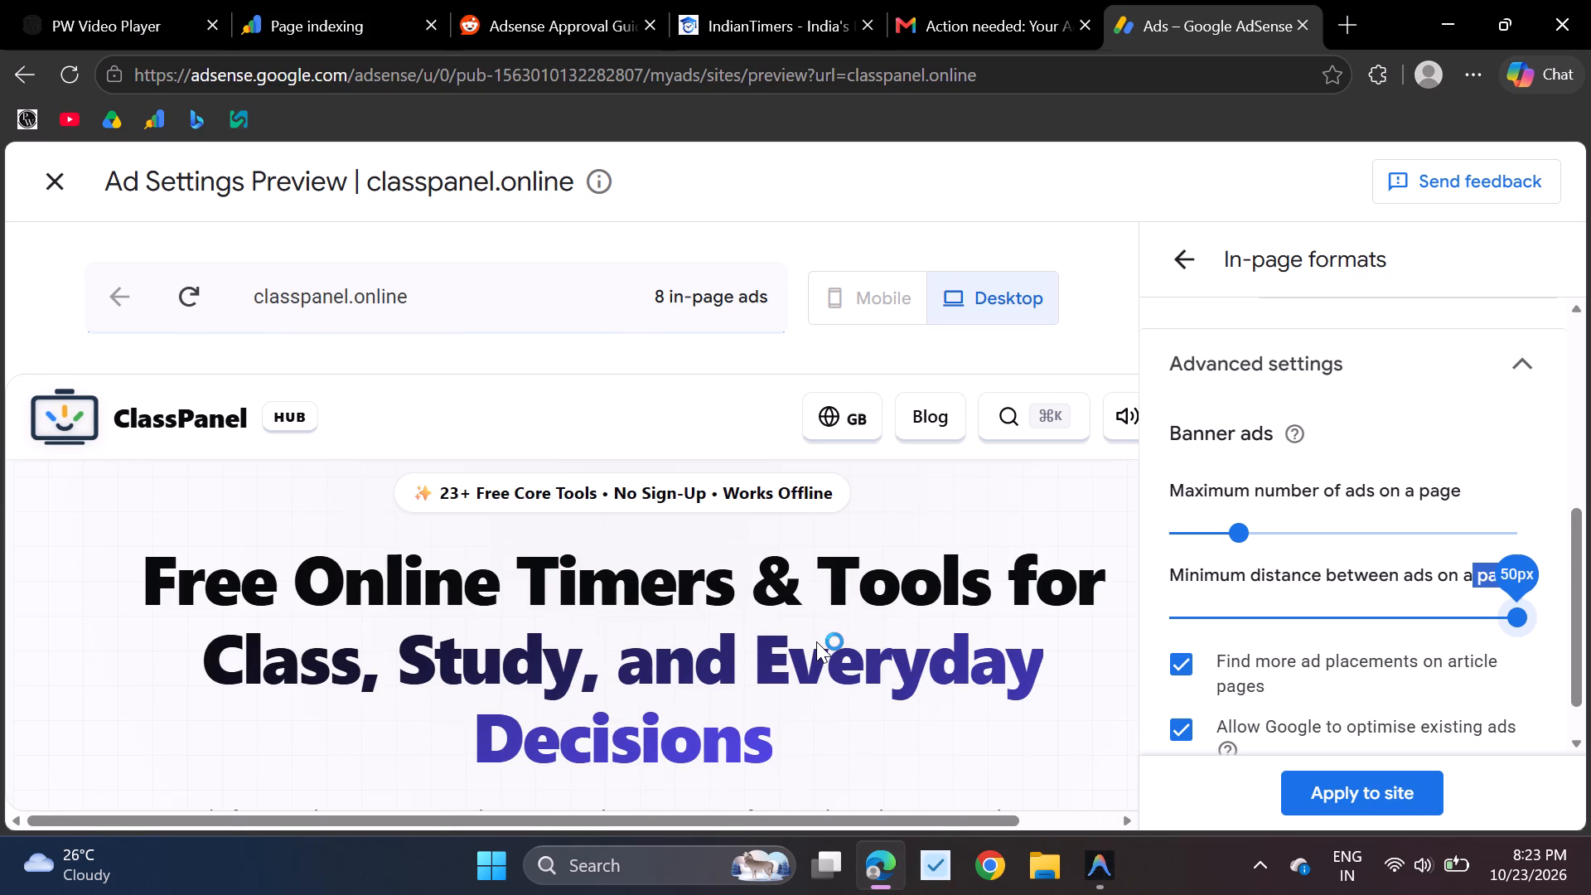
scroll(729, 637, down, 5)
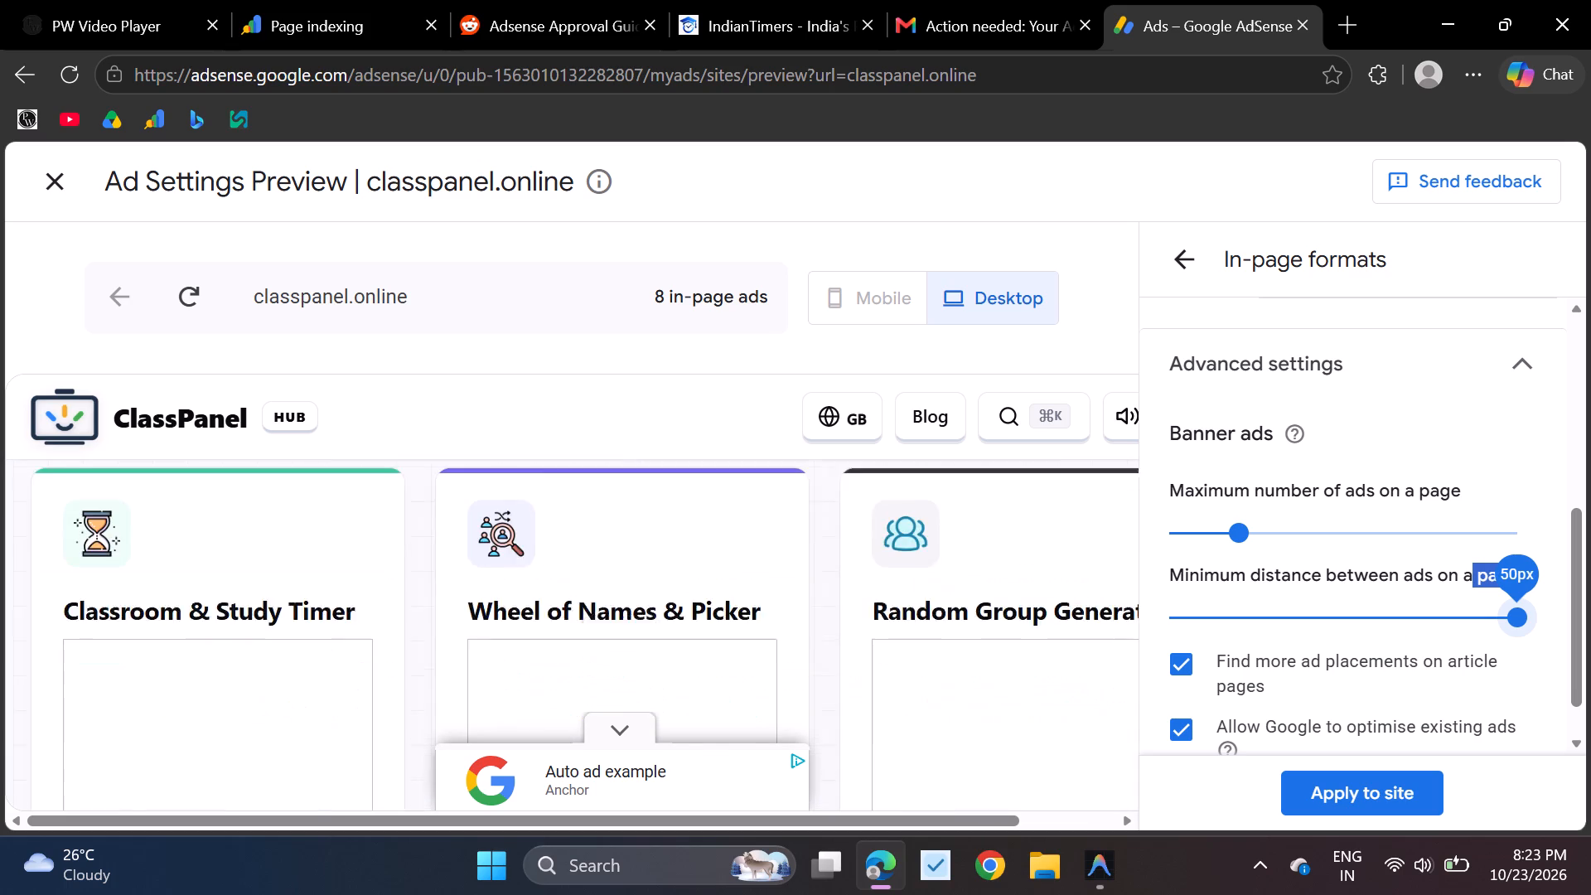
scroll(729, 637, down, 8)
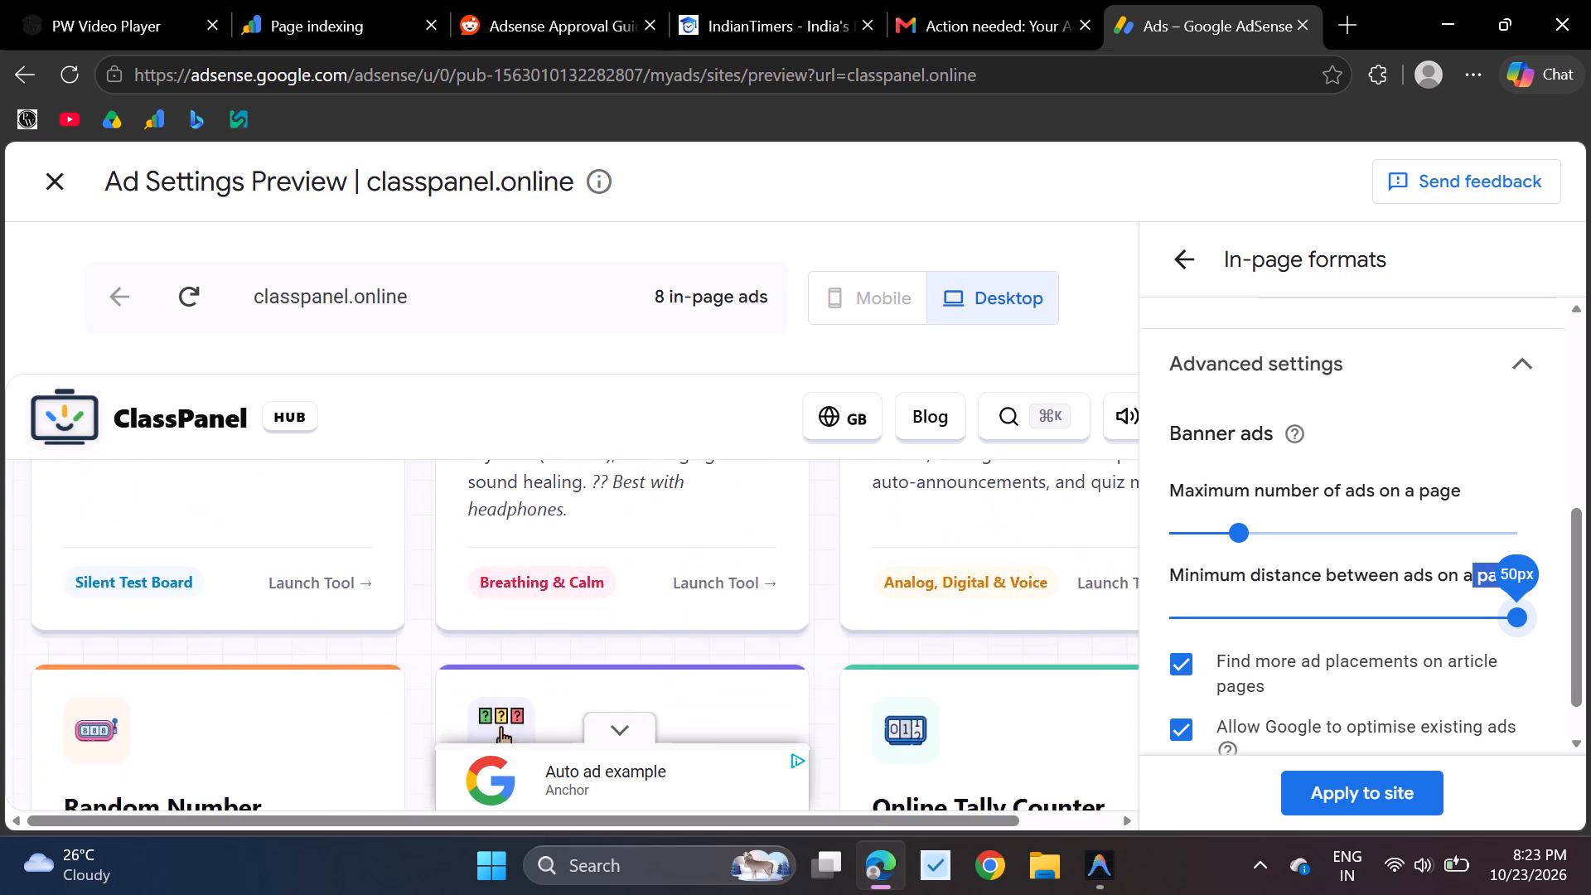
scroll(729, 637, down, 9)
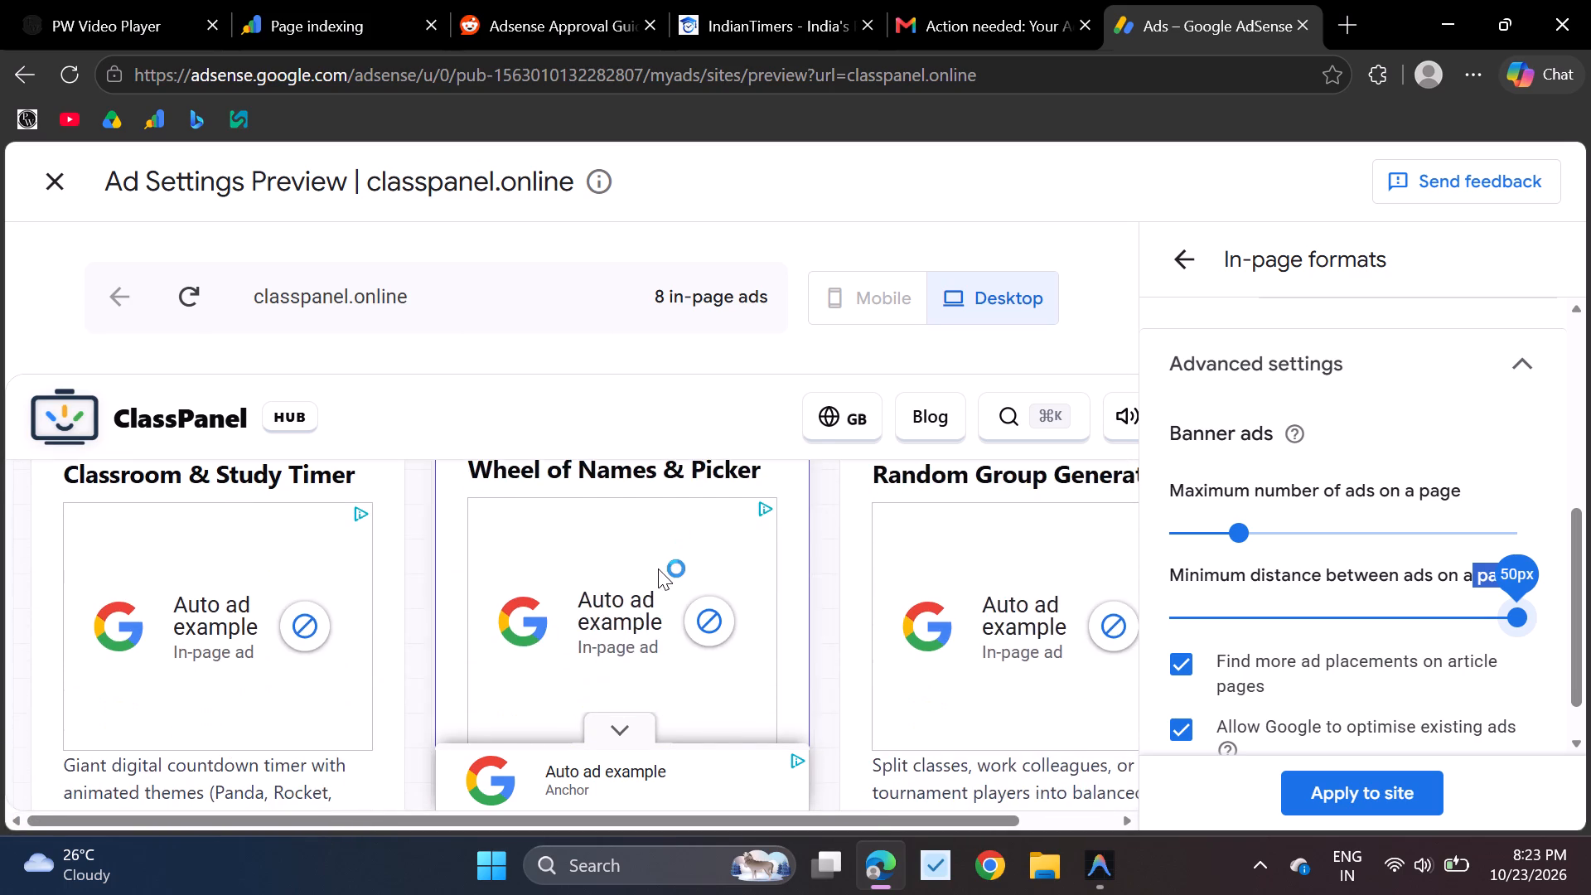
scroll(658, 568, up, 5)
scroll(893, 602, down, 1)
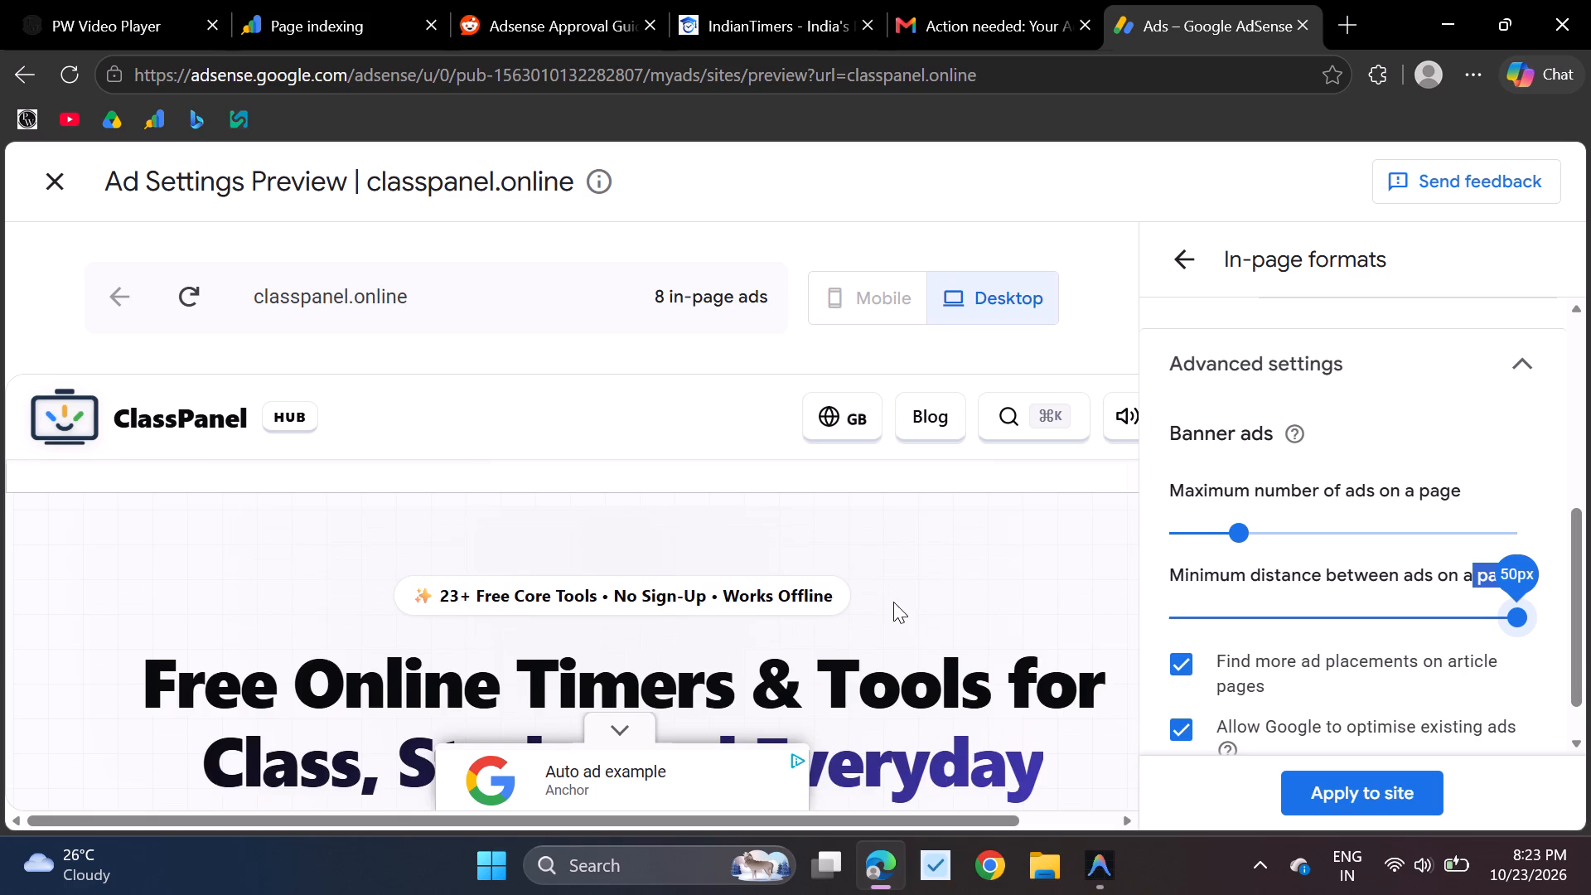
scroll(893, 602, down, 1)
Set the banner ads' maximum number of ads on a page to 16 and reload the site preview.
drag(1249, 523, 1506, 510)
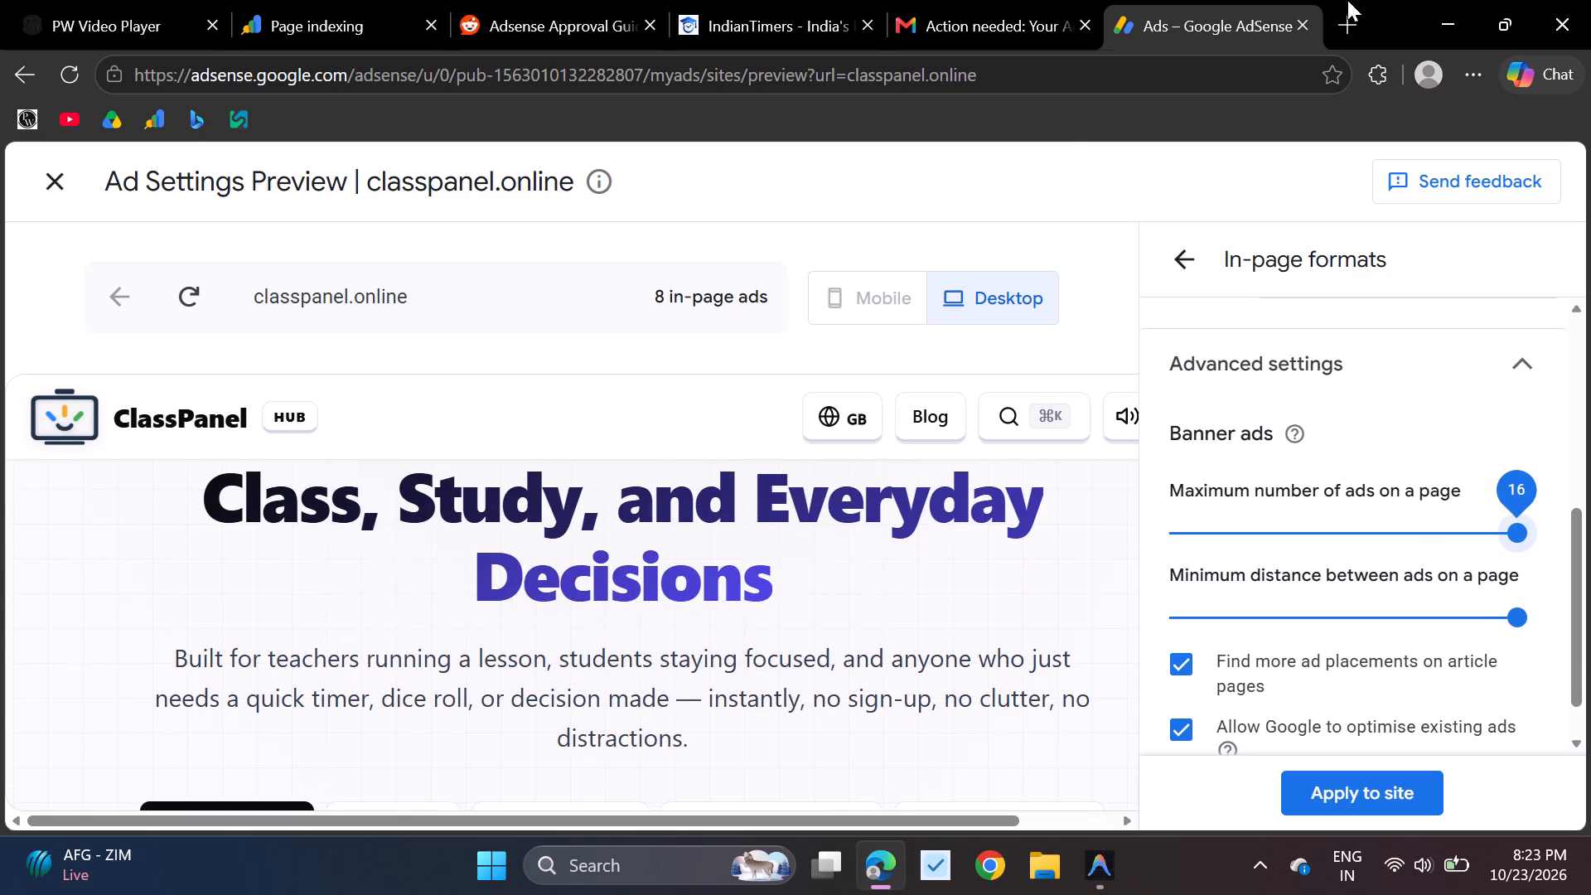
click(1348, 374)
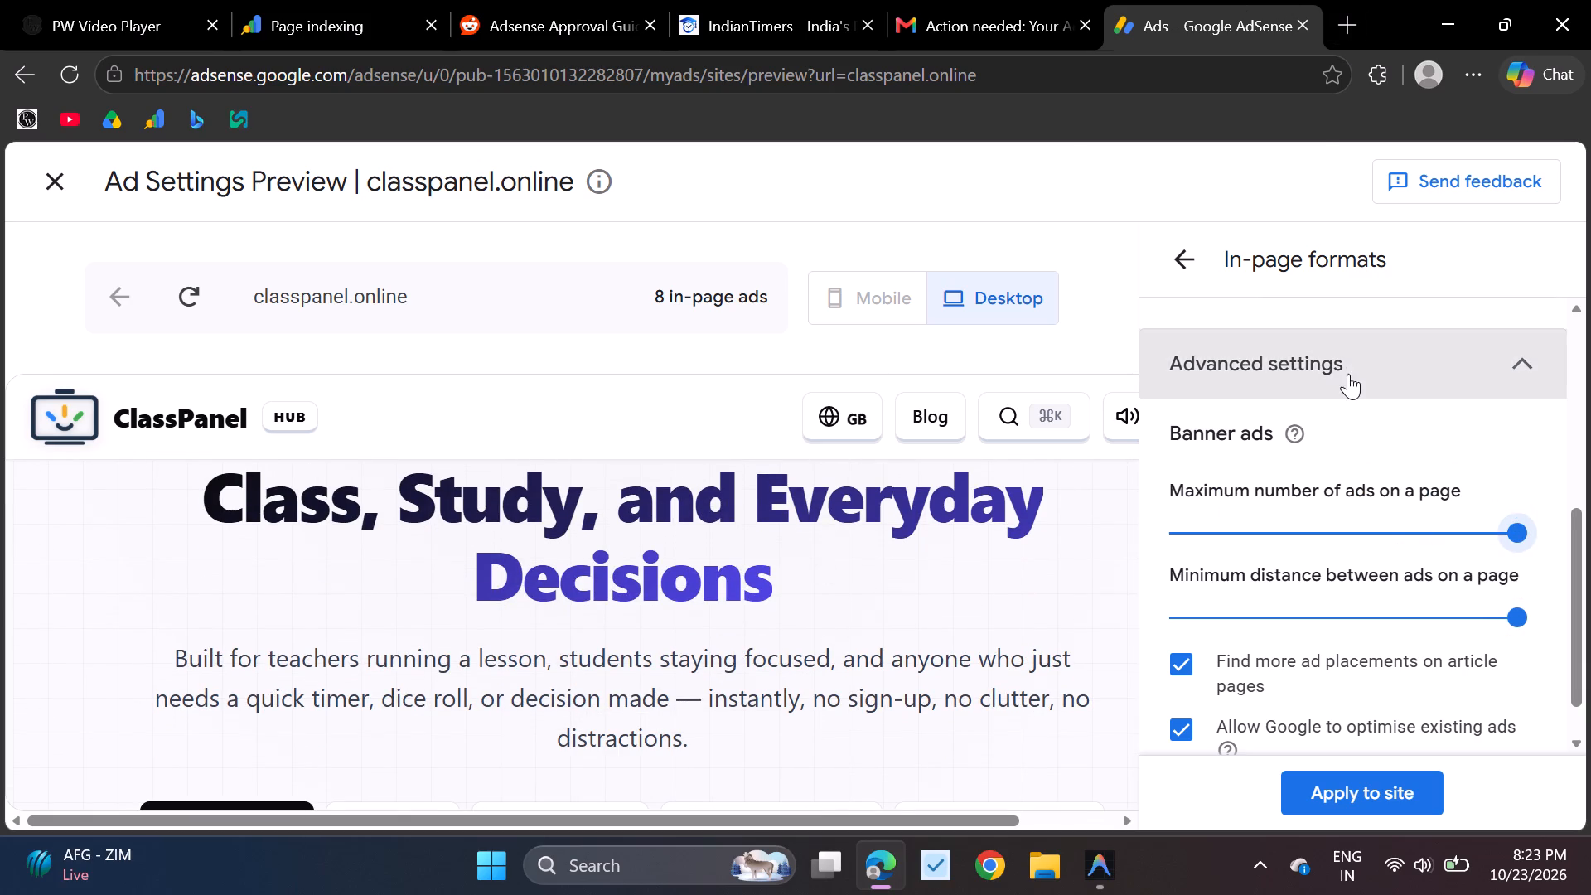
click(1293, 710)
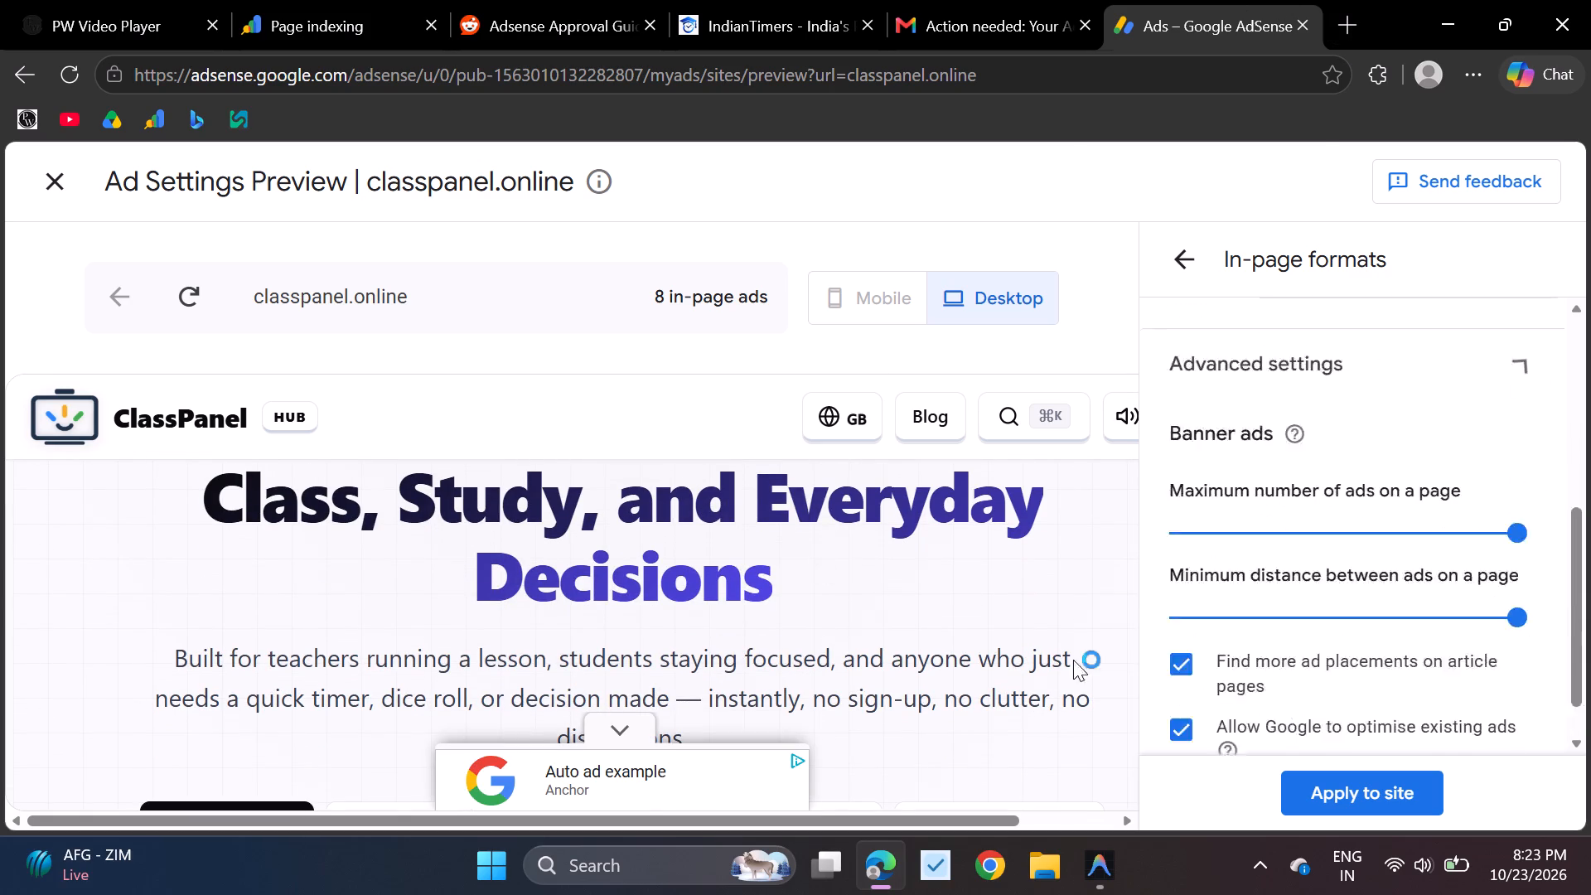
scroll(791, 619, down, 5)
click(191, 300)
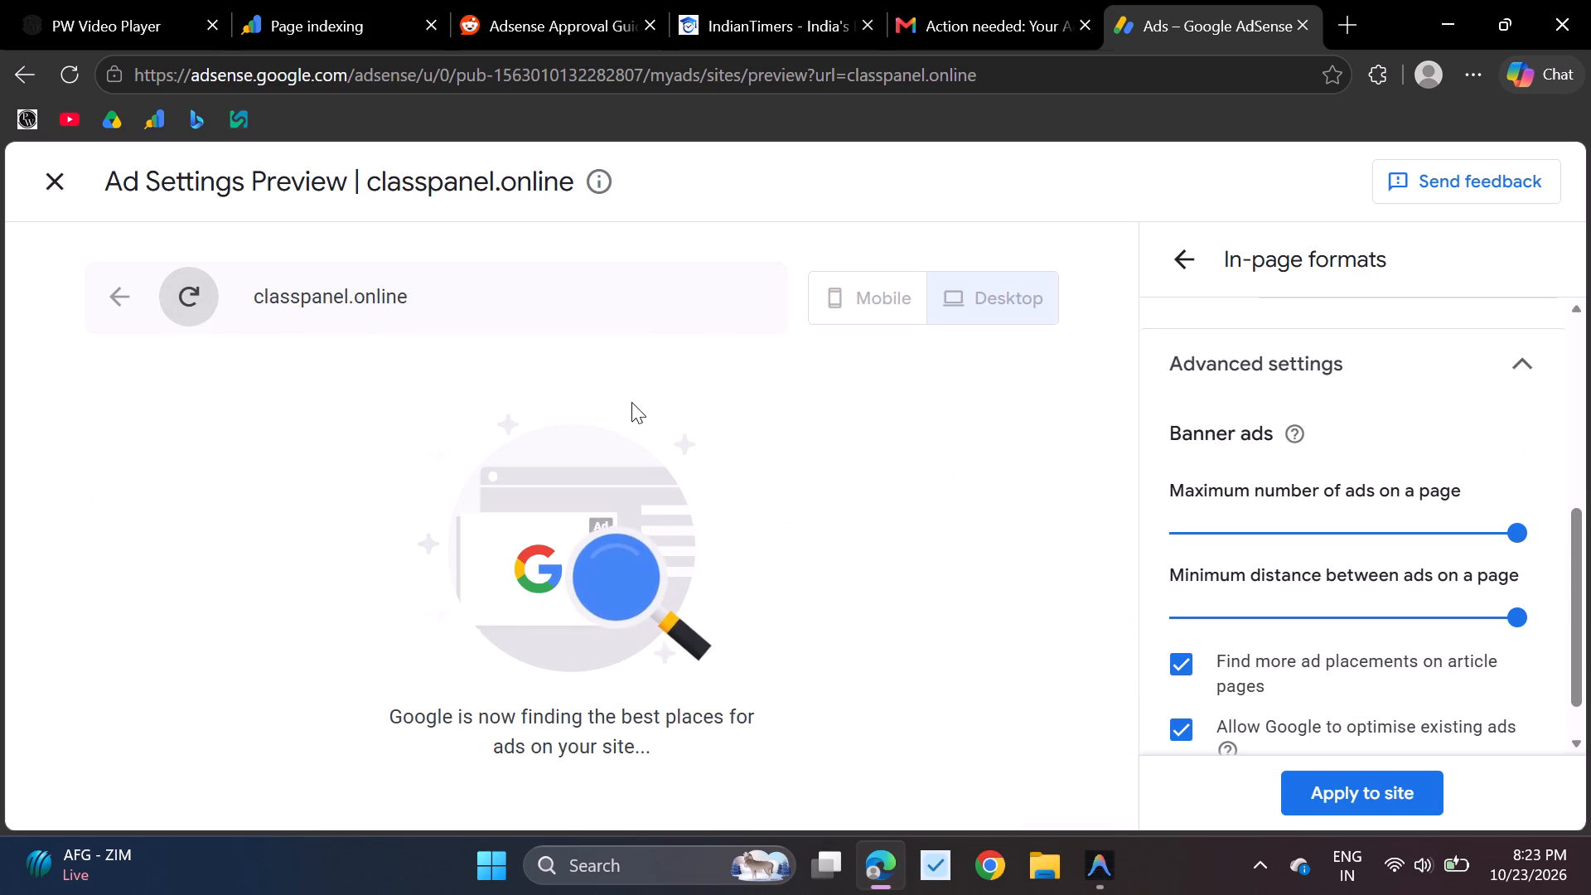
Open classpanel.online in a new browser tab, look through its home page, and open the Classroom & Study Timer tool.
click(1342, 7)
text(classpanel.online)
key(Return)
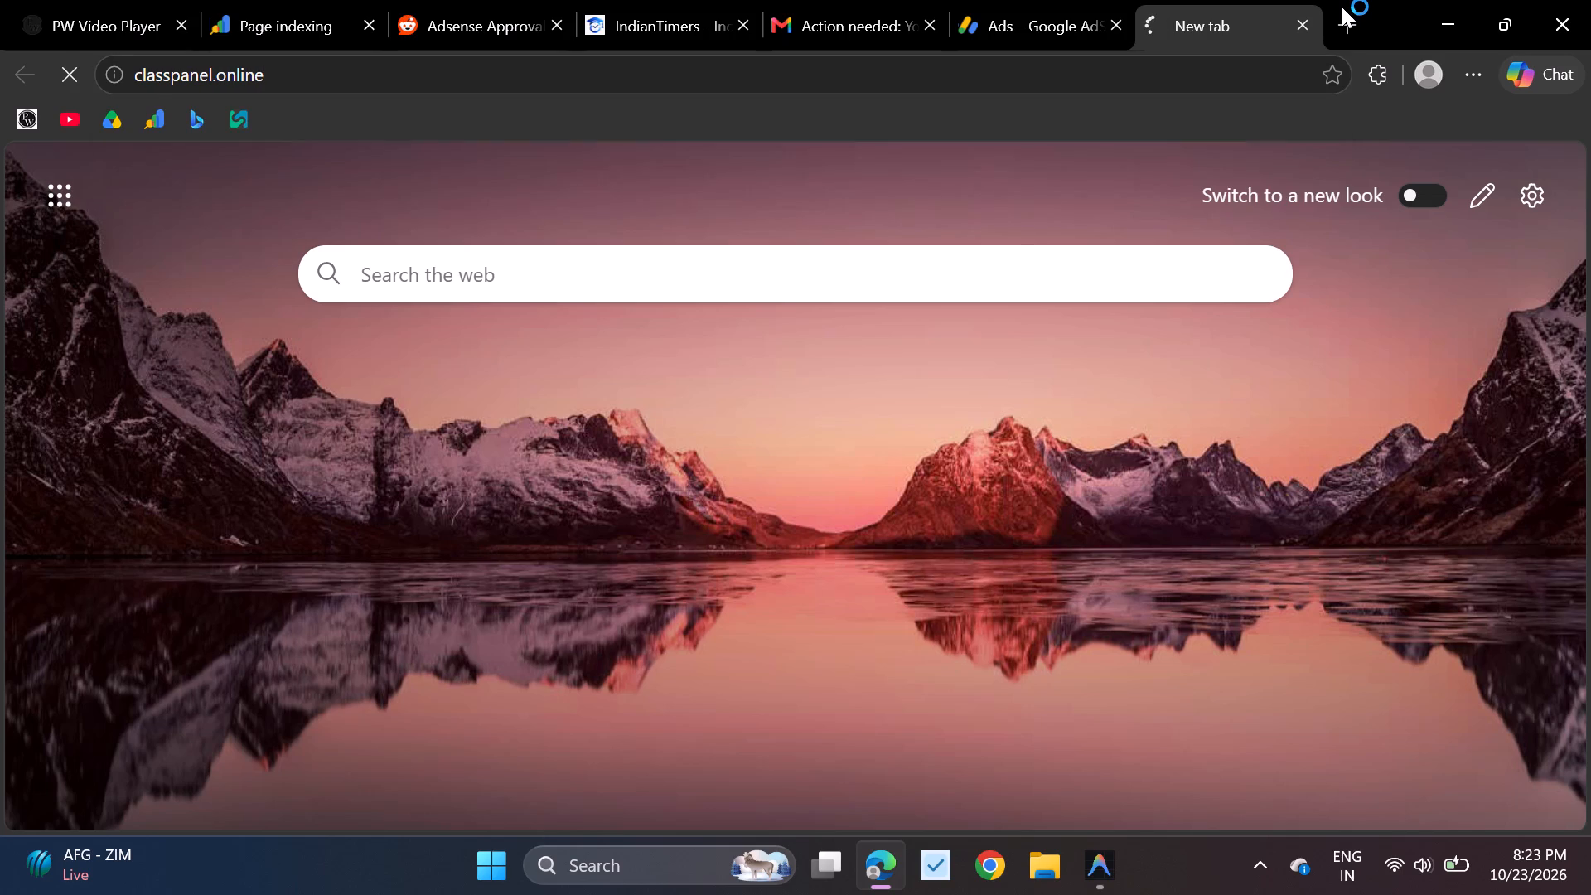
scroll(563, 493, down, 3)
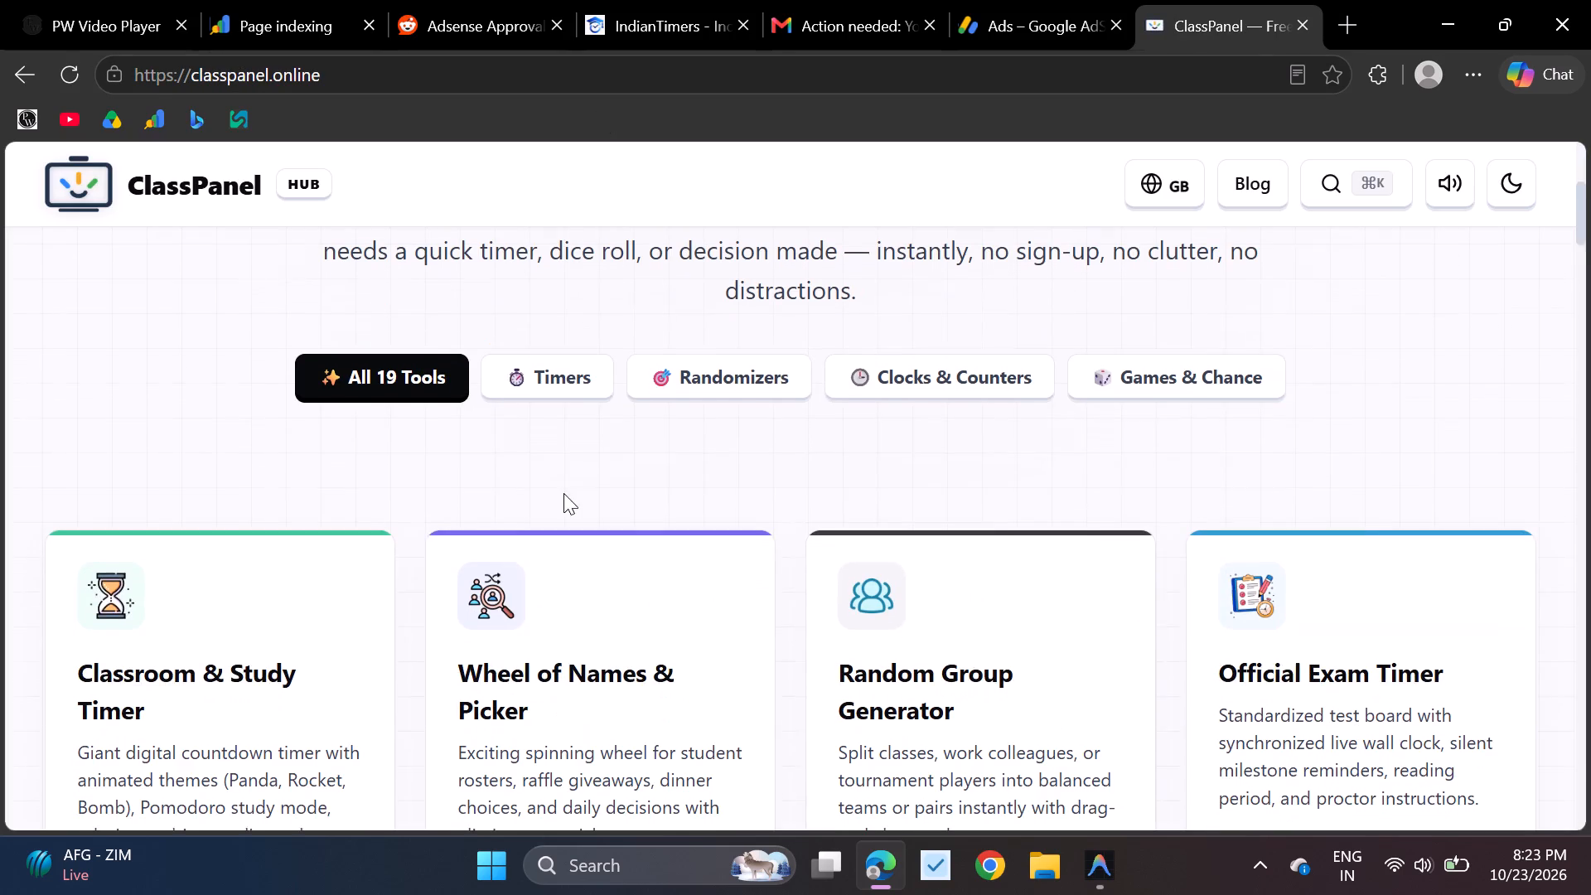
click(378, 629)
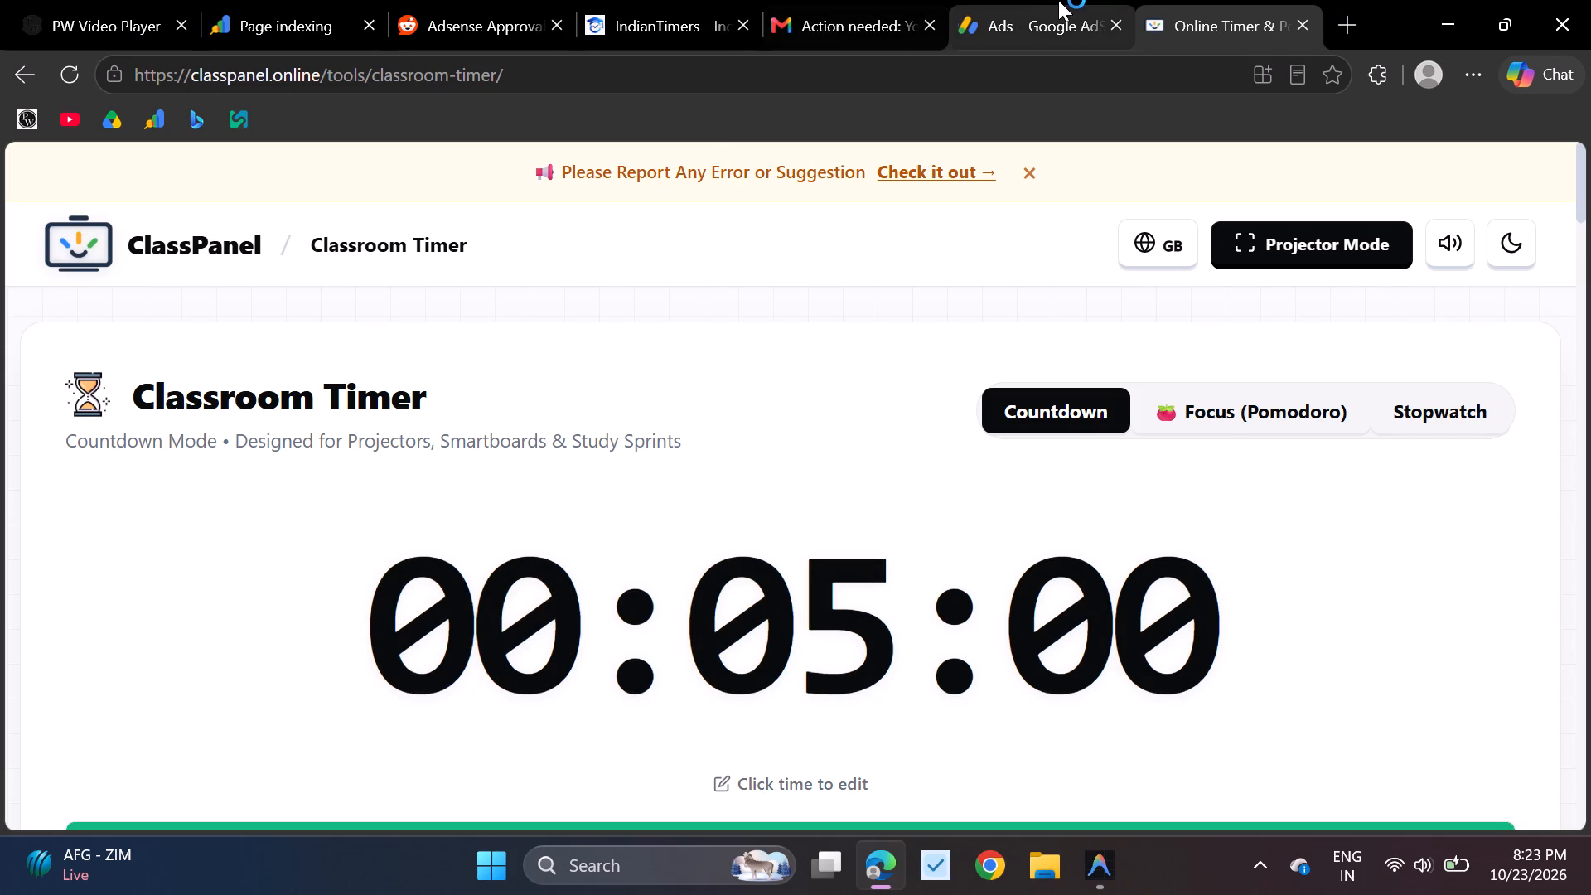
Copy the path tools/classroom-timer/ from the Classroom Timer page's address.
drag(535, 80, 328, 80)
key(ctrl+c)
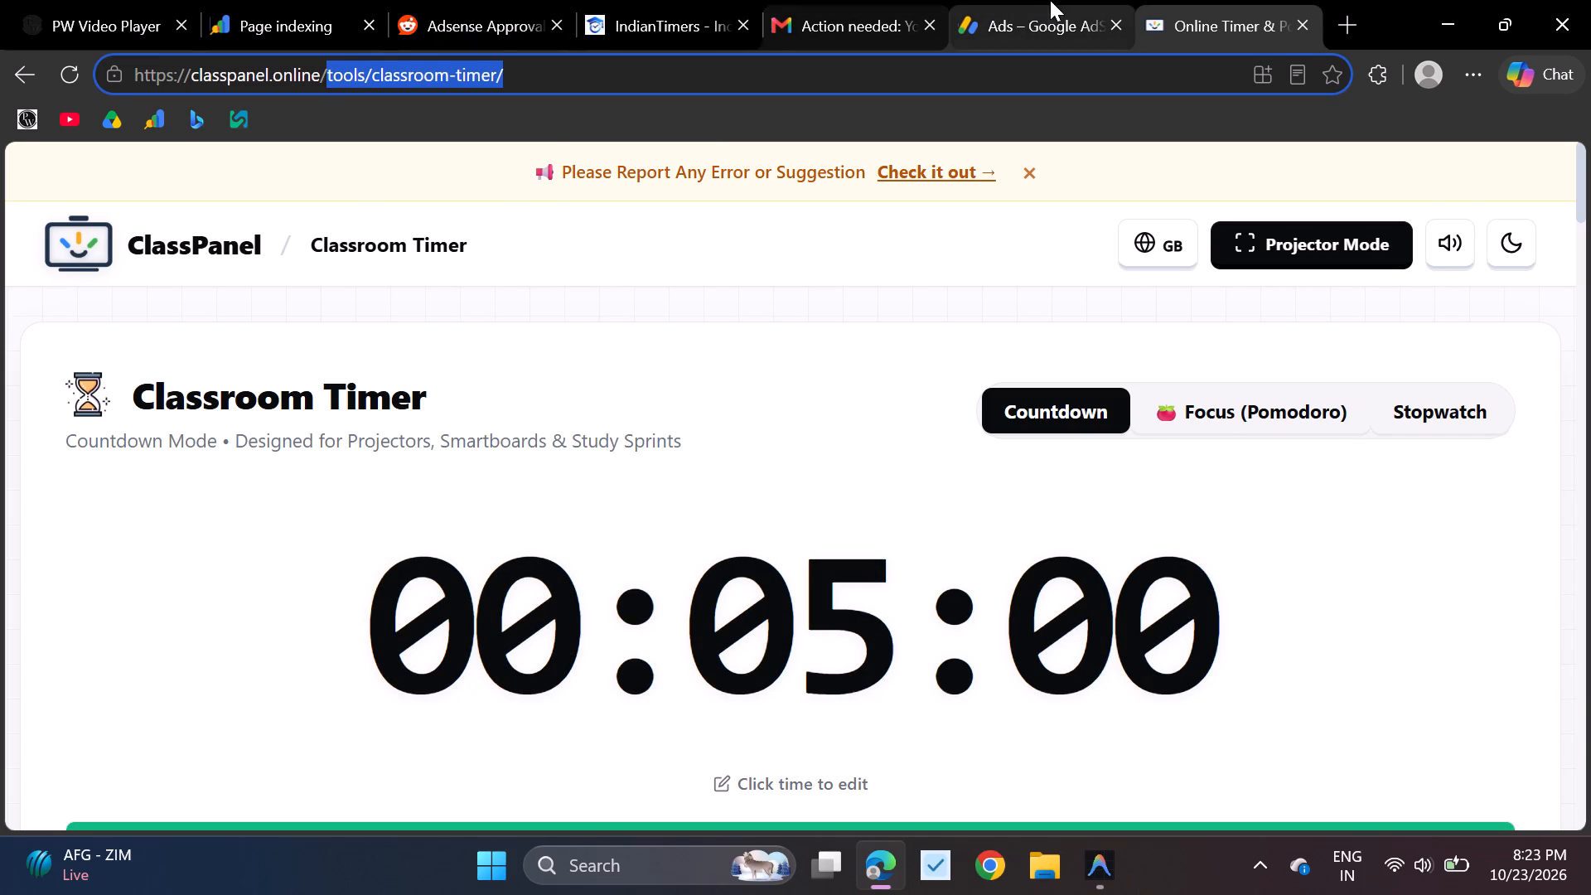
Return to the AdSense ad settings preview and examine the example ad placements down the classpanel.online home page.
click(1050, 0)
scroll(554, 506, down, 2)
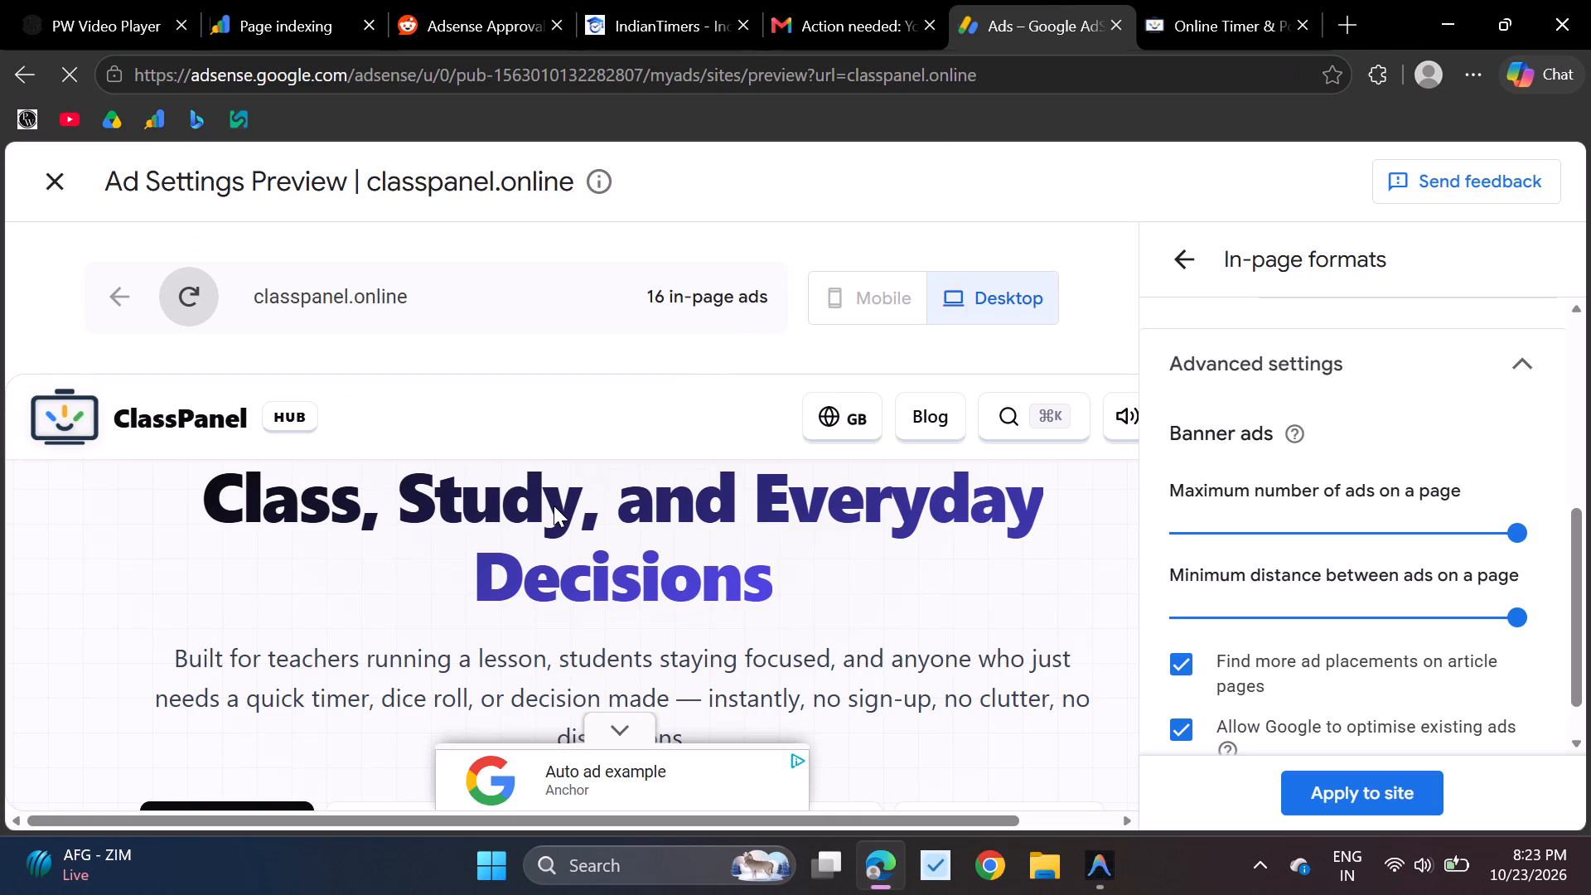
scroll(554, 506, down, 1)
scroll(687, 541, up, 1)
scroll(644, 625, down, 2)
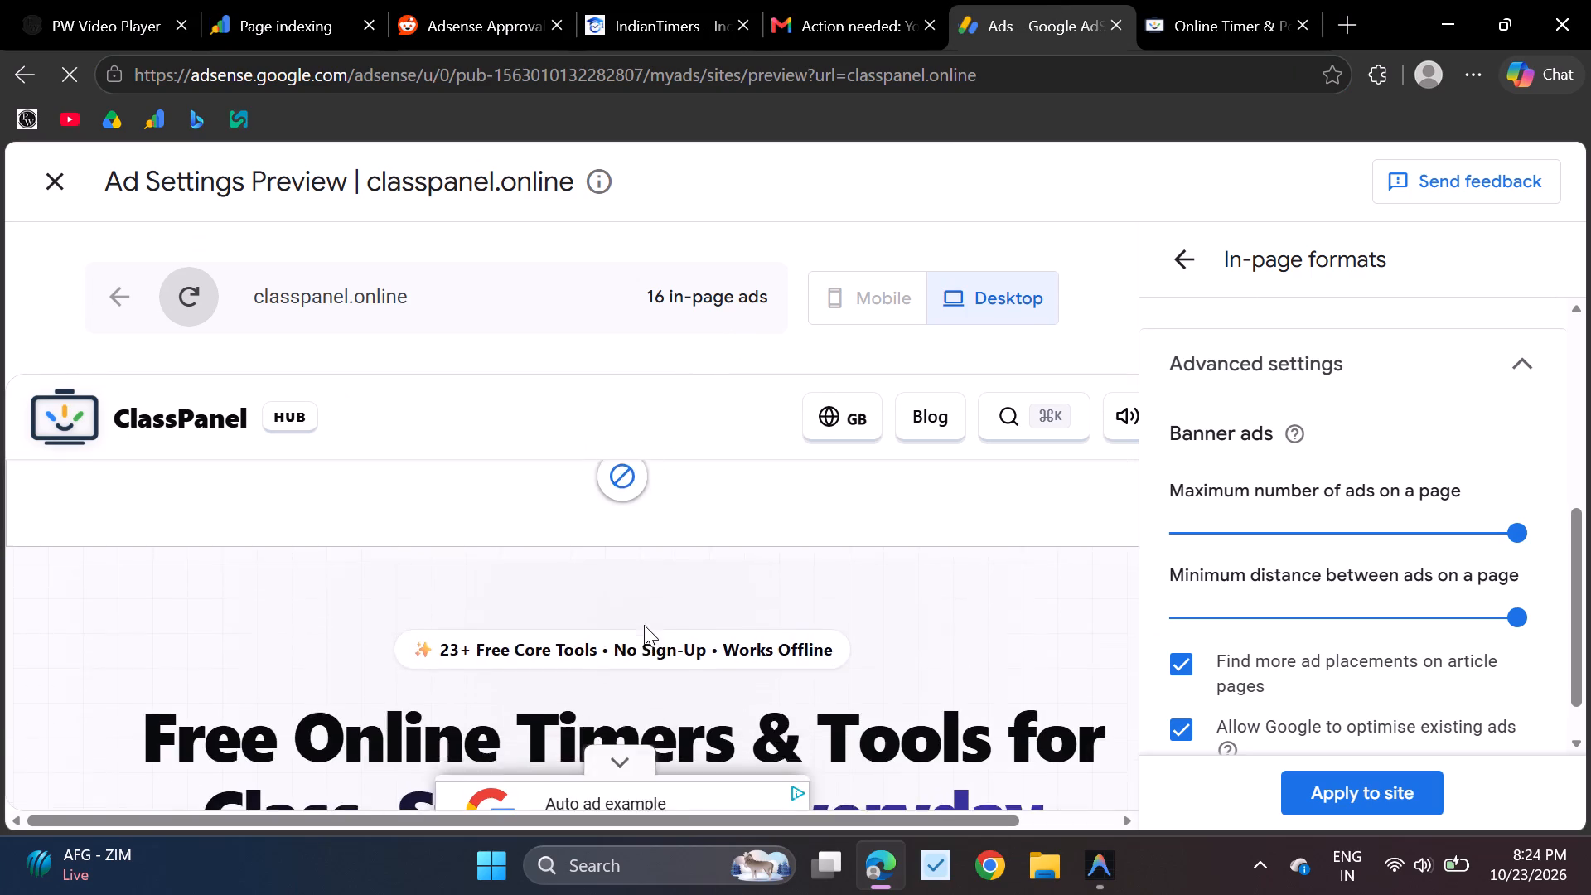
scroll(697, 622, up, 1)
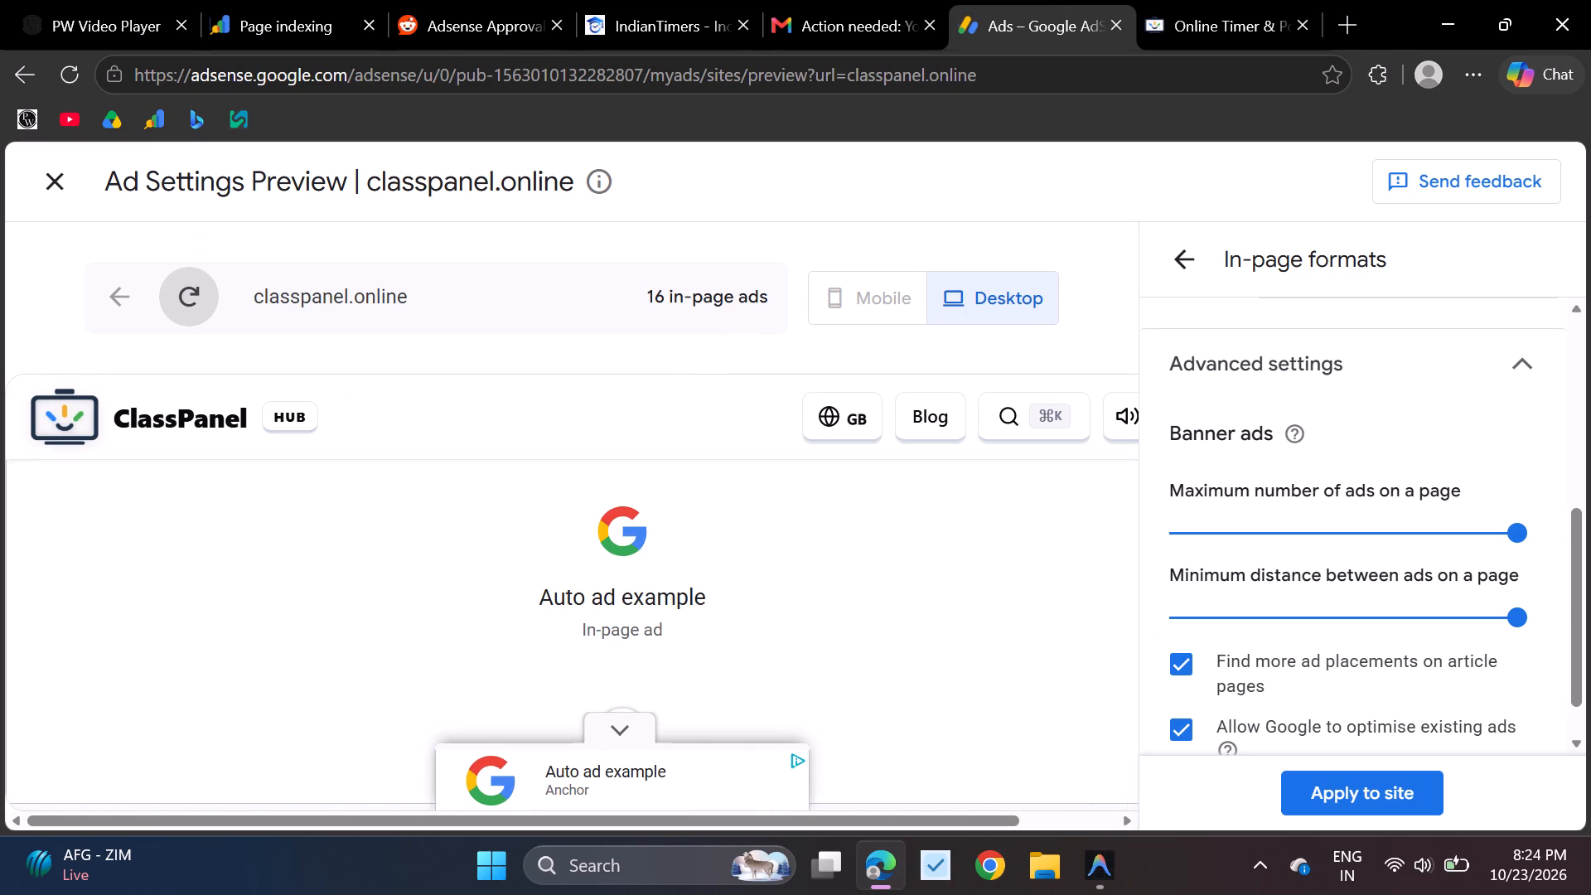
scroll(697, 622, down, 7)
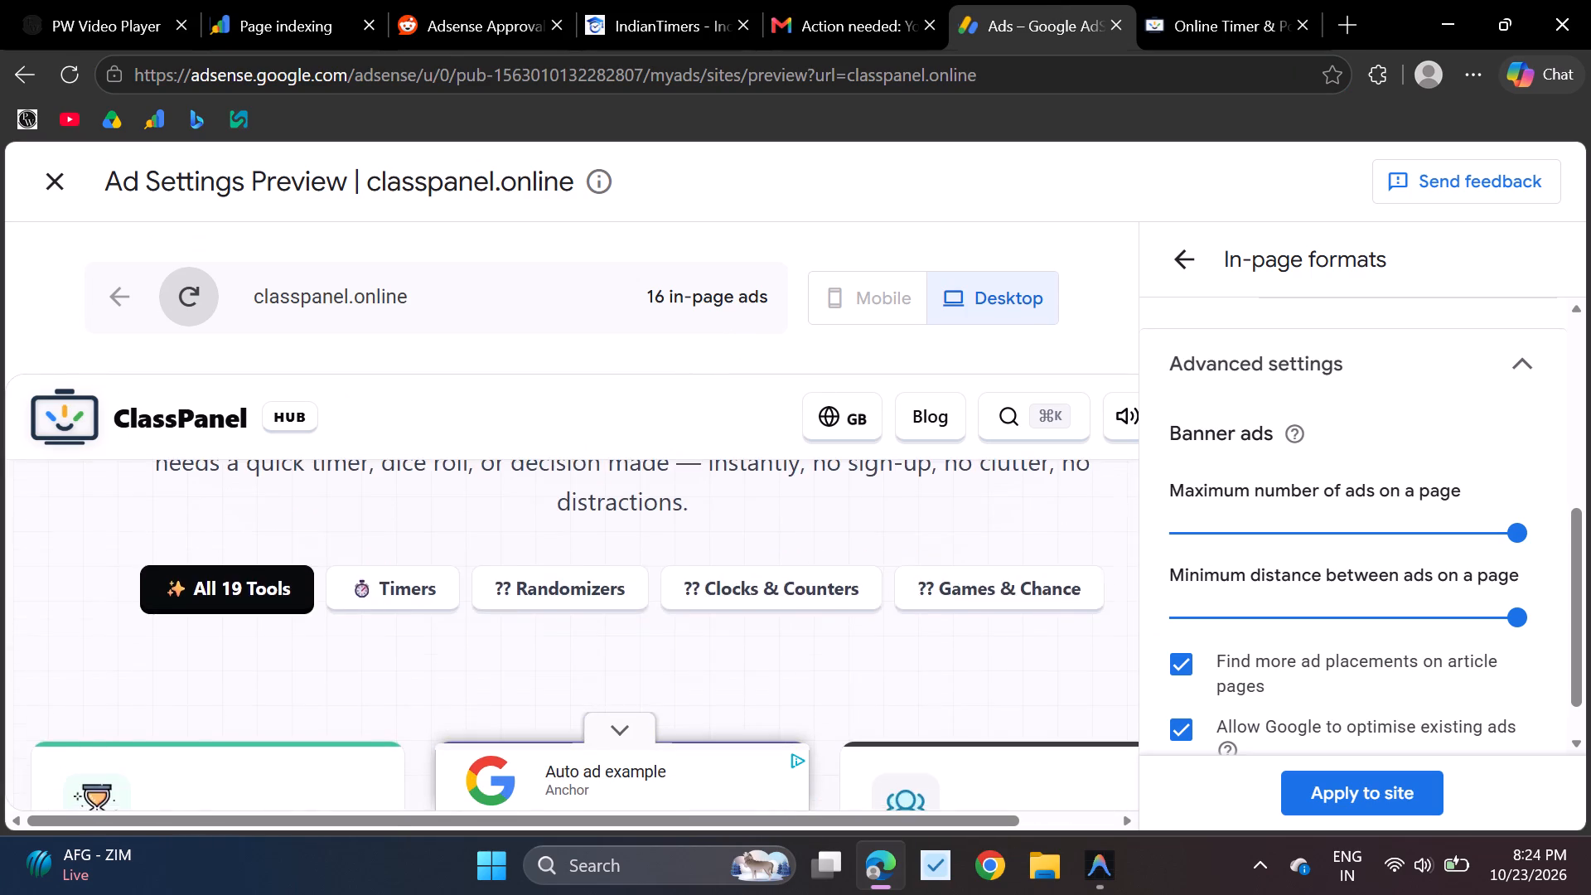
scroll(697, 622, down, 8)
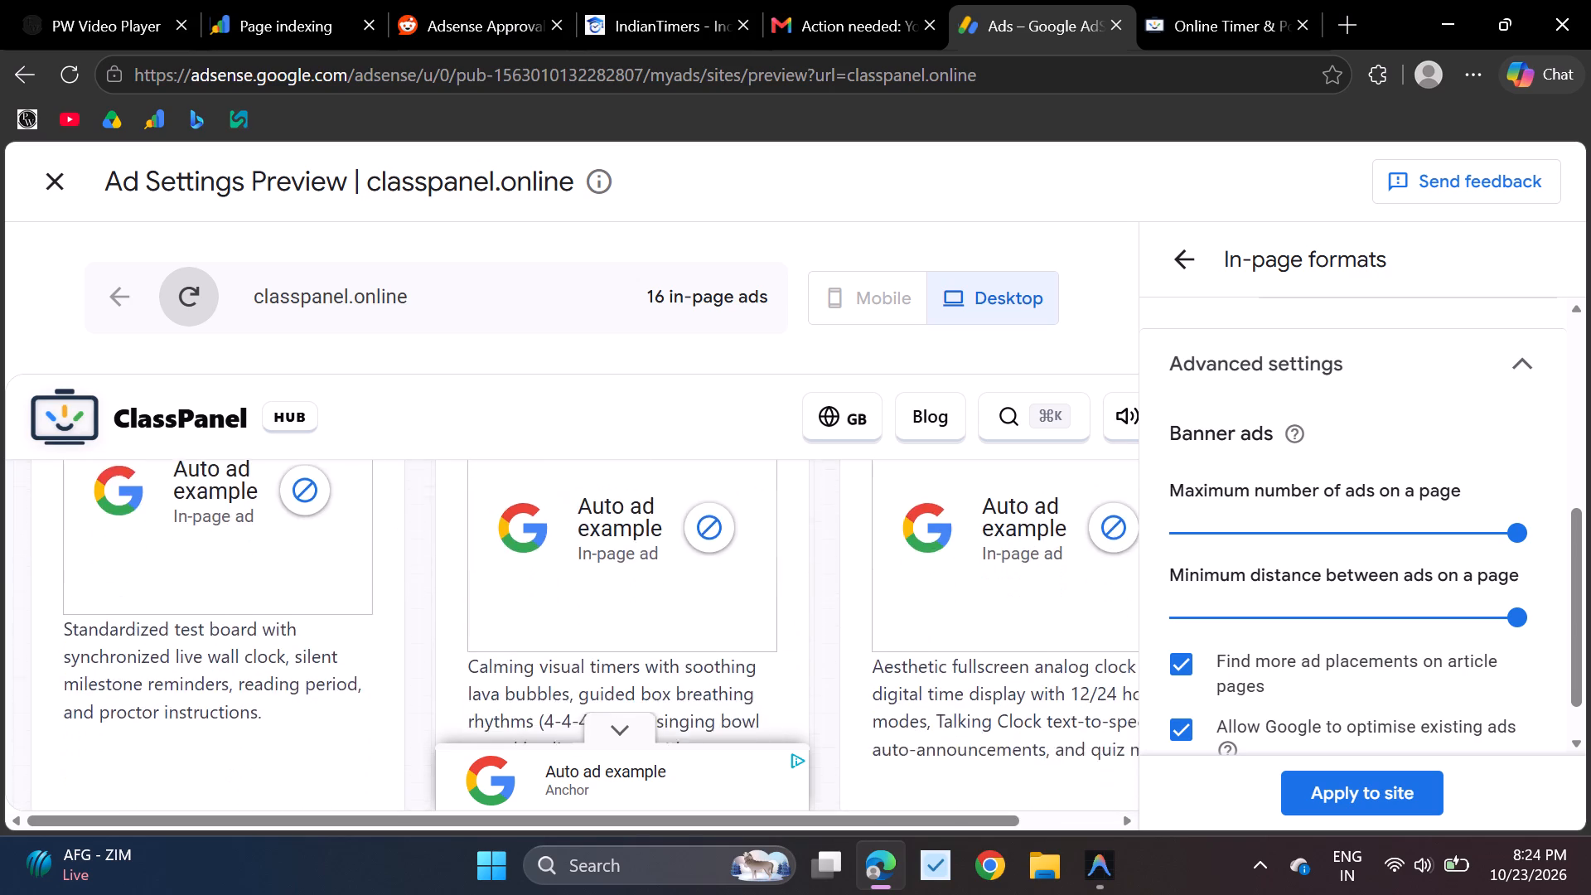
scroll(697, 622, down, 6)
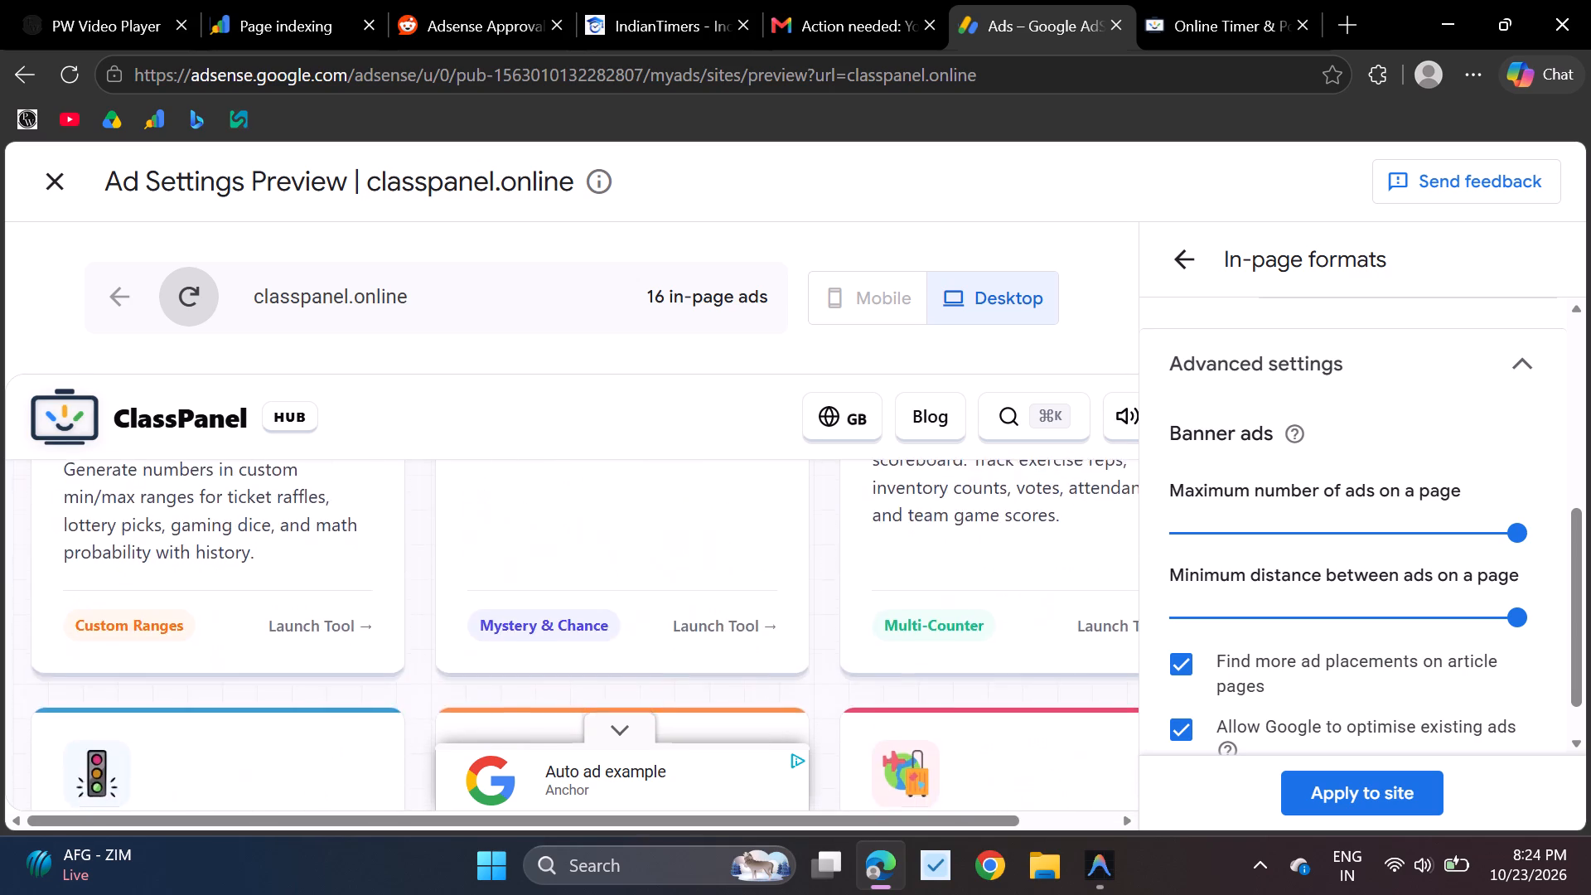
scroll(697, 622, down, 13)
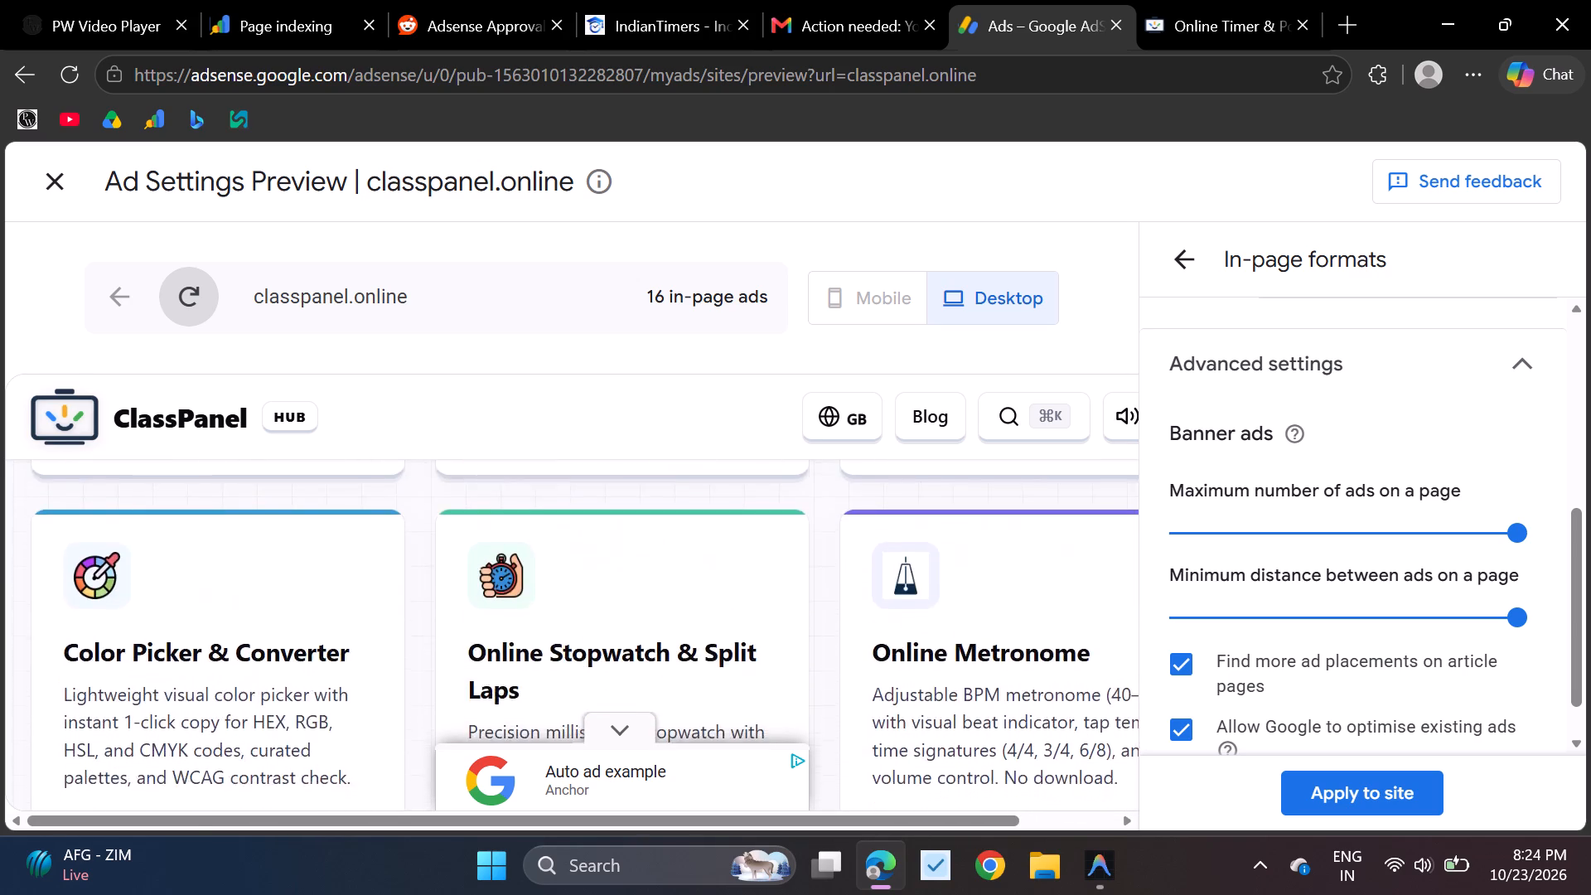
scroll(697, 622, down, 14)
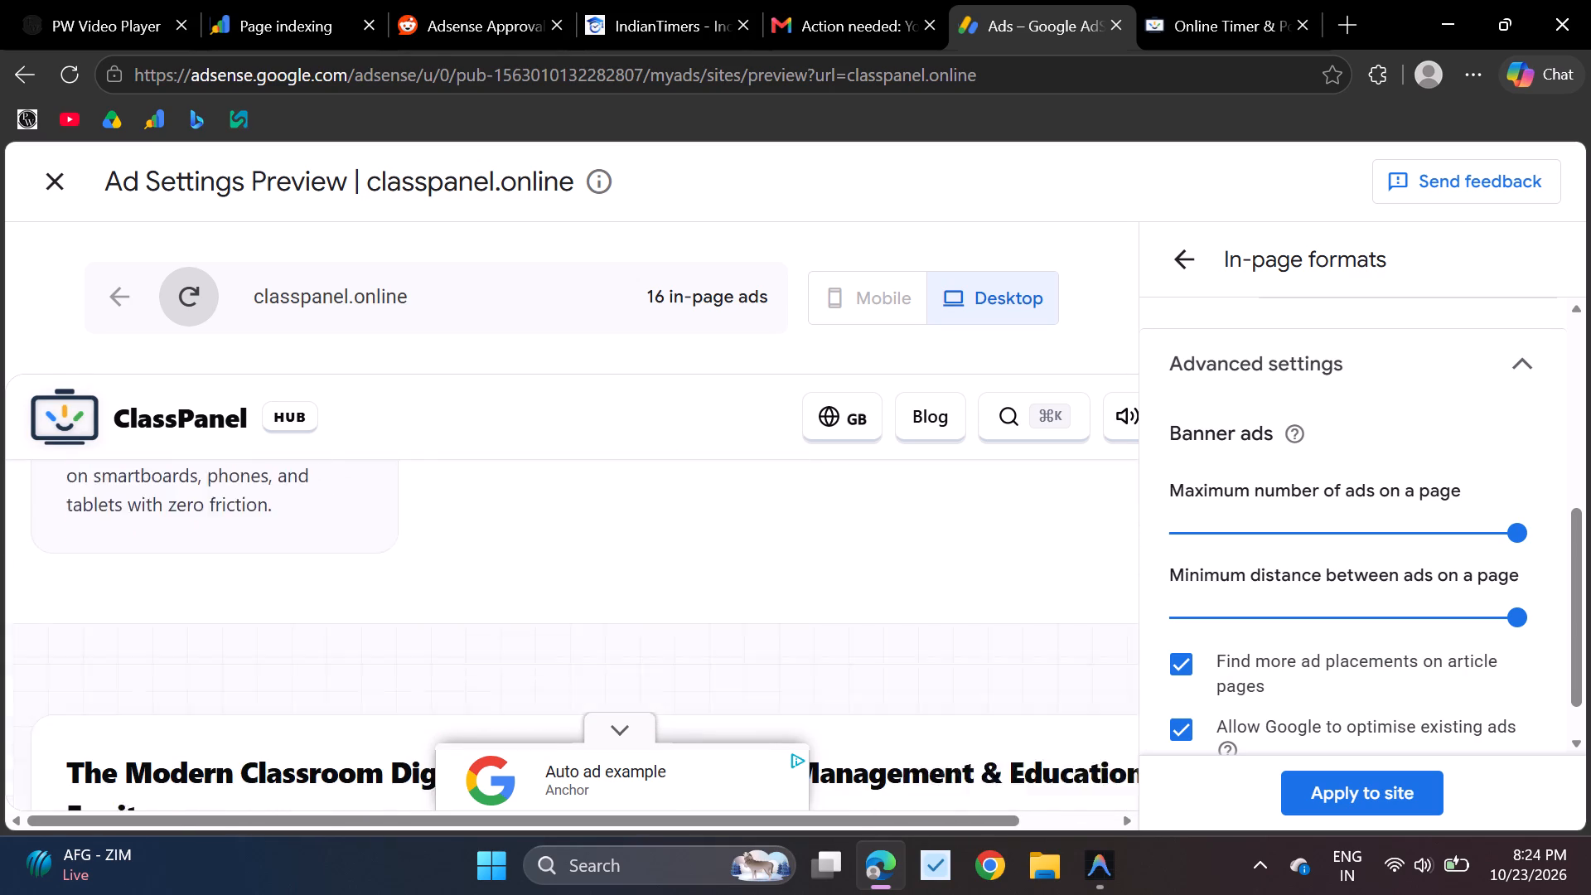
Load classpanel.online/tools/classroom-timer/ in the ad settings preview, using the copied path.
click(427, 300)
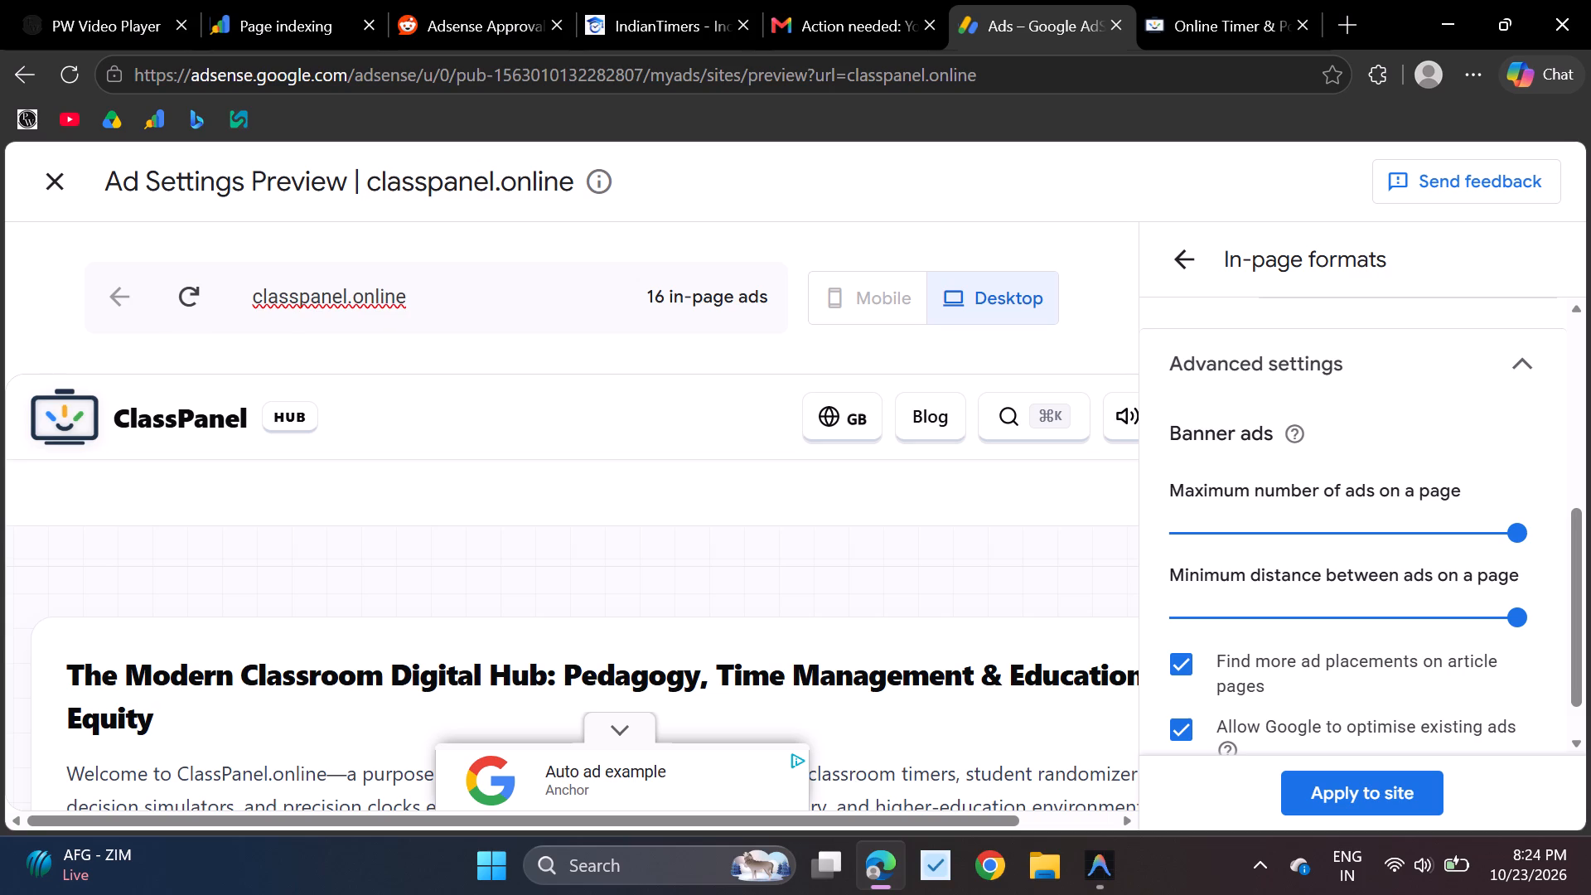
key(slash)
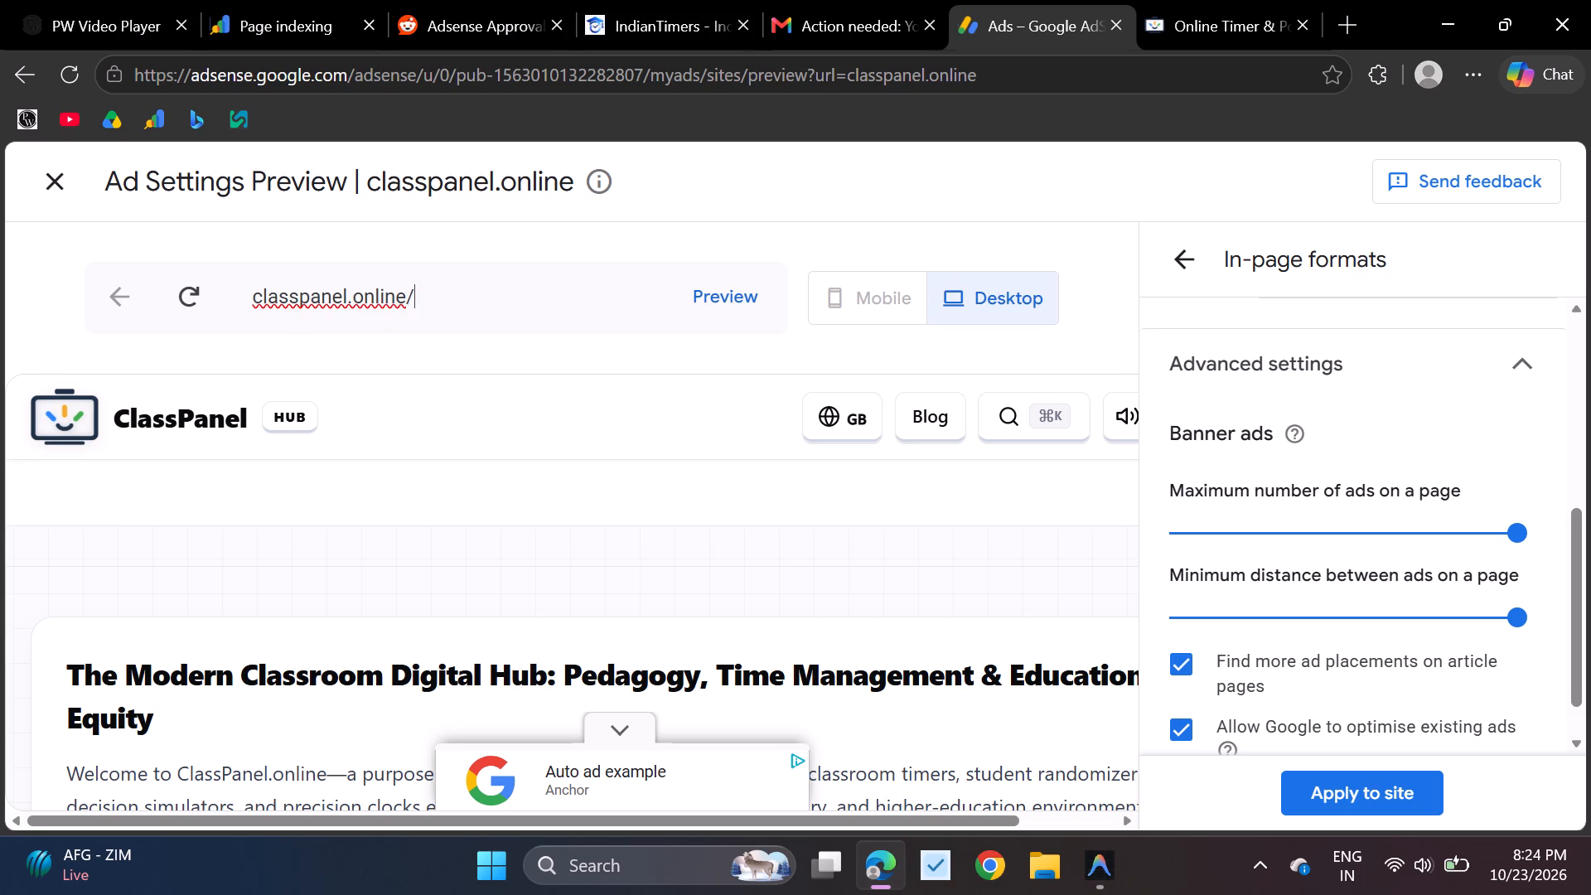
key(ctrl+v)
key(Return)
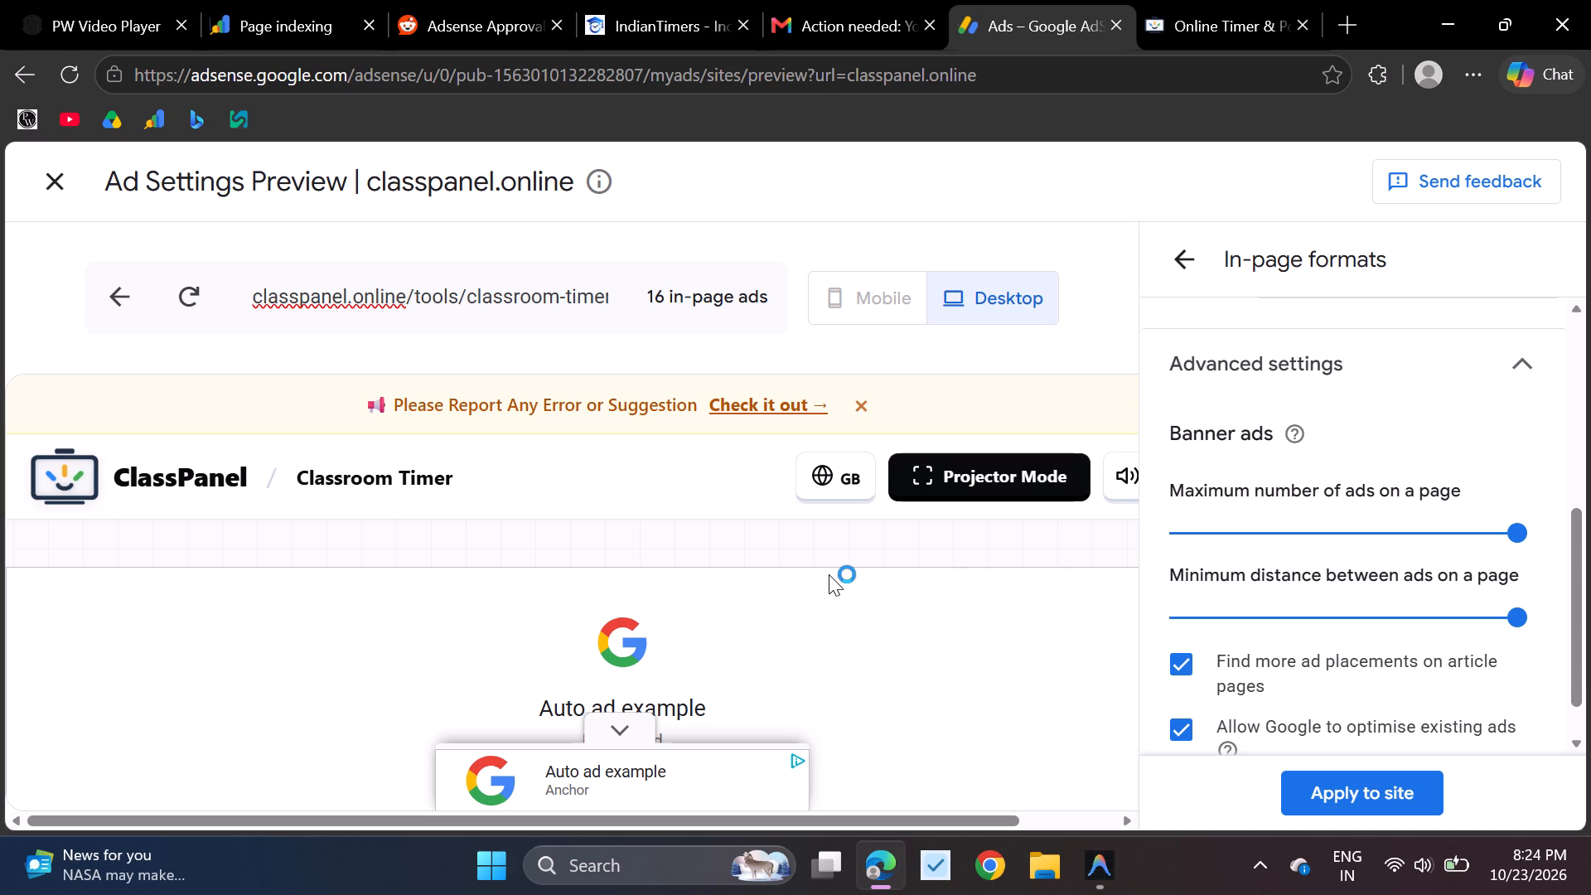
Examine where the example auto ads are placed throughout the Classroom Timer page preview.
scroll(829, 574, down, 3)
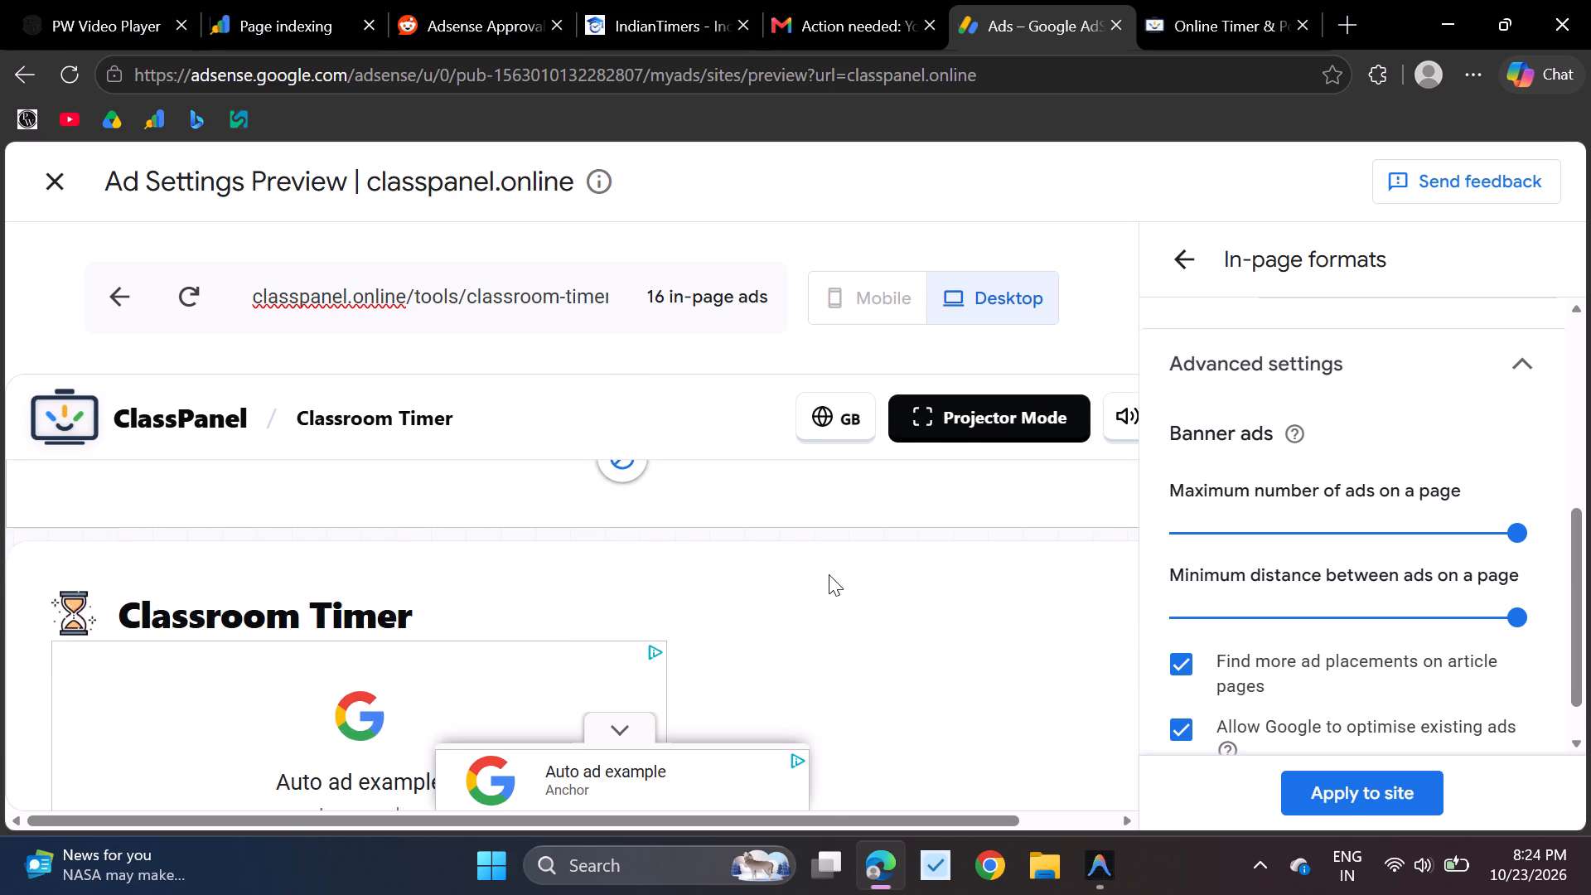
scroll(829, 574, down, 4)
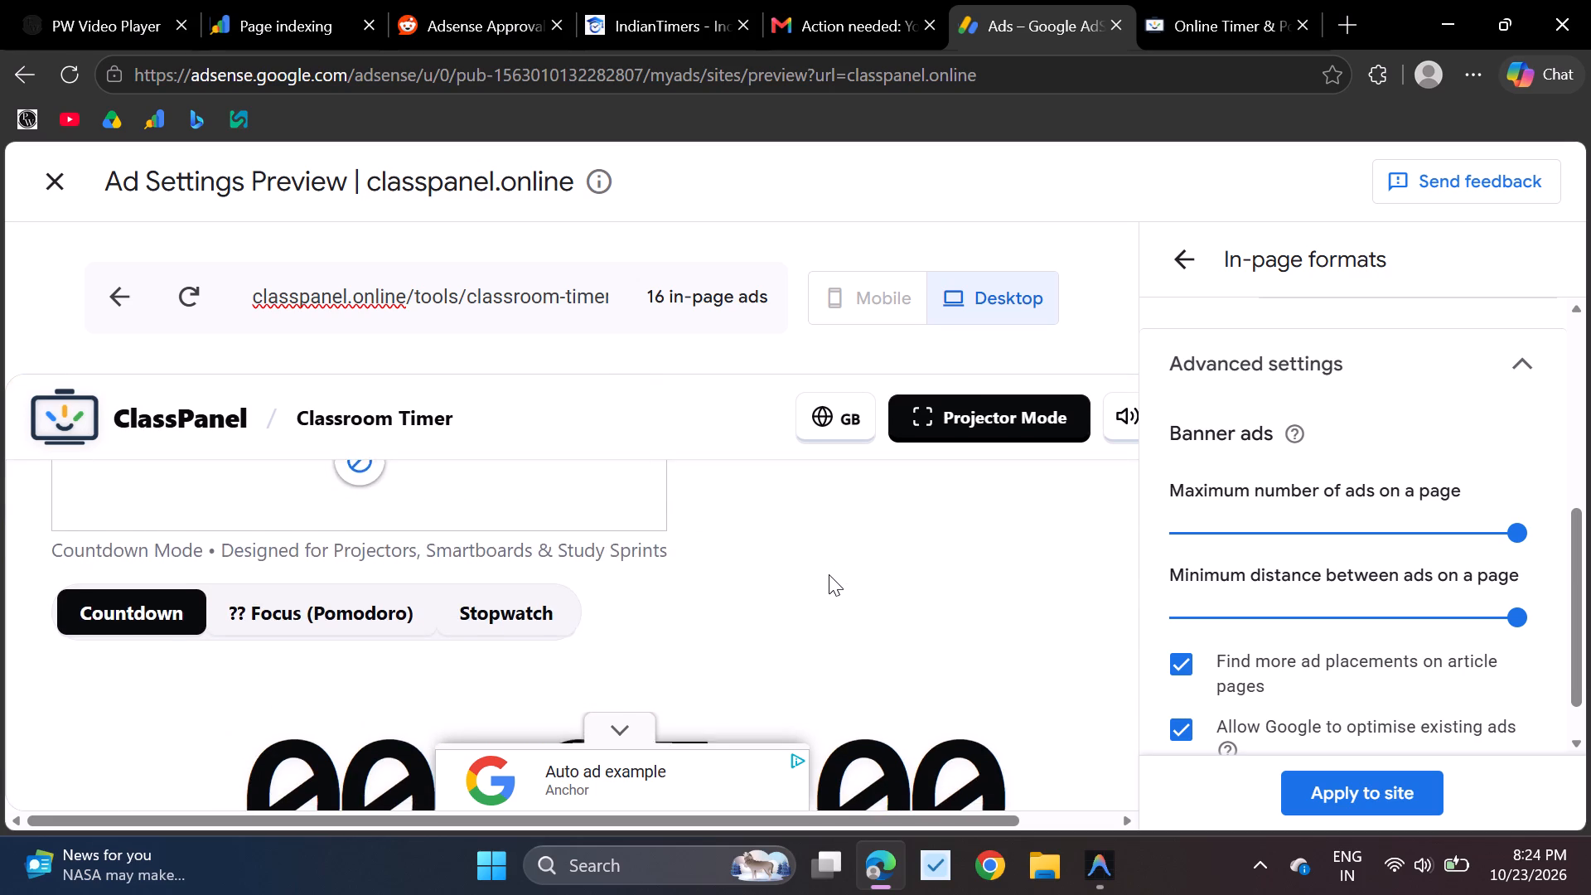
scroll(829, 574, down, 4)
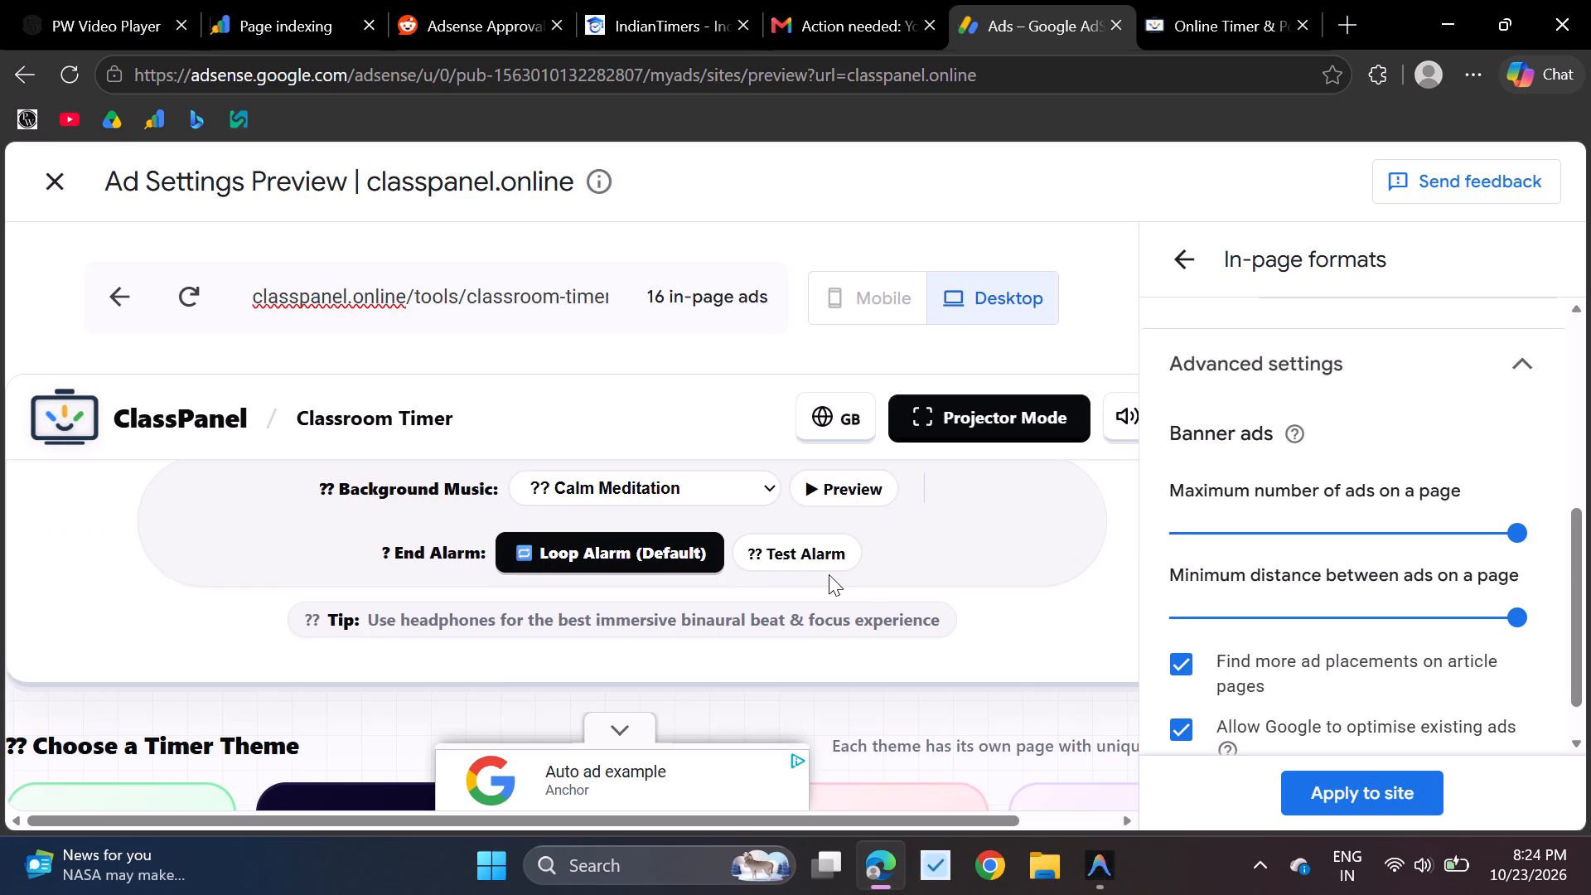
scroll(829, 574, down, 9)
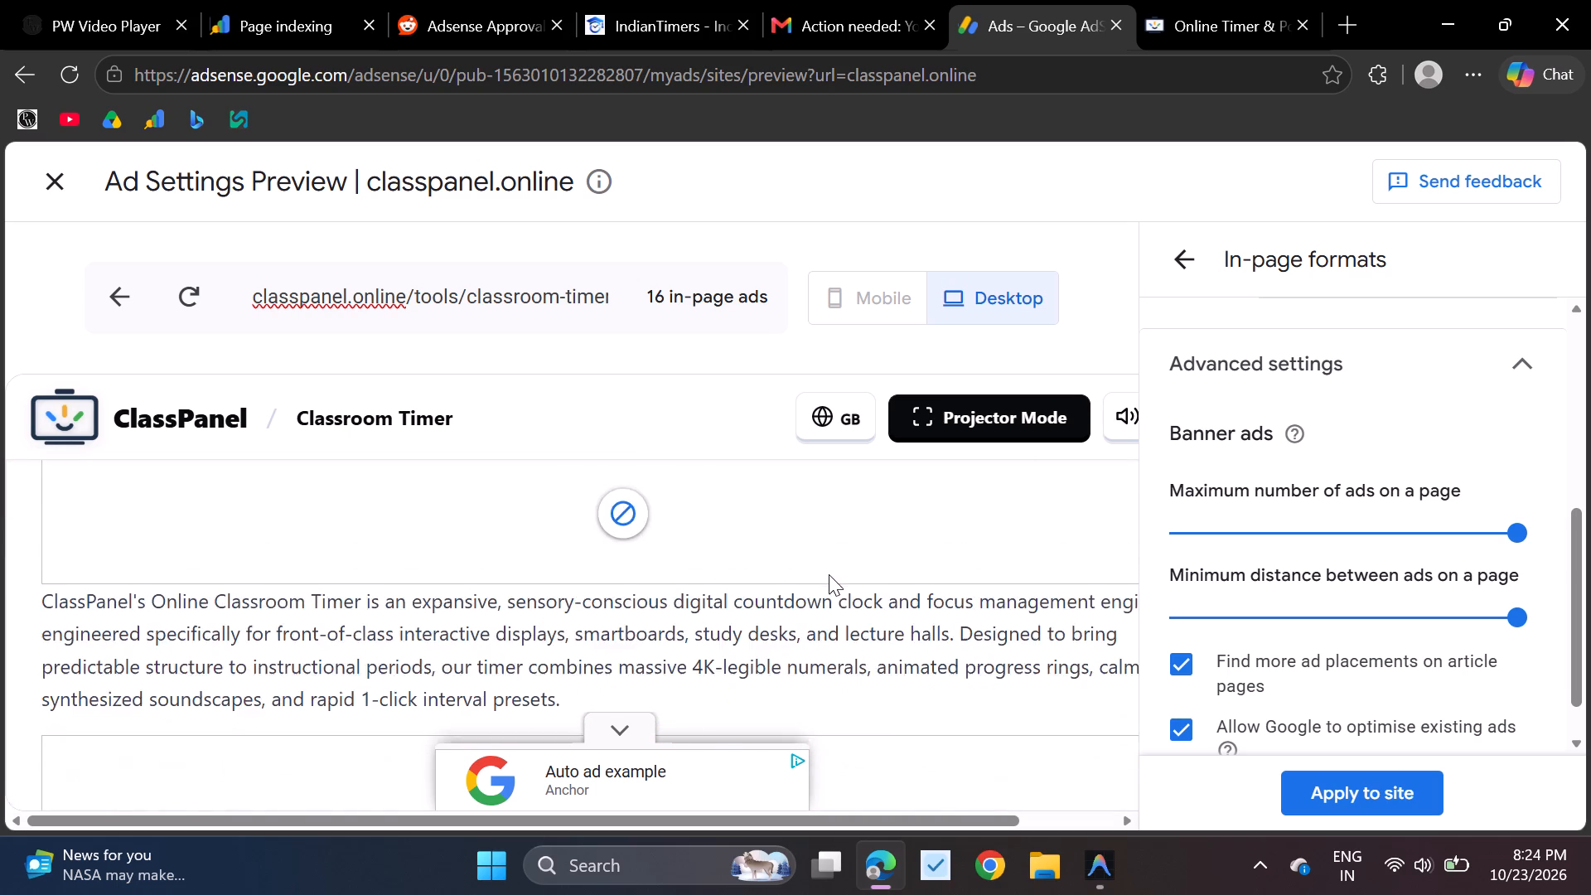
scroll(829, 574, down, 8)
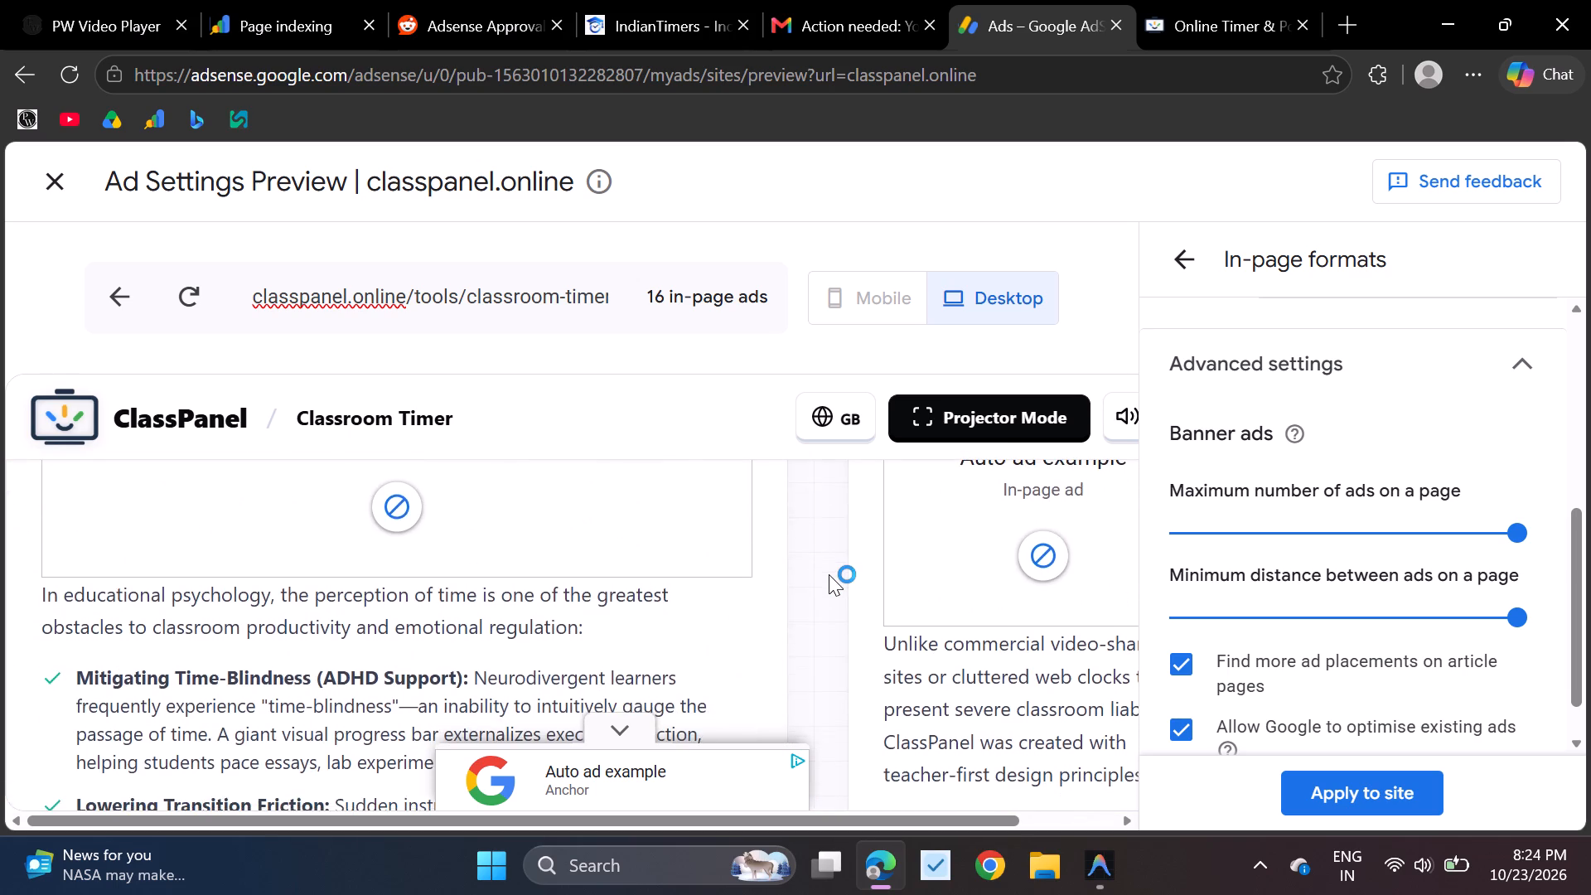
scroll(829, 574, down, 15)
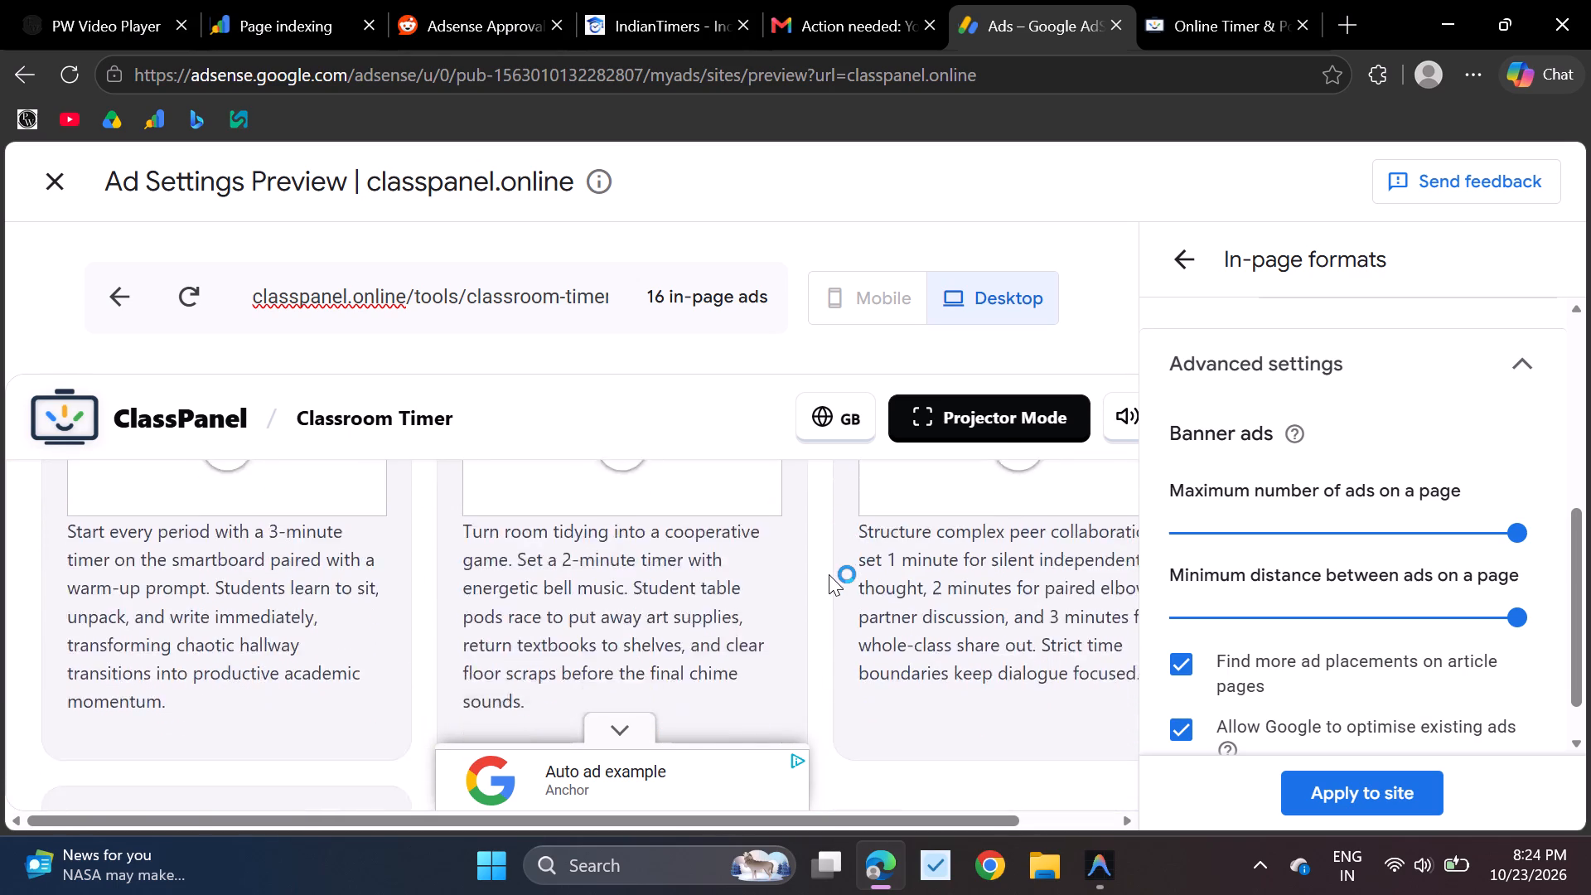
scroll(829, 574, down, 4)
scroll(802, 578, up, 14)
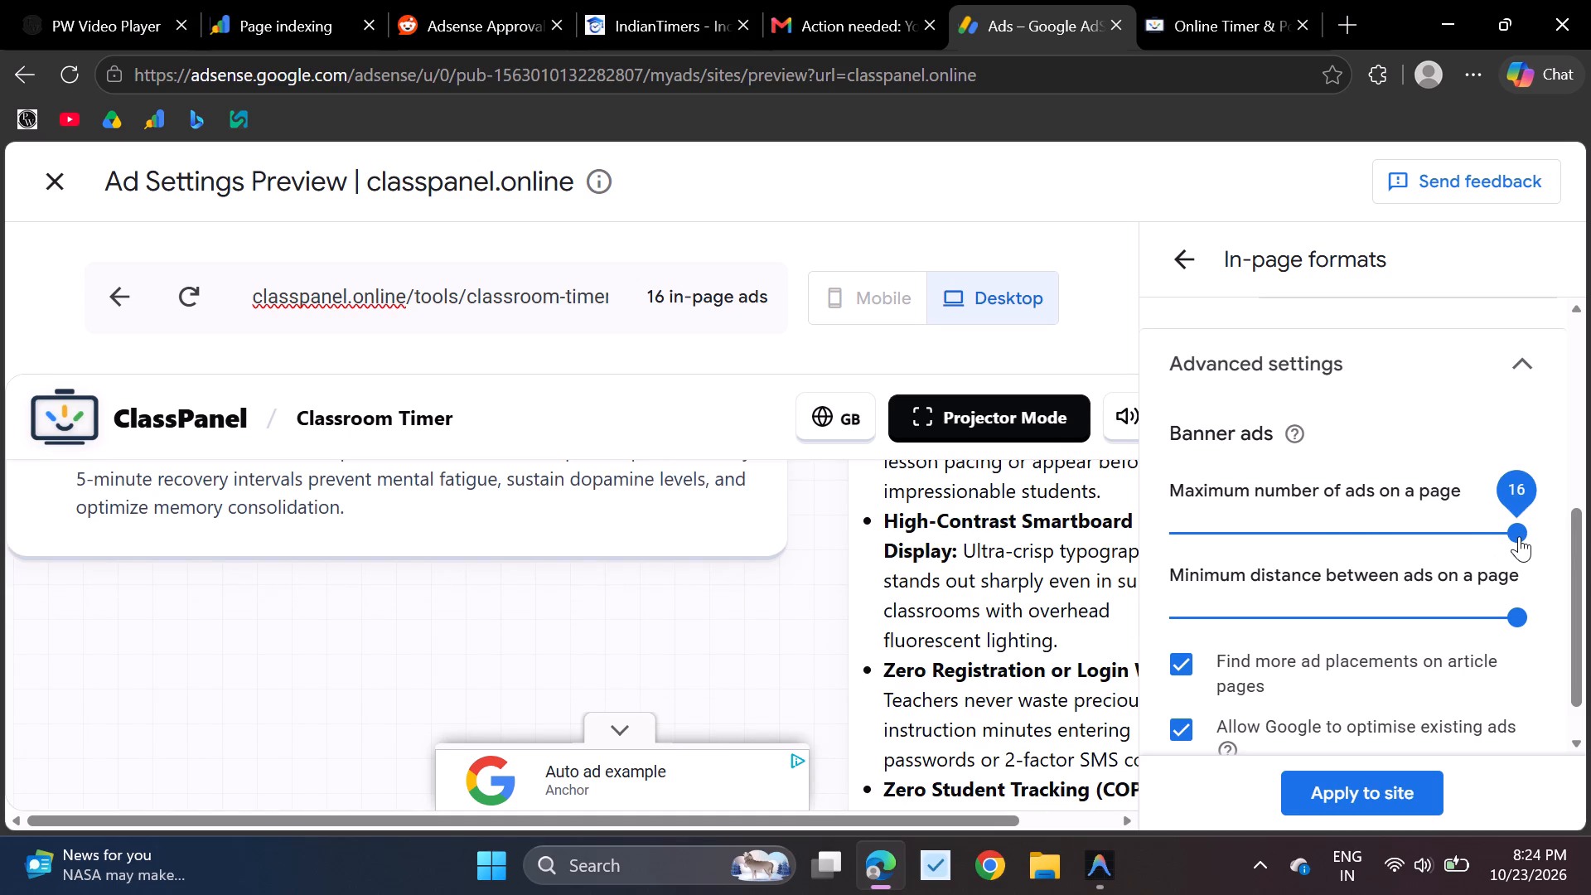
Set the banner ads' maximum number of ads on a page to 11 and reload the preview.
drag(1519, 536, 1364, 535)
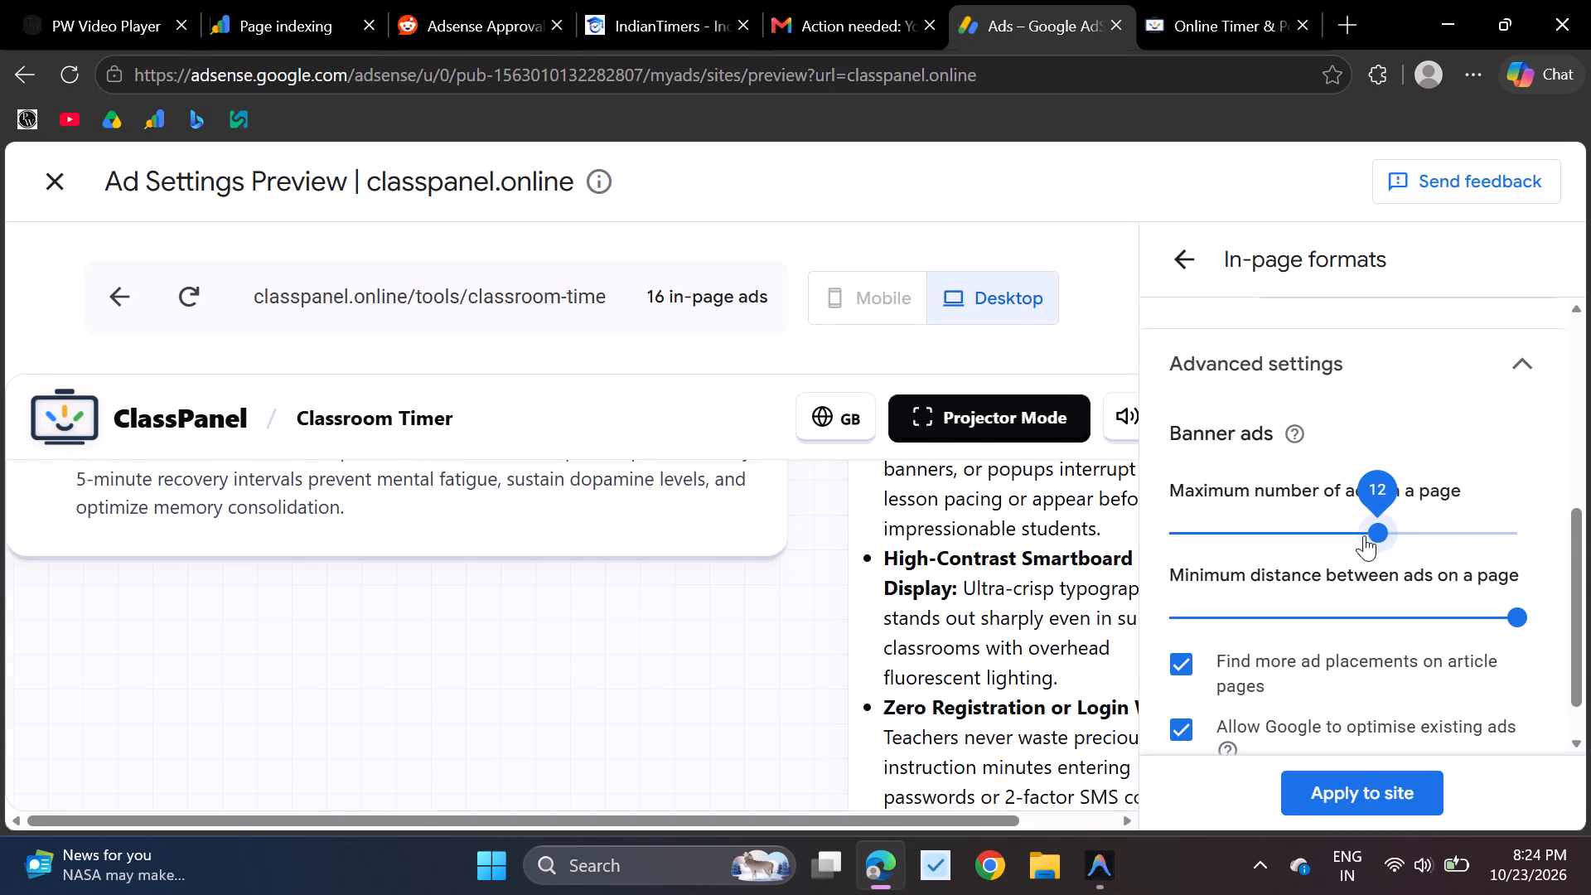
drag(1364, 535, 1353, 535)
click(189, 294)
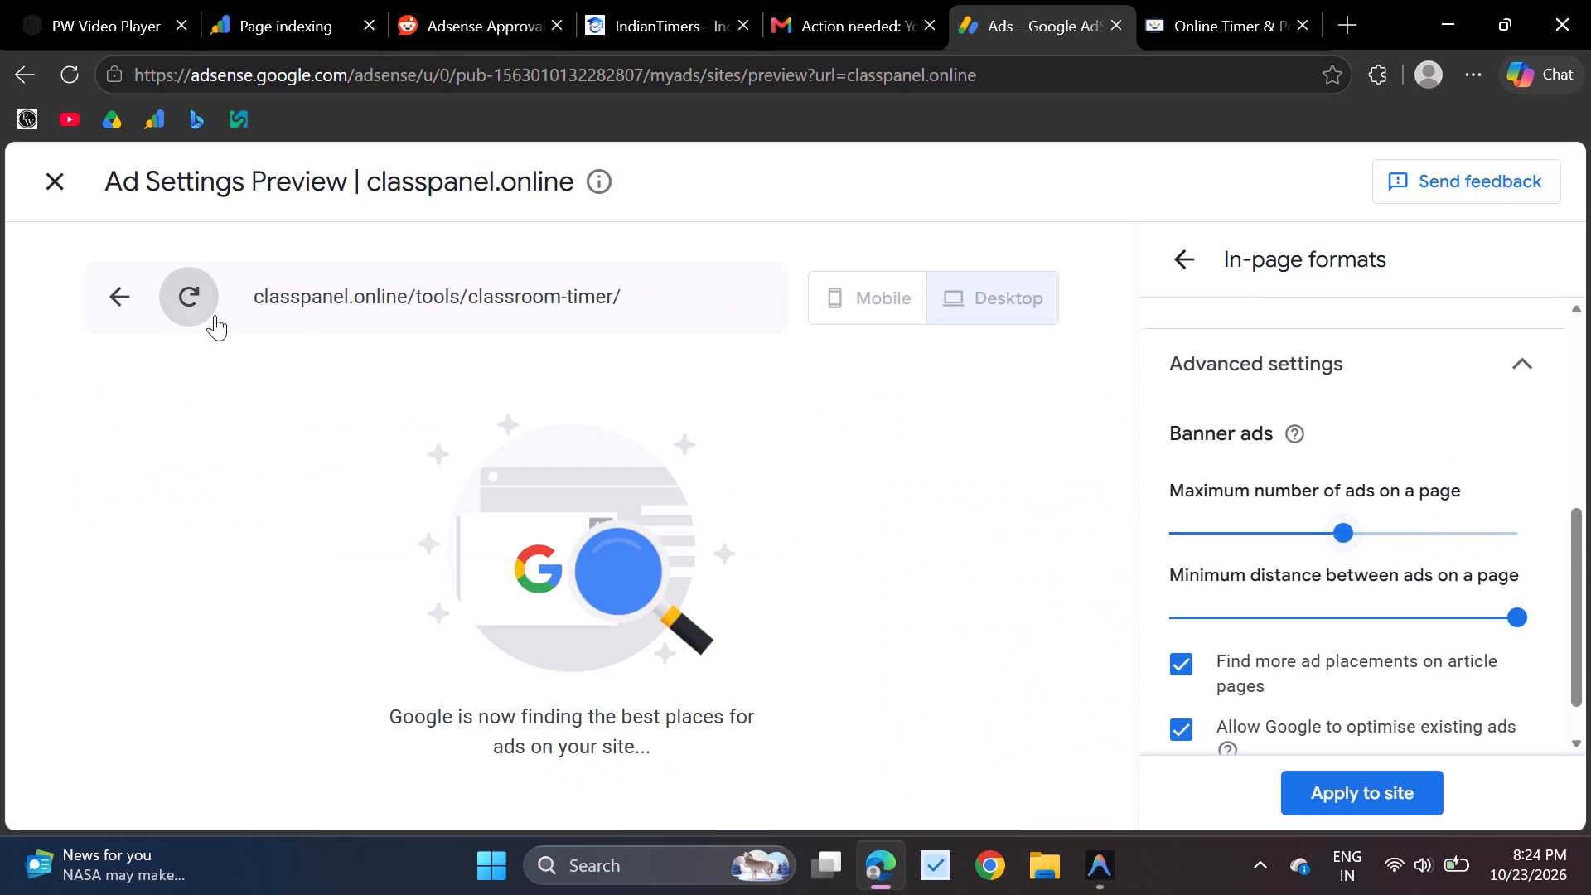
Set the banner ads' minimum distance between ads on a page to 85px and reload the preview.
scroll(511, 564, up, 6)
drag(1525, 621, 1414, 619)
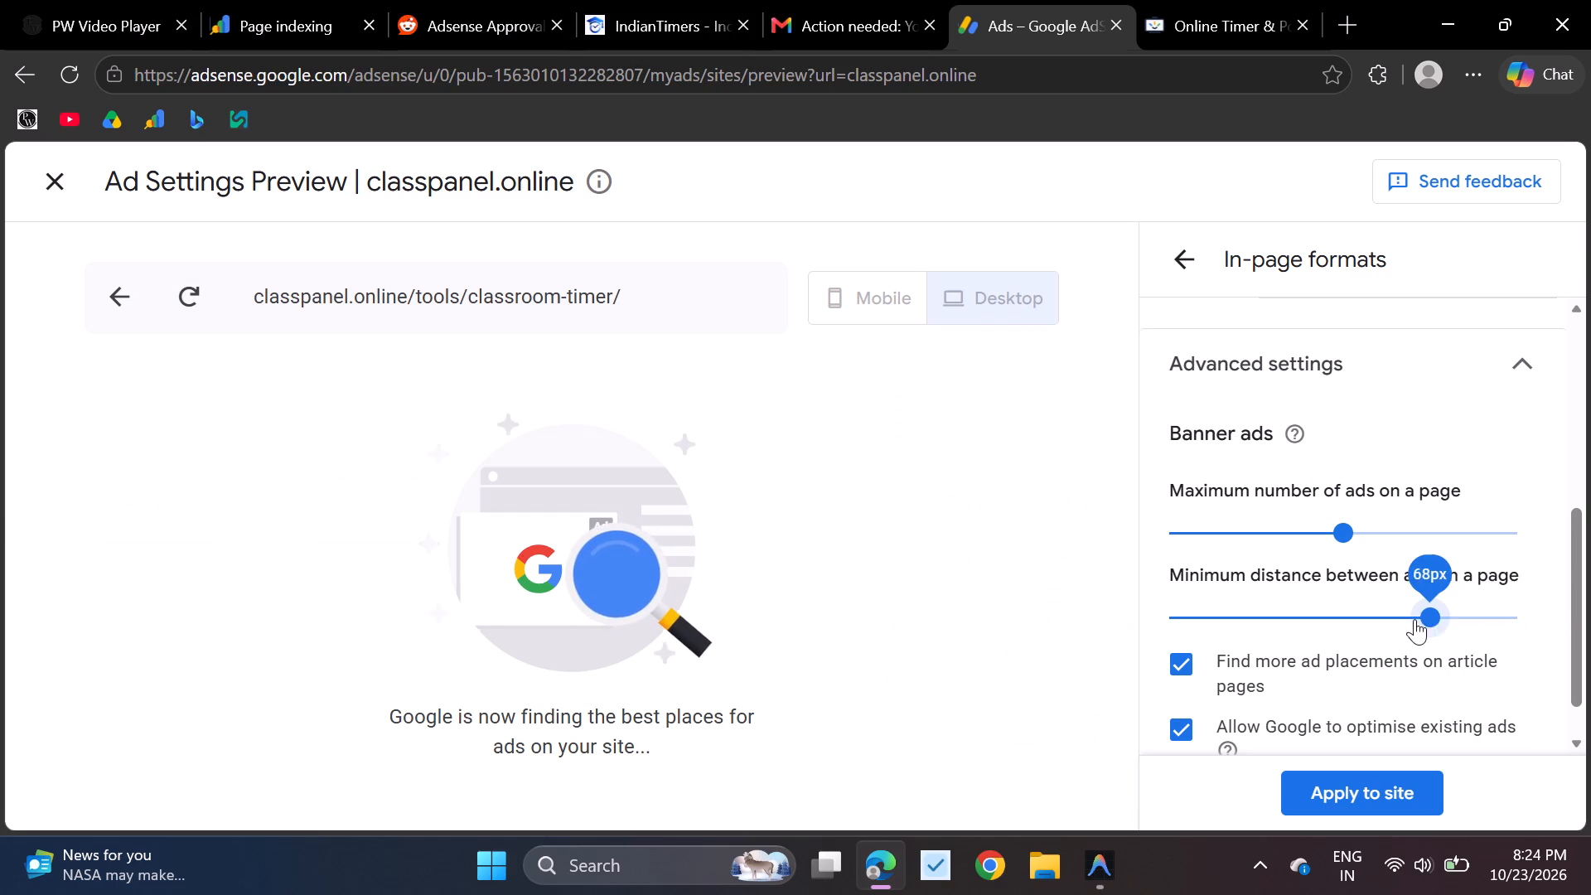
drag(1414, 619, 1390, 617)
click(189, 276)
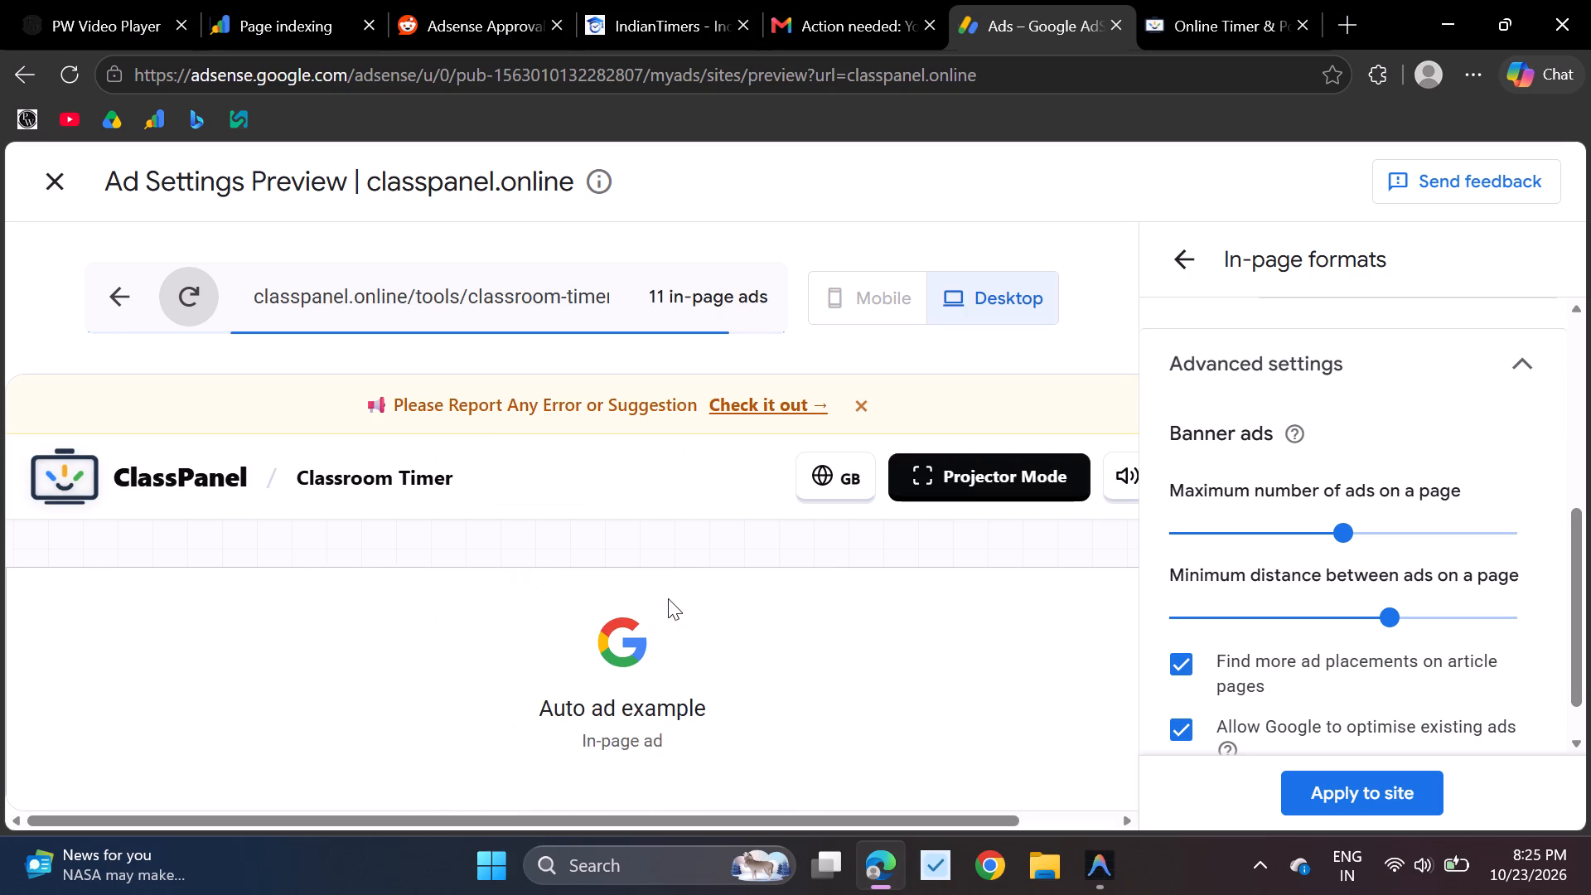
Examine the example ad placements around the timer and the article sections of the Classroom Timer preview.
scroll(668, 598, down, 6)
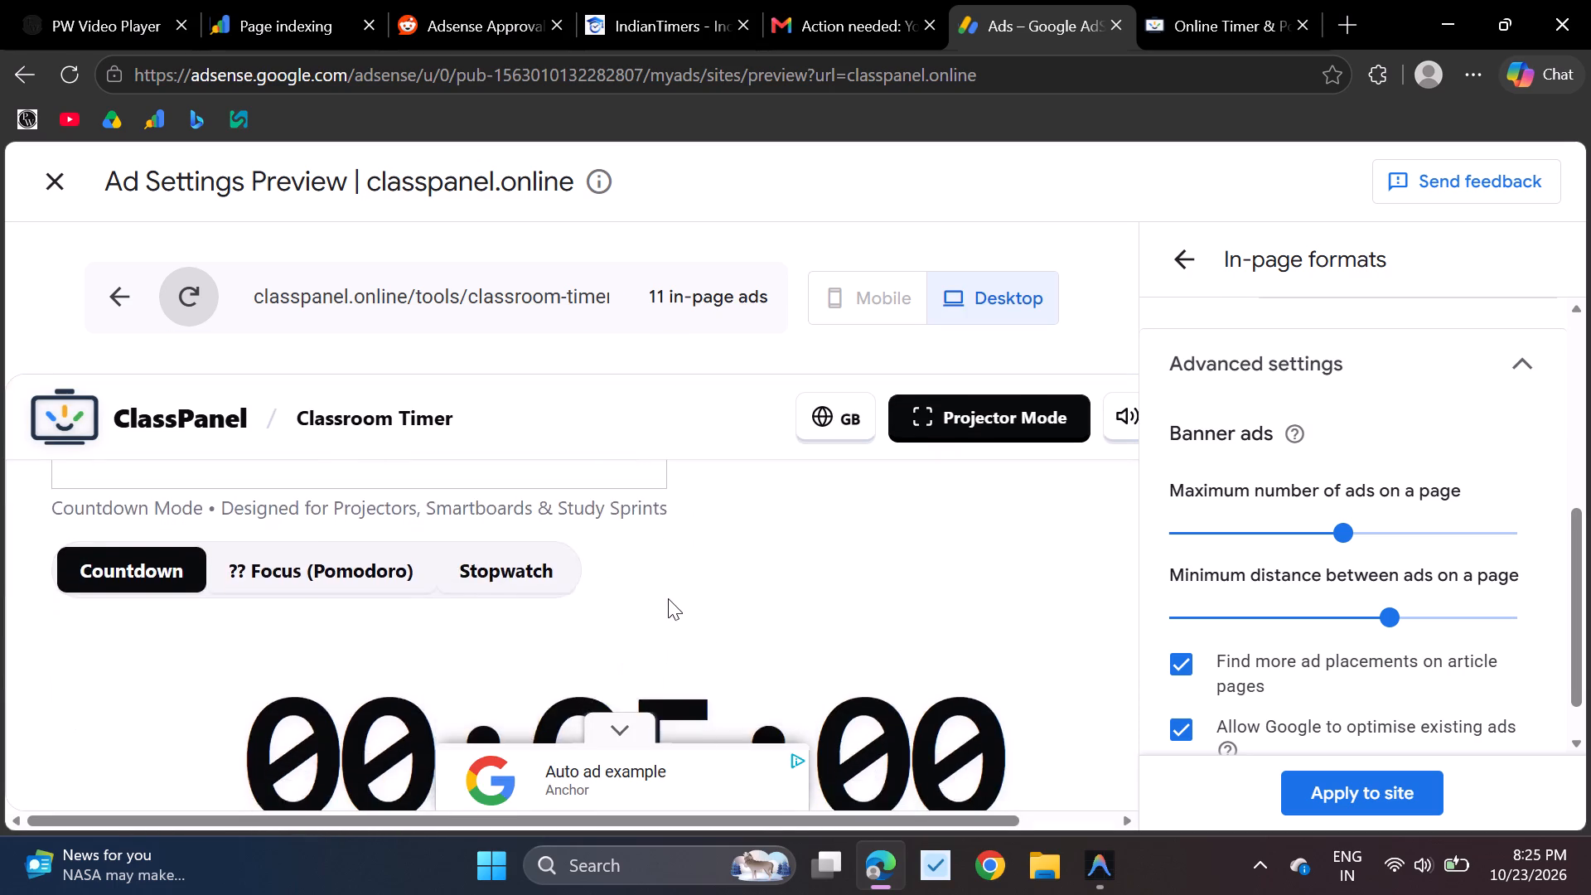
scroll(668, 598, down, 9)
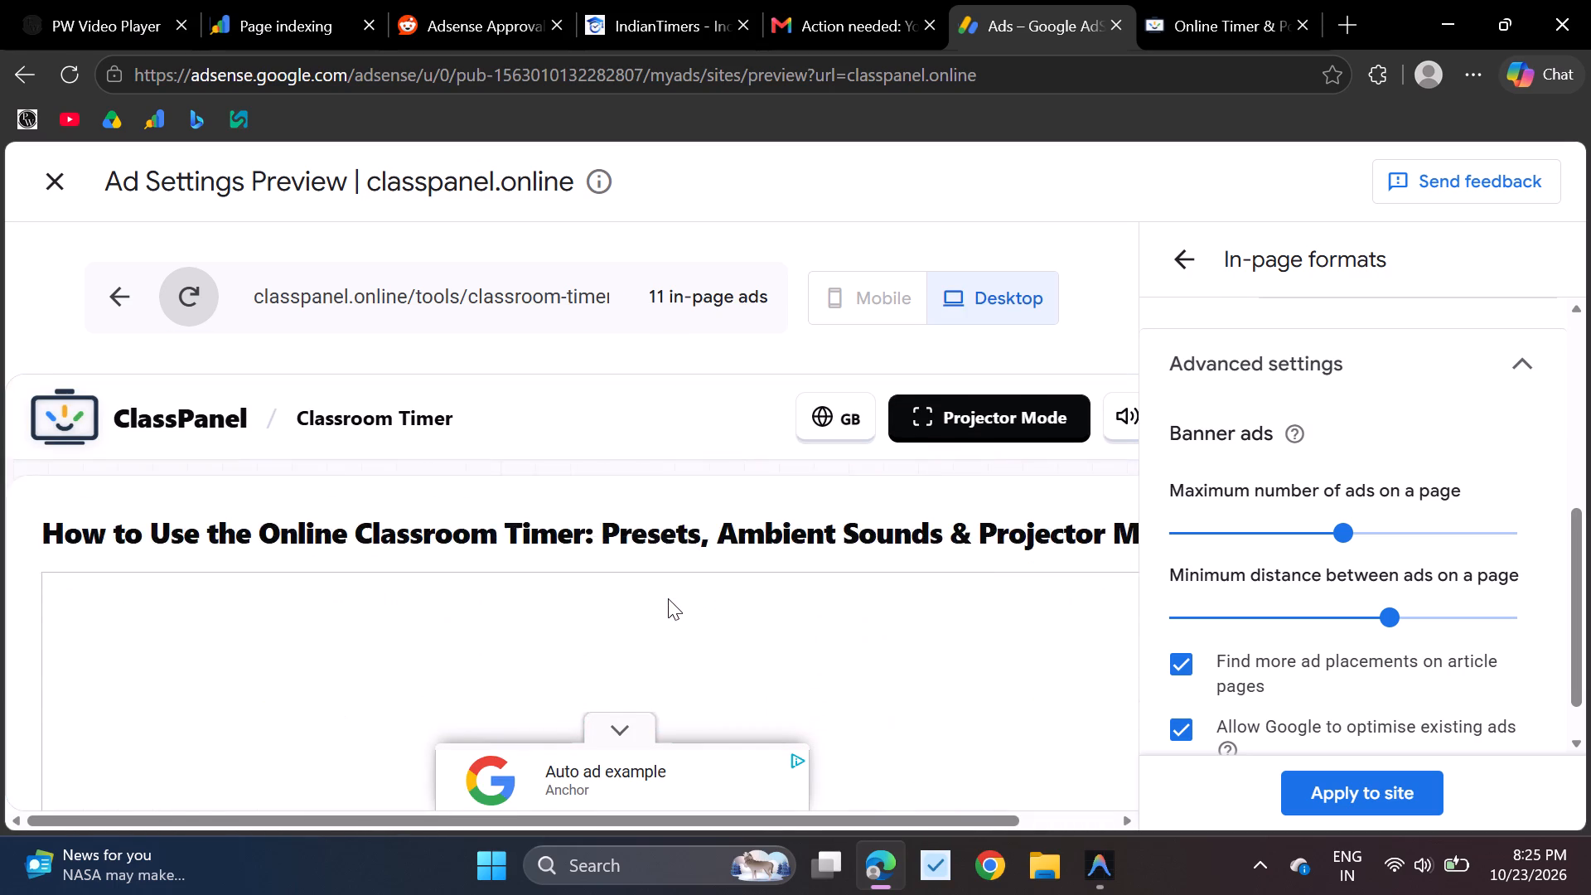
scroll(668, 598, down, 10)
scroll(668, 598, up, 2)
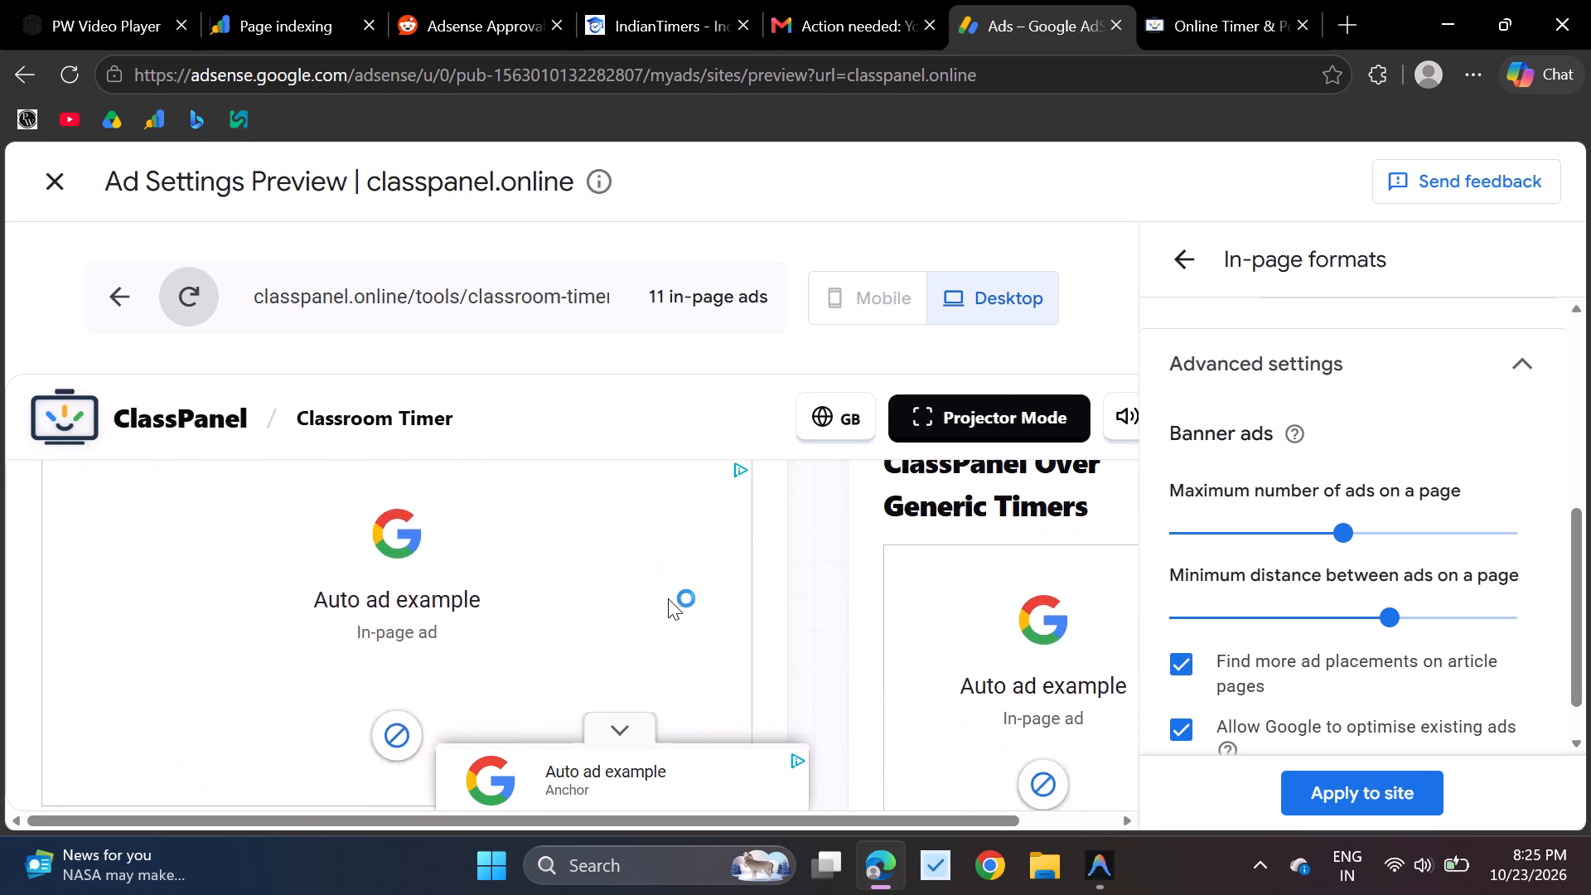
scroll(668, 598, up, 7)
scroll(931, 689, up, 5)
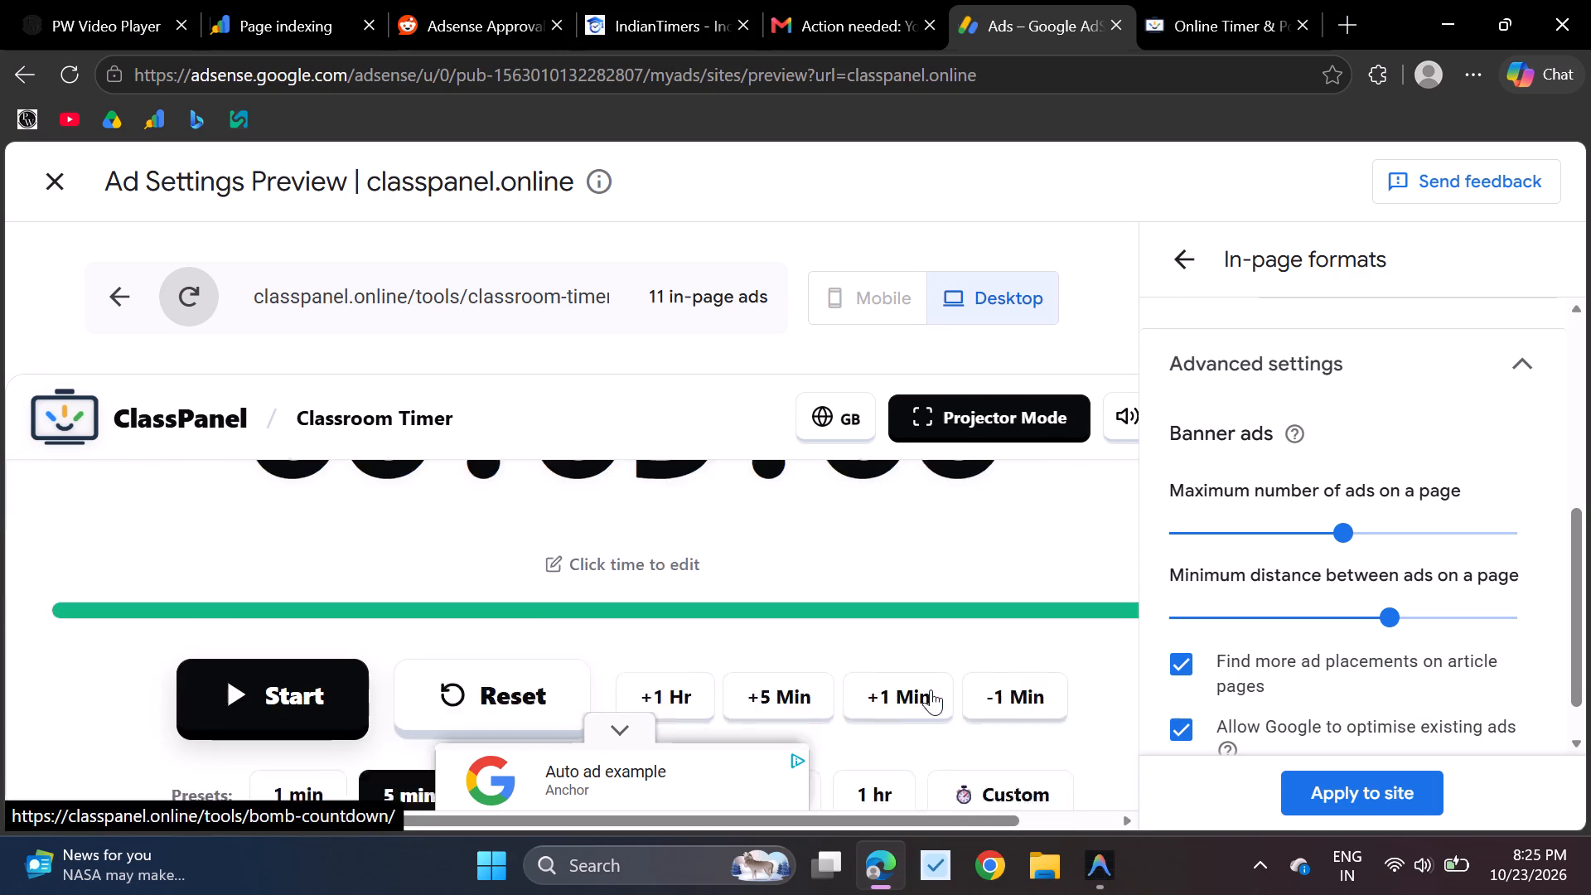
scroll(979, 643, up, 6)
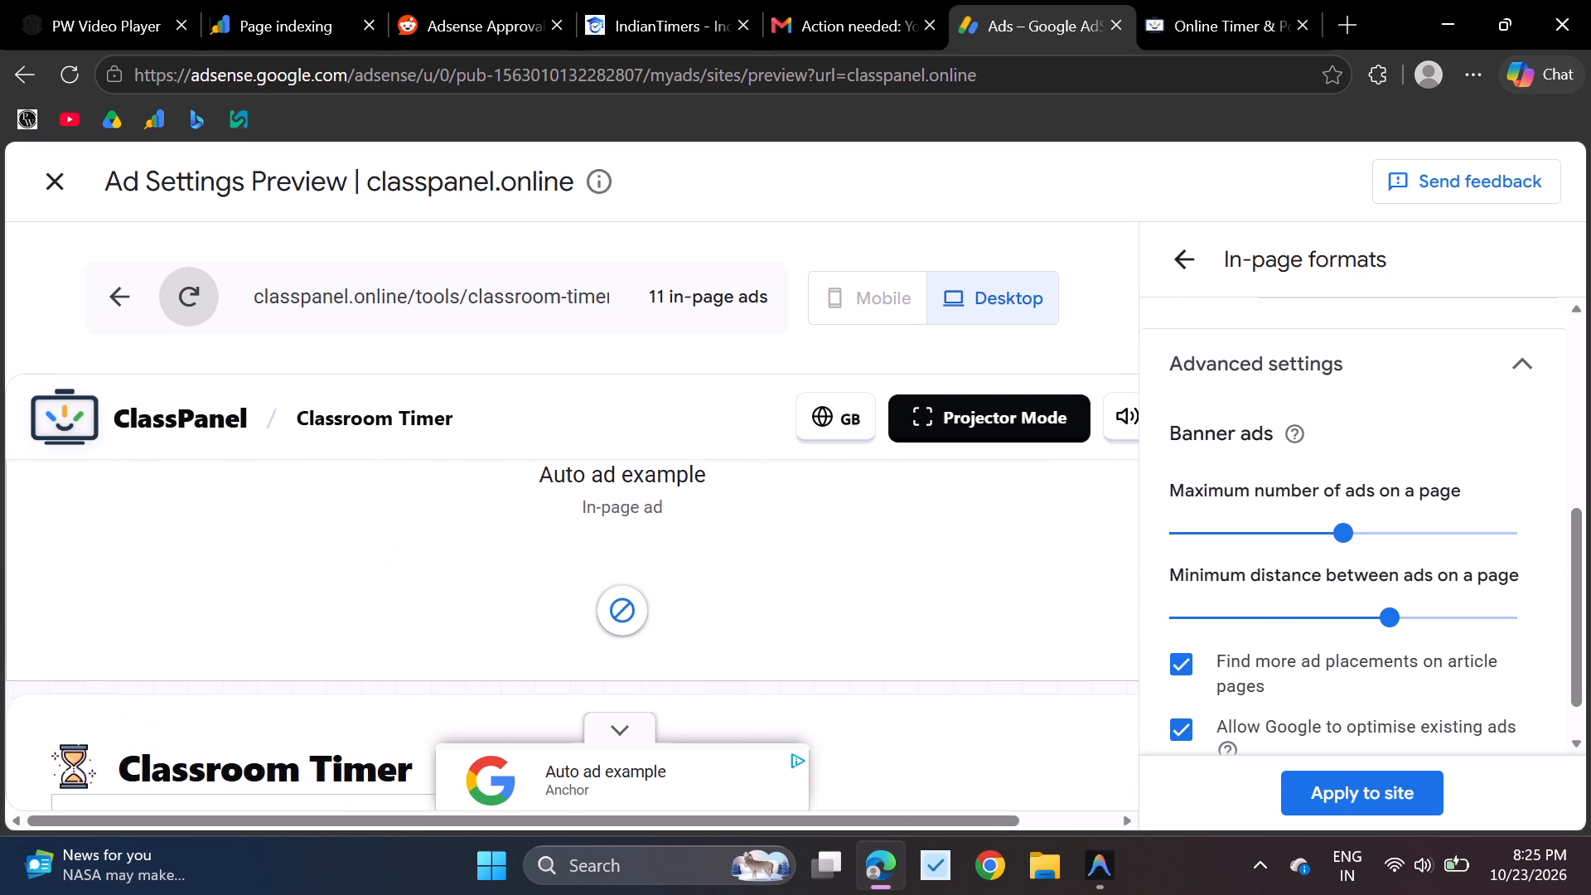
Set the banner ads' maximum number of ads on a page to 10 and reload the preview.
drag(1341, 535, 1322, 536)
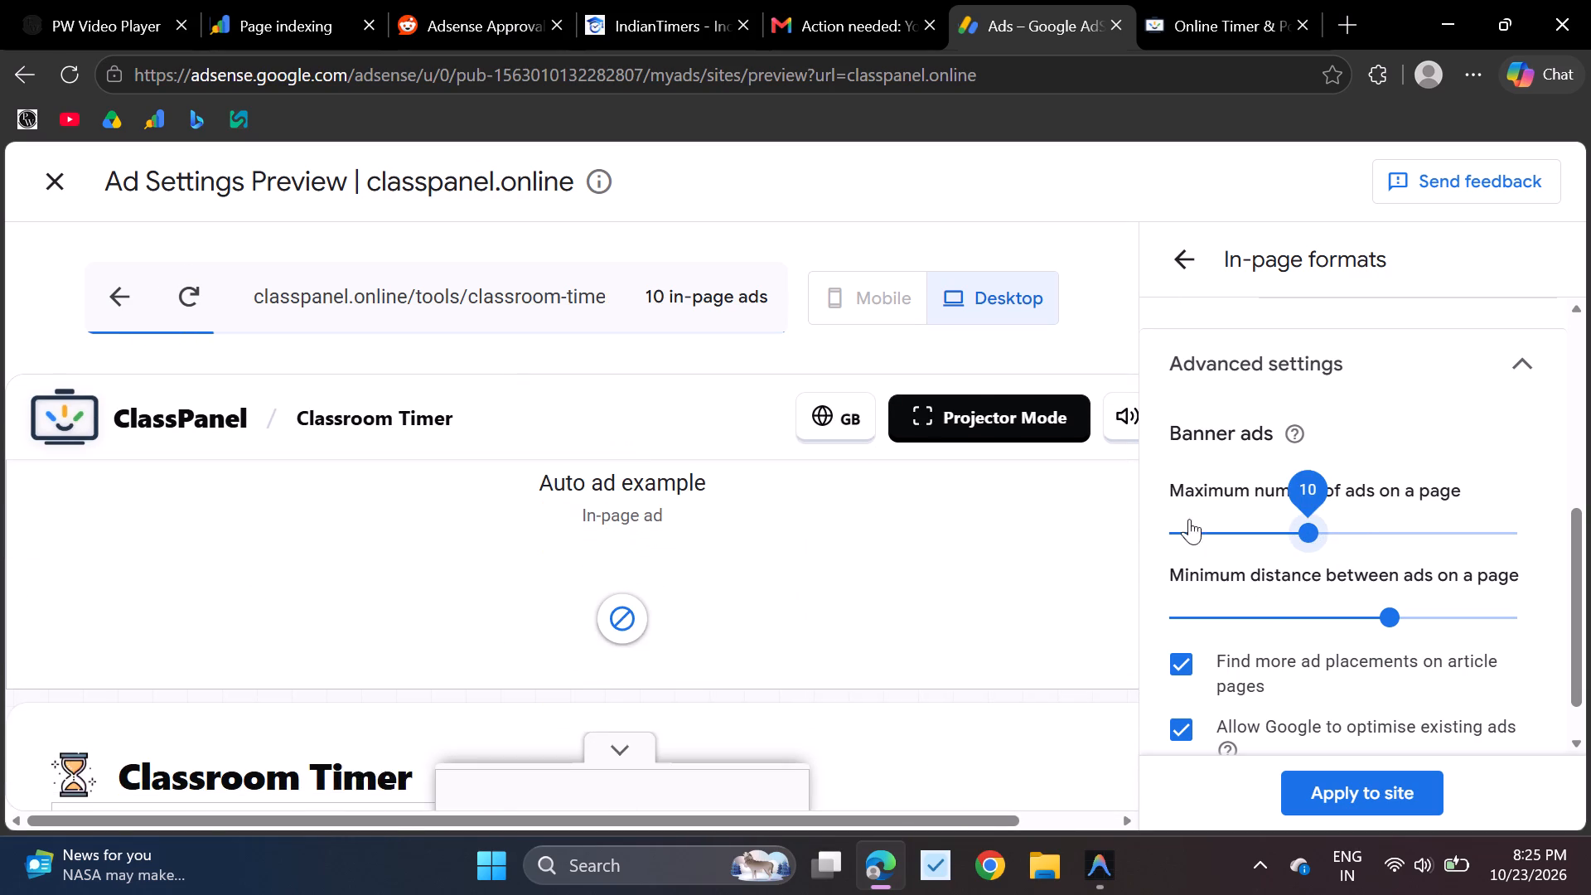
scroll(328, 550, up, 2)
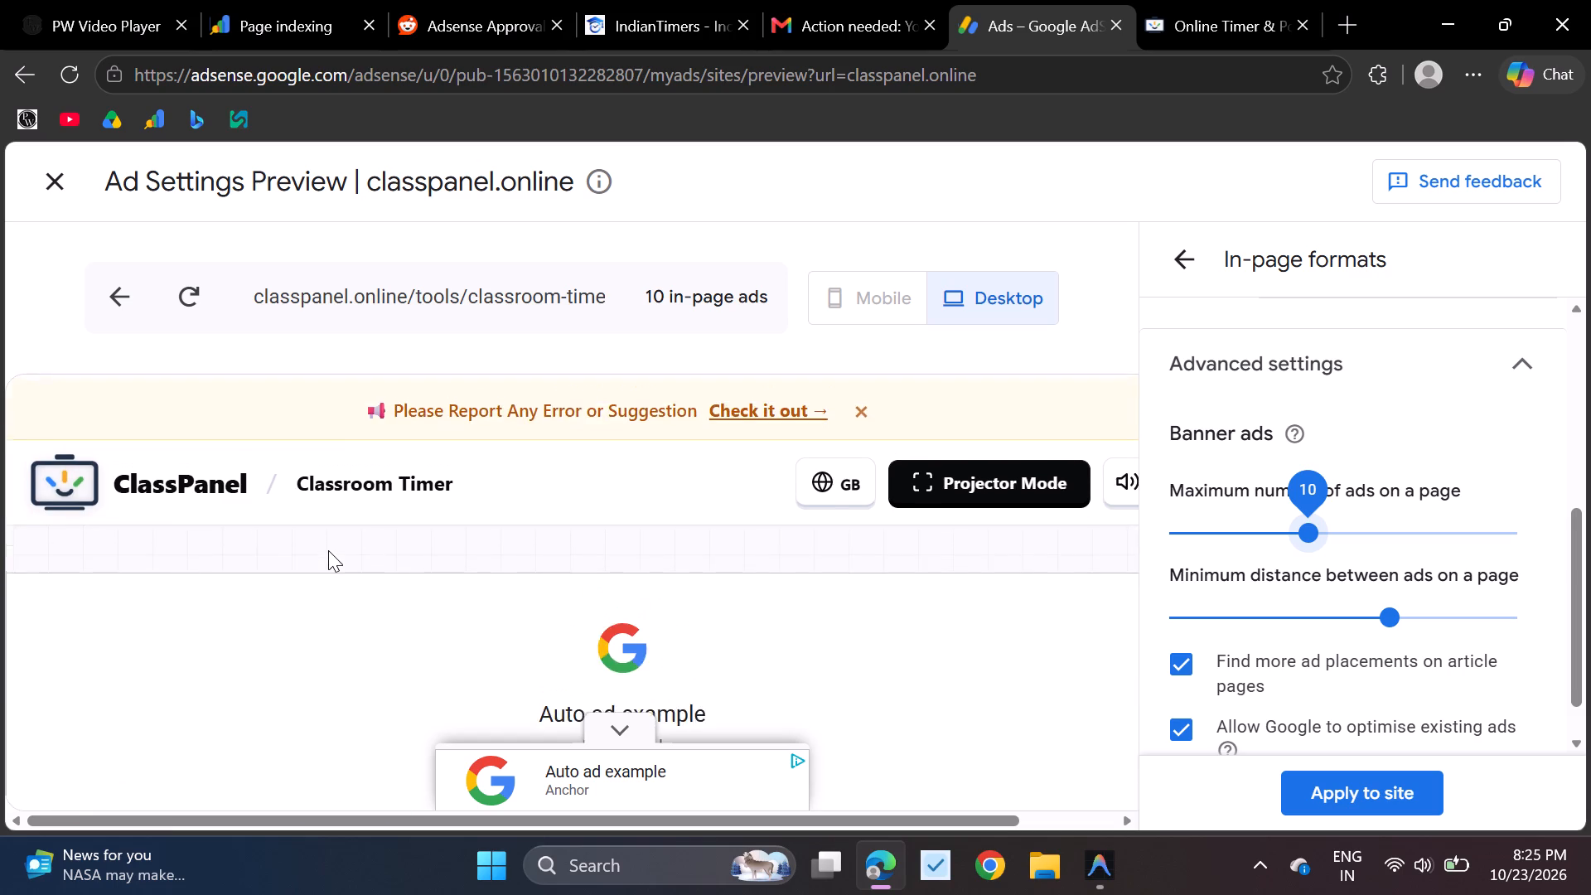
scroll(328, 550, down, 4)
click(200, 291)
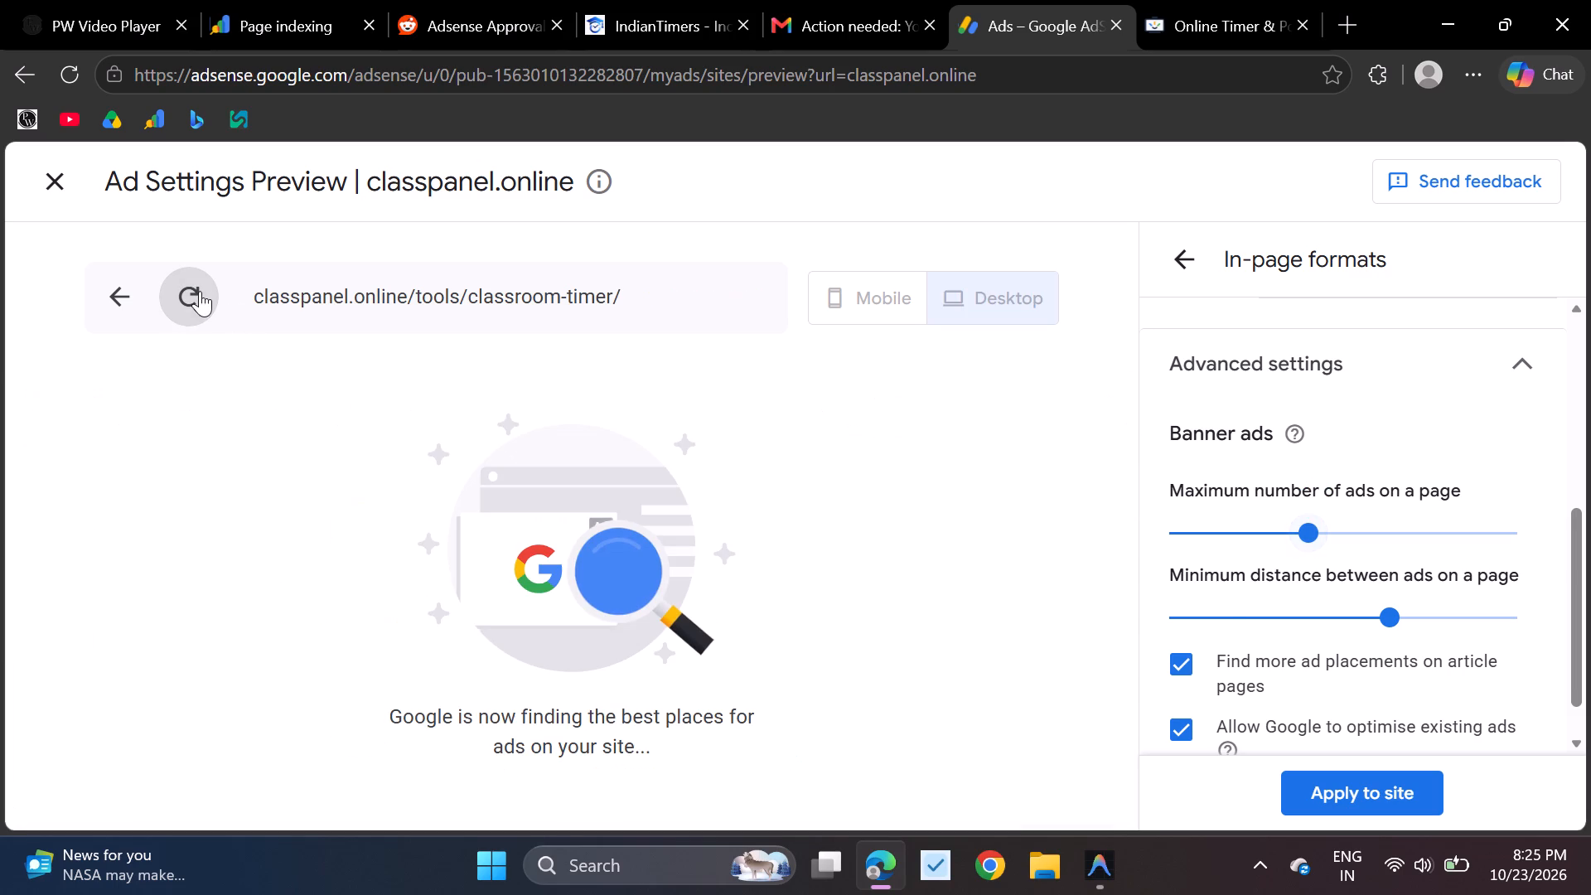
Set the banner ads' minimum distance between ads on a page to 200px.
drag(1385, 614, 1383, 614)
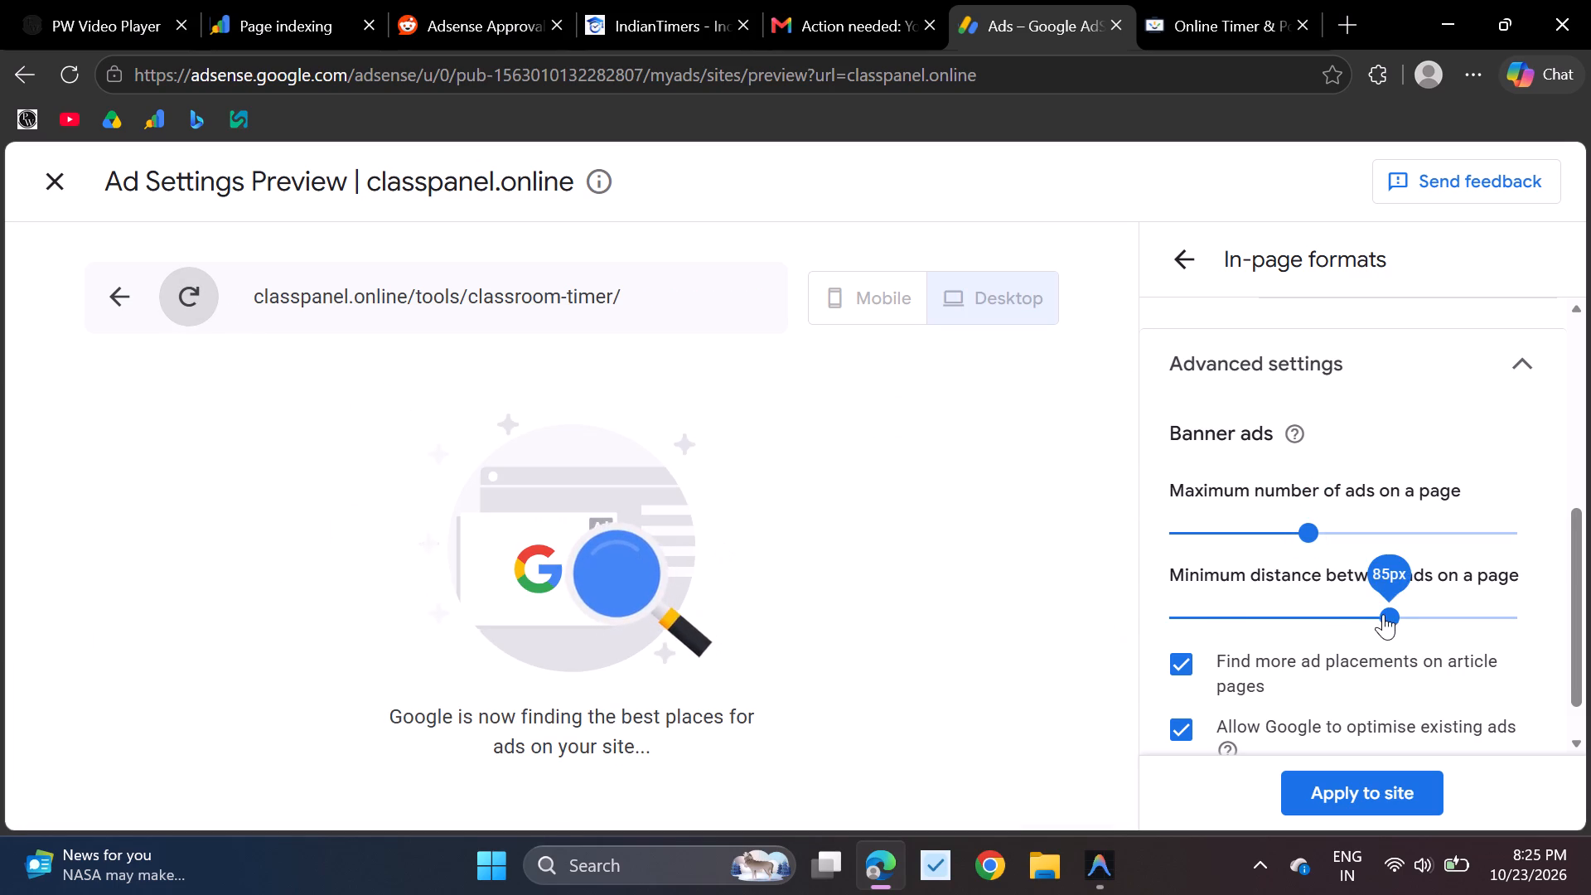
drag(1383, 614, 1298, 614)
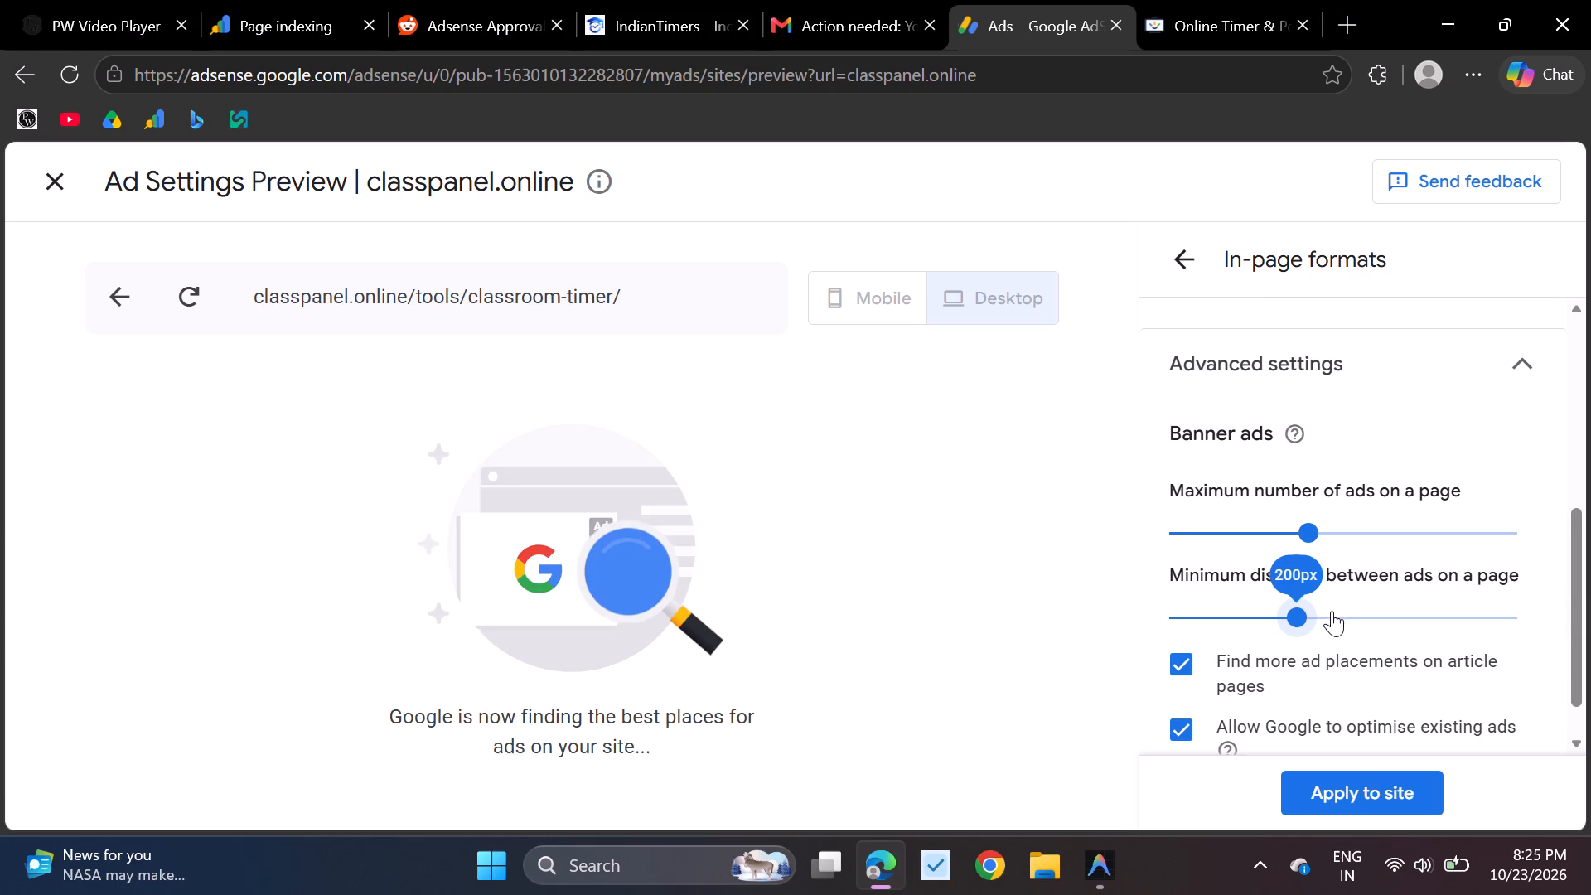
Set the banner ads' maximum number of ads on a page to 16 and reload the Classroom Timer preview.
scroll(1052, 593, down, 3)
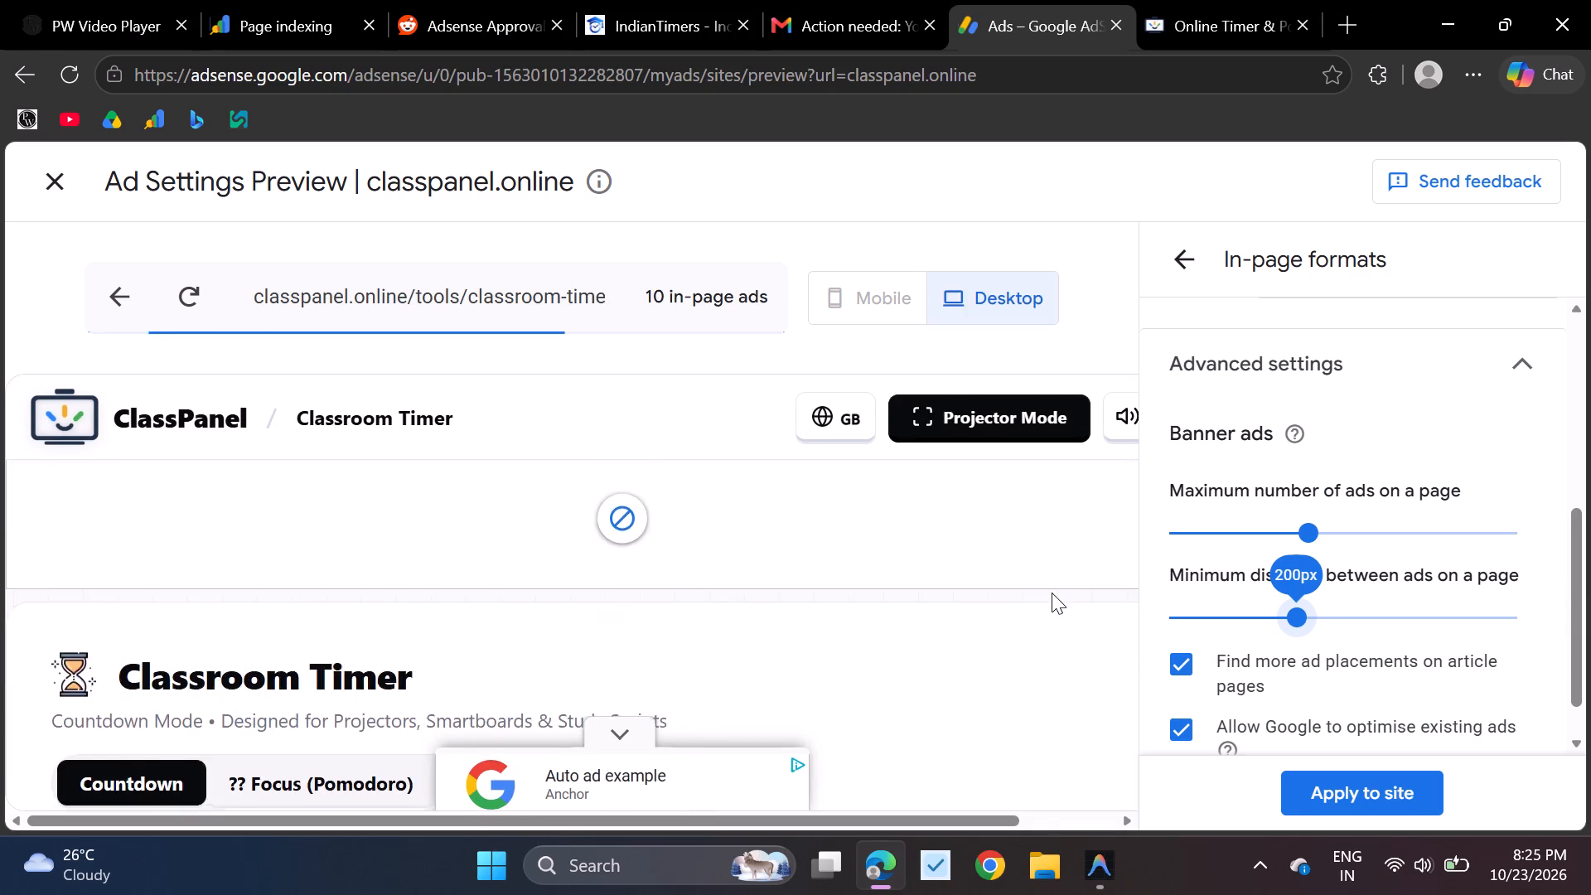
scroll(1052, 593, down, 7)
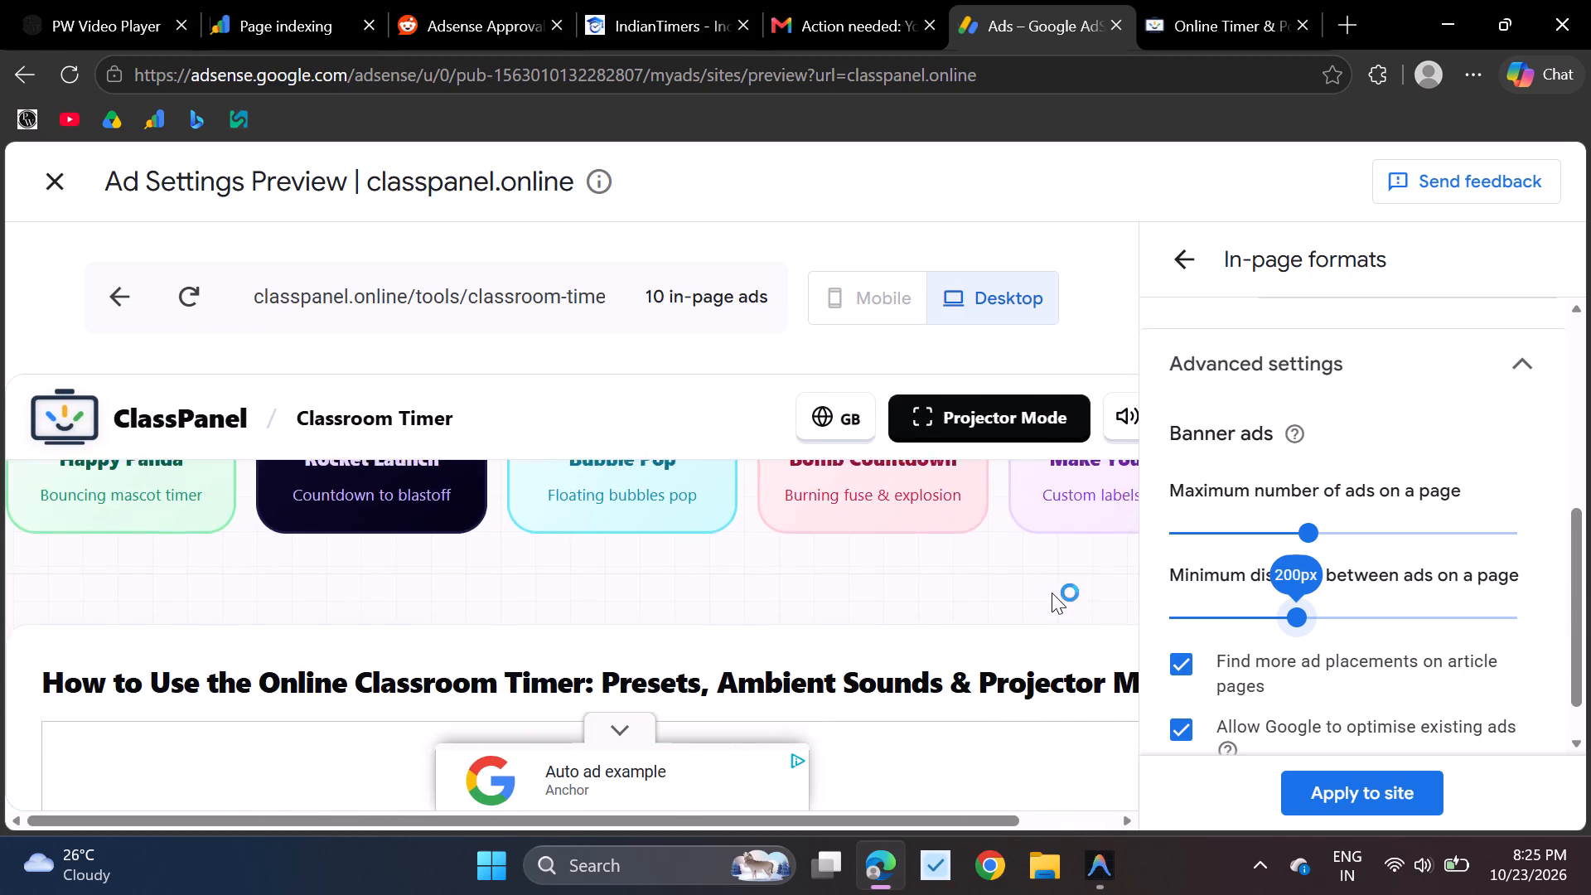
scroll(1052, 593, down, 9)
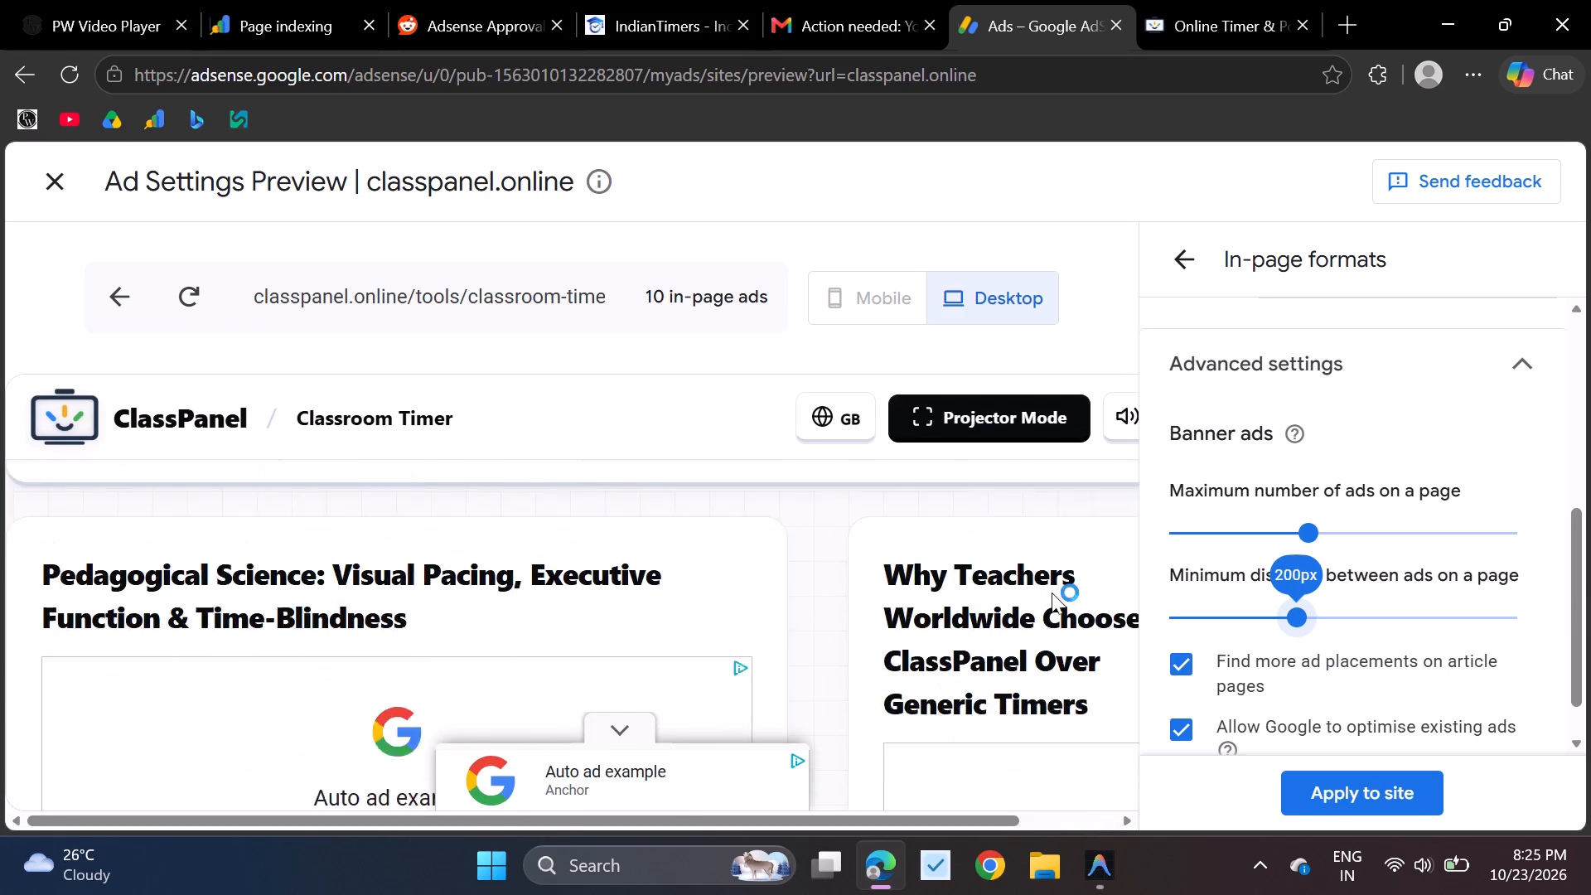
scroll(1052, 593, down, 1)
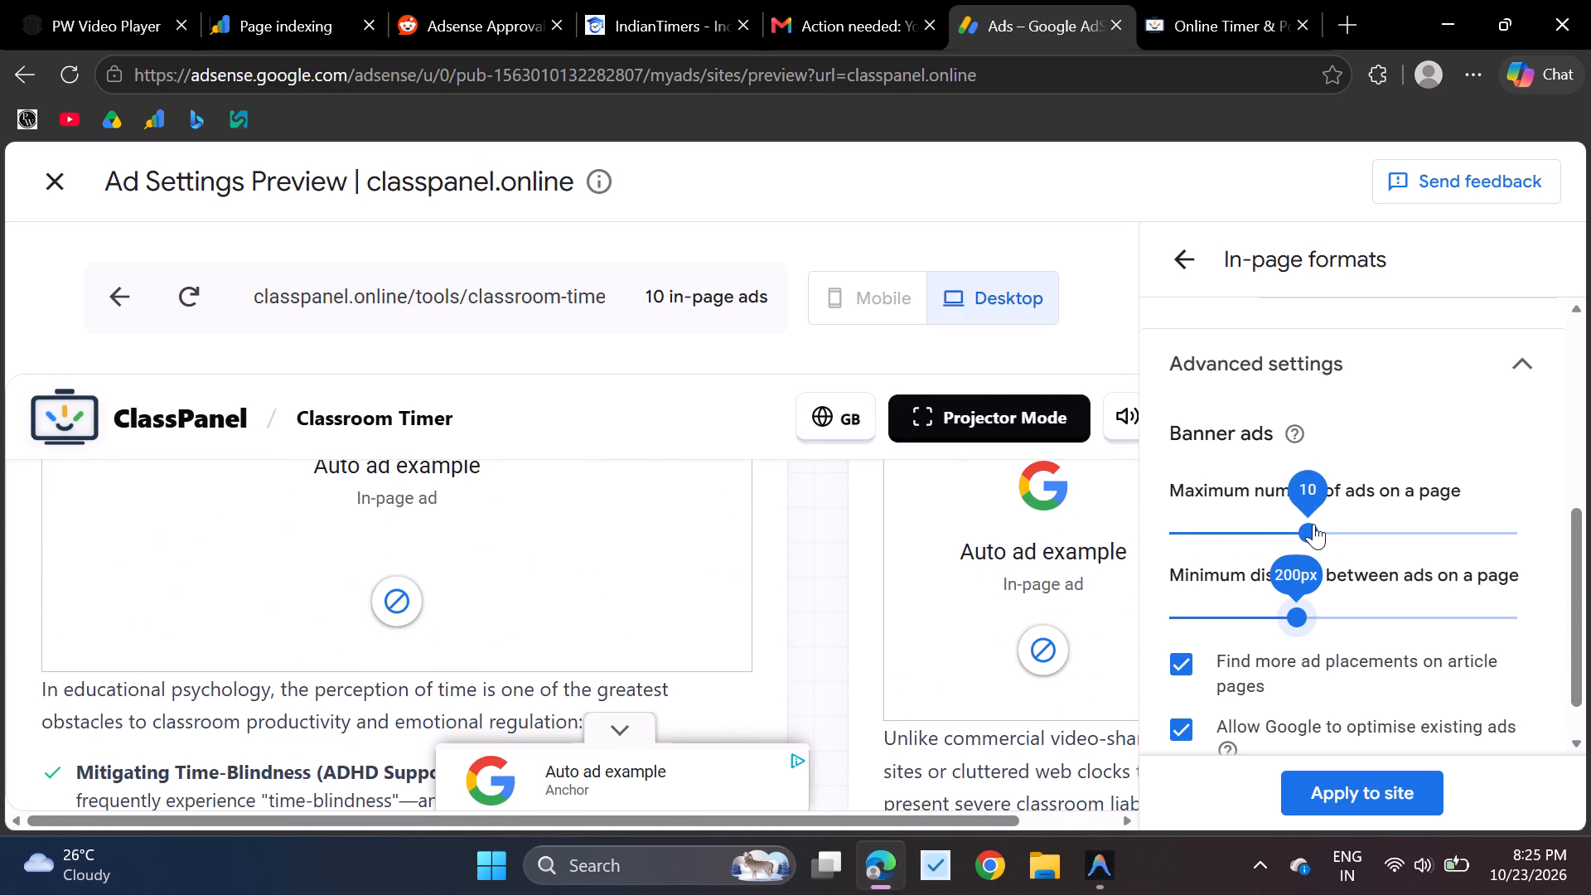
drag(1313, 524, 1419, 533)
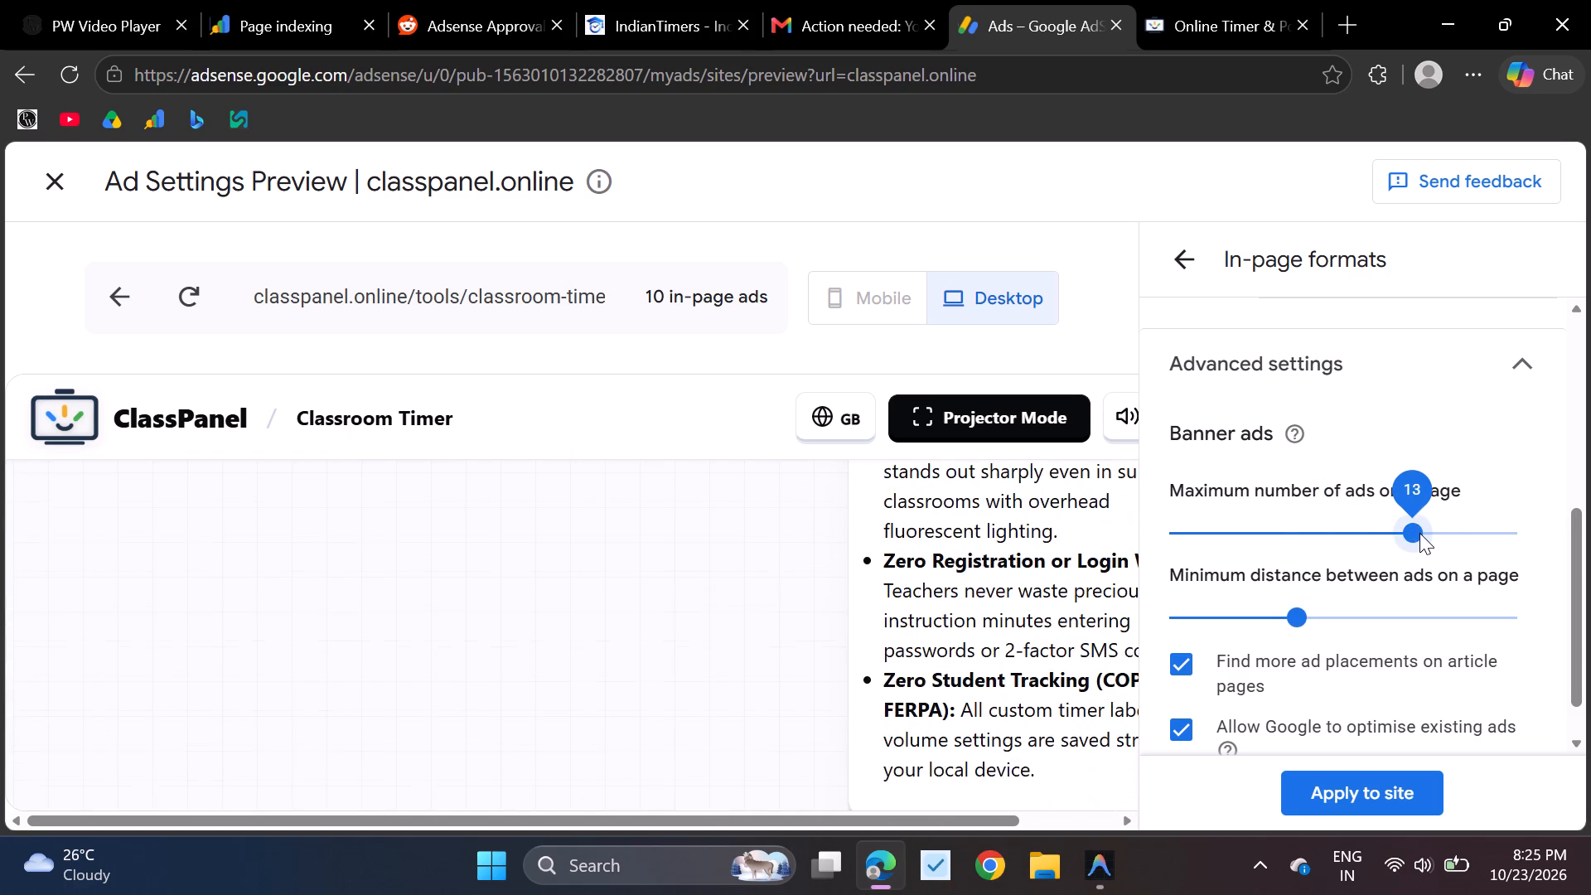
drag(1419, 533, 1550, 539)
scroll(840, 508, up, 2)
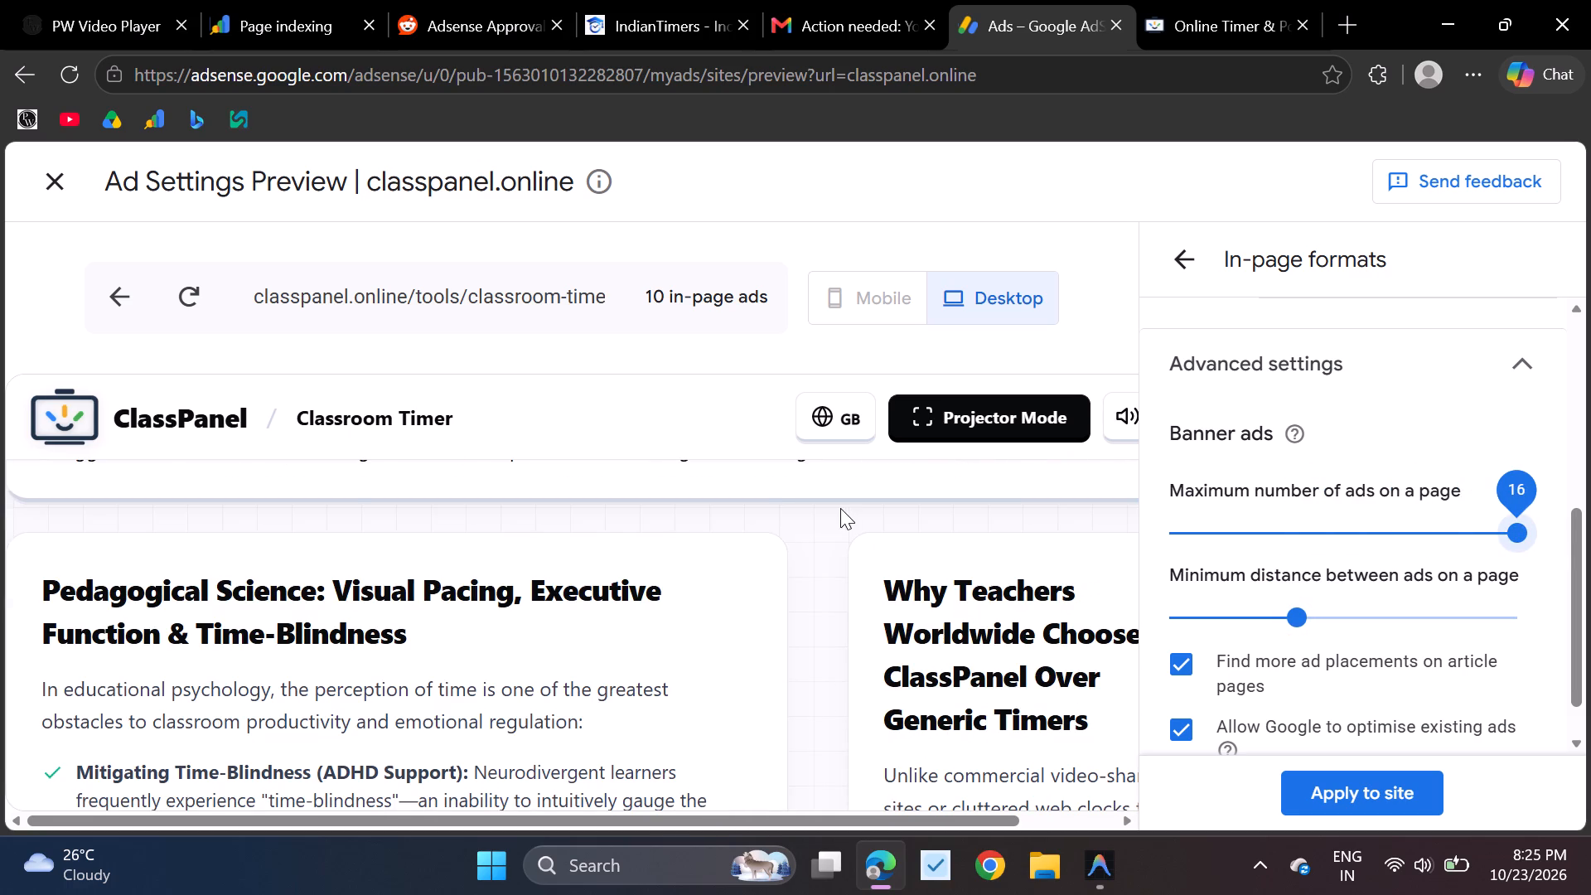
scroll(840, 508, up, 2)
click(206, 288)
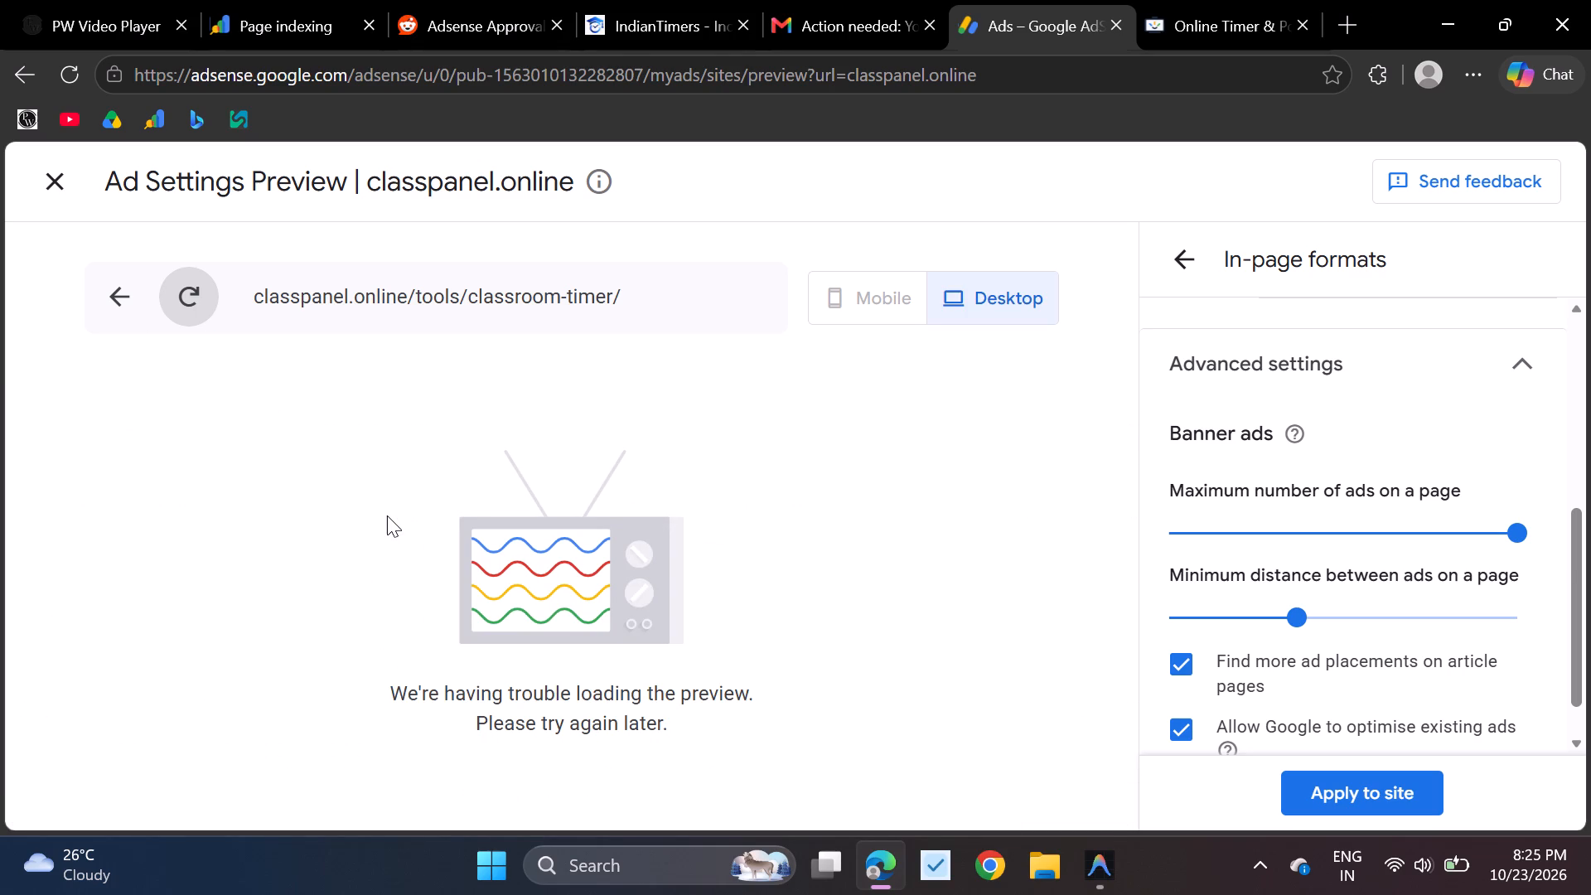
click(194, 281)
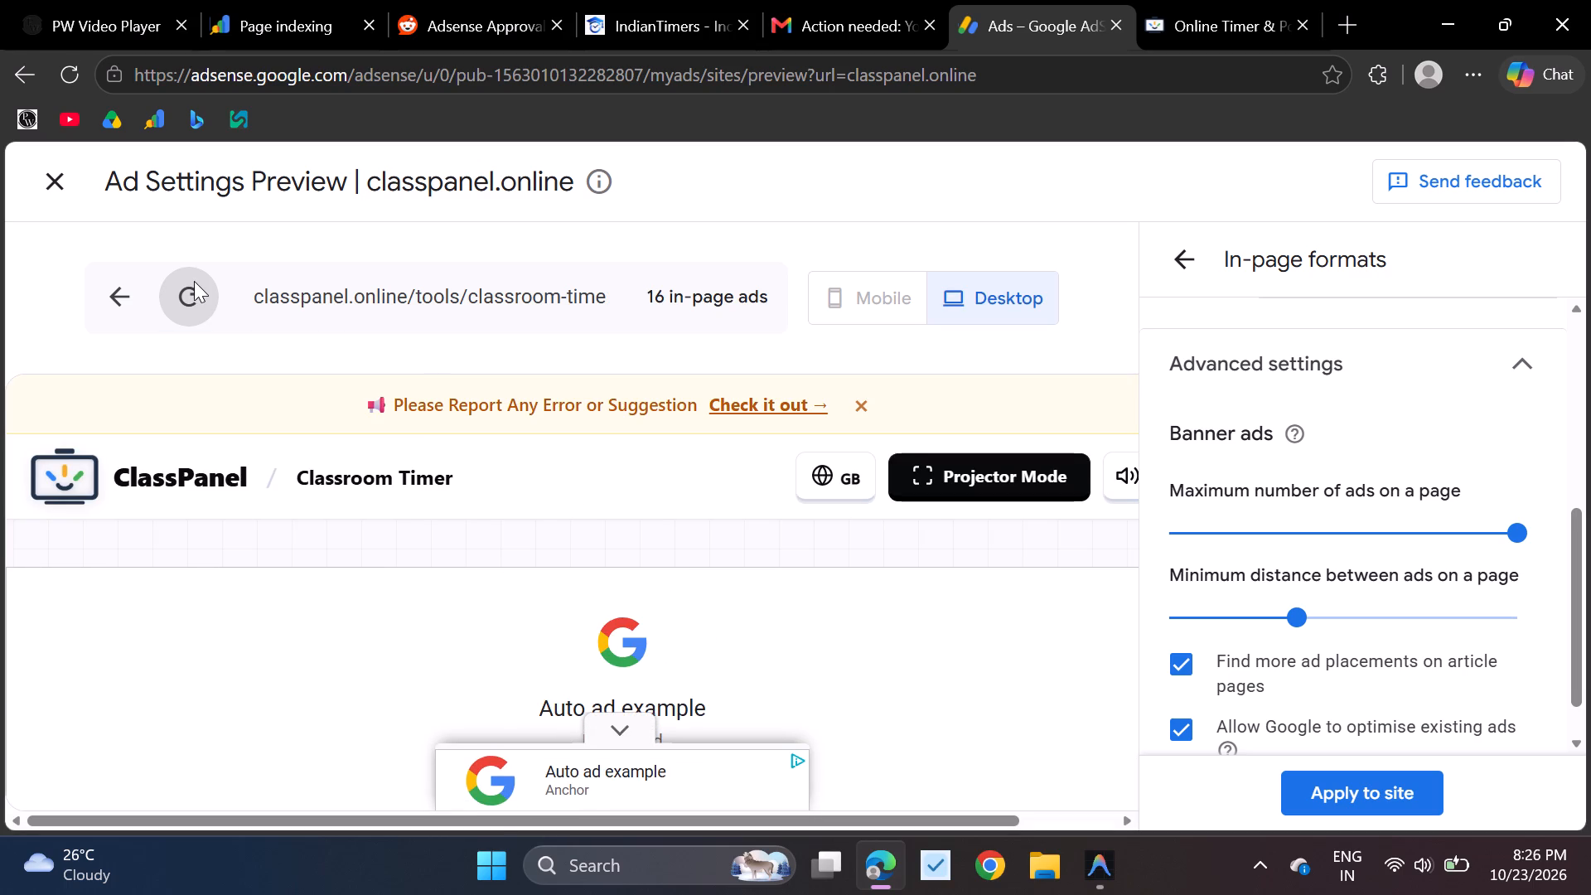
Set the banner ads' maximum number of ads on a page to 11, with the minimum distance between ads at 200px.
scroll(532, 519, down, 5)
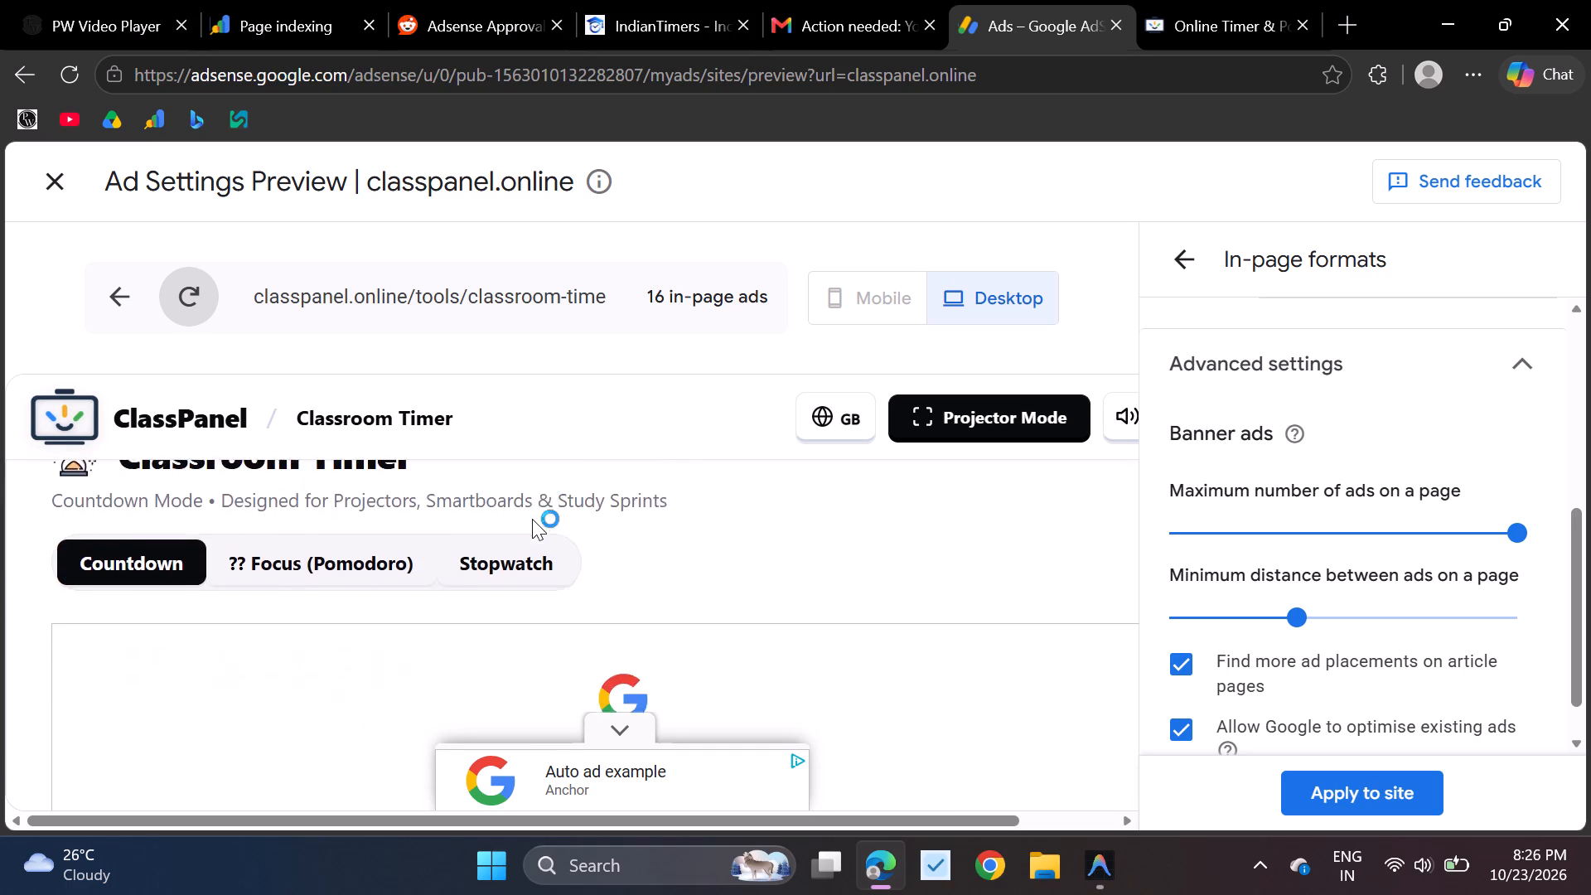
scroll(532, 519, down, 7)
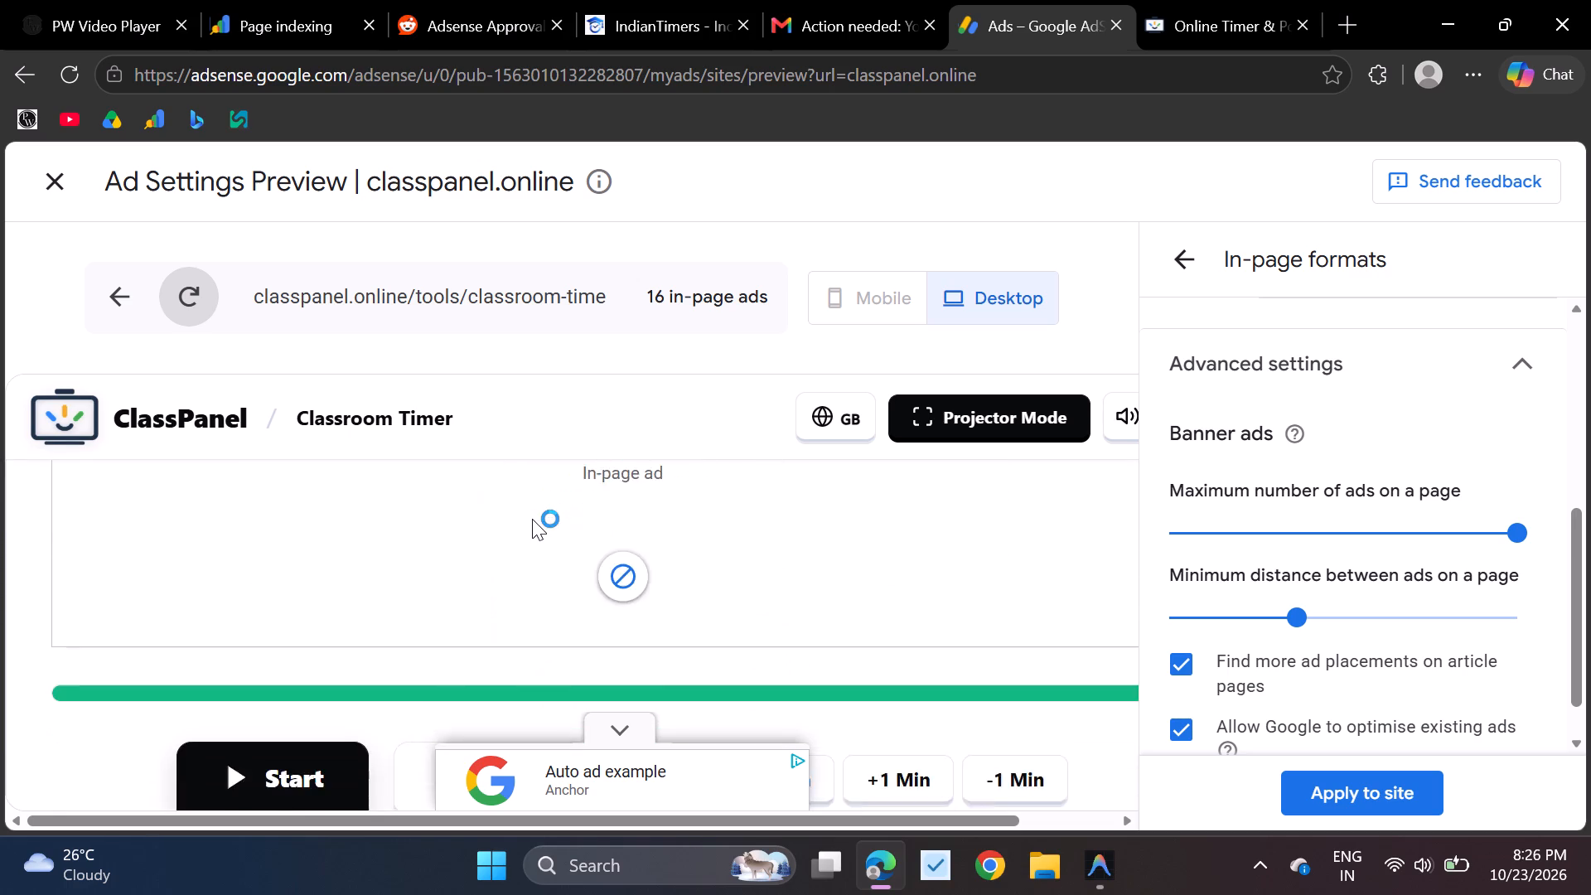
scroll(532, 519, down, 2)
scroll(960, 599, down, 3)
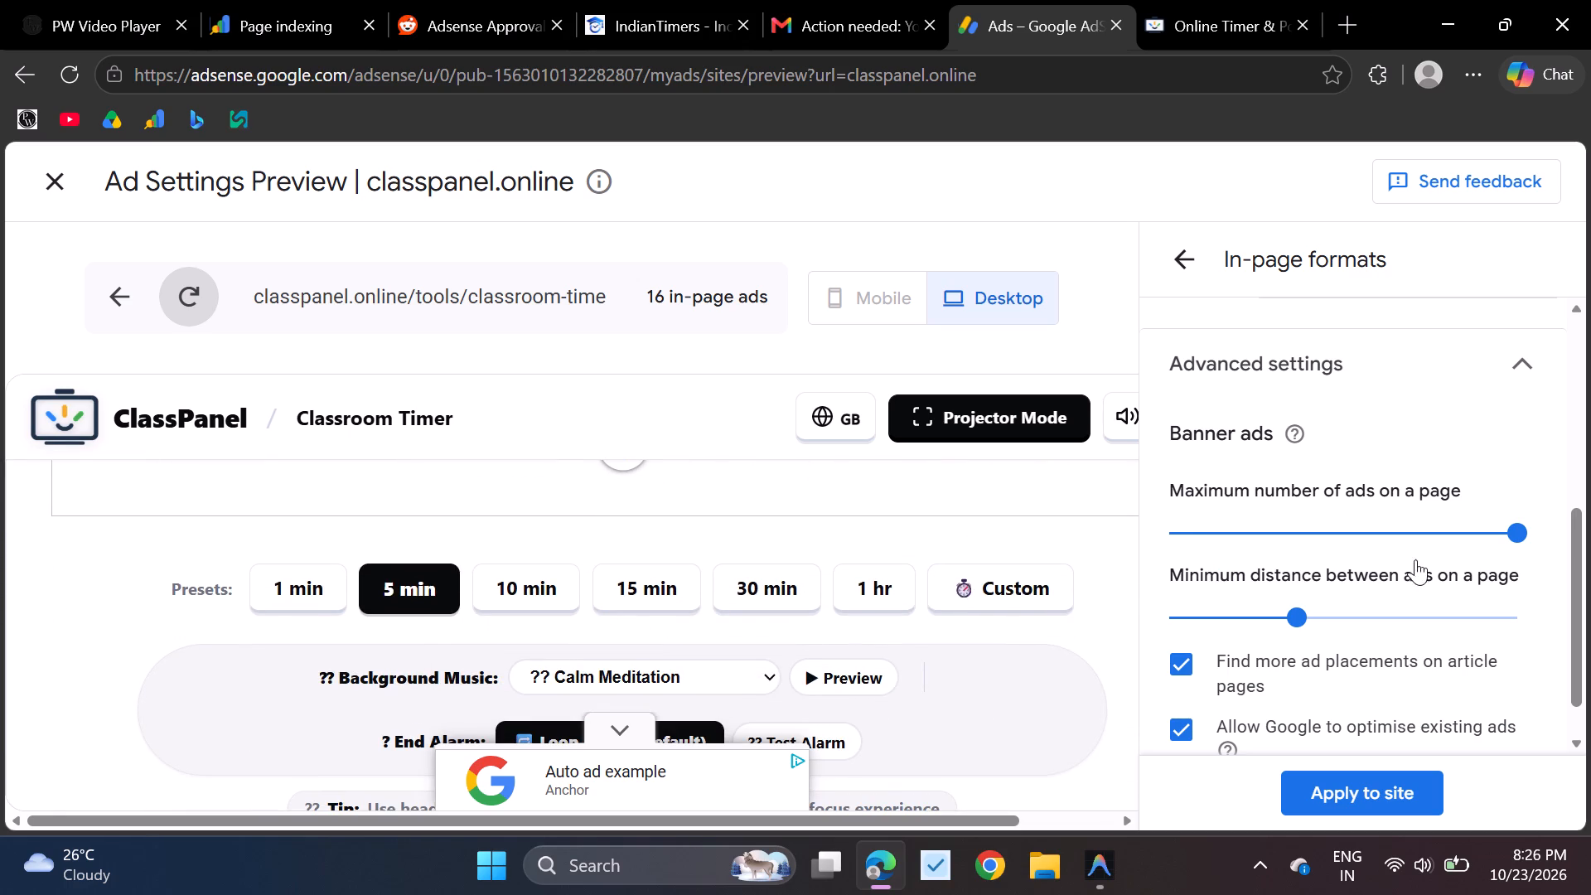
drag(1289, 612, 1278, 613)
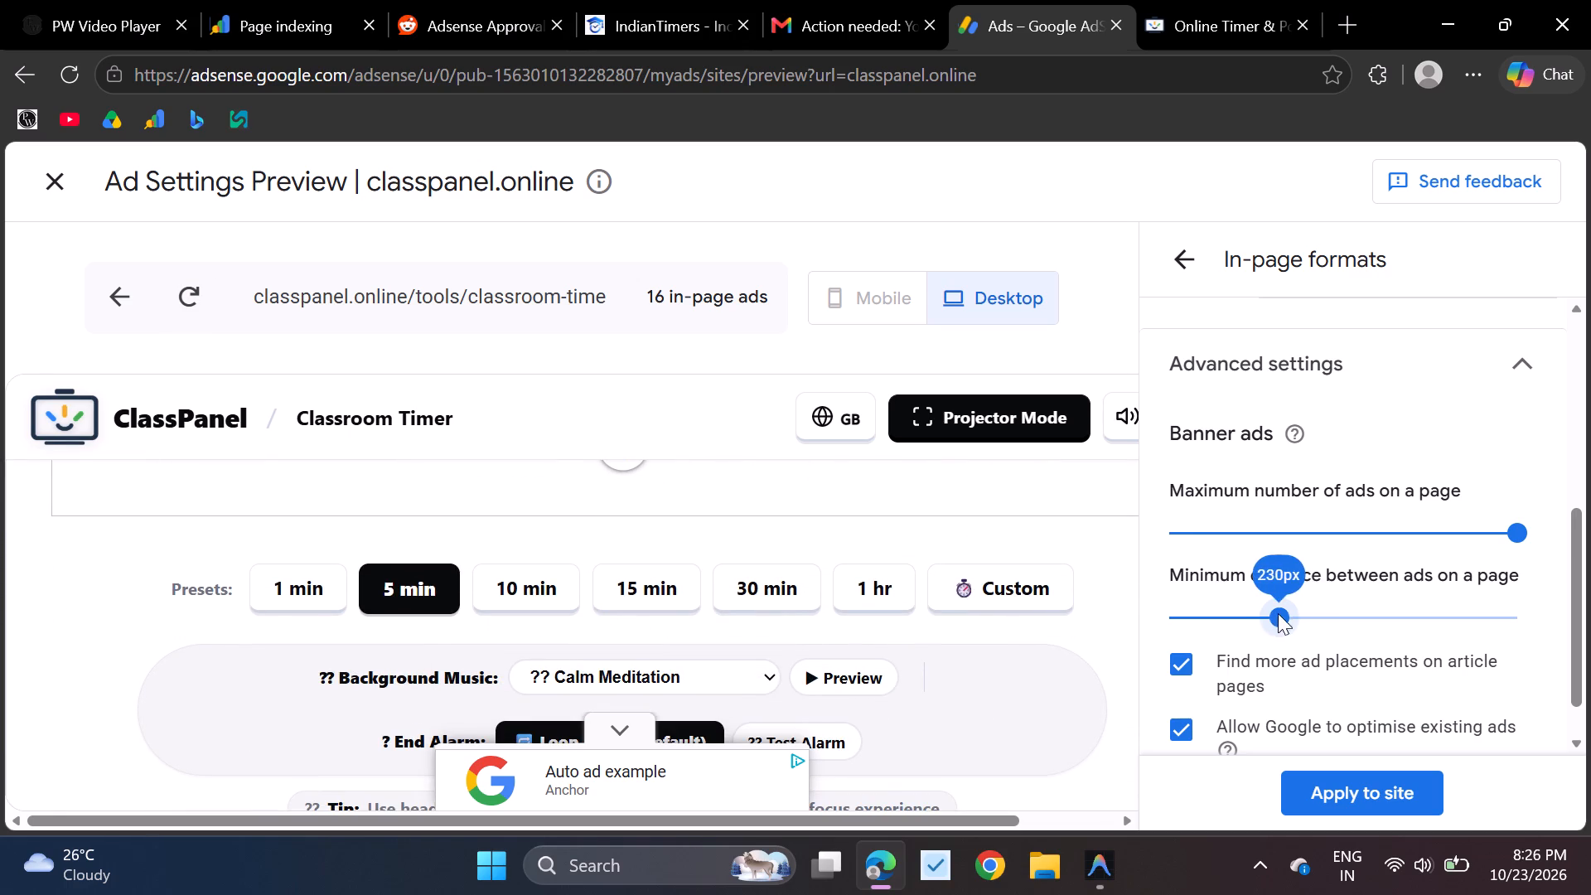
drag(1278, 613, 1298, 612)
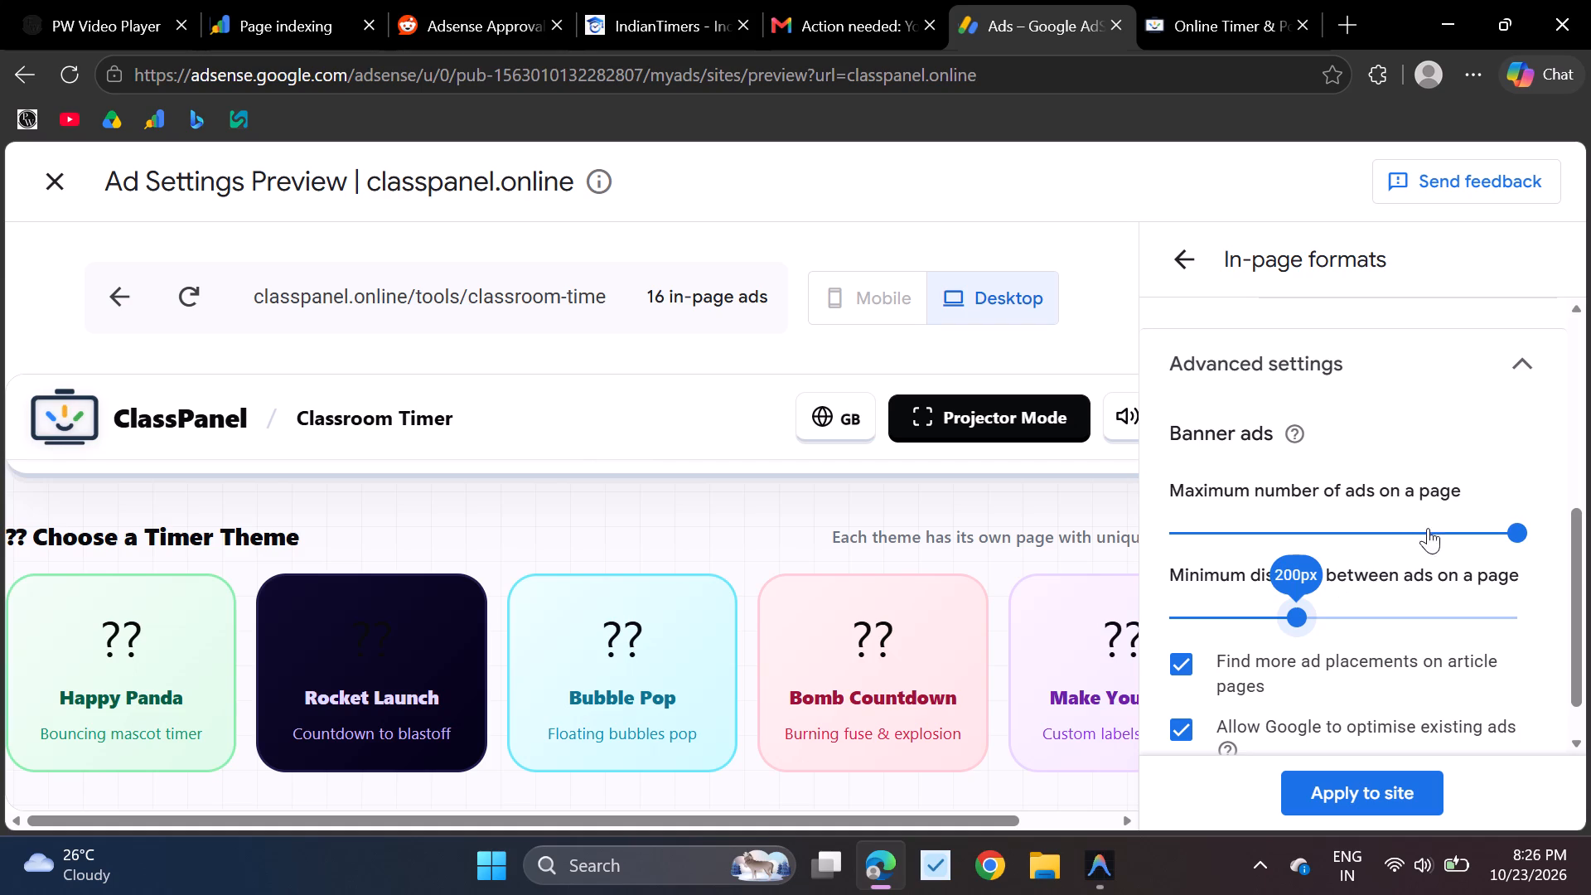
drag(1434, 533, 1373, 544)
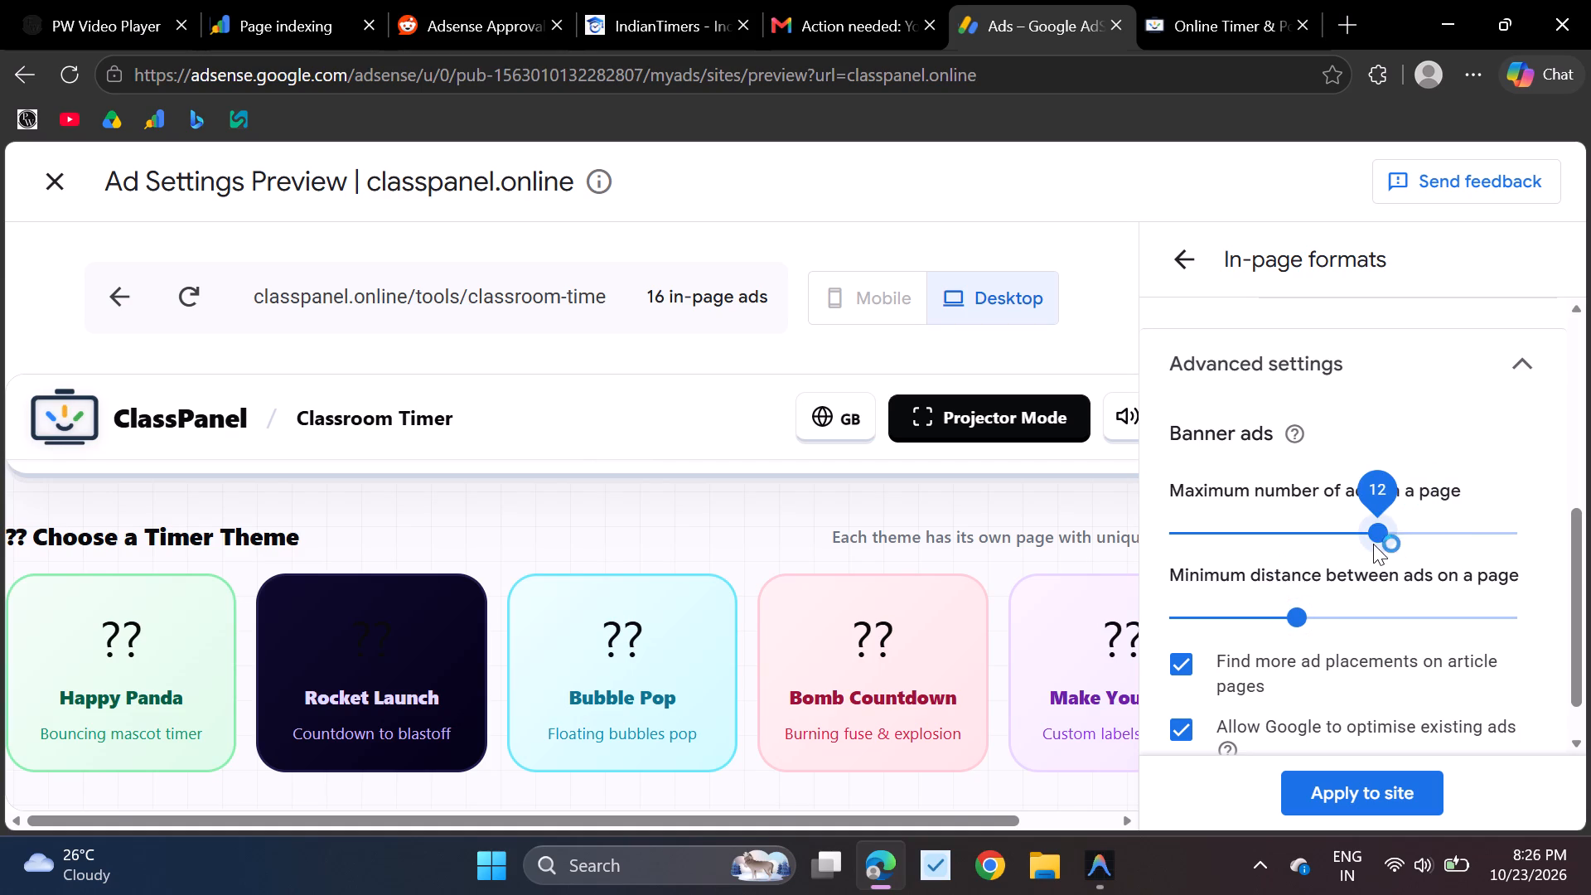
drag(1373, 544, 1342, 546)
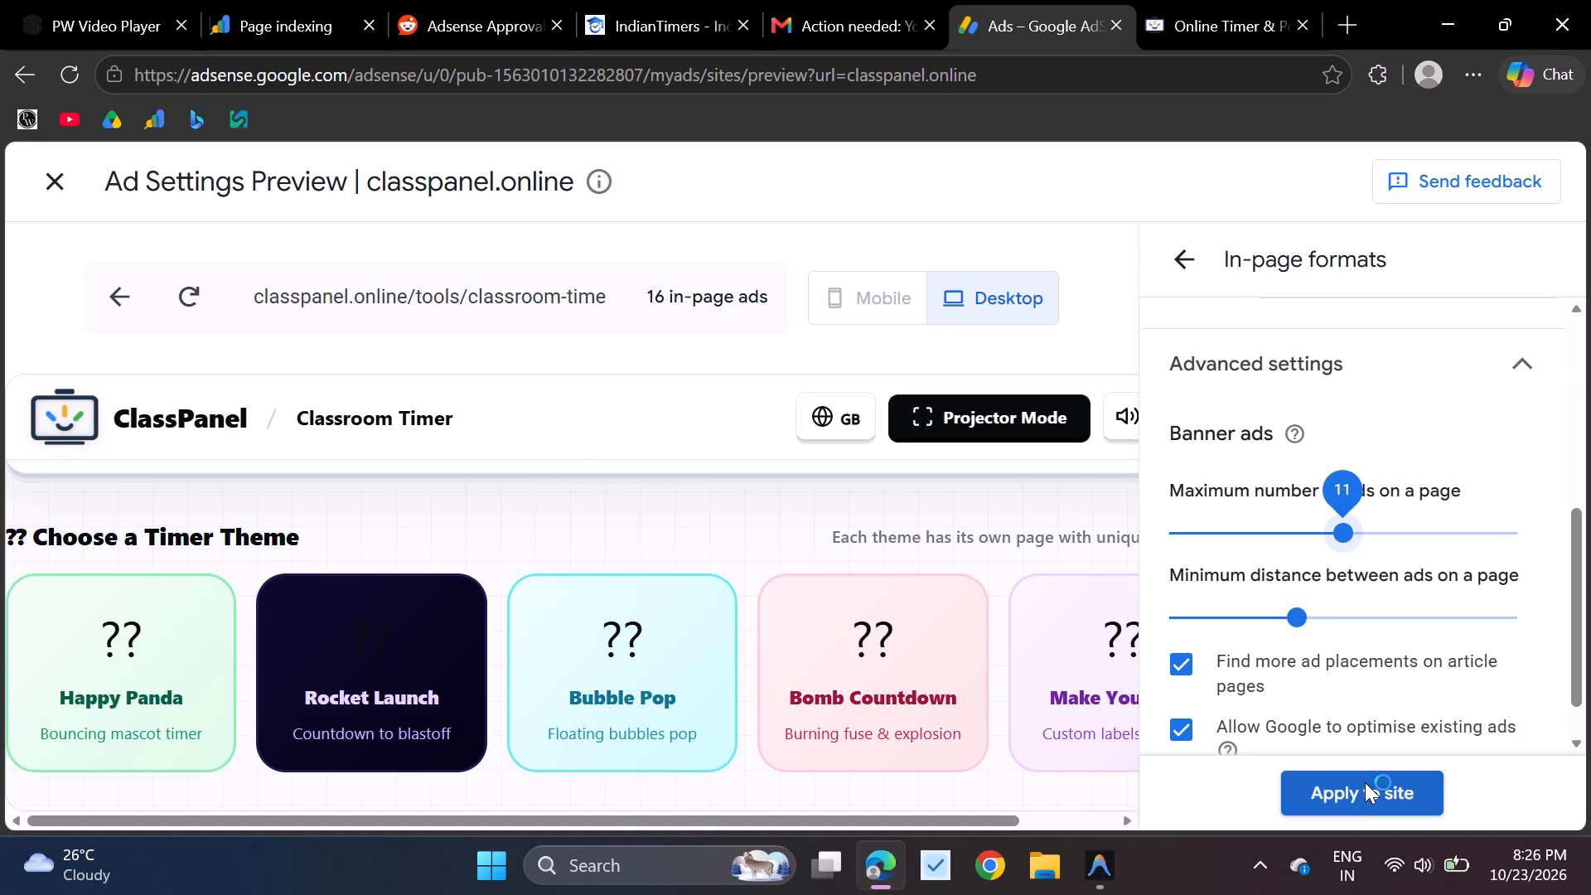
Apply the adjusted ad settings to classpanel.online and dismiss the notification.
click(1185, 271)
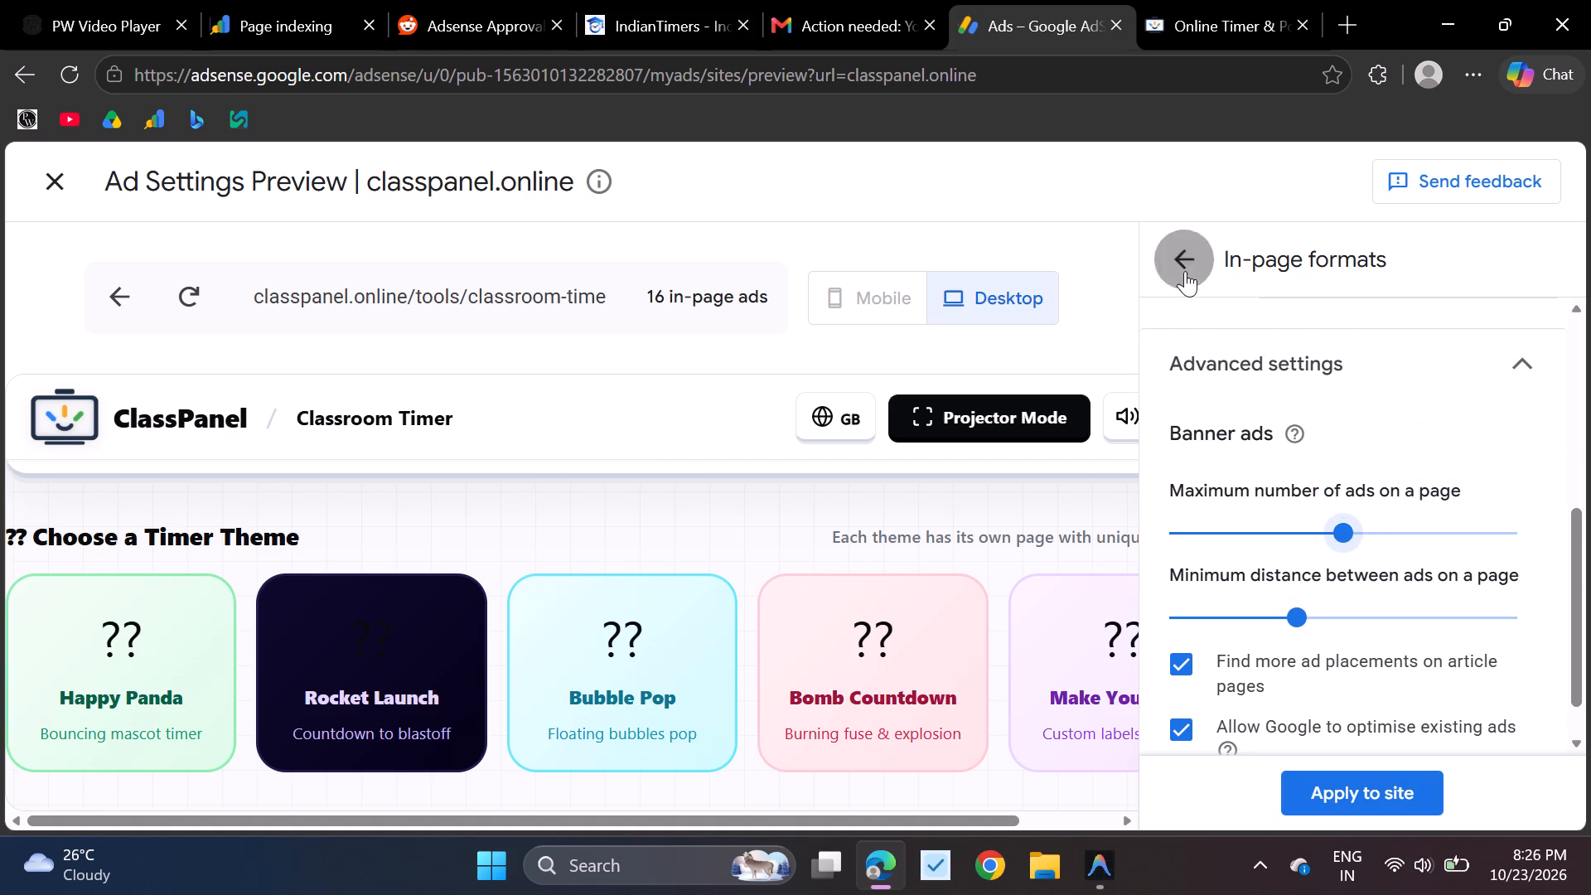
click(1365, 788)
click(1105, 666)
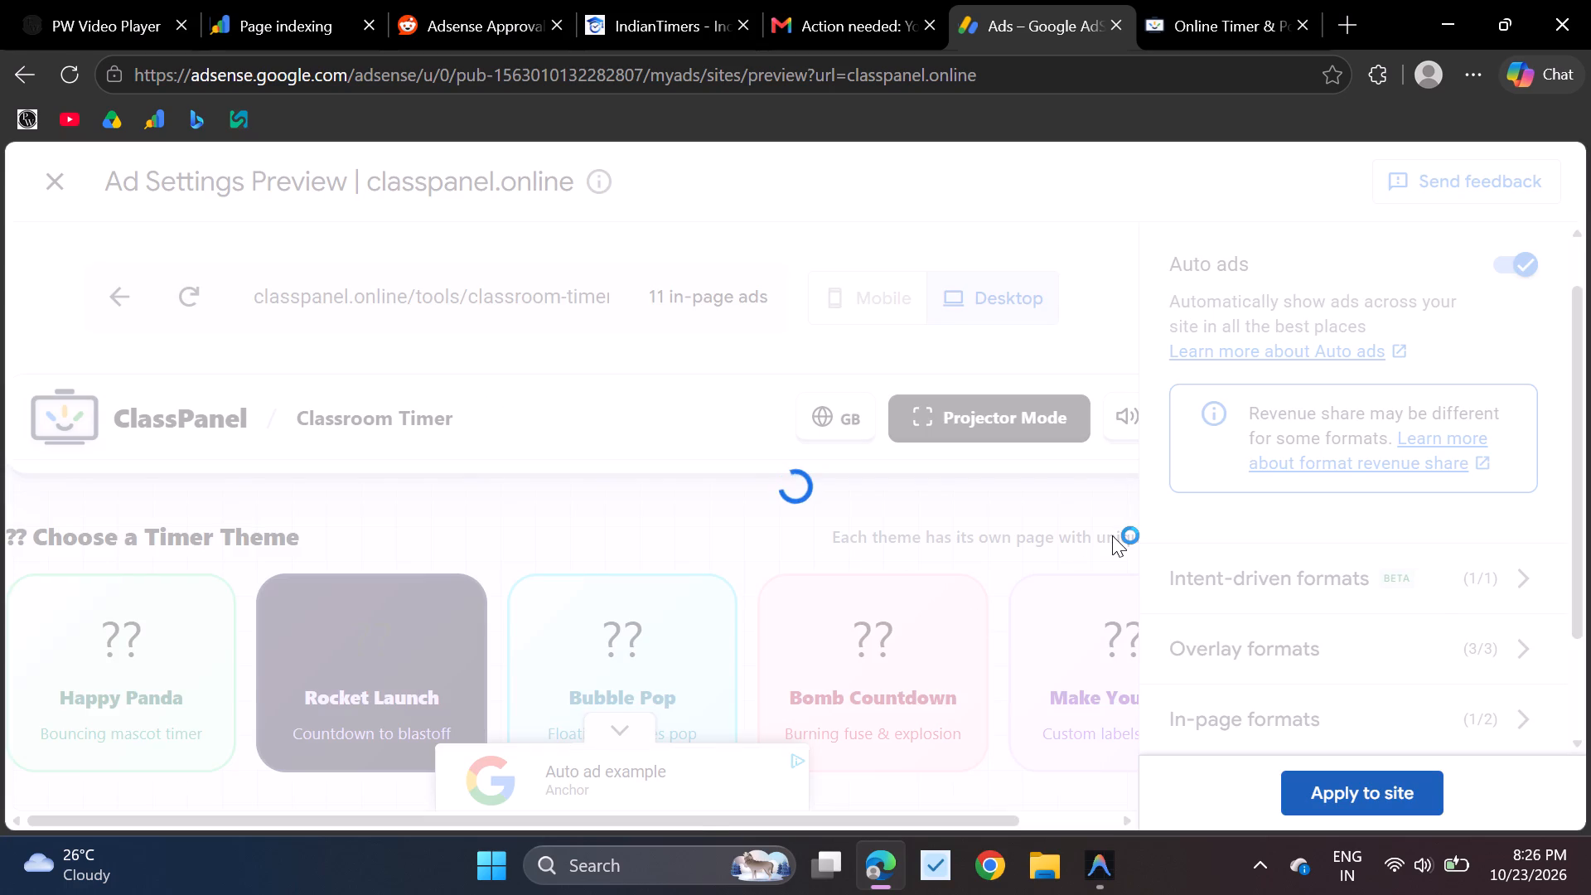
scroll(1112, 535, down, 1)
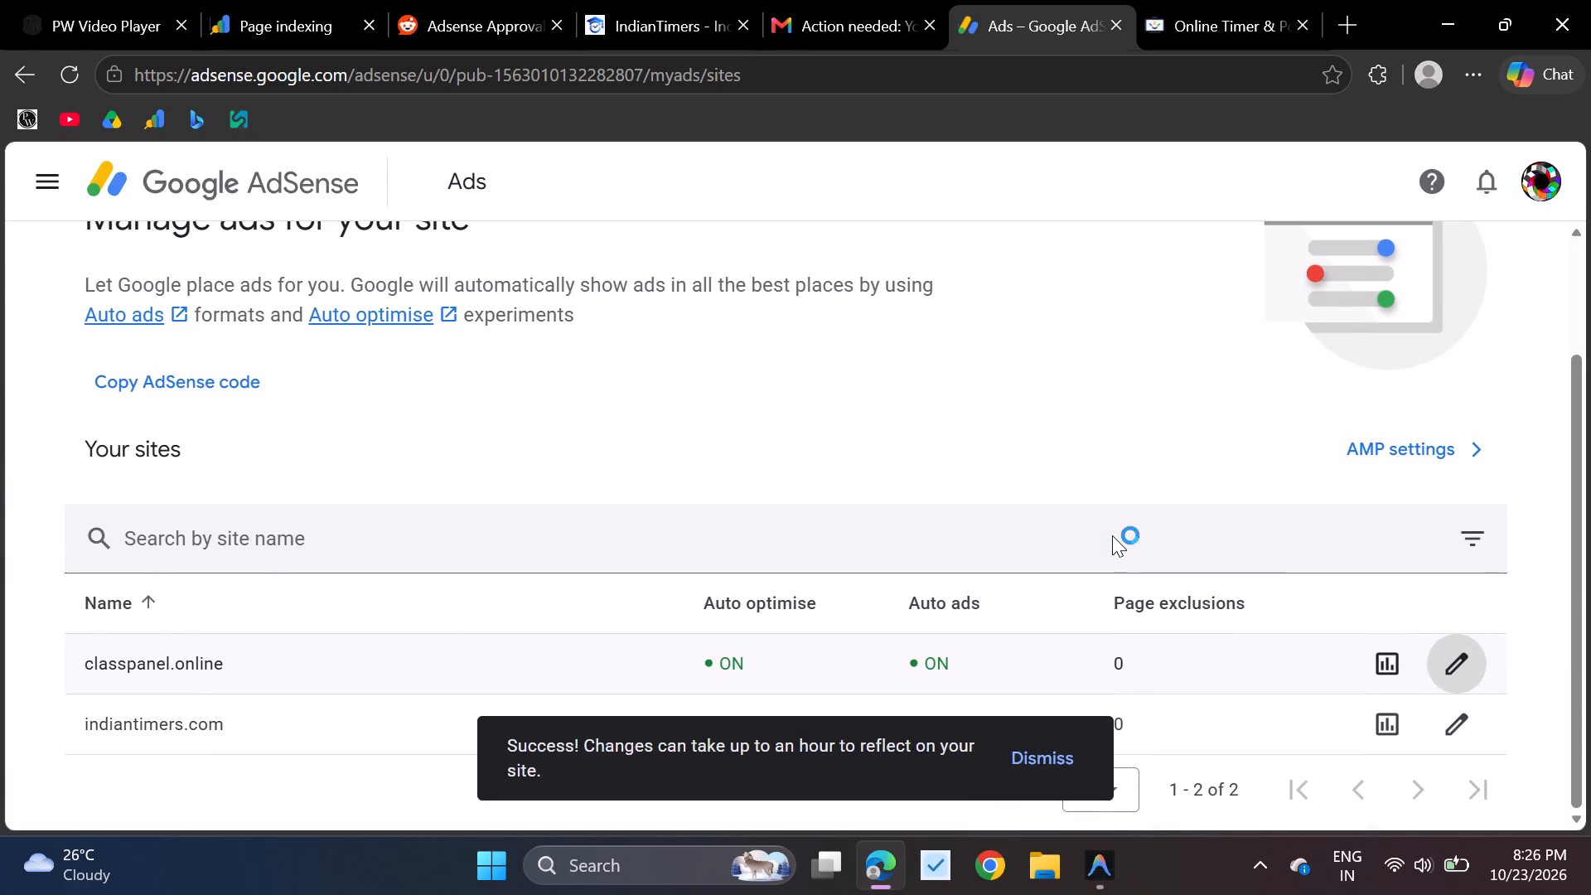
scroll(1112, 535, down, 2)
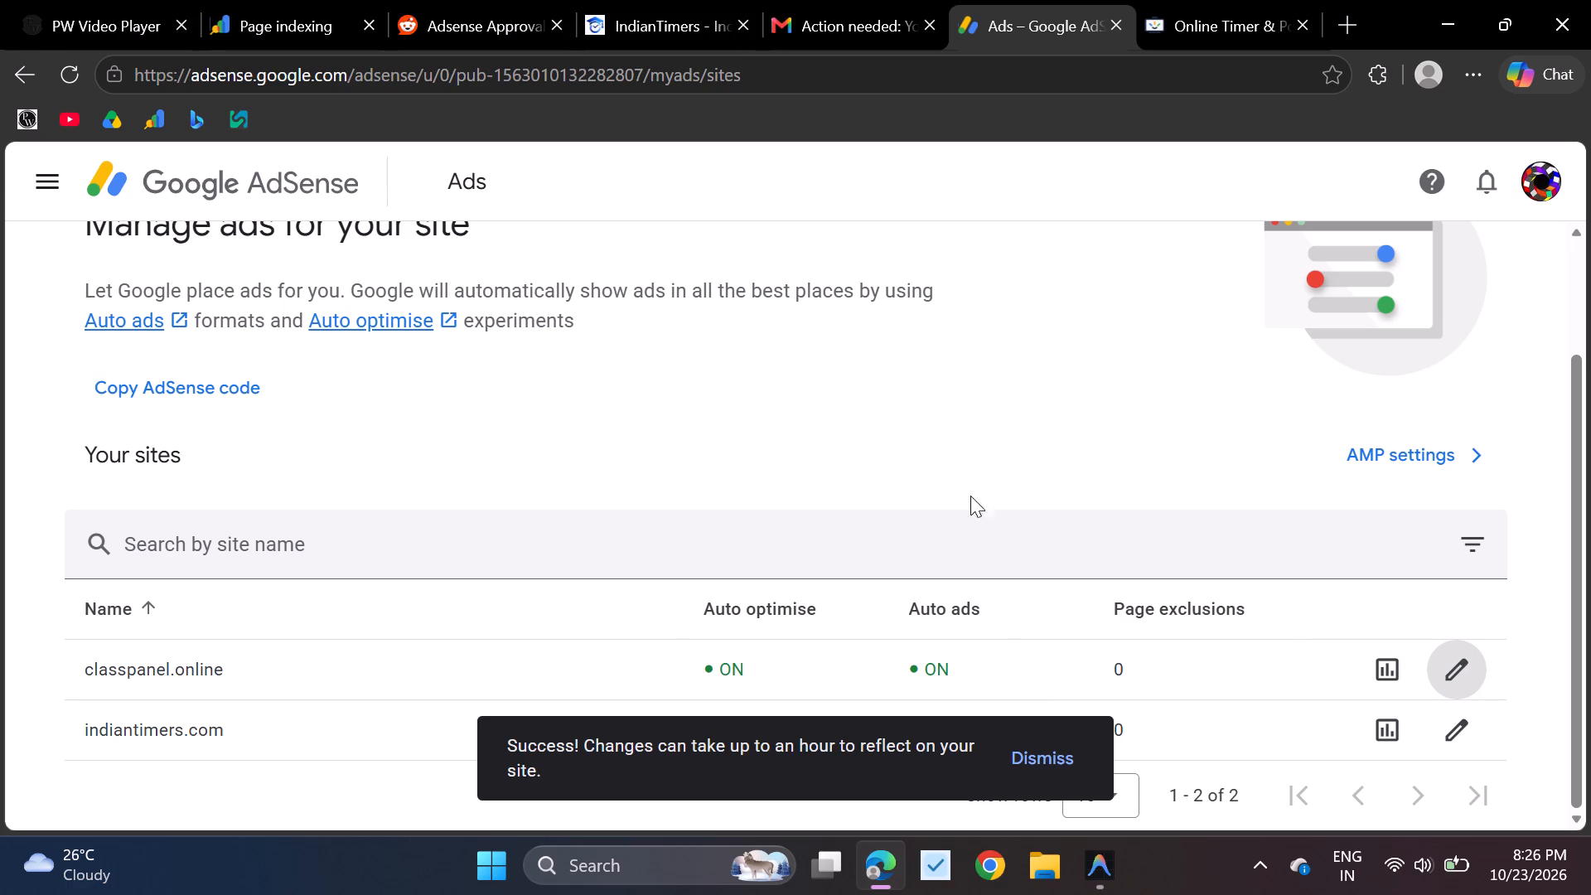
click(1041, 747)
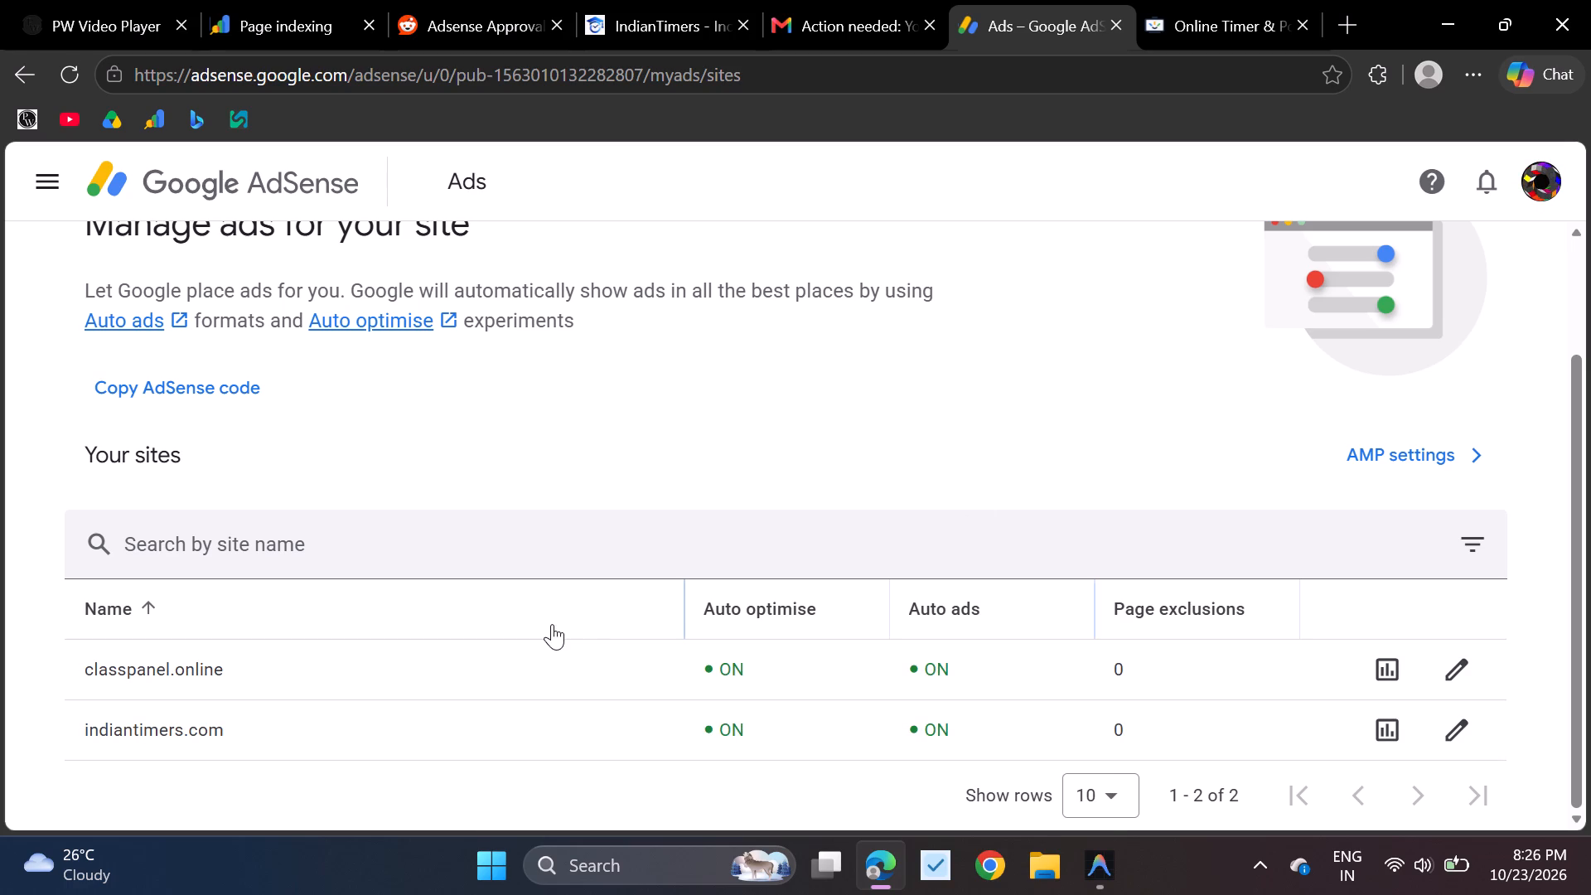
View the ad placement report for indiantimers.com and return to the list of sites.
click(1380, 727)
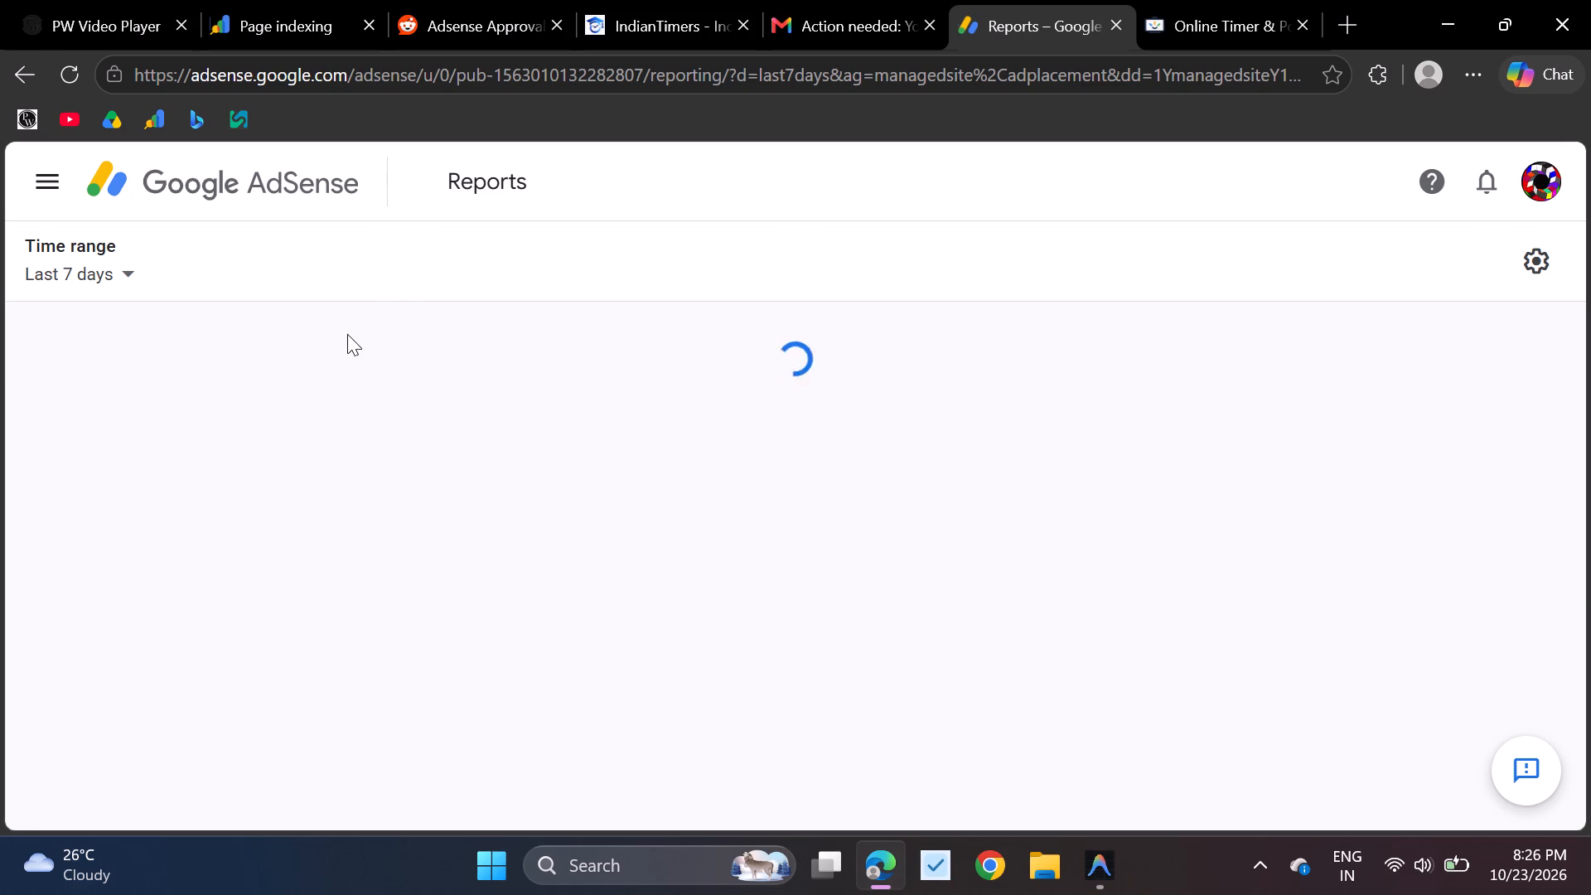
scroll(347, 334, down, 1)
scroll(347, 334, up, 3)
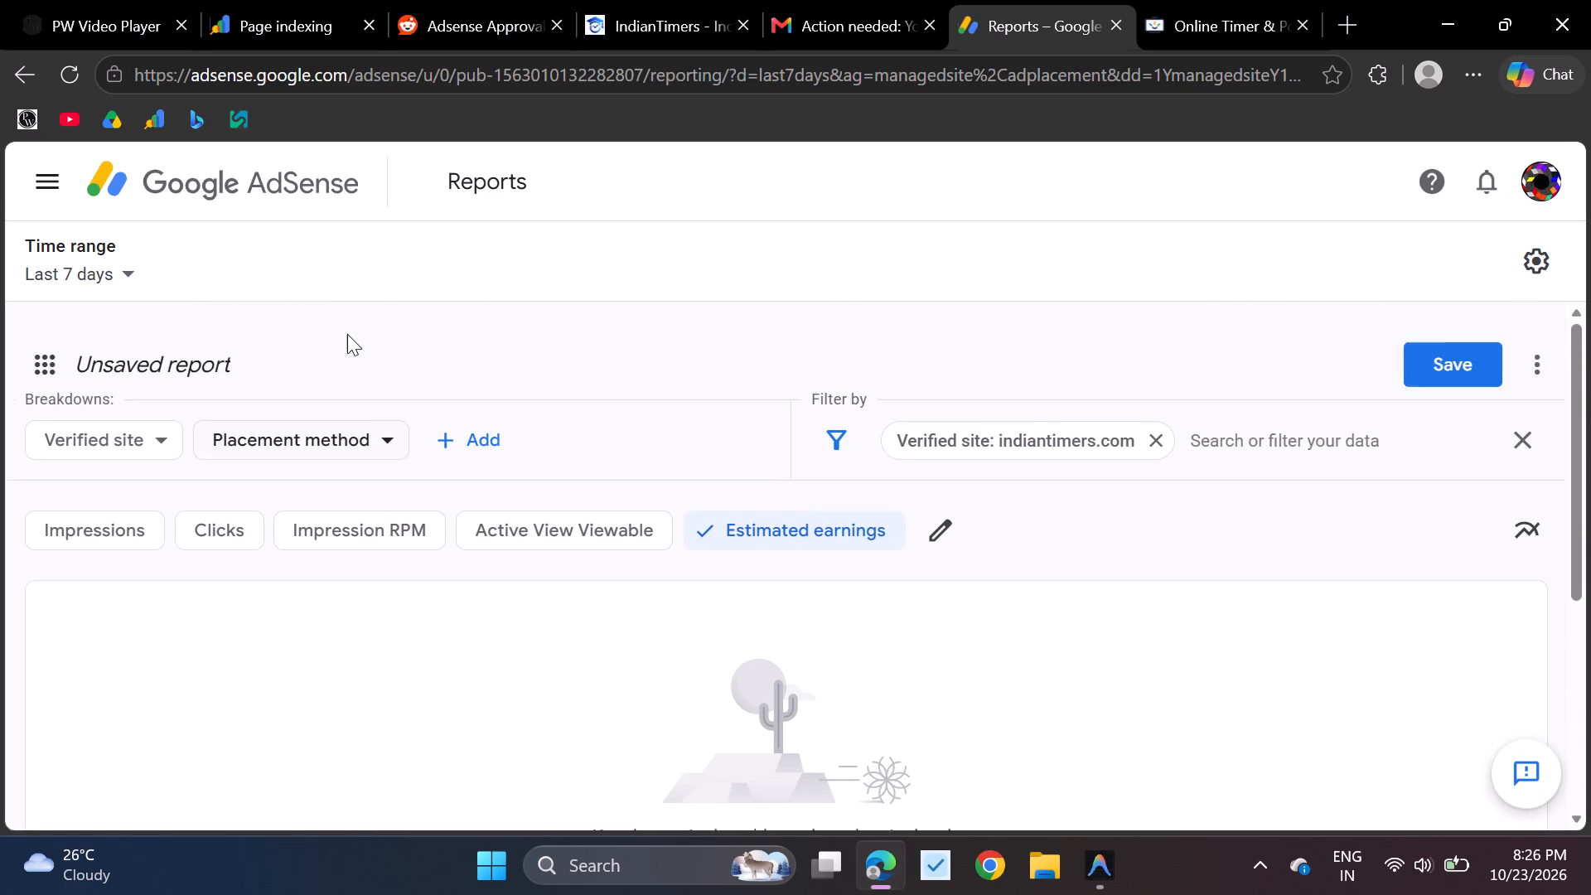
click(21, 70)
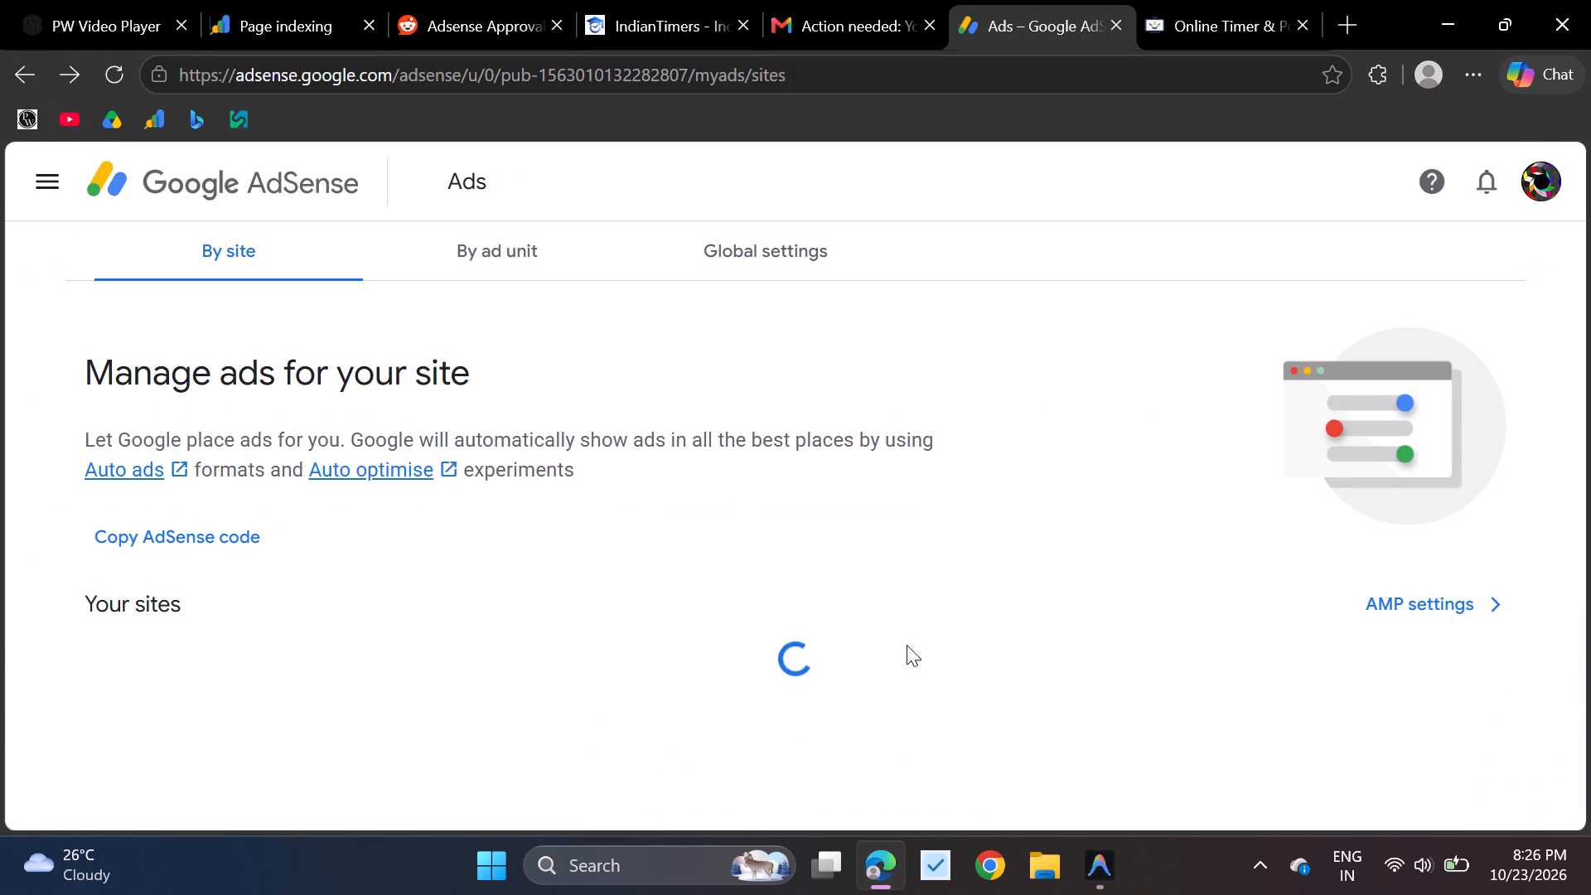
In the ad settings of indiantimers.com, set the in-page banner ads' maximum number of ads on a page to 12.
scroll(907, 645, down, 2)
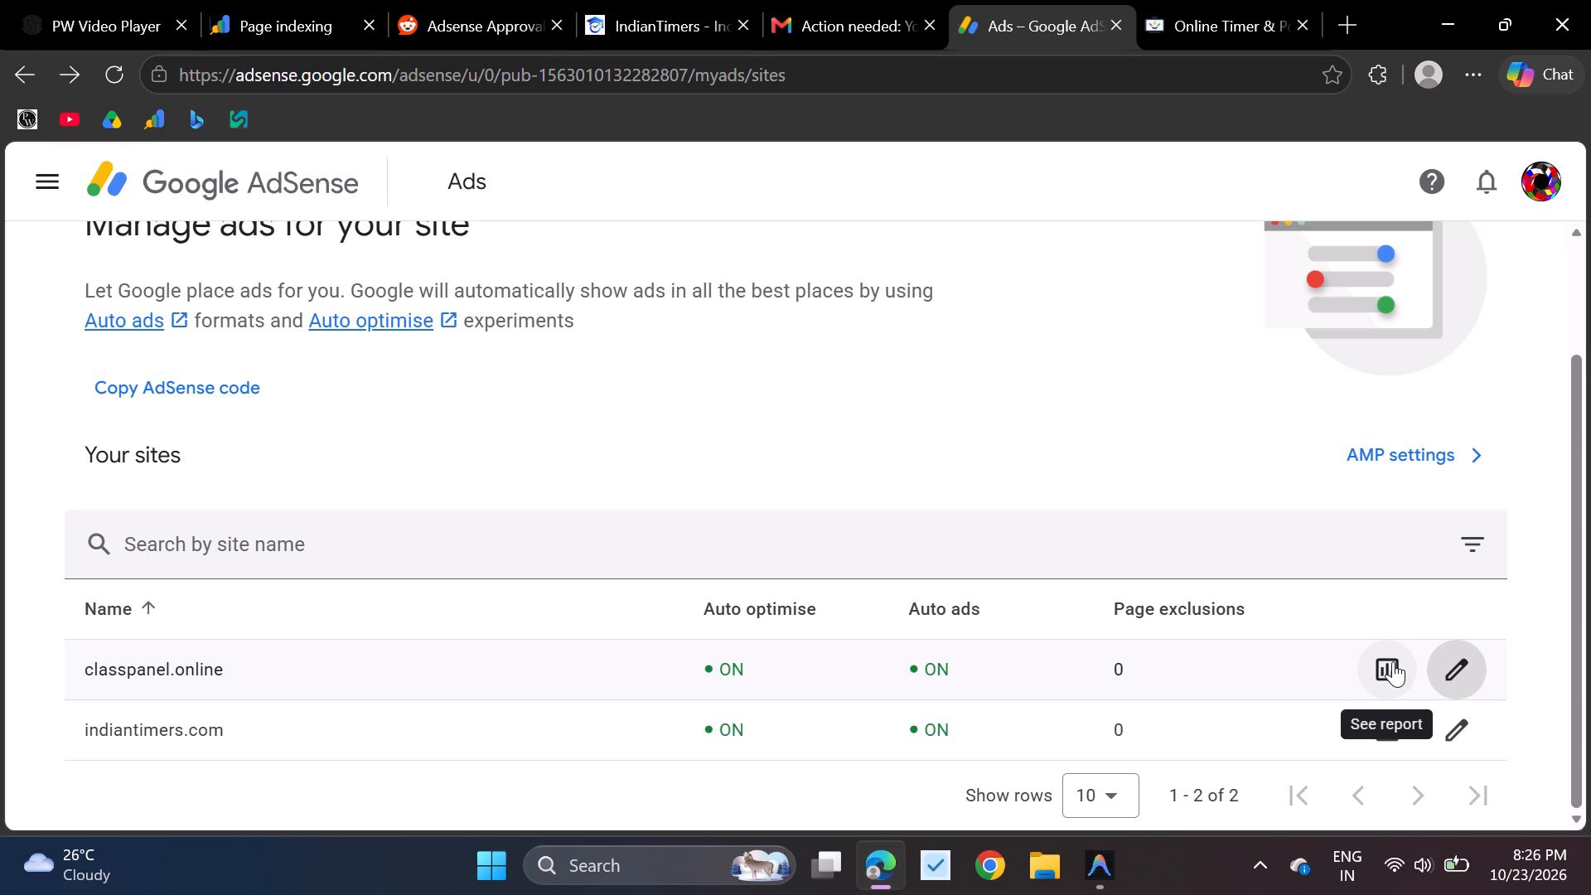
click(1463, 718)
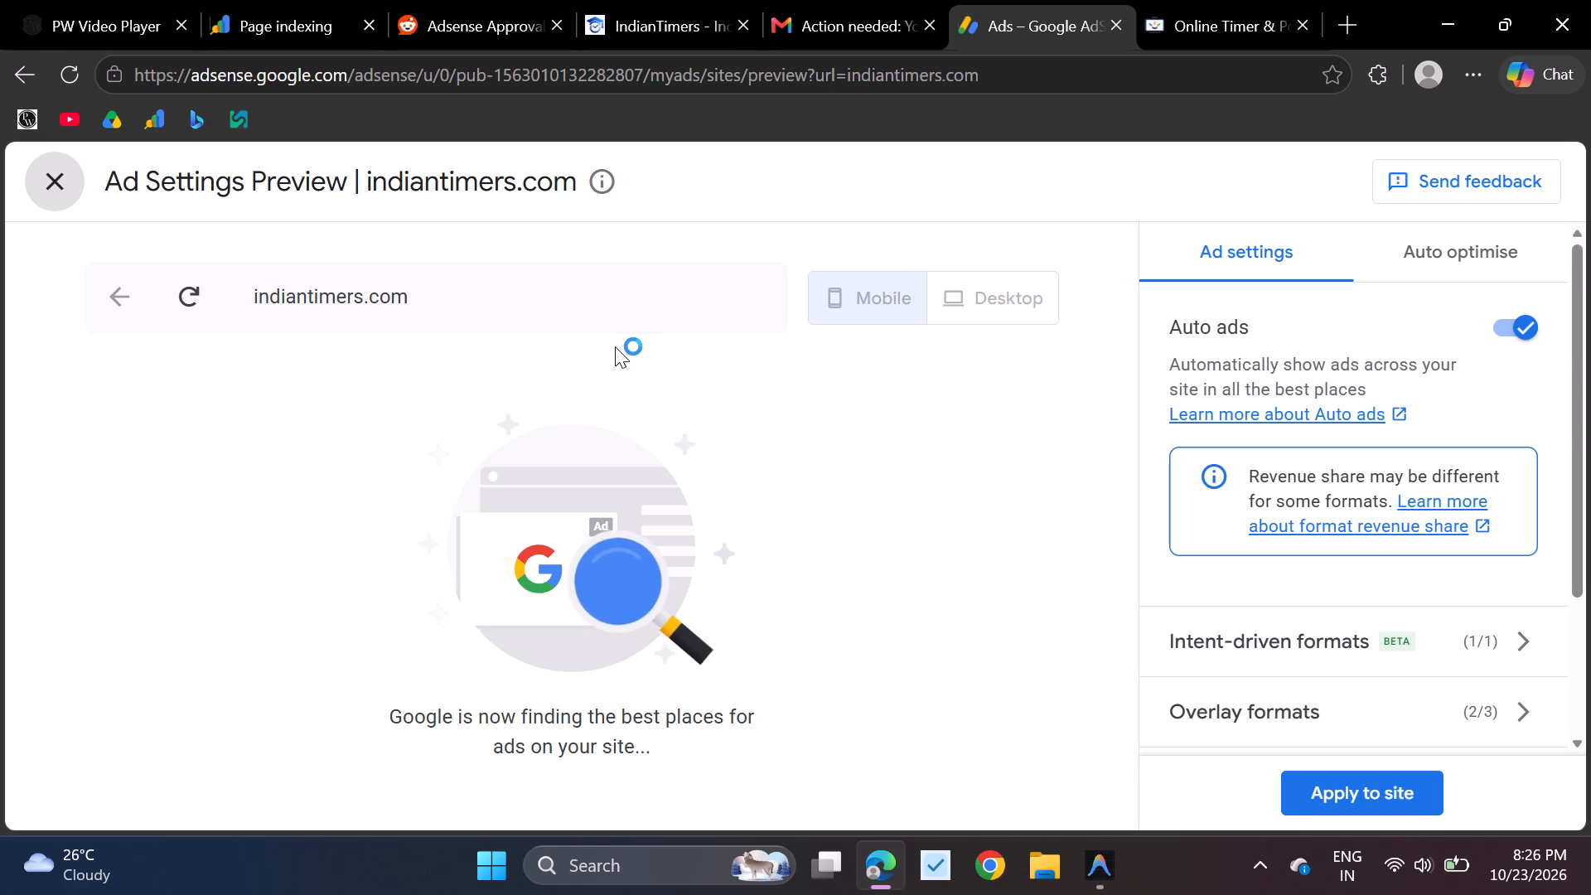
scroll(1289, 560, down, 2)
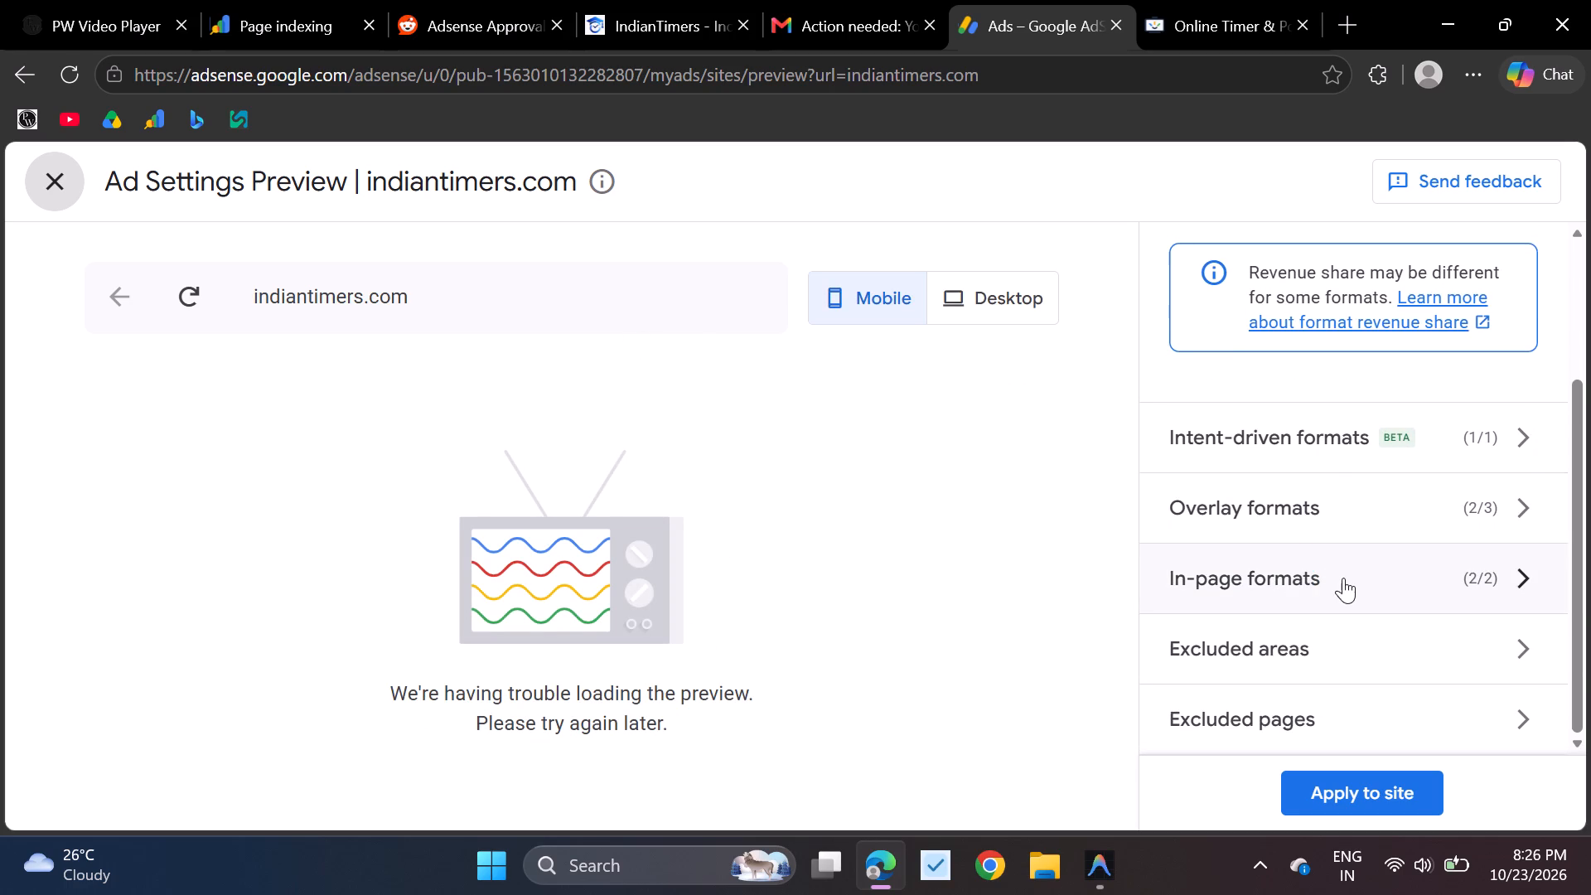
click(1292, 565)
scroll(1292, 565, down, 1)
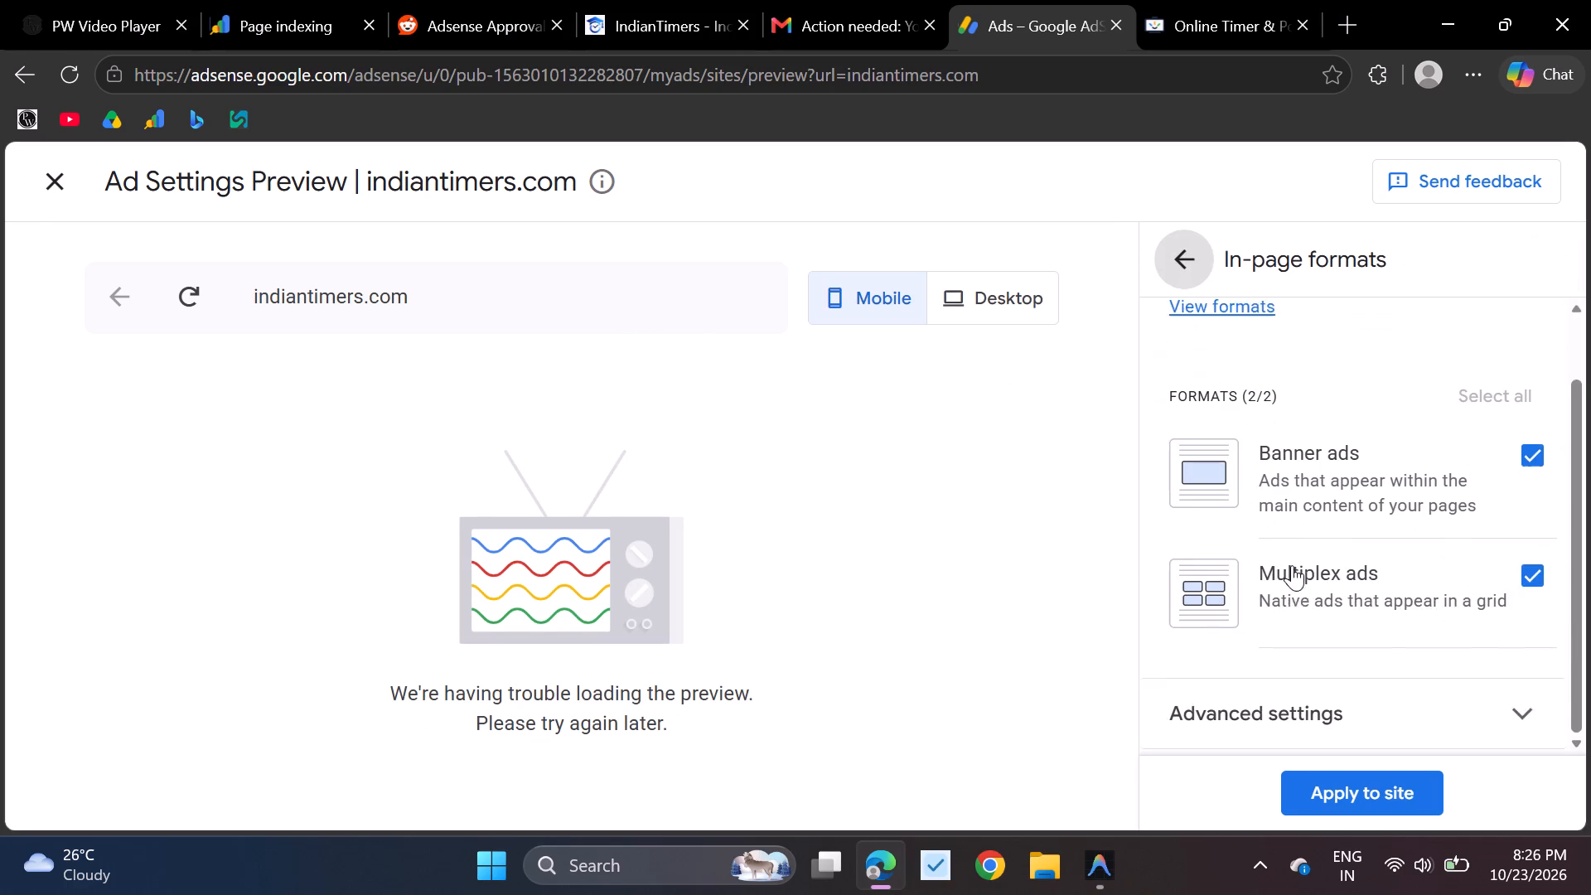
scroll(1292, 565, down, 1)
scroll(1292, 565, up, 1)
scroll(1255, 572, down, 1)
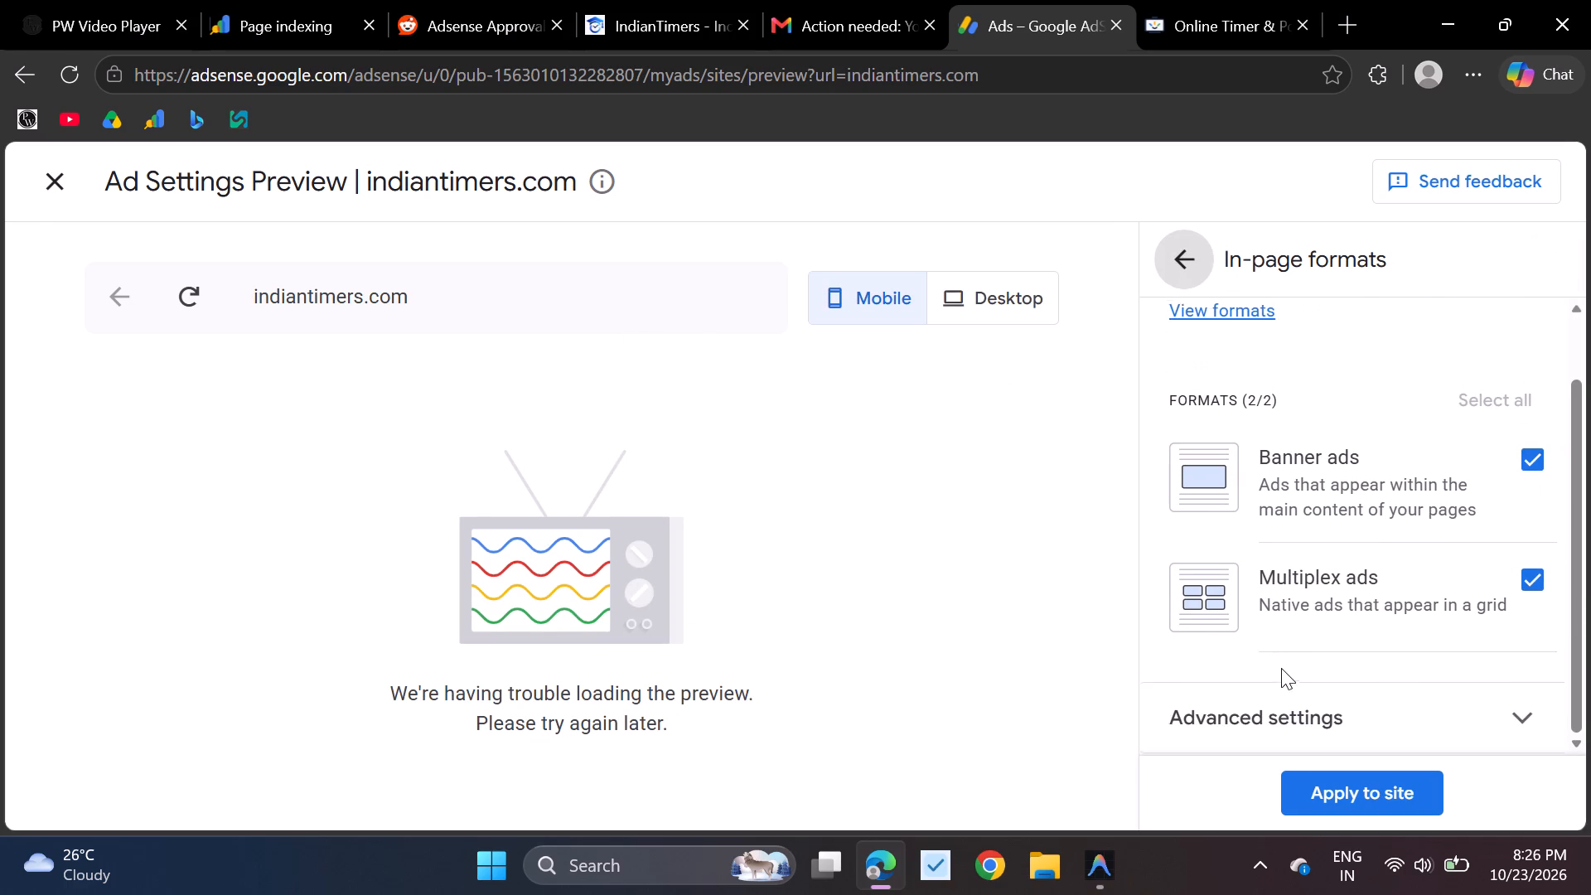
click(1281, 709)
scroll(1281, 709, down, 3)
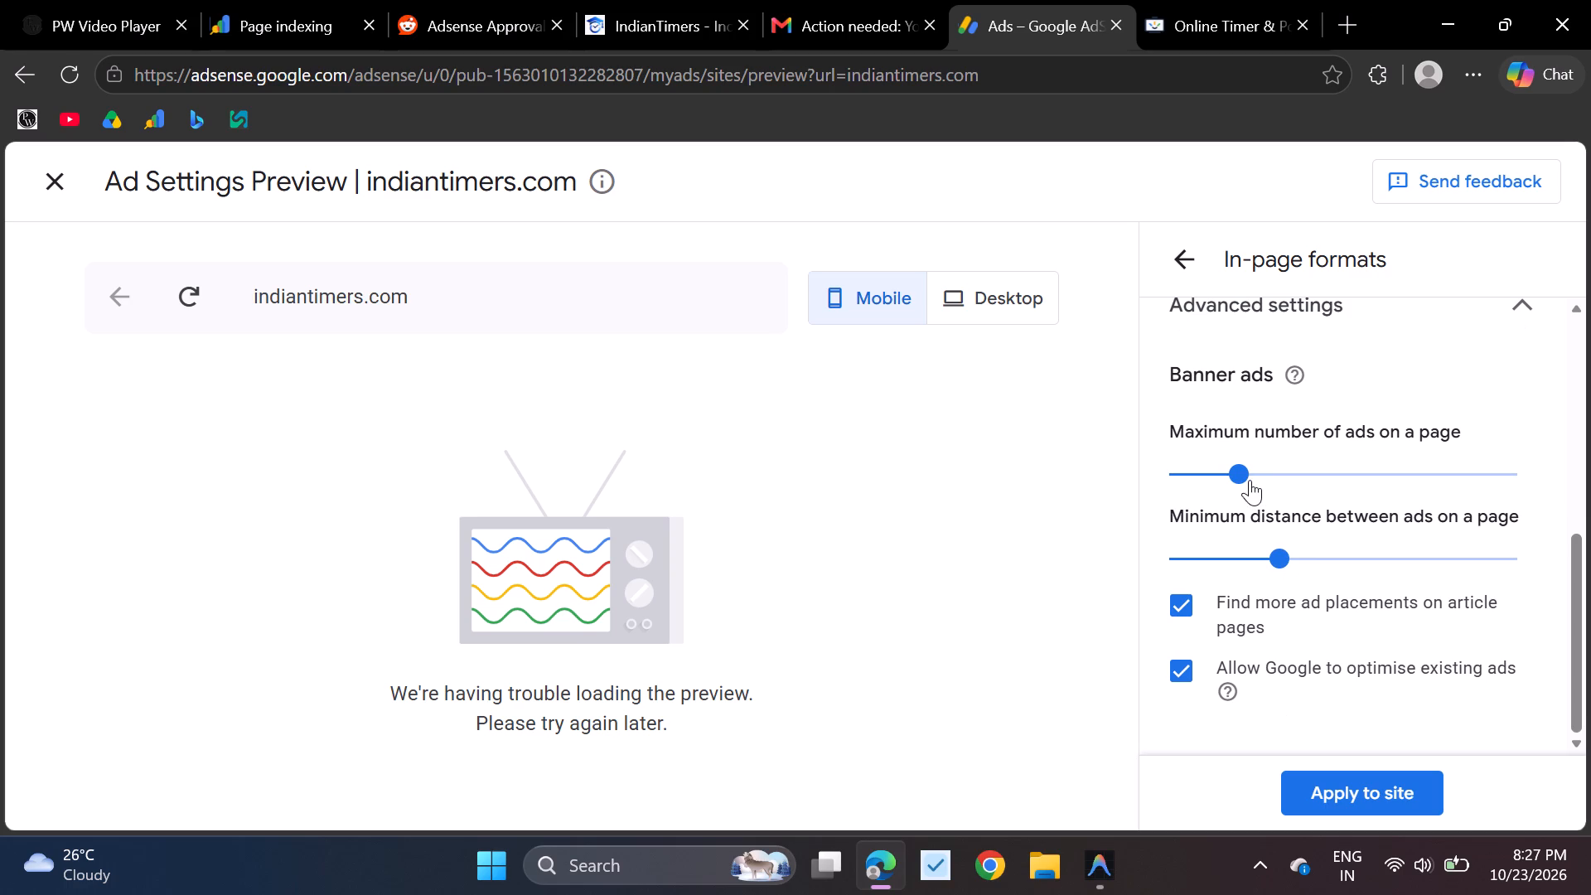
drag(1250, 480, 1342, 470)
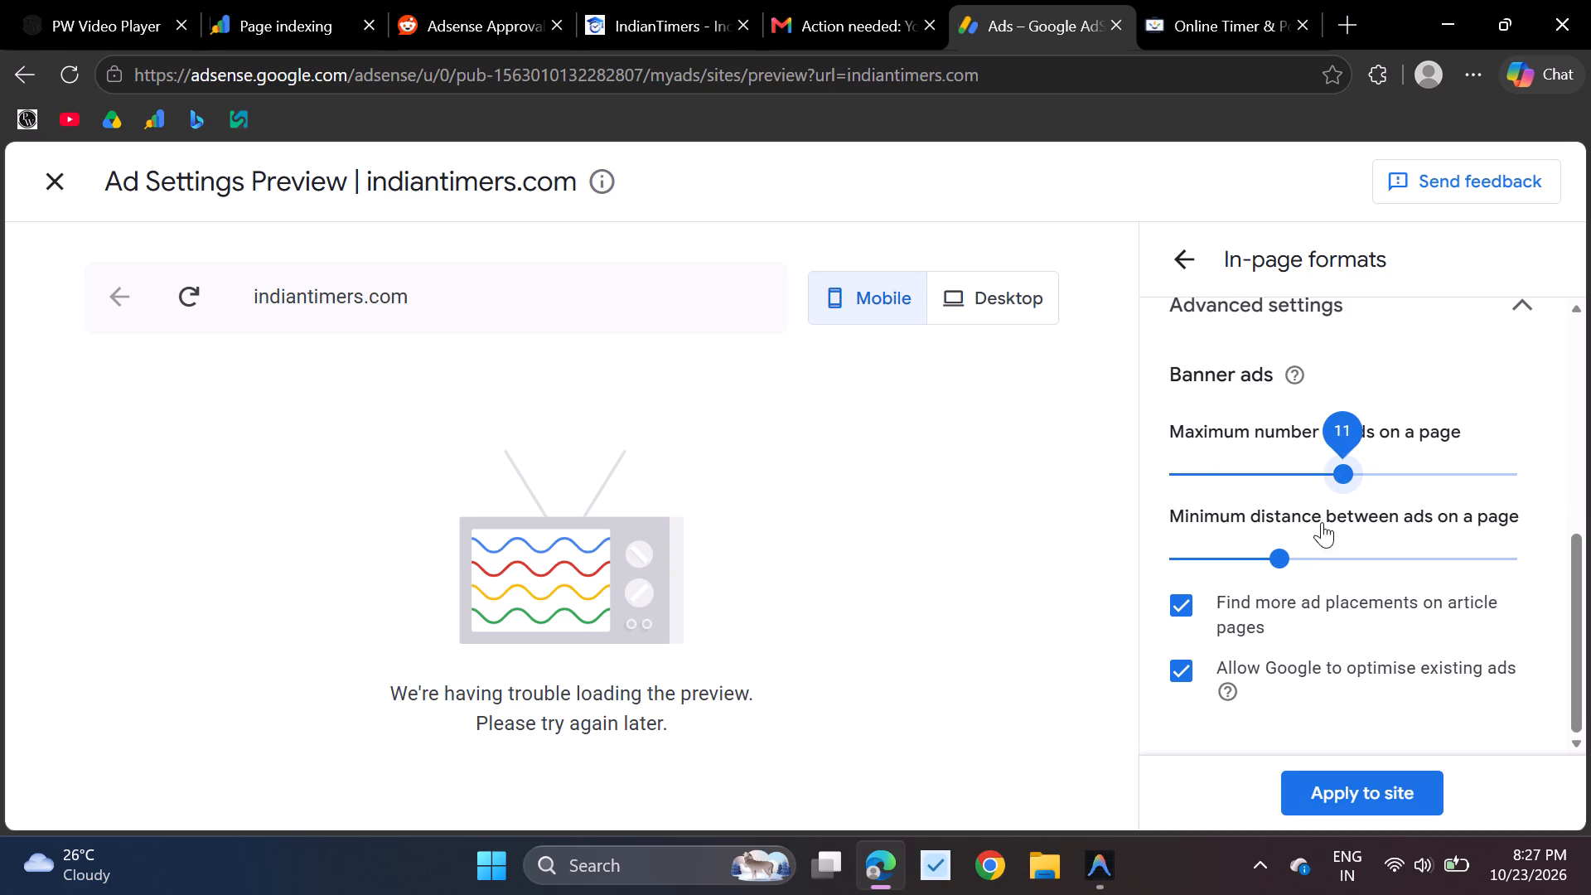
drag(1349, 487, 1371, 485)
Apply the changed ad settings to indiantimers.com.
click(1350, 784)
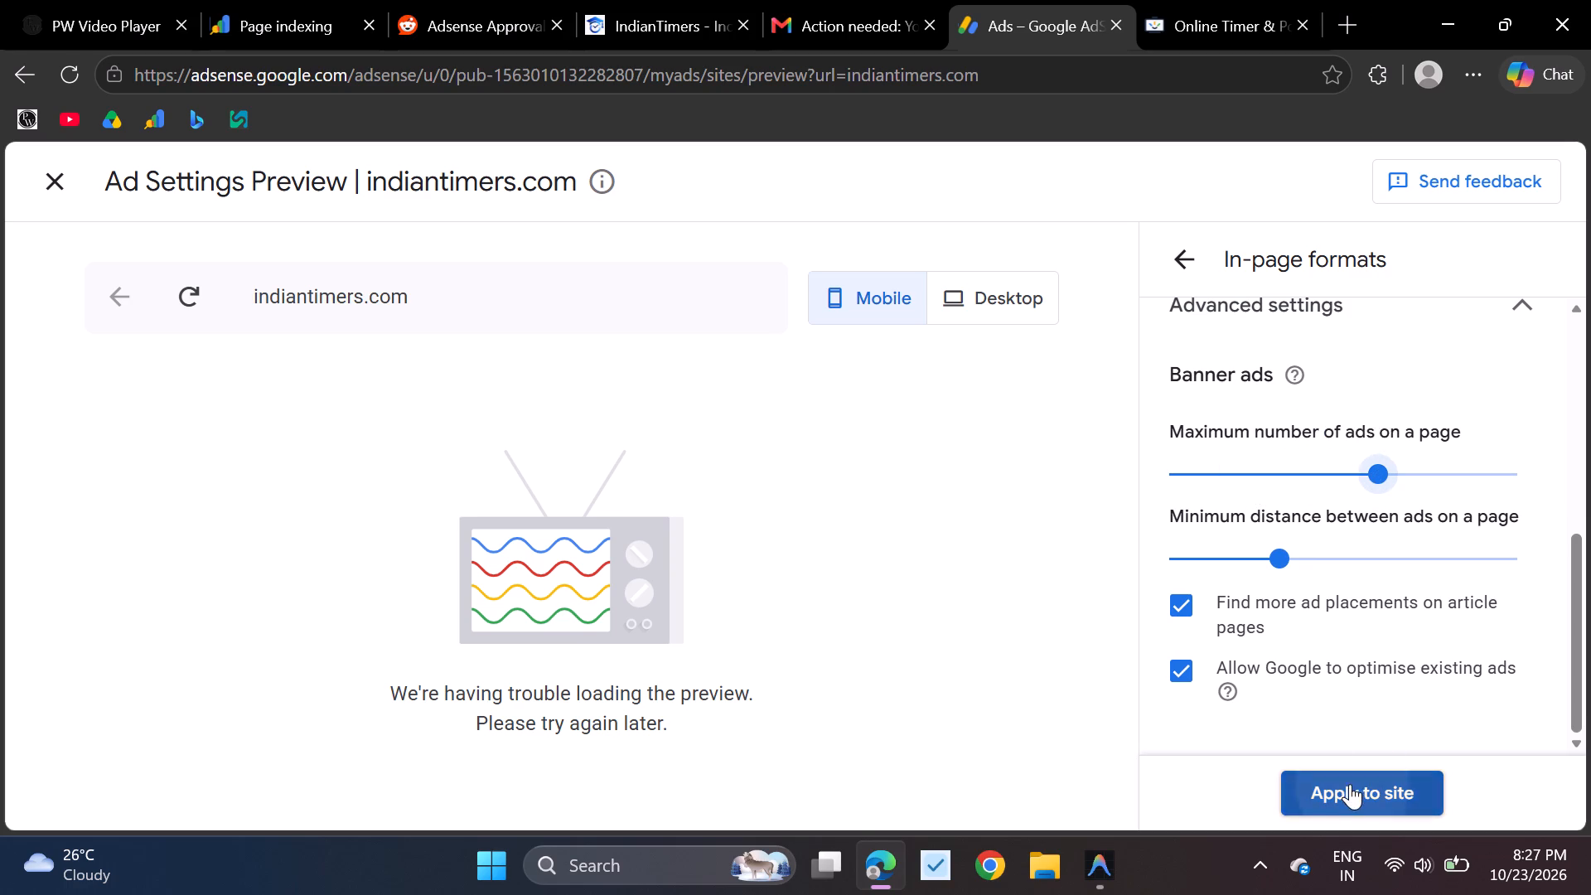
click(1083, 665)
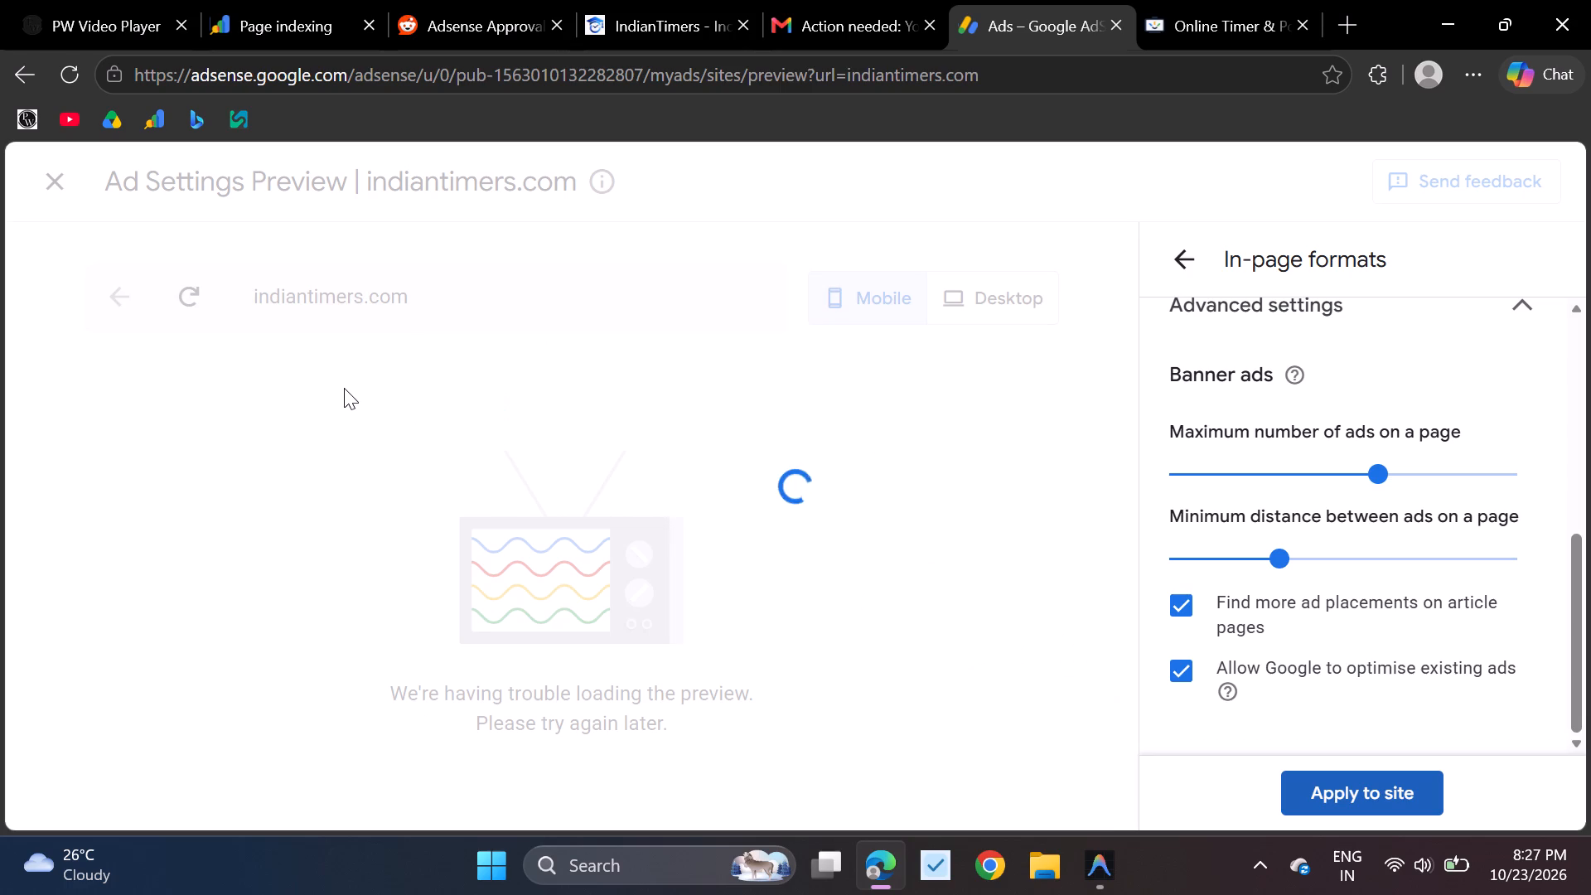
scroll(275, 331, down, 2)
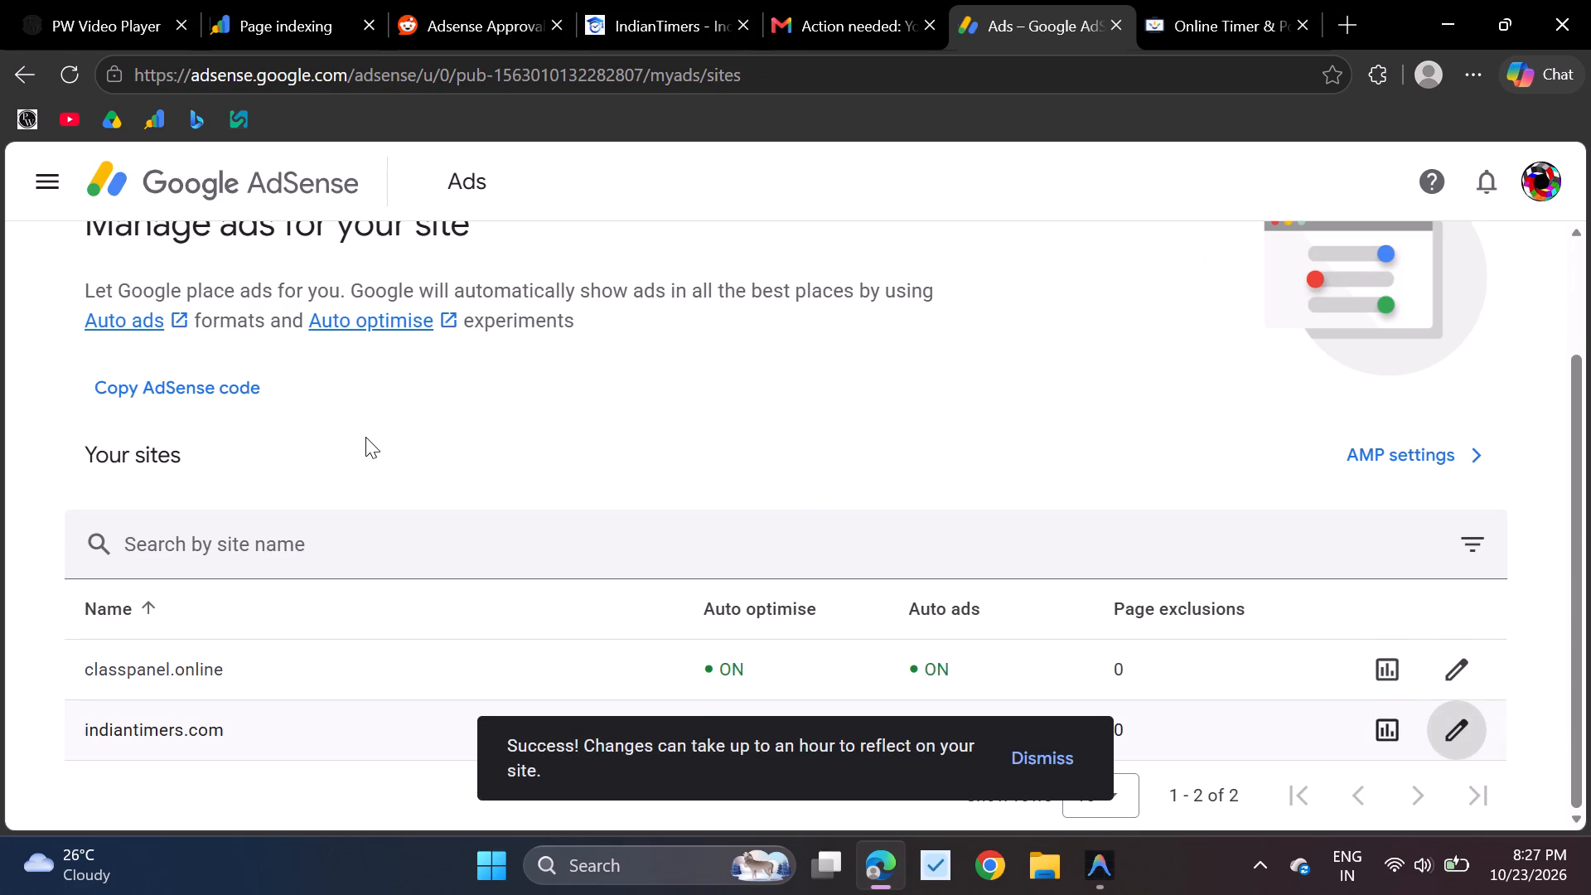
scroll(365, 437, up, 3)
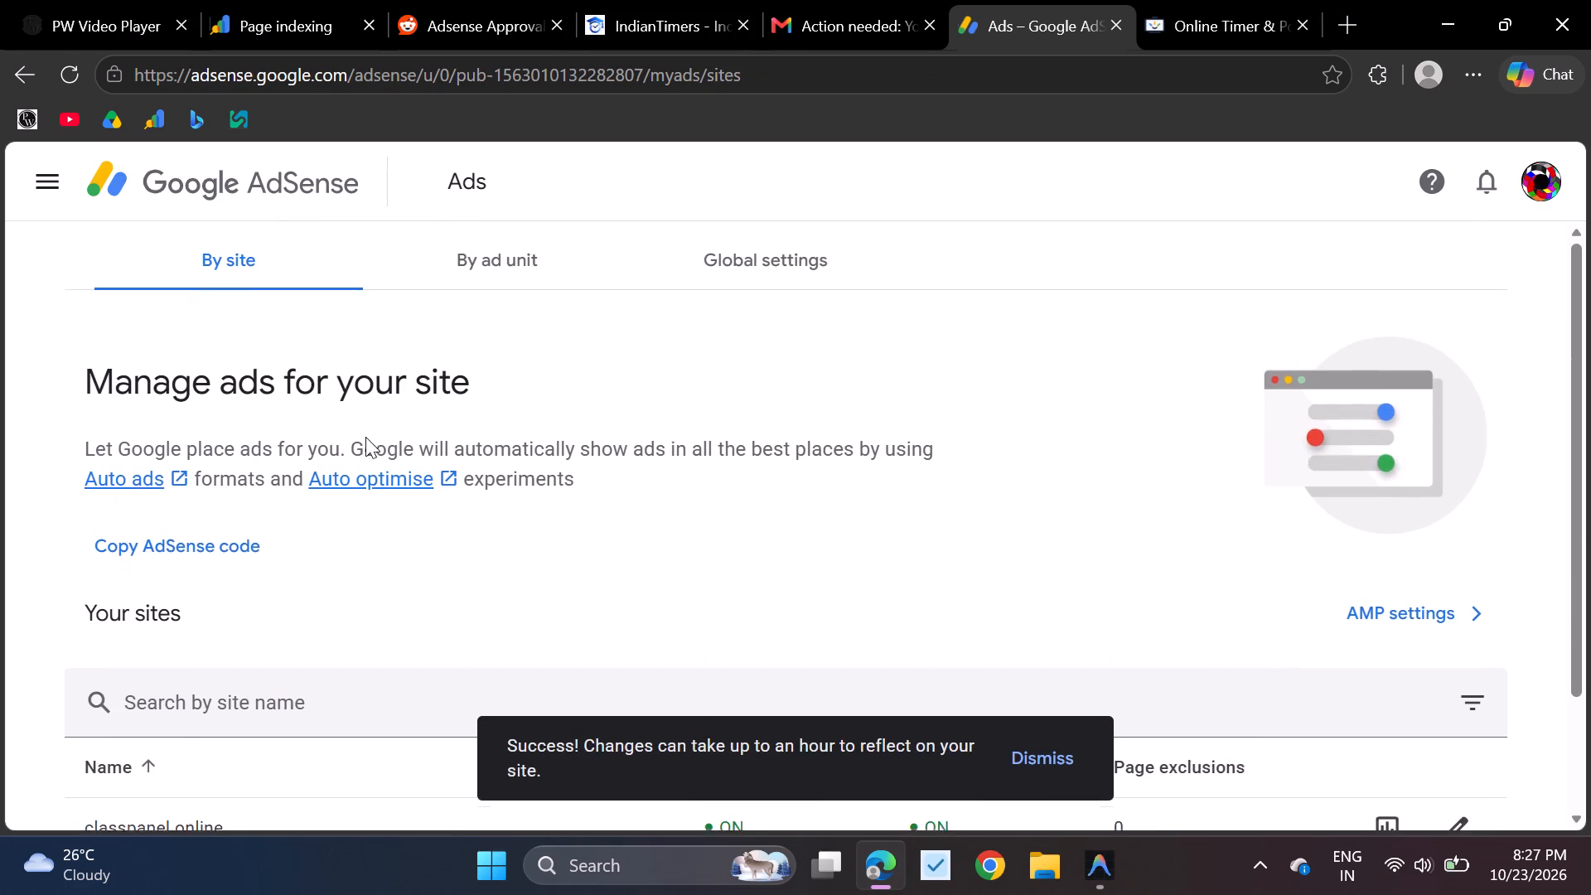